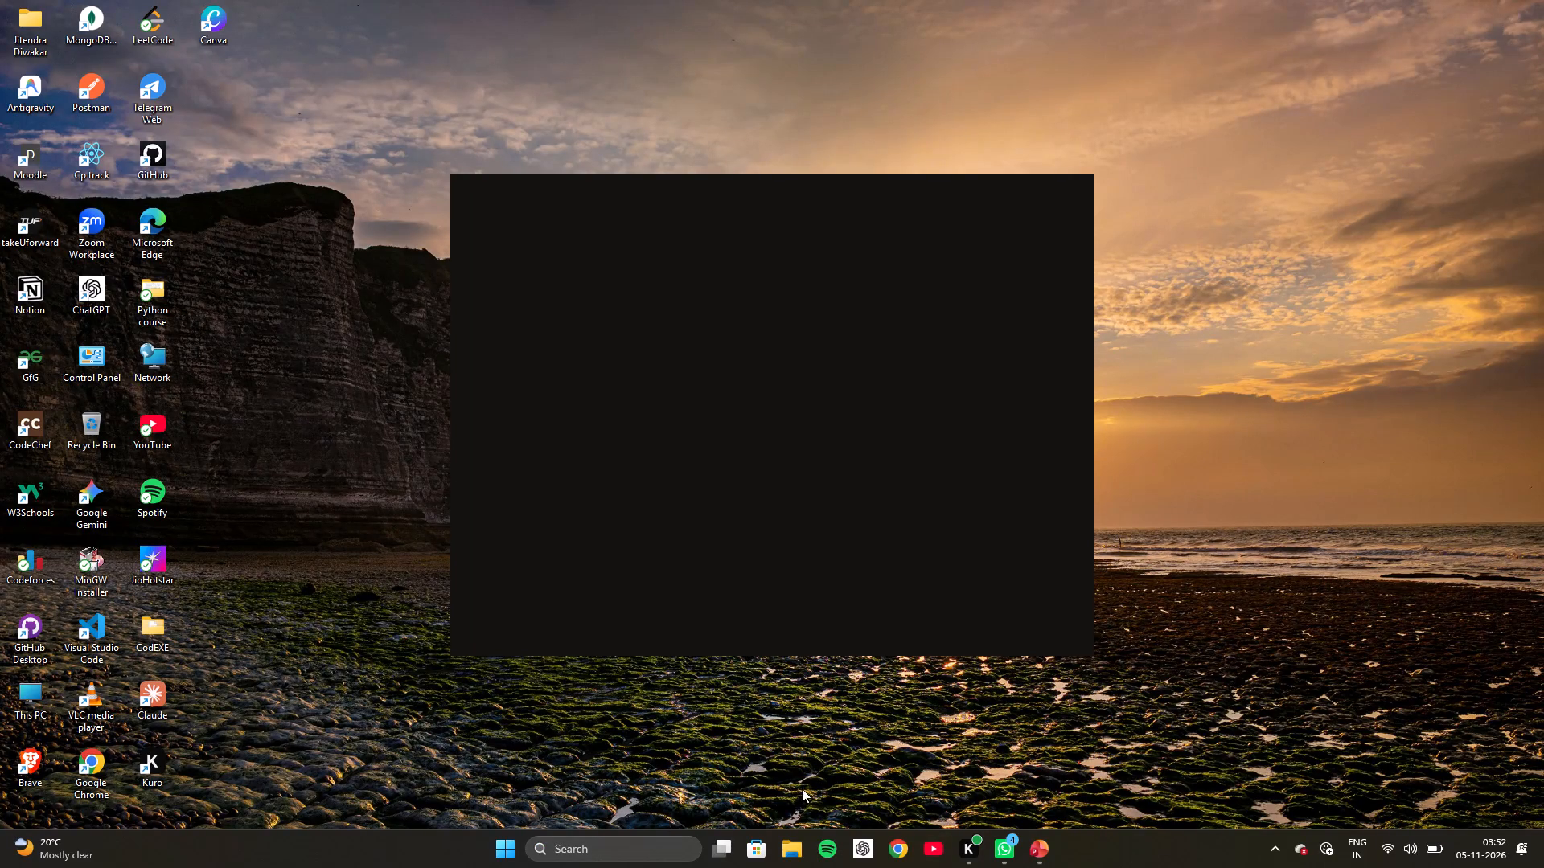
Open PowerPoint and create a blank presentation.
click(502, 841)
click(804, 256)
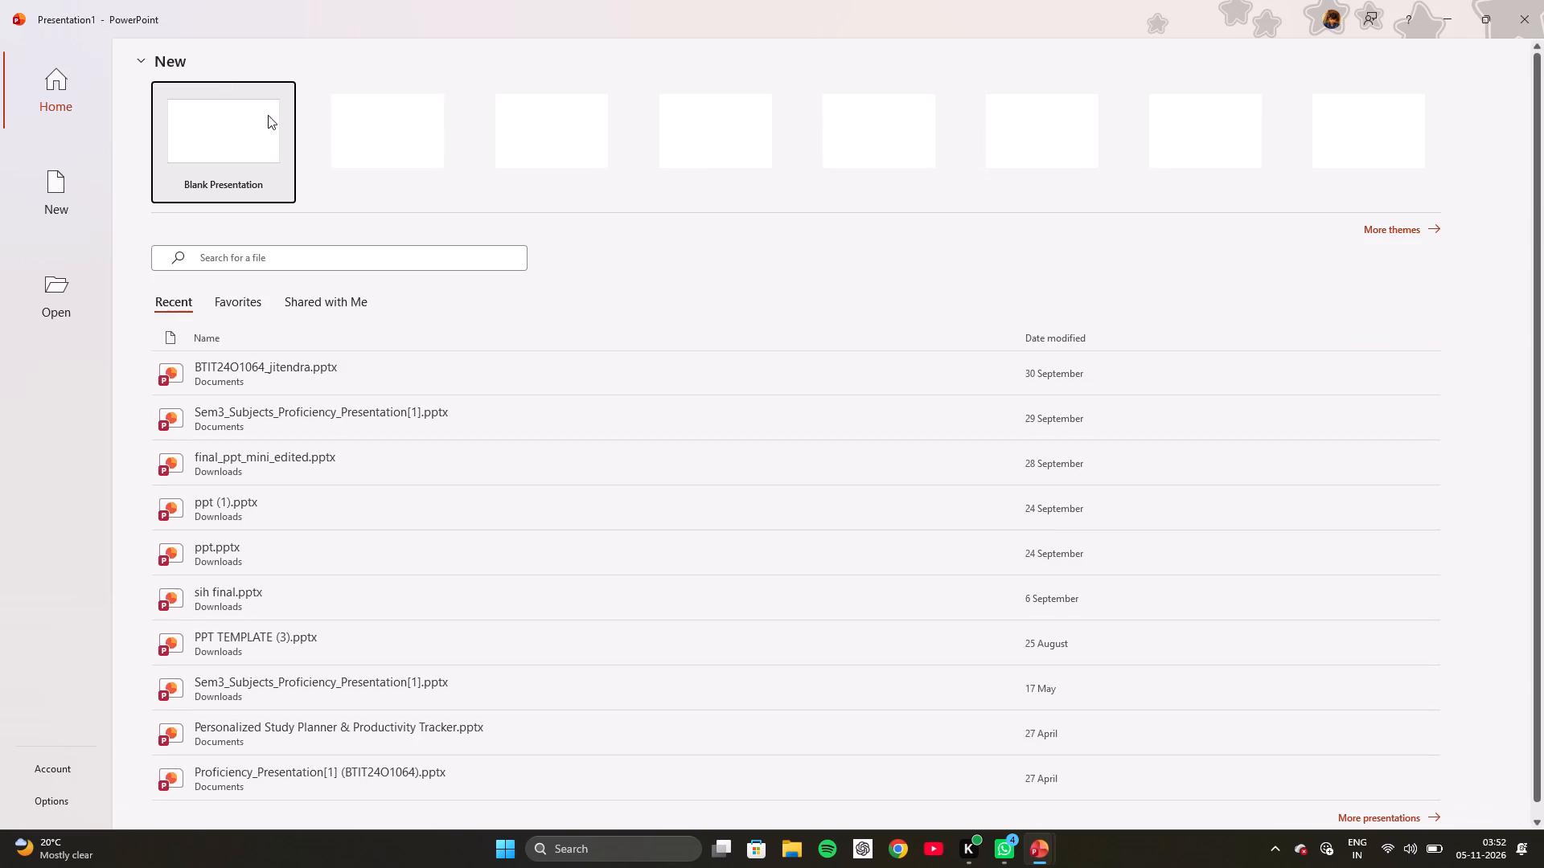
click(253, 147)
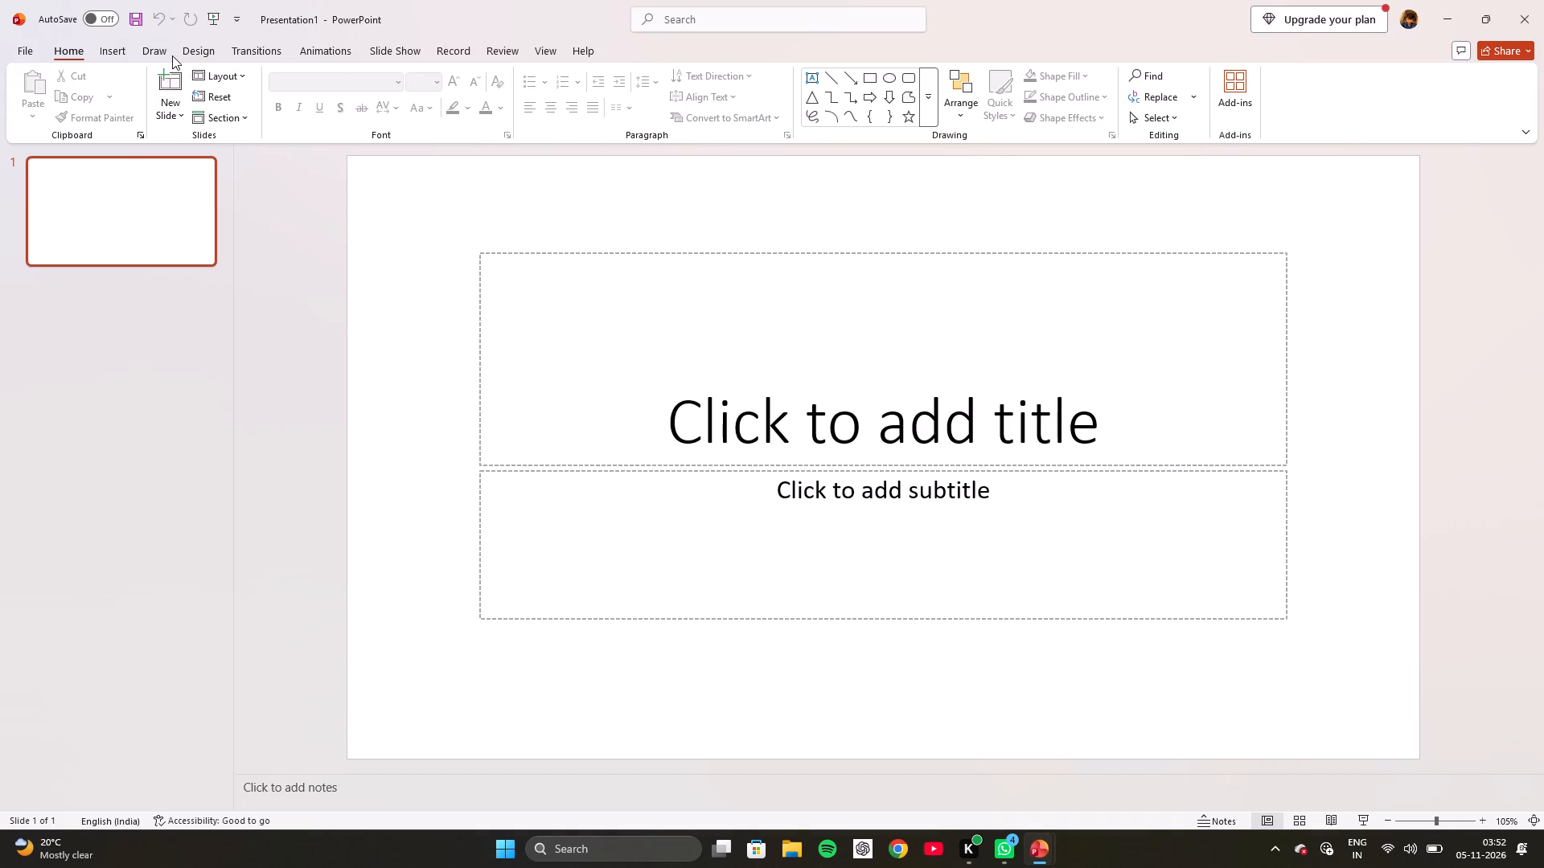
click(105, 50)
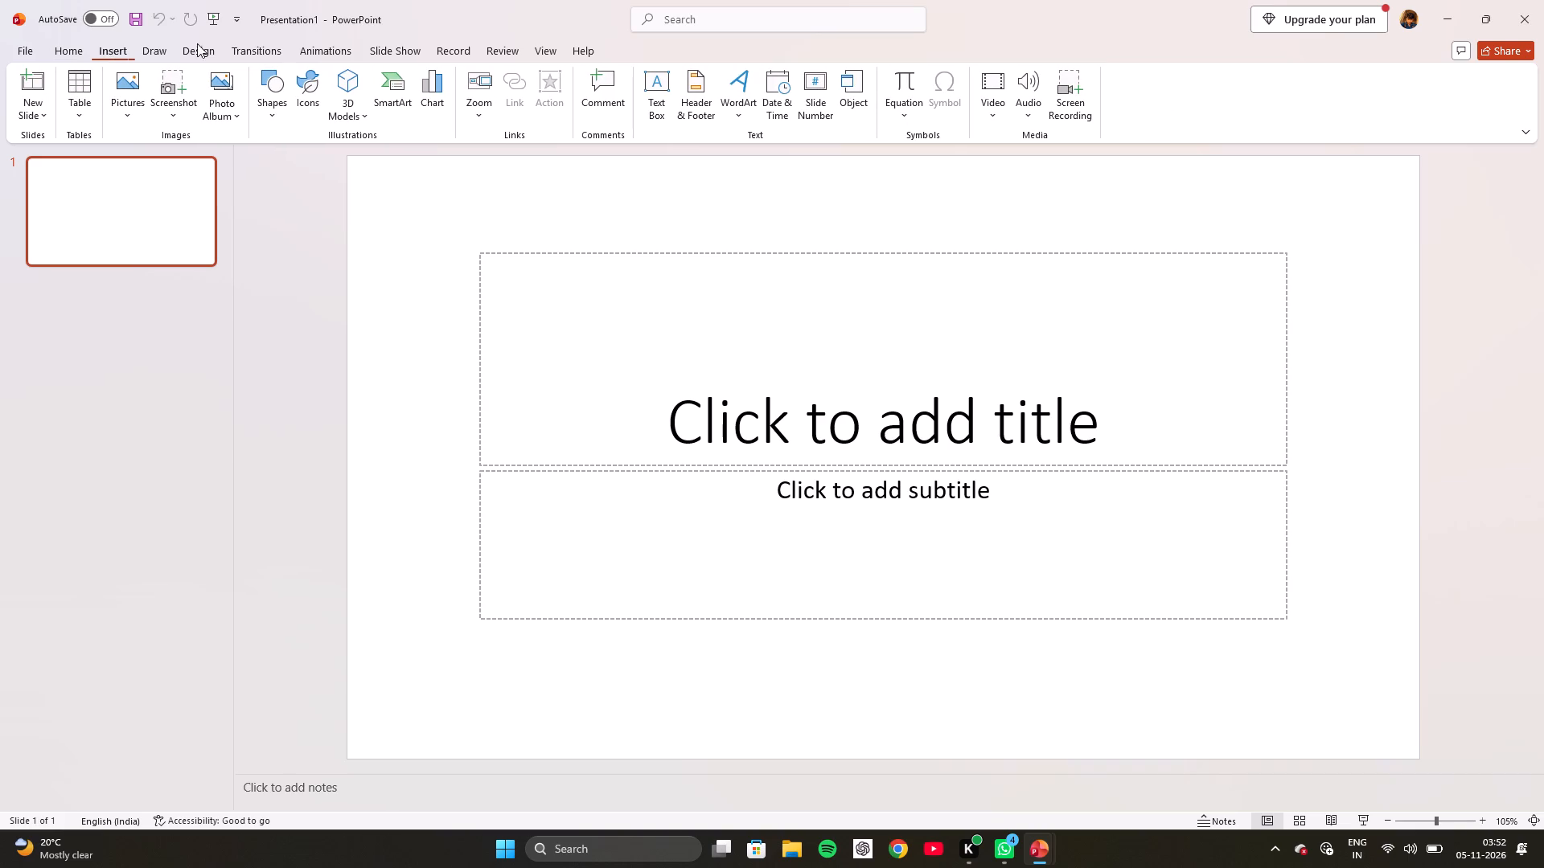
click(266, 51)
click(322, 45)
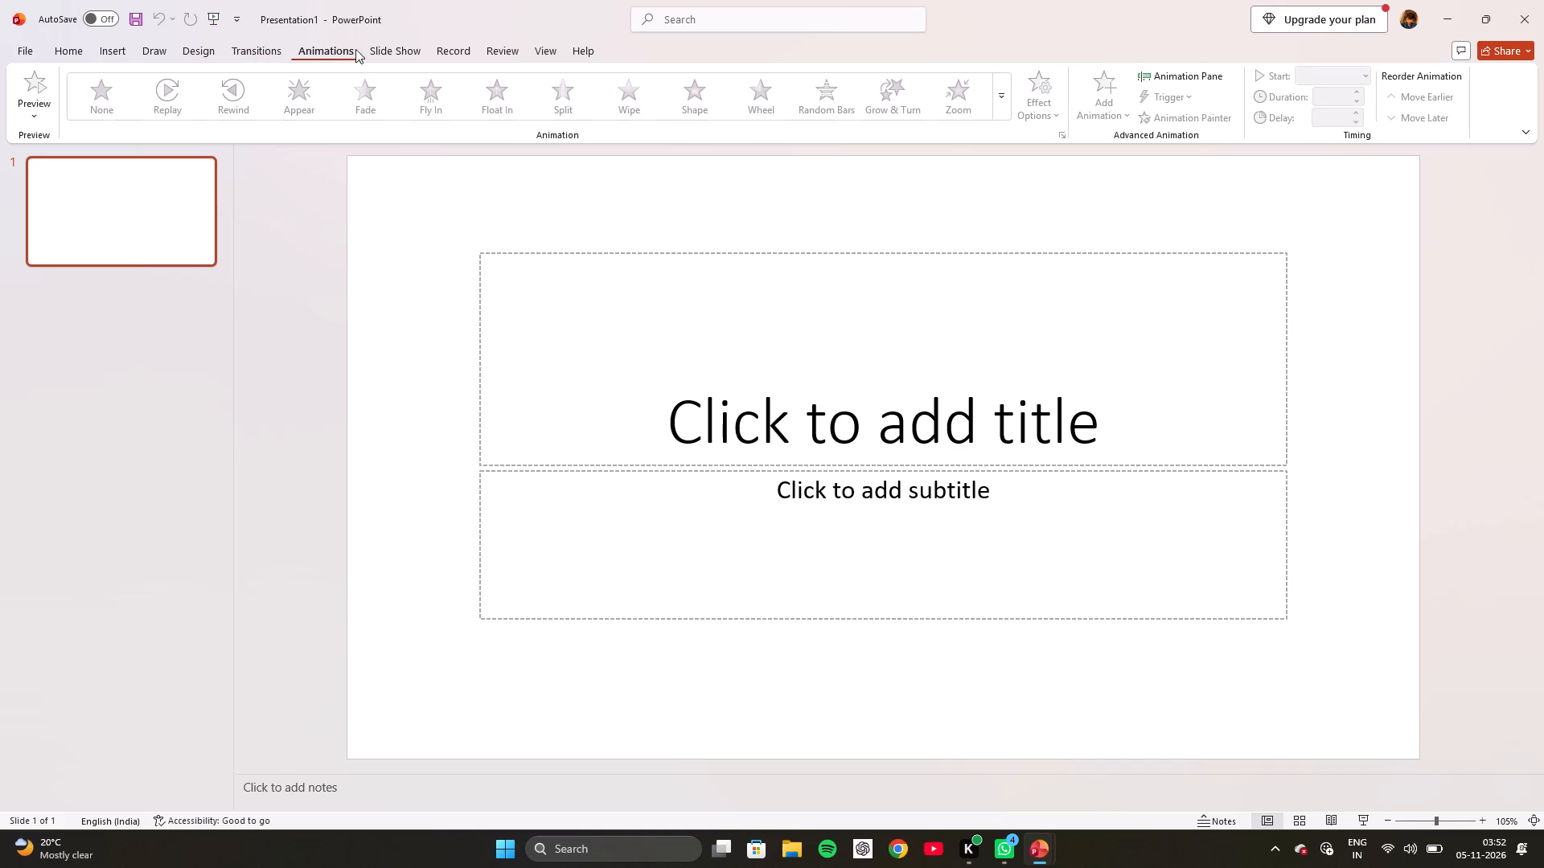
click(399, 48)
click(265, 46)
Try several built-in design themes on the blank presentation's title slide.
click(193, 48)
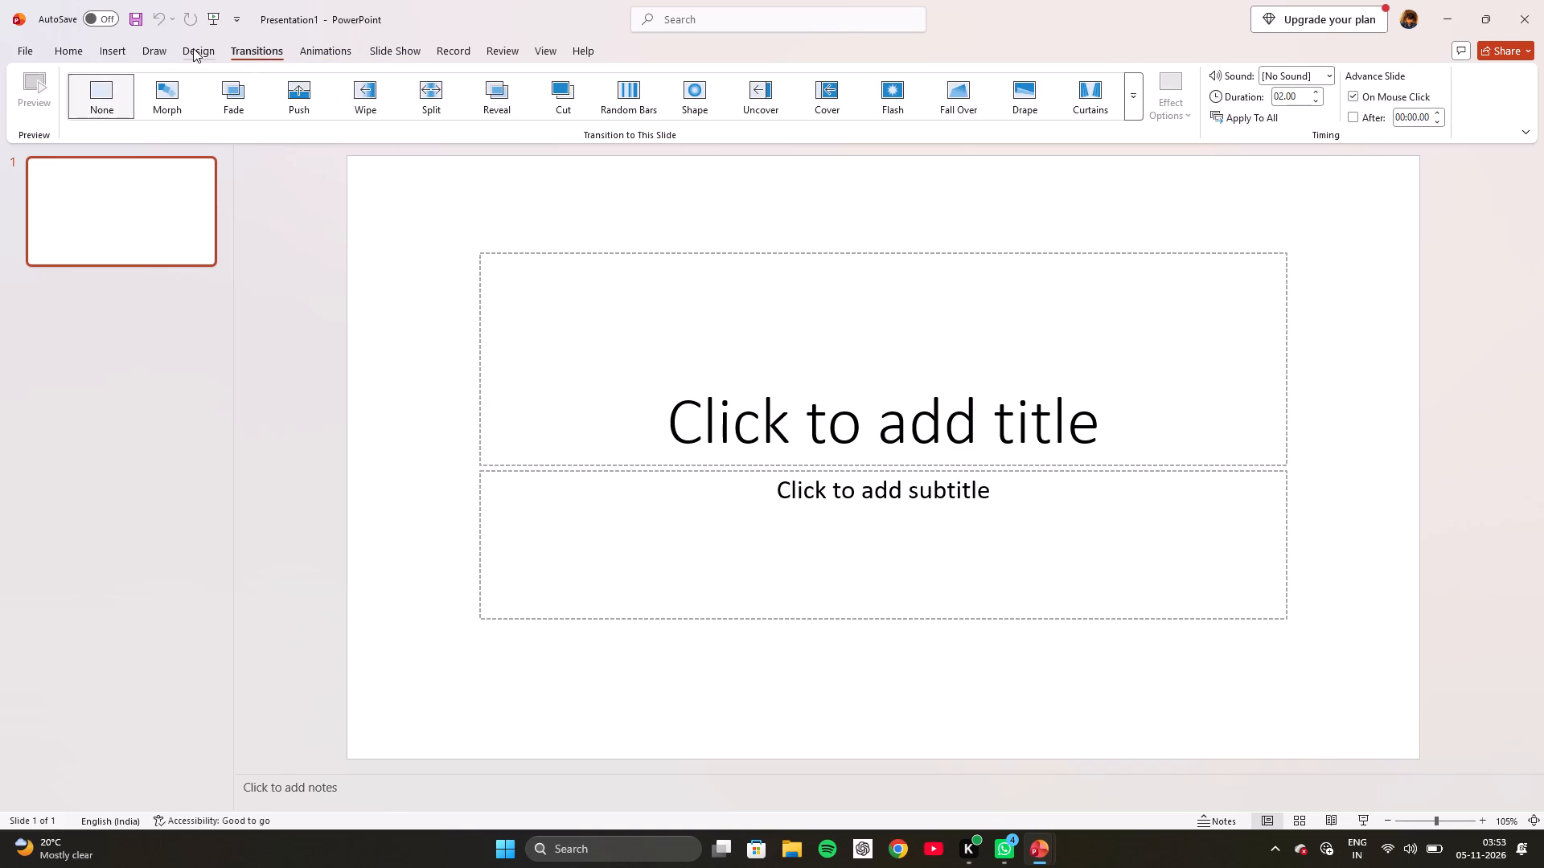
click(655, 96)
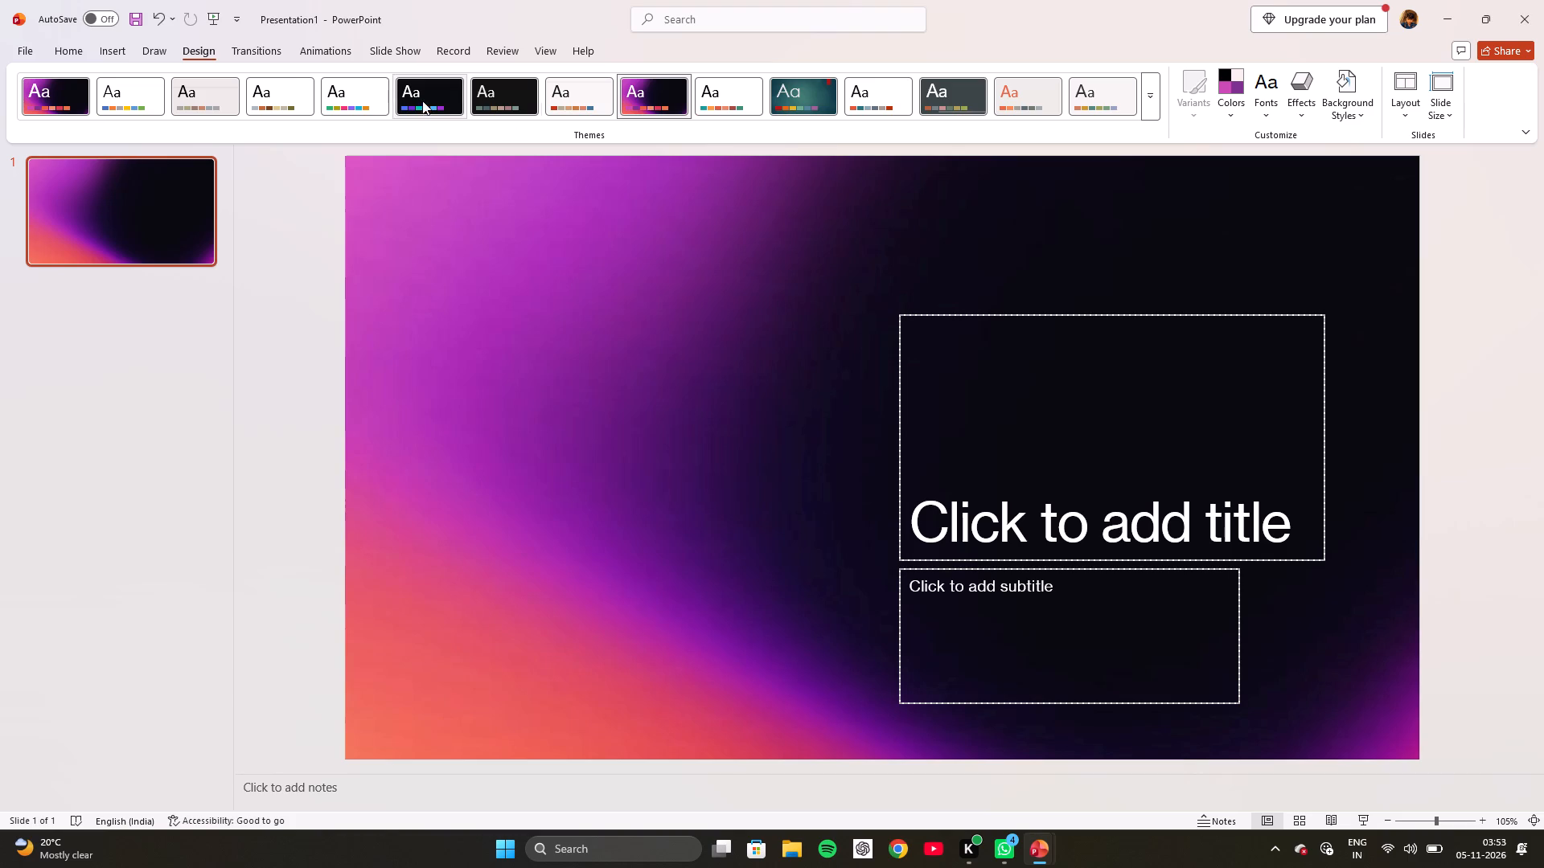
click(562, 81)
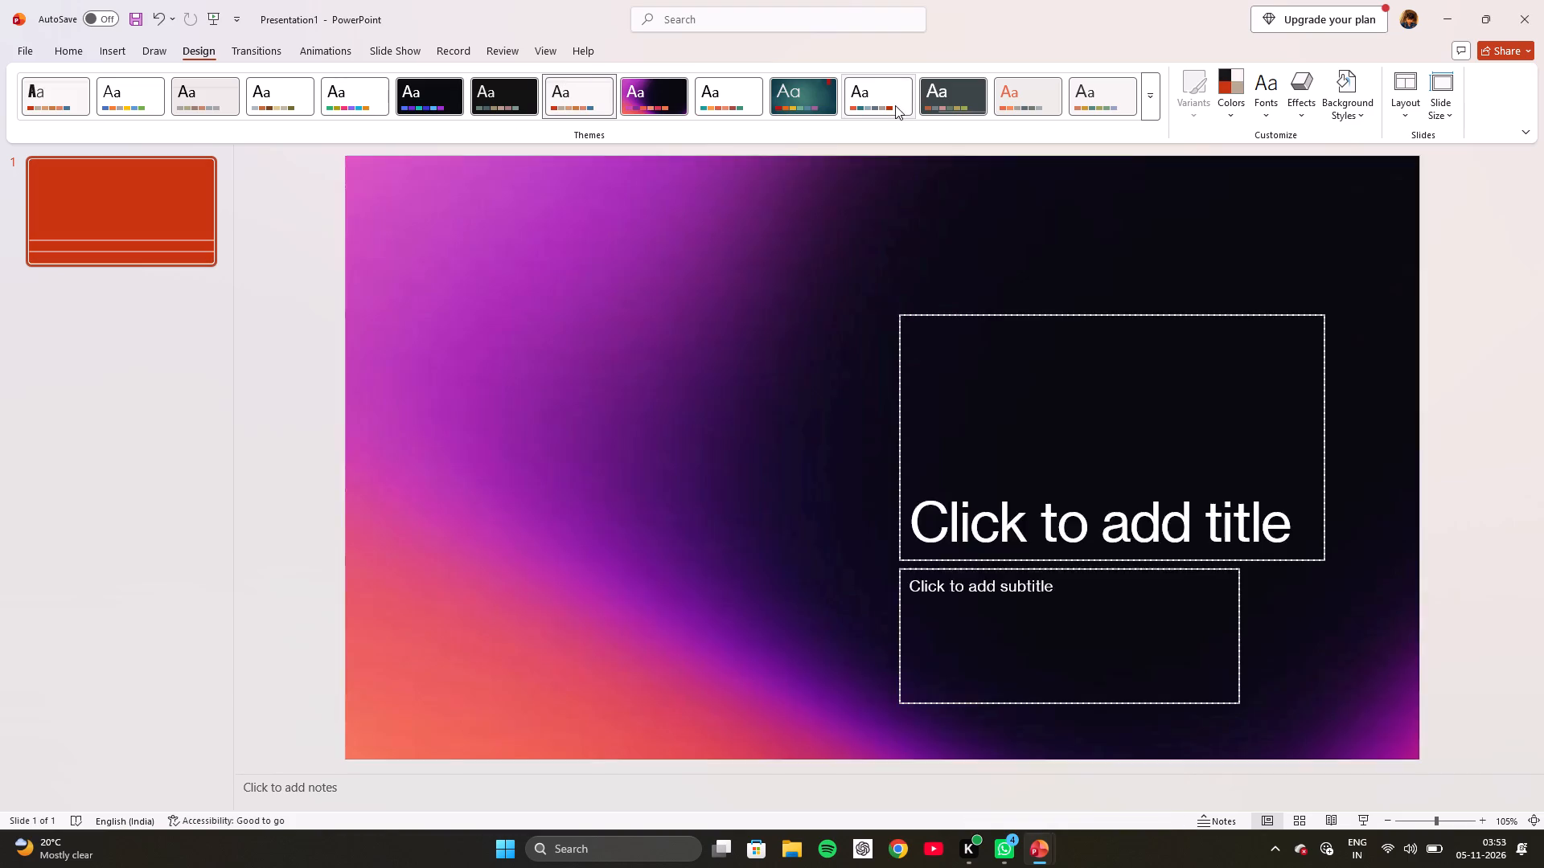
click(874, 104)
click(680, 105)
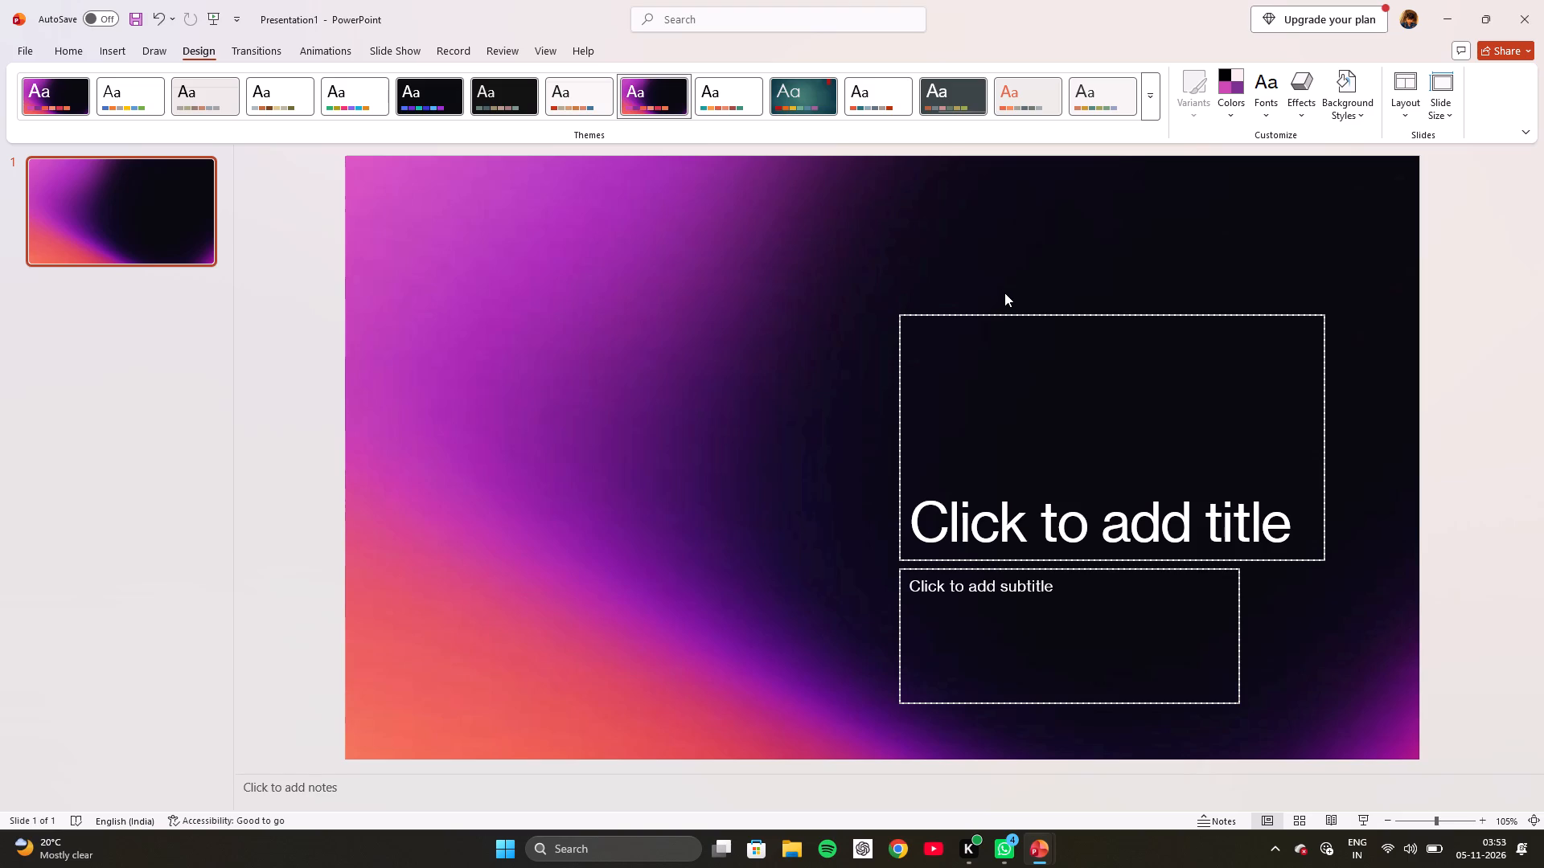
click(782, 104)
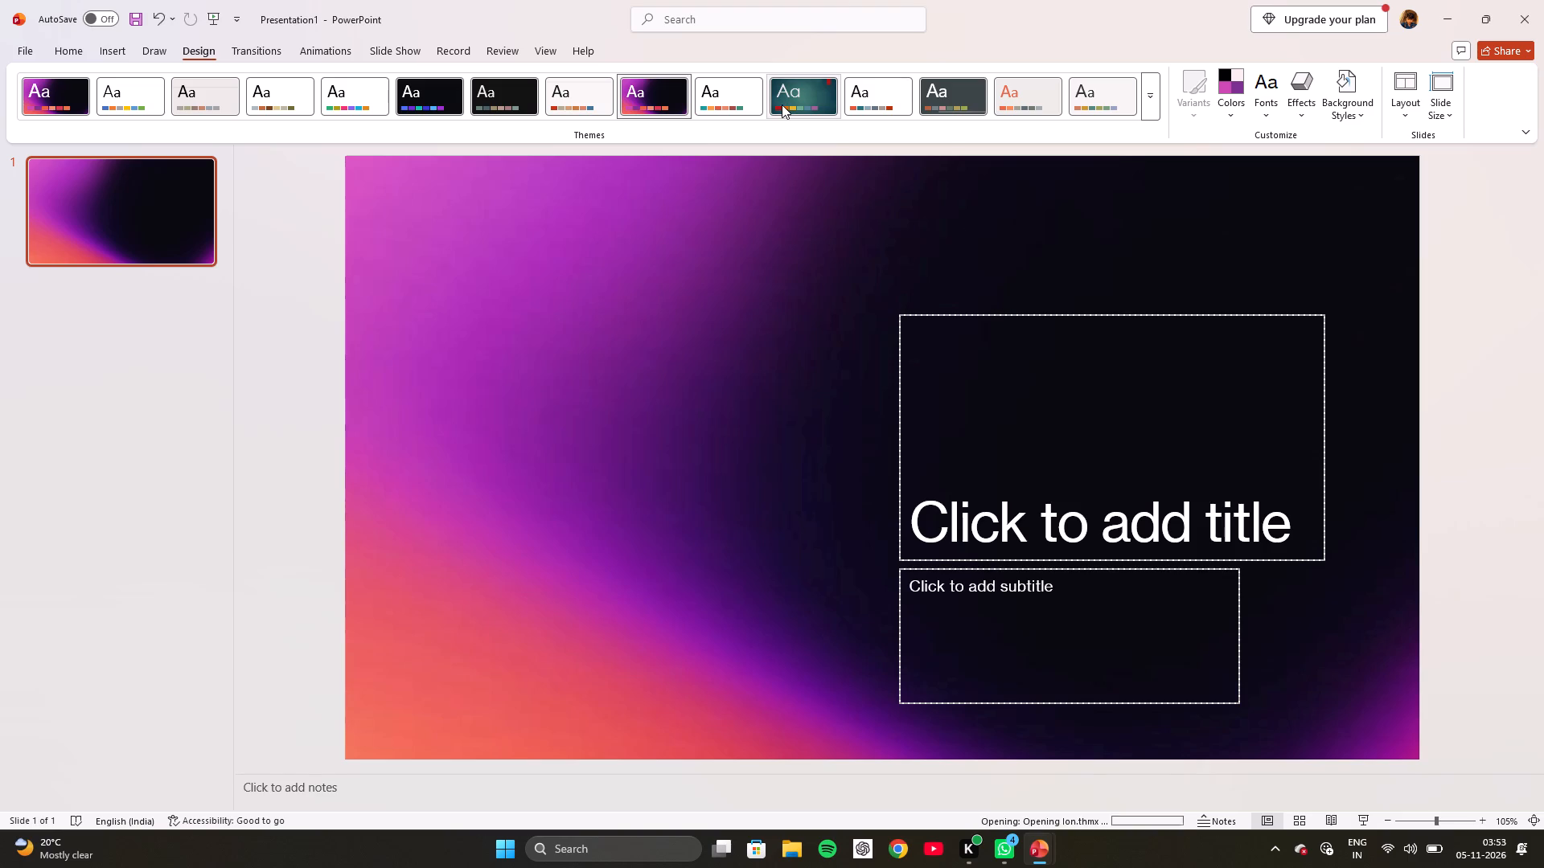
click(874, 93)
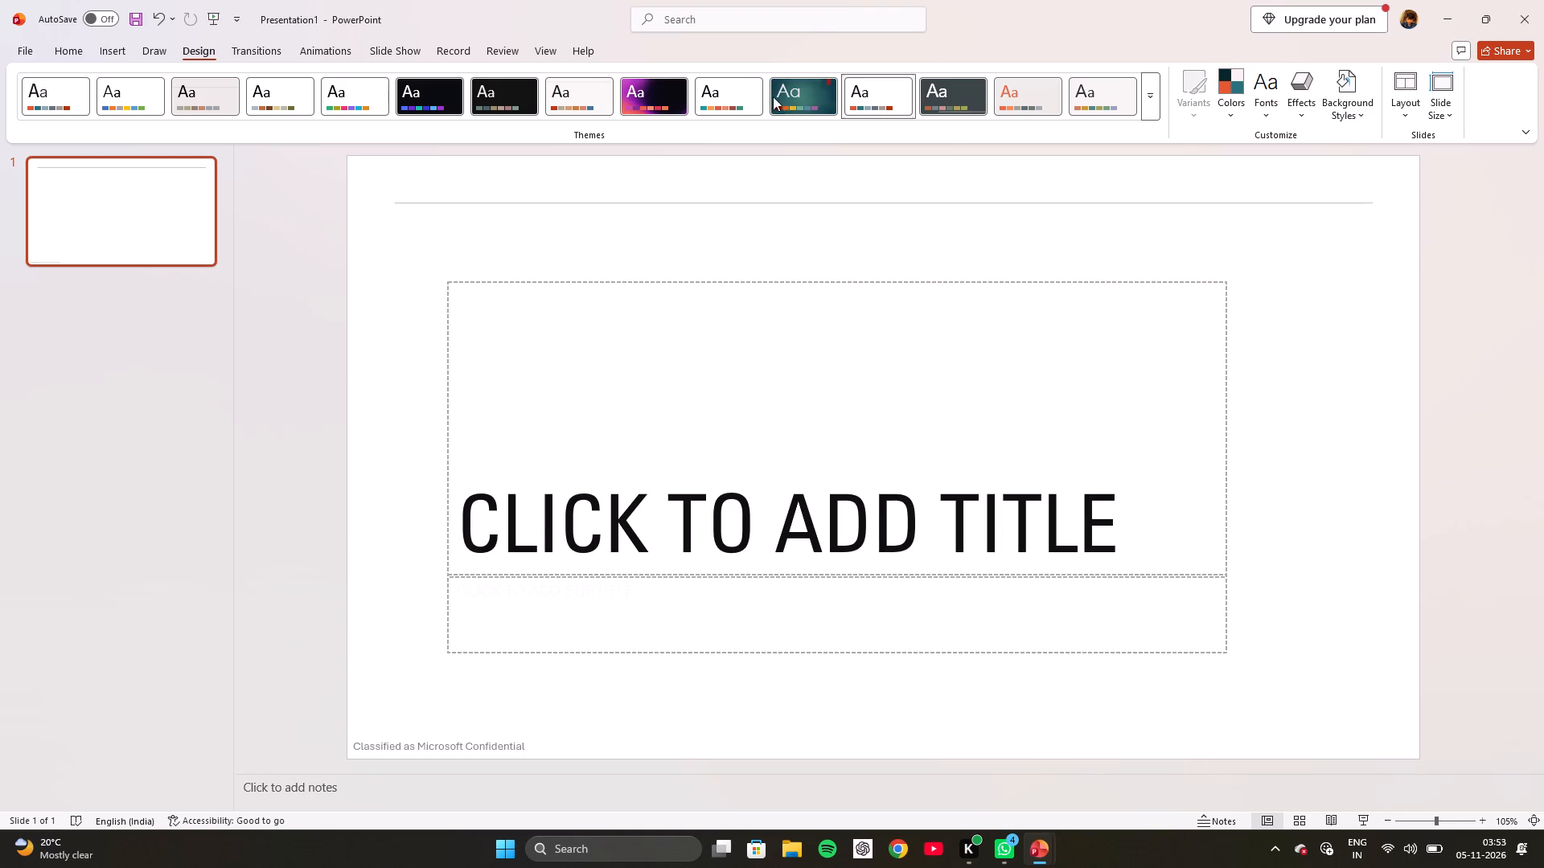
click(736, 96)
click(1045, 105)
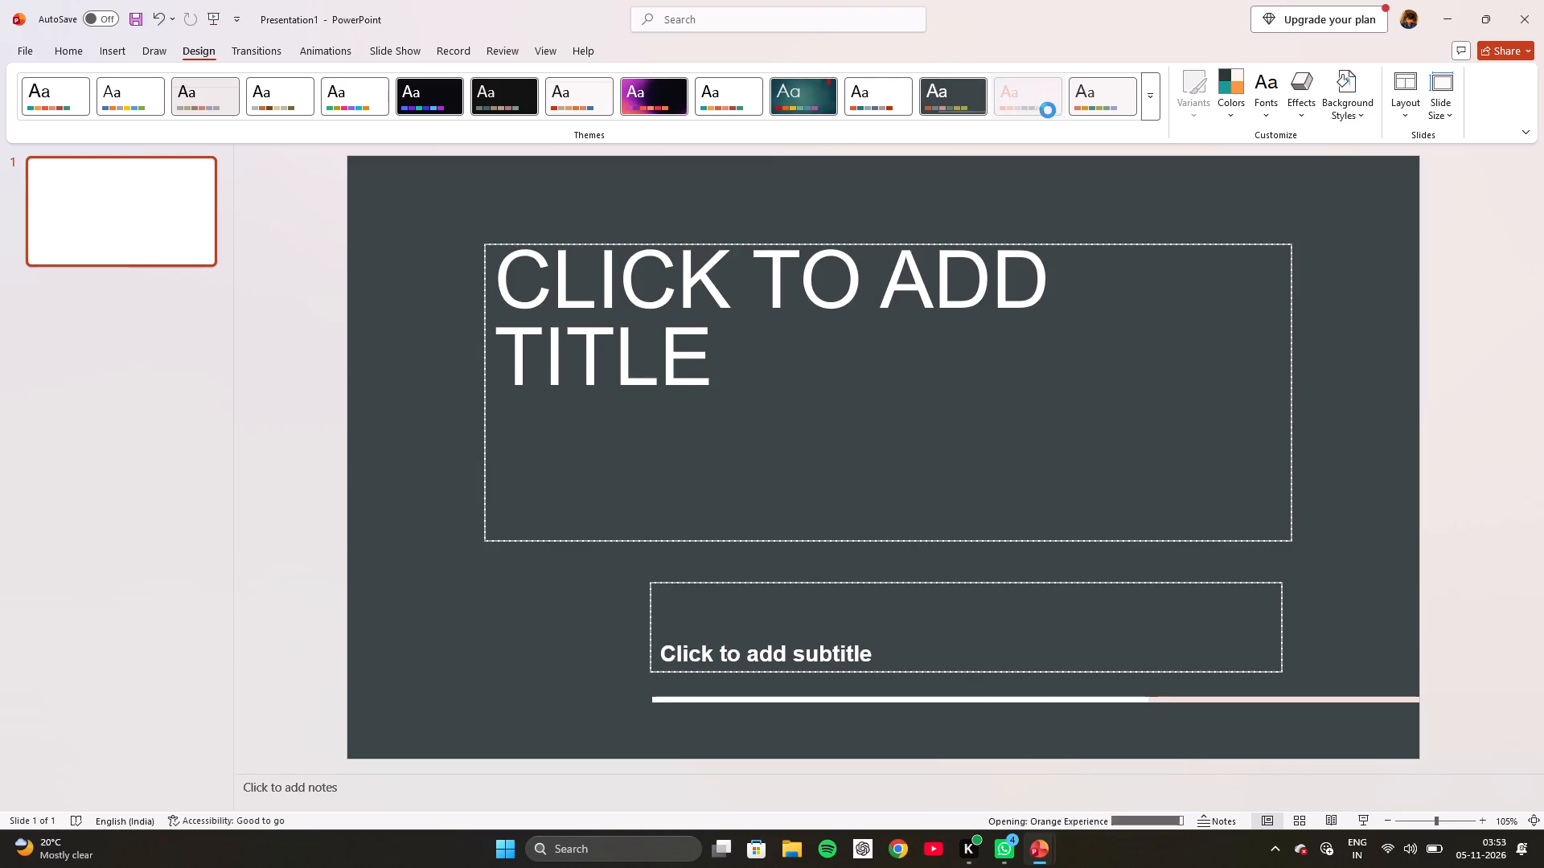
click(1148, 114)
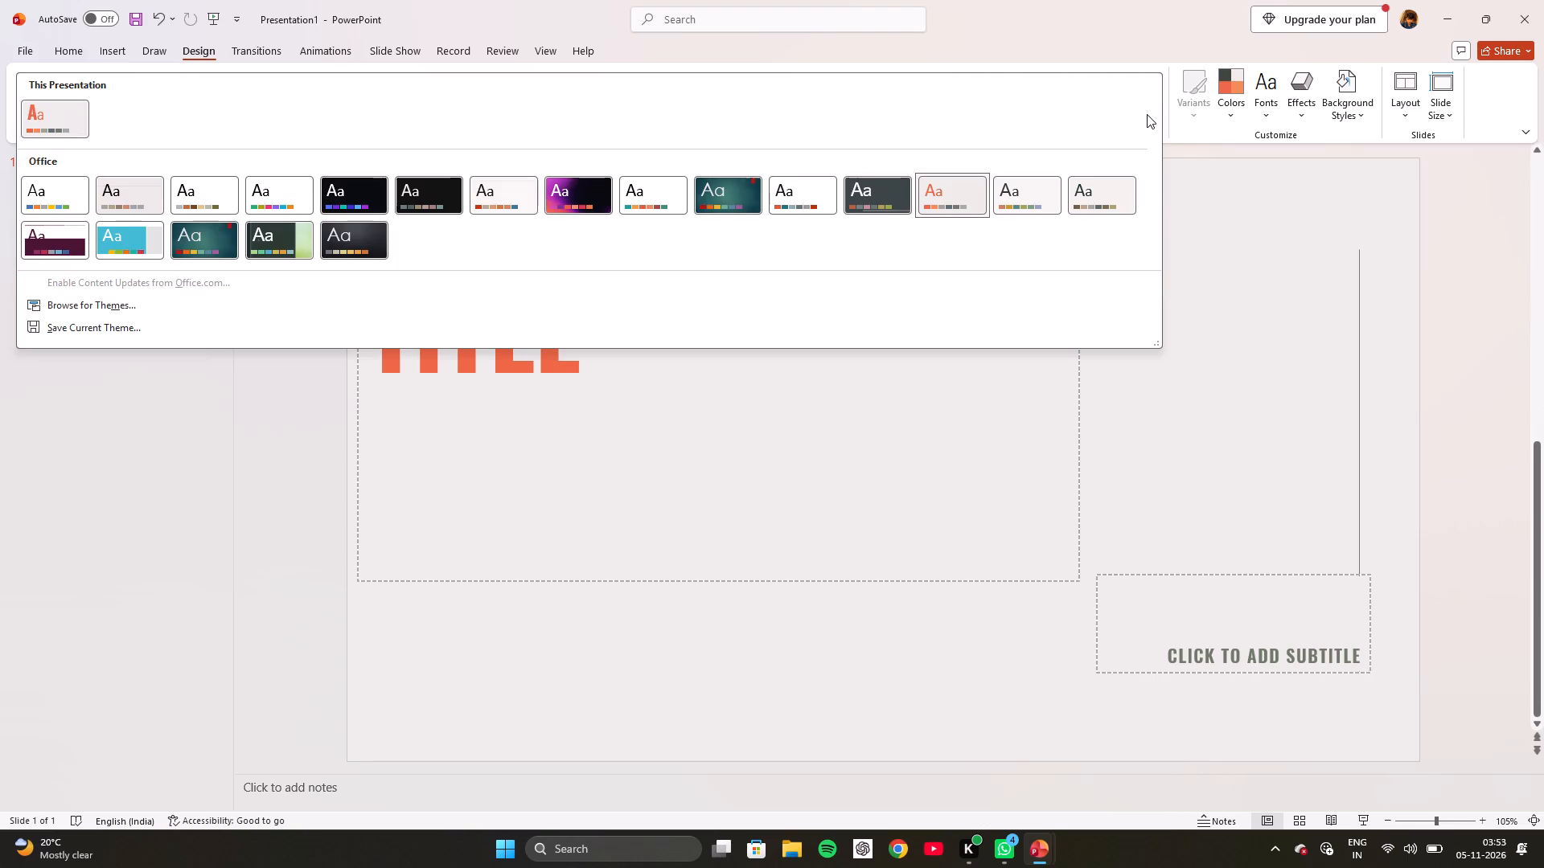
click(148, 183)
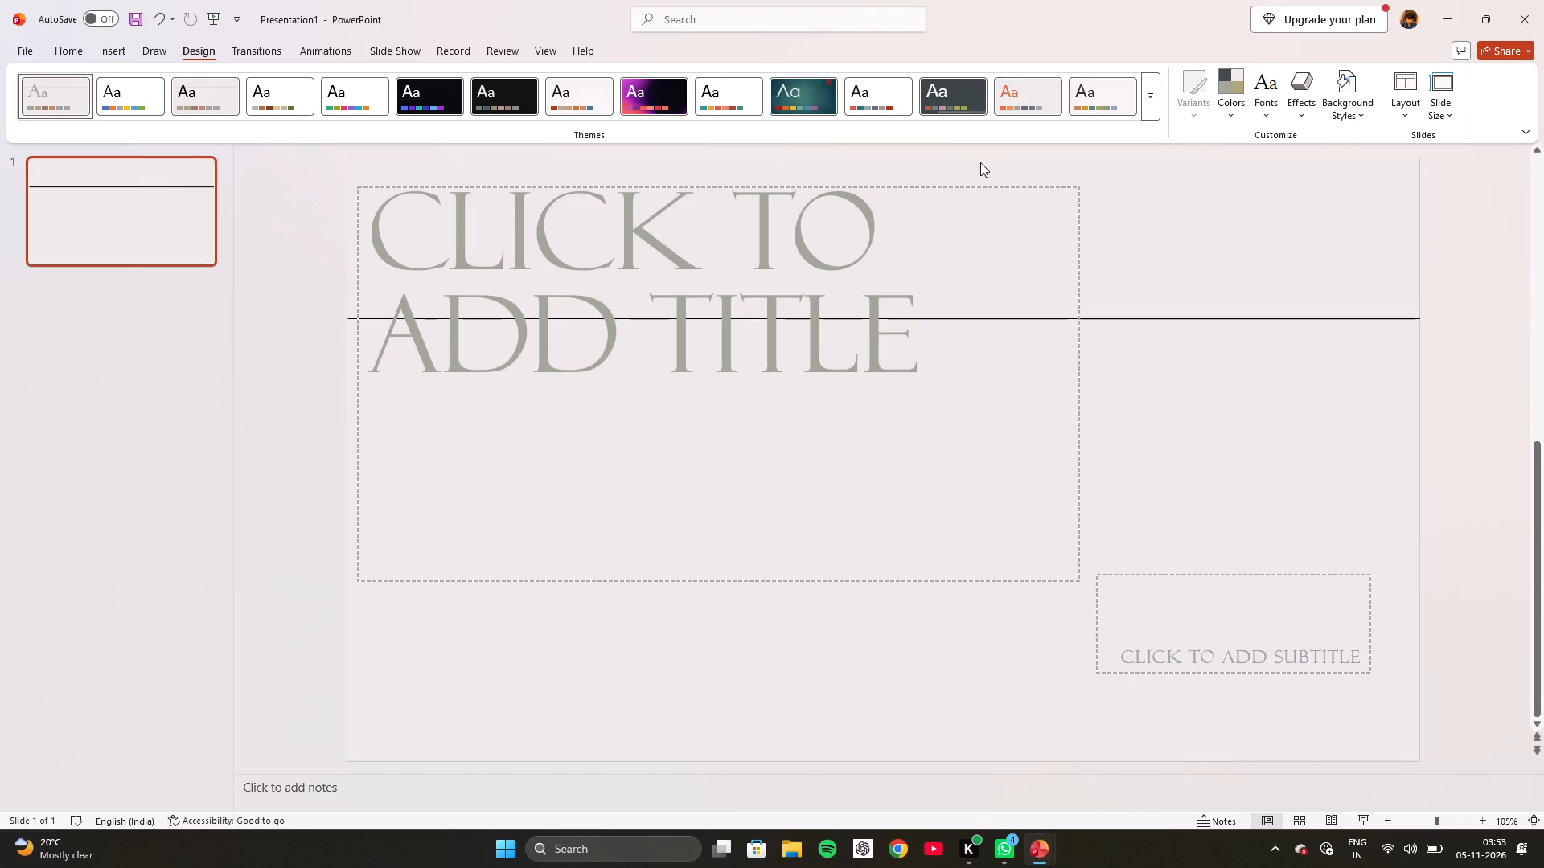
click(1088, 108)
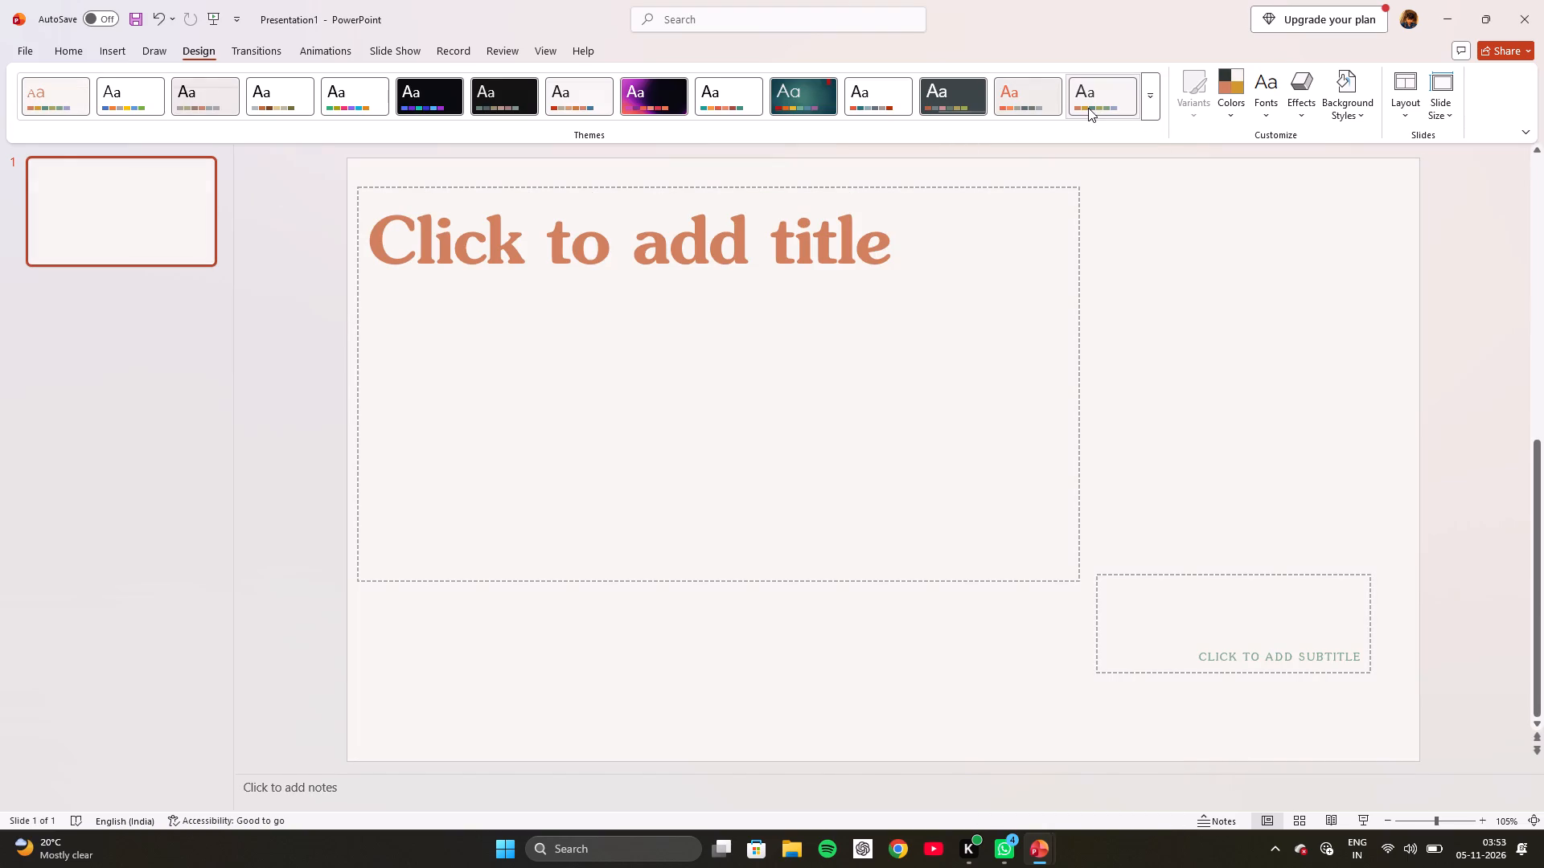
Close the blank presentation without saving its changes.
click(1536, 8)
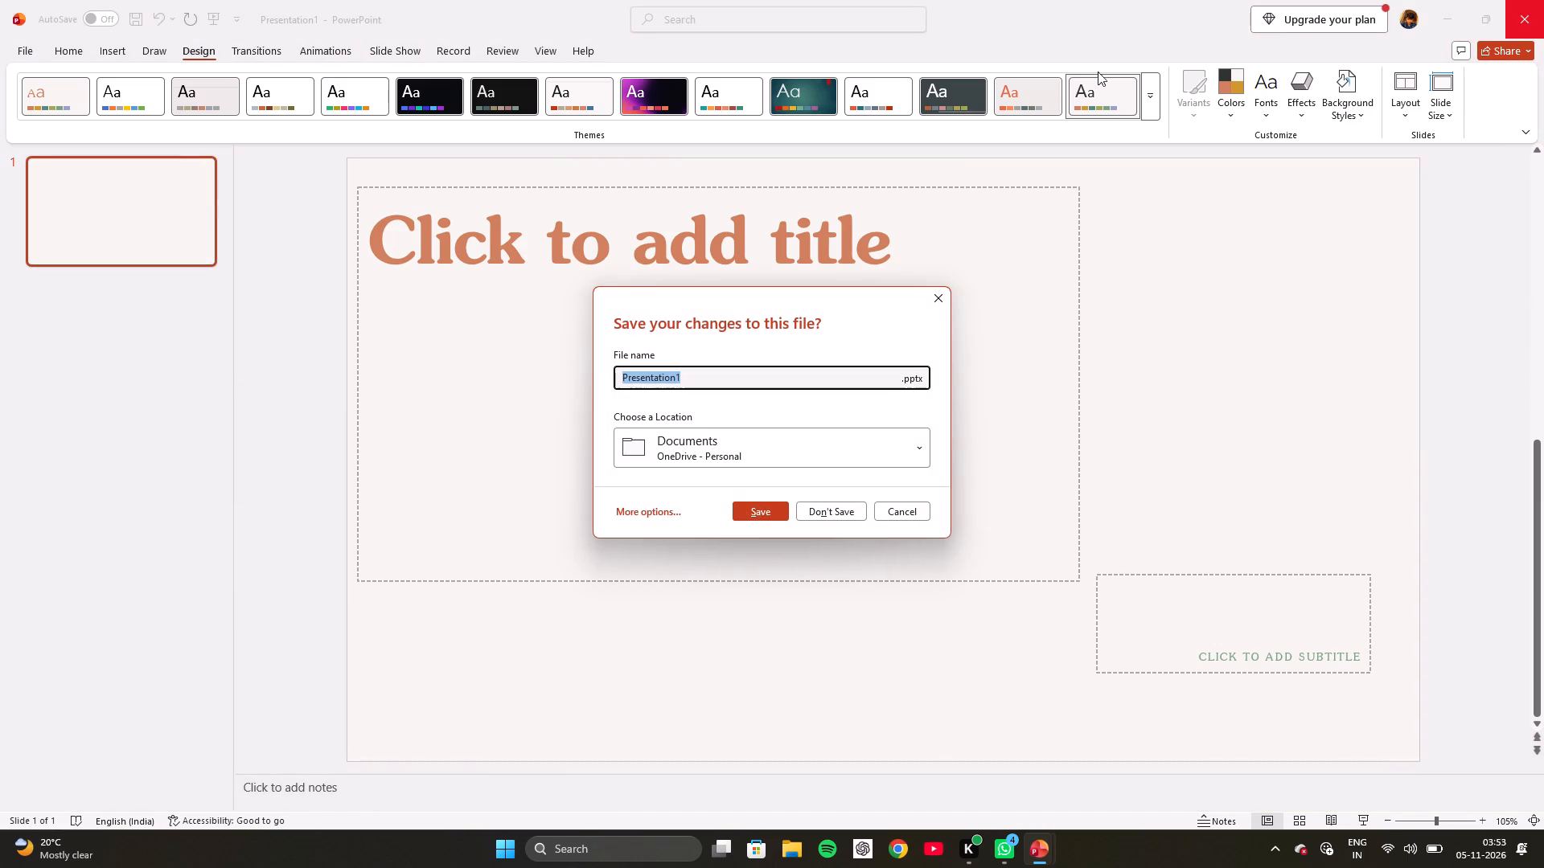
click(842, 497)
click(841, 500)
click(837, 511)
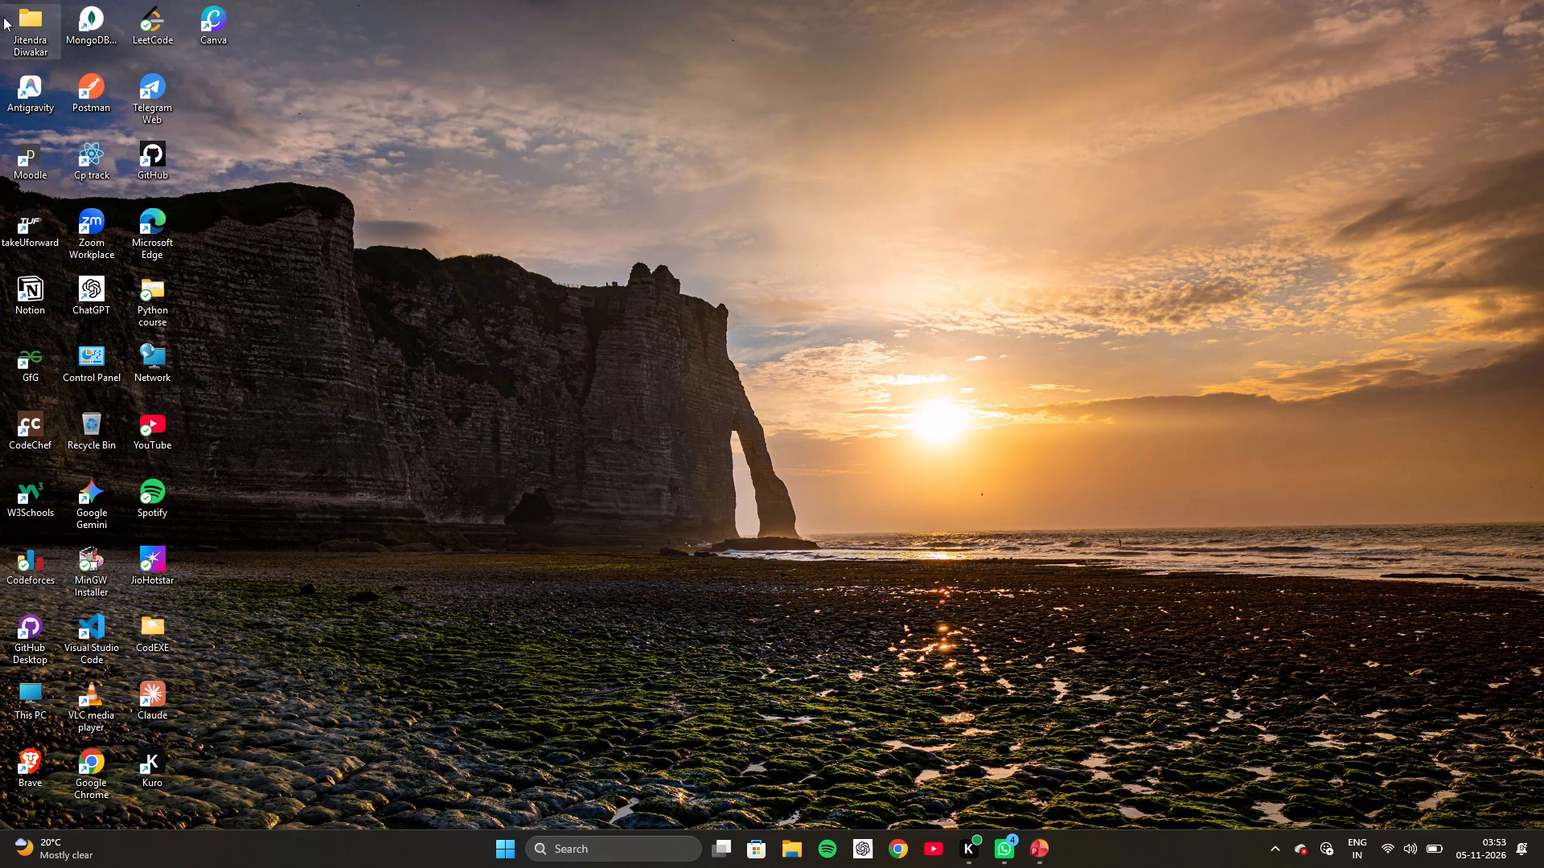
Open Sem3_Subjects_Proficiency_Presentation[1].pptx from the Documents folder and display its title slide.
double_click(19, 51)
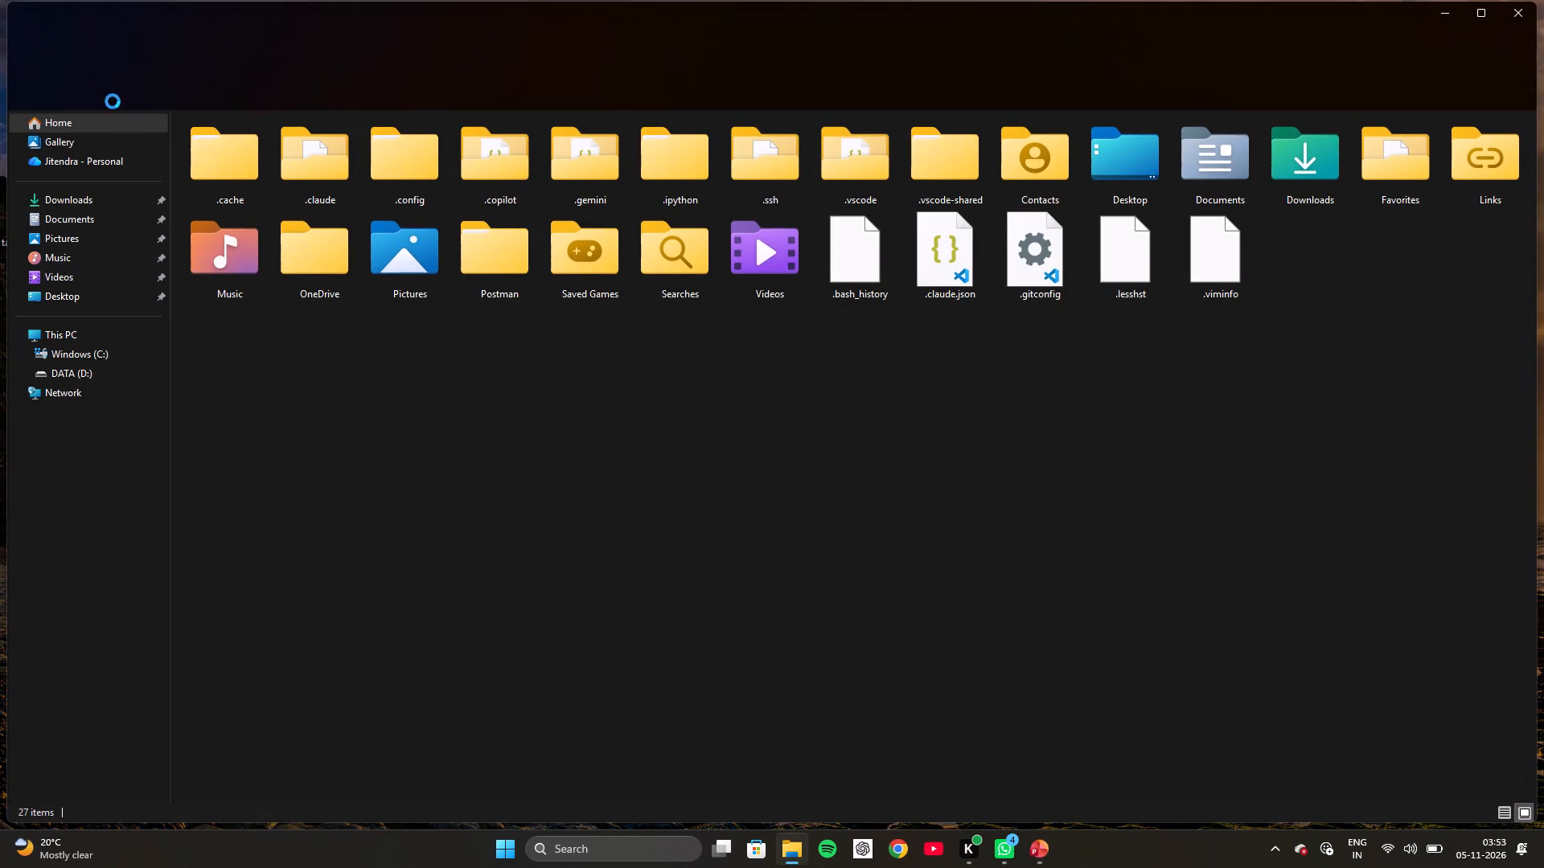
click(117, 207)
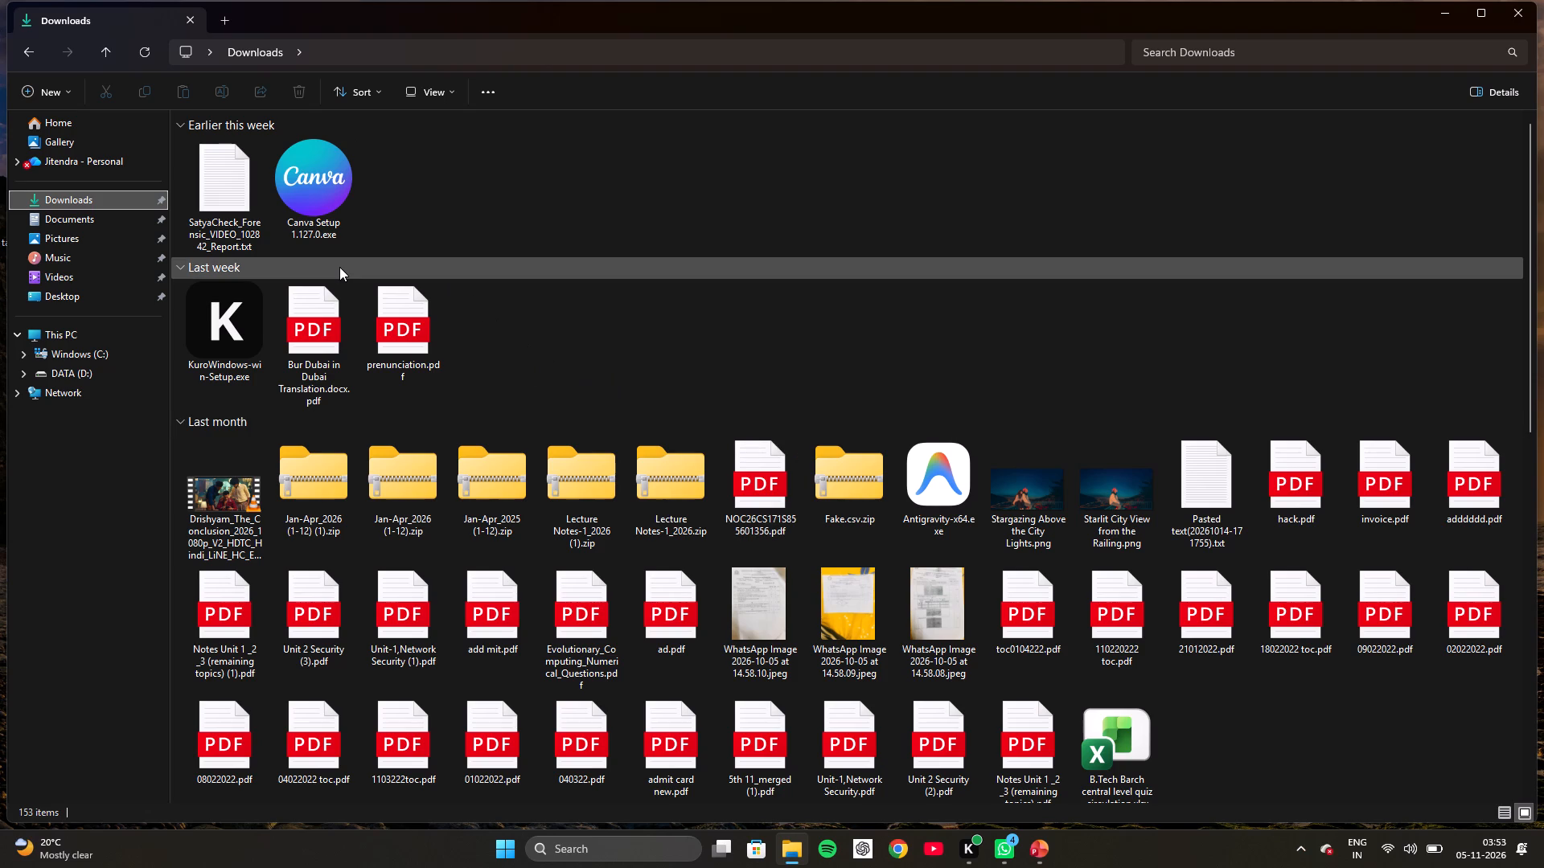
click(84, 220)
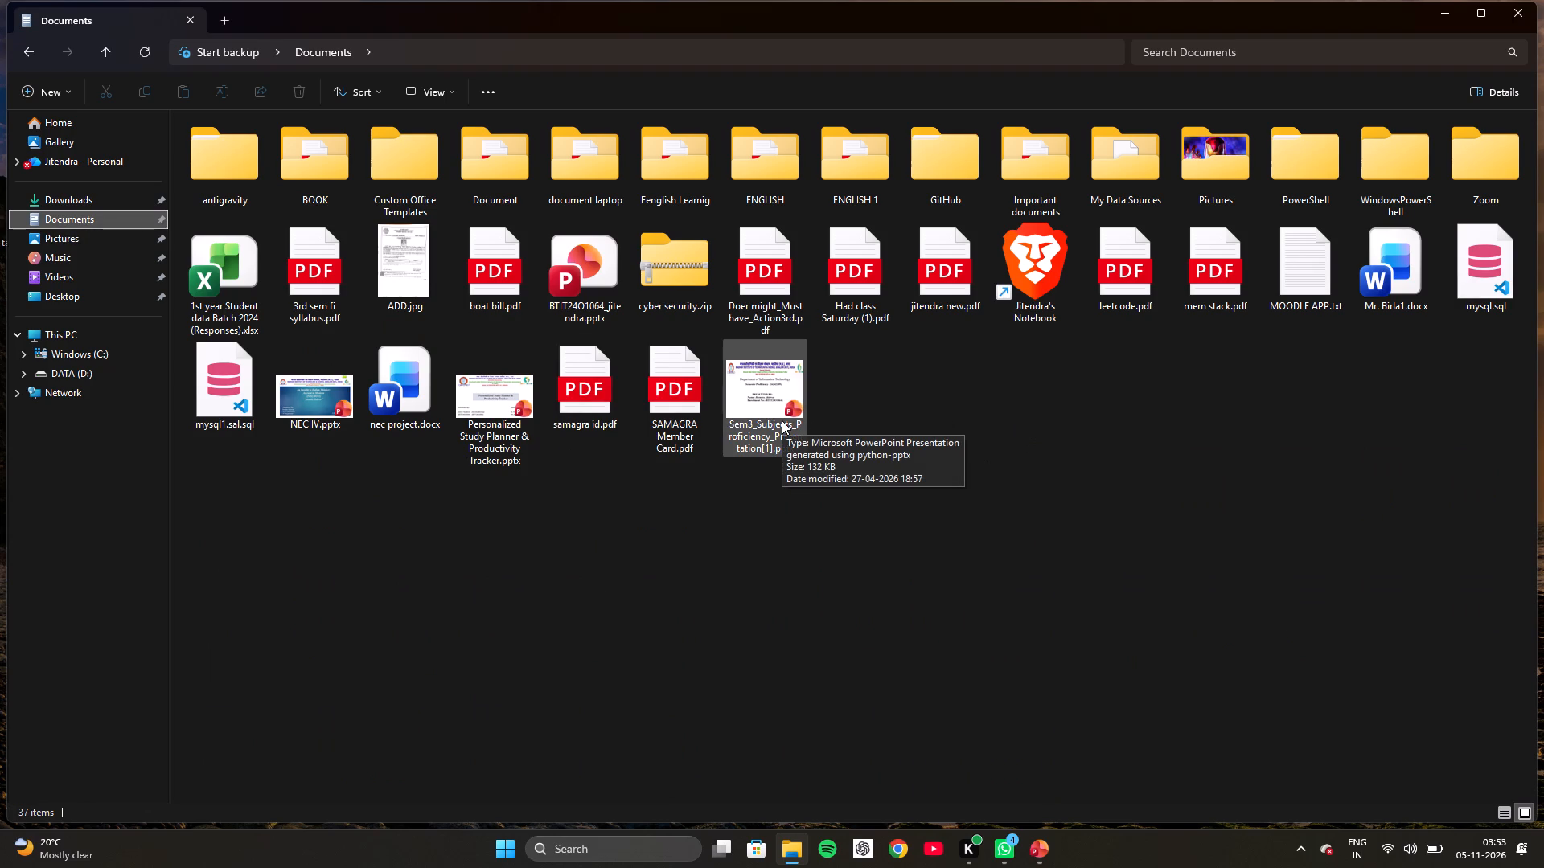
double_click(782, 420)
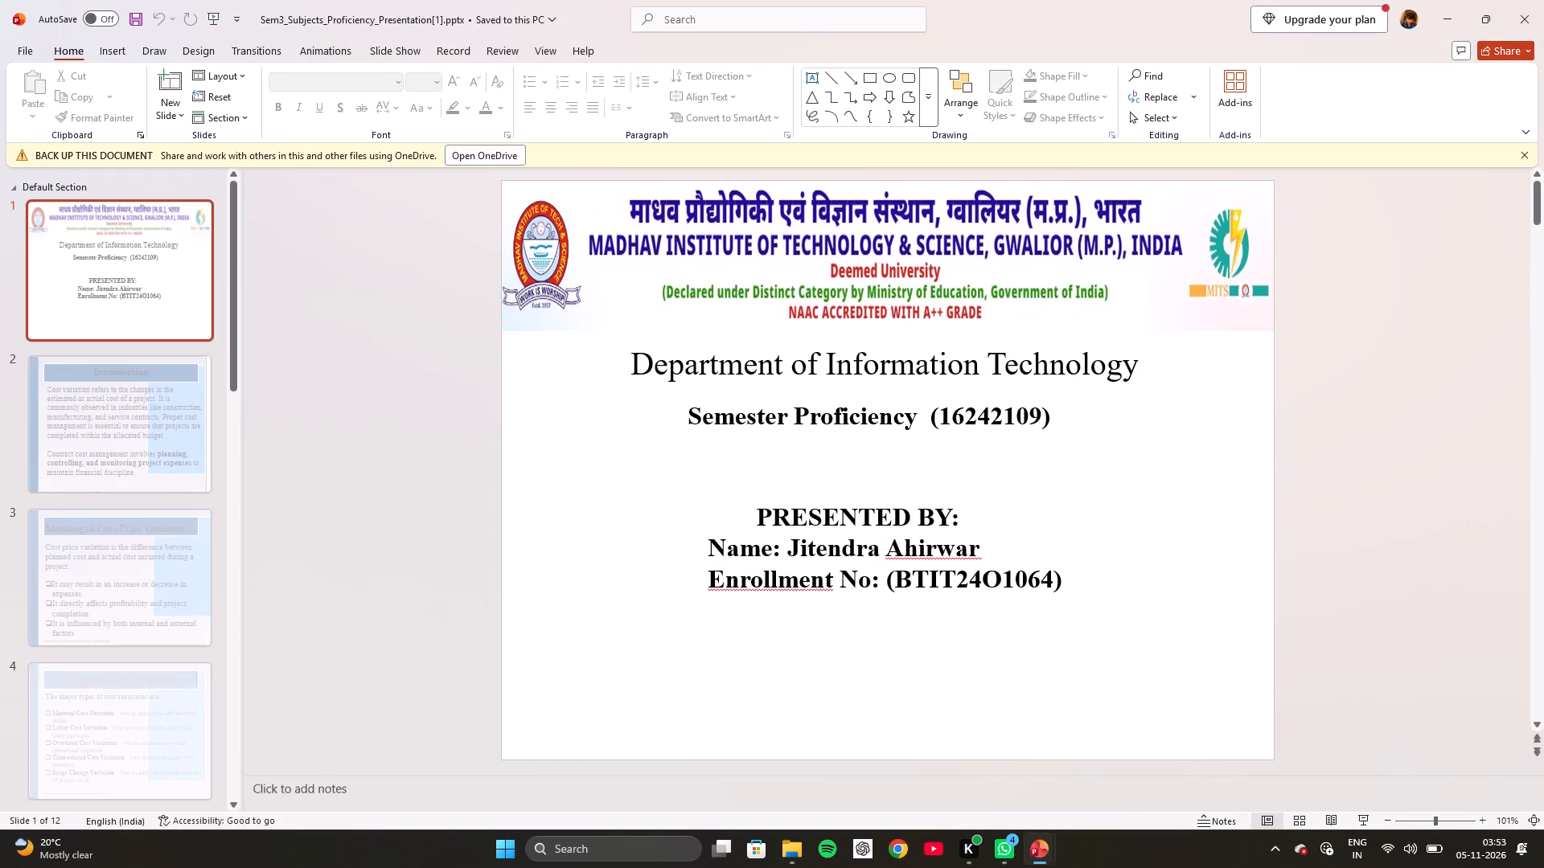
click(120, 431)
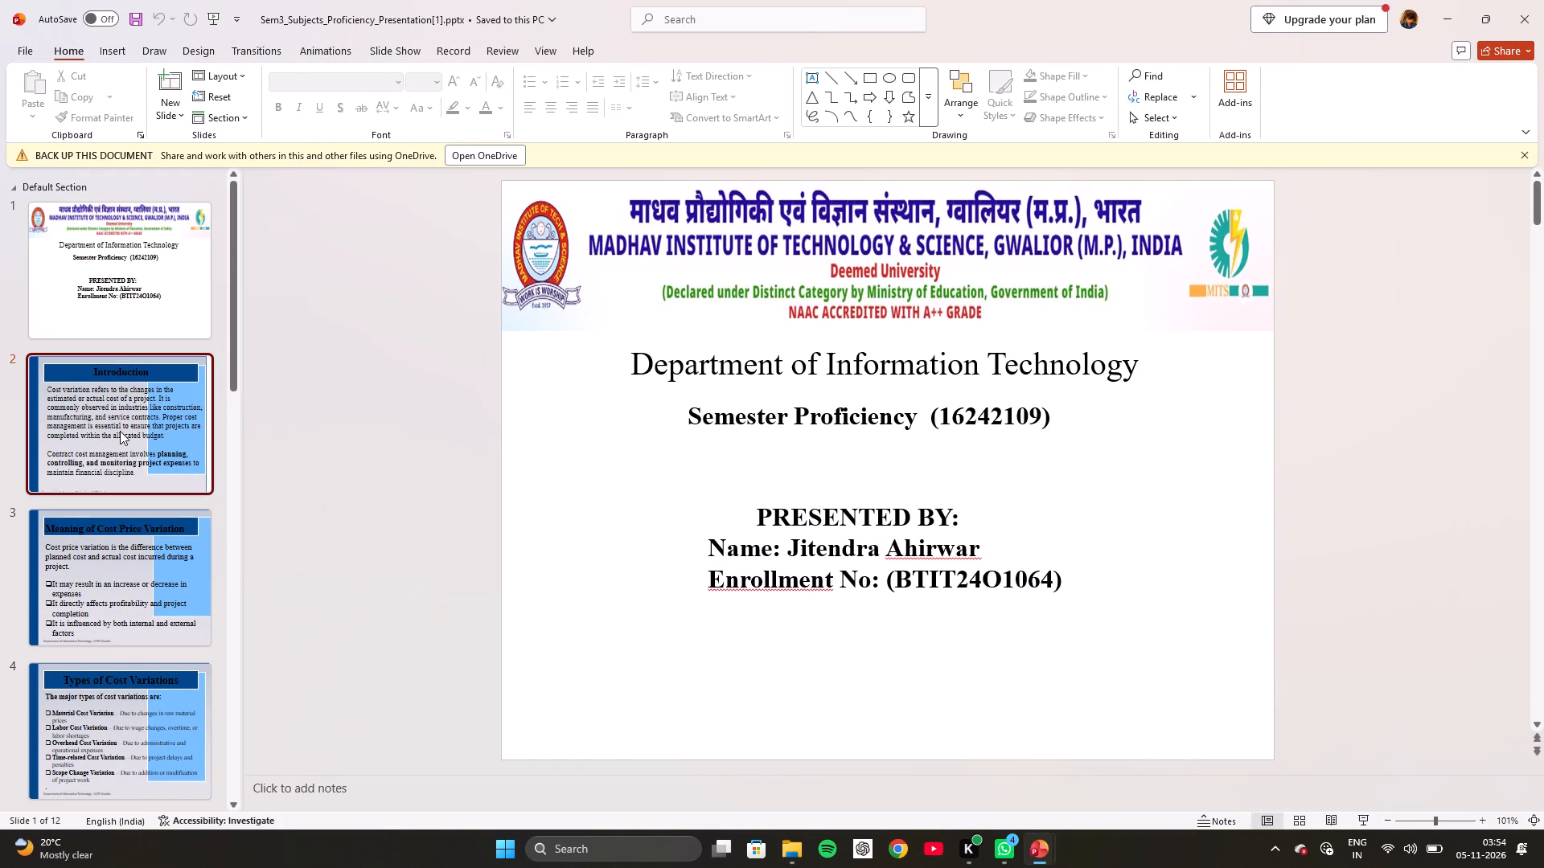
click(88, 311)
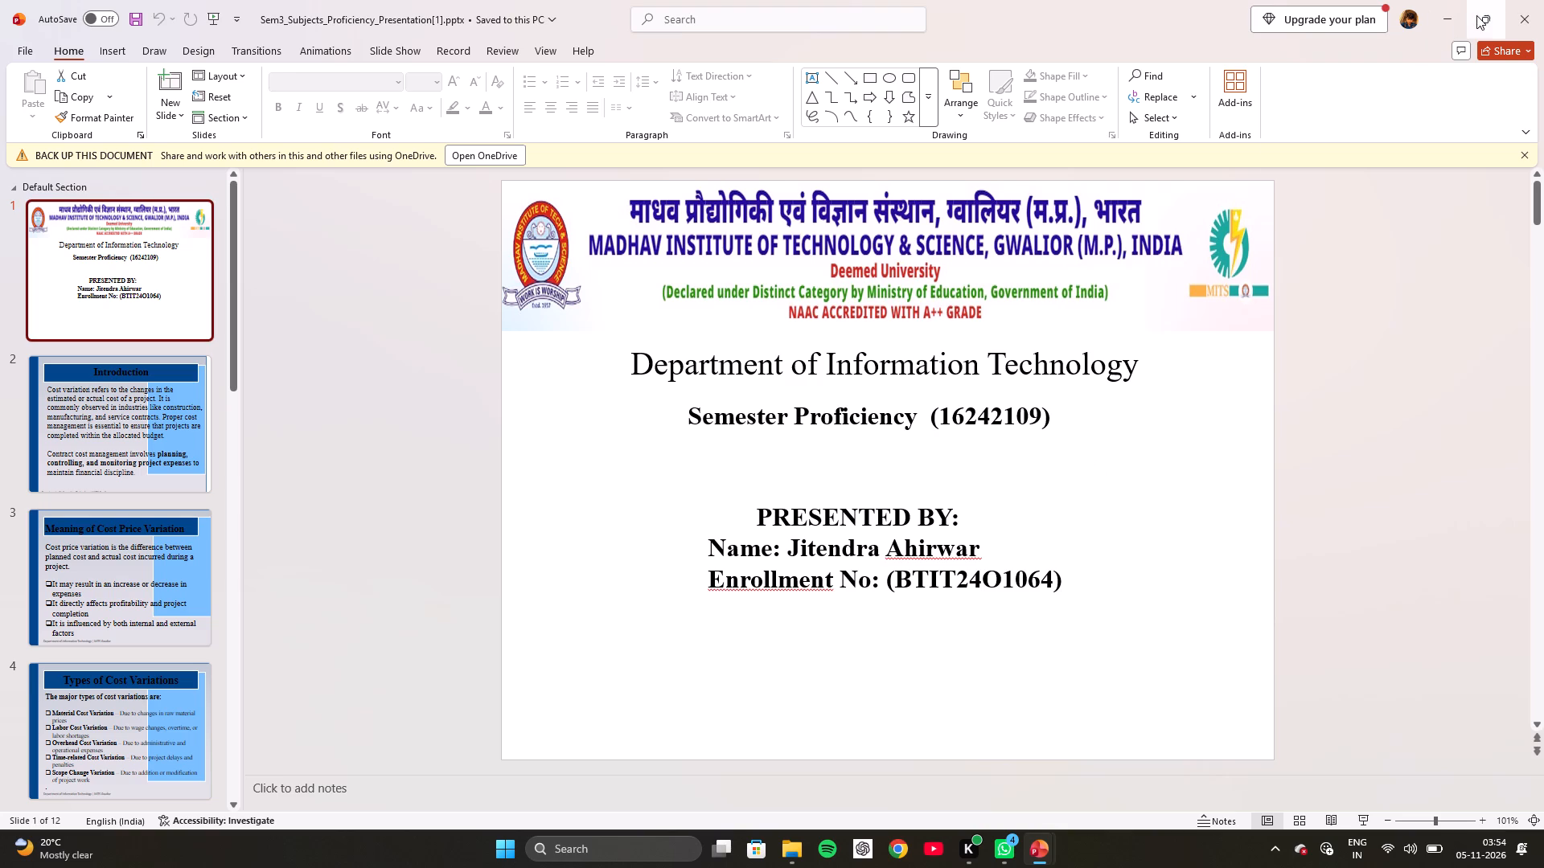
Tile the Sem3 presentation to half the screen and close the presentation showing the Labs & Cornerstone Project slide.
click(1283, 77)
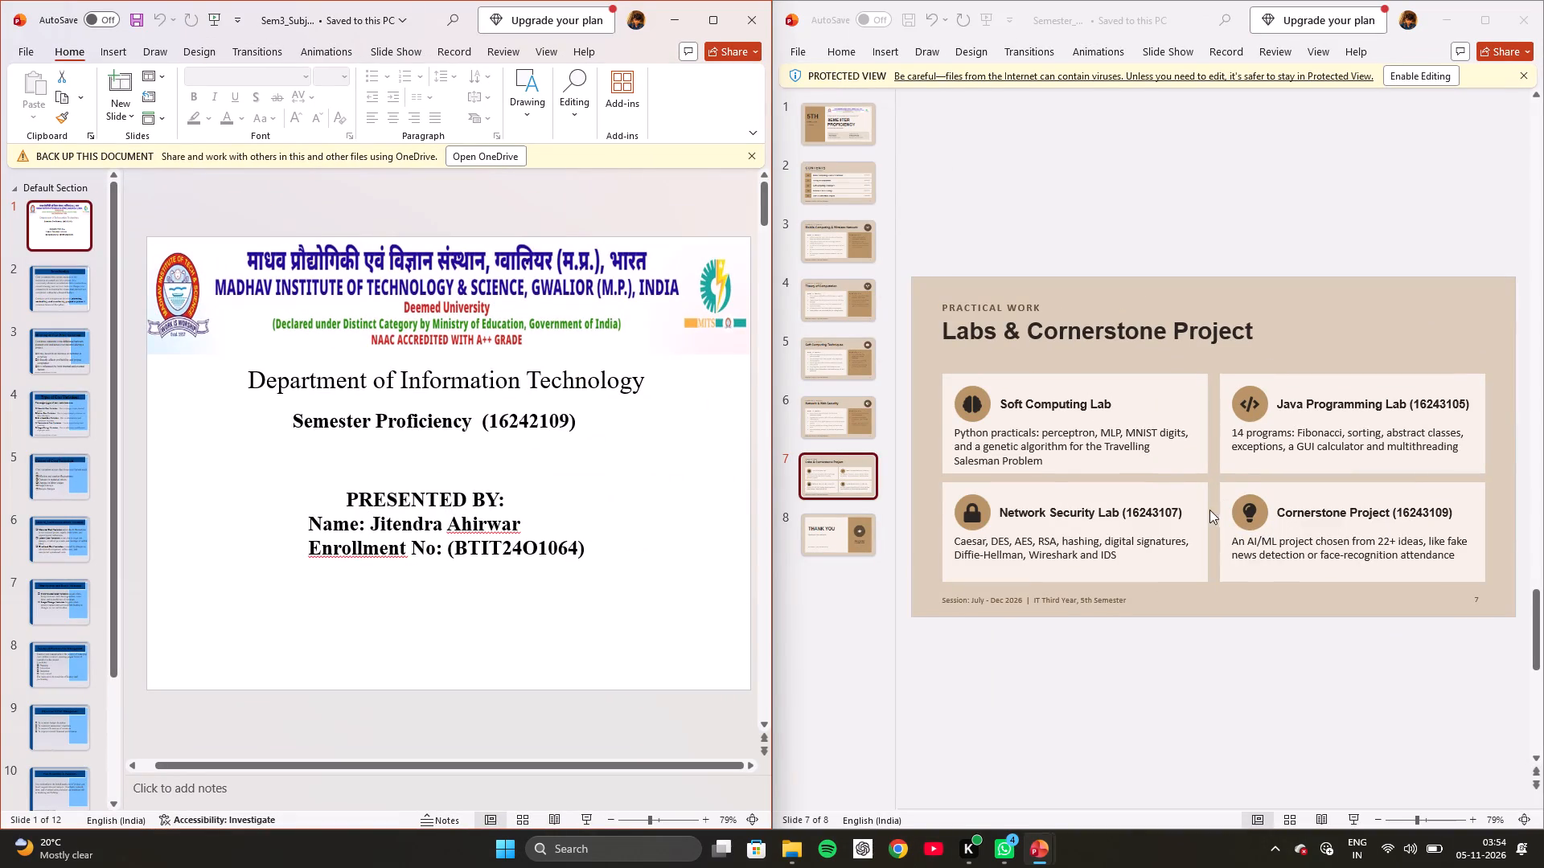
click(1531, 21)
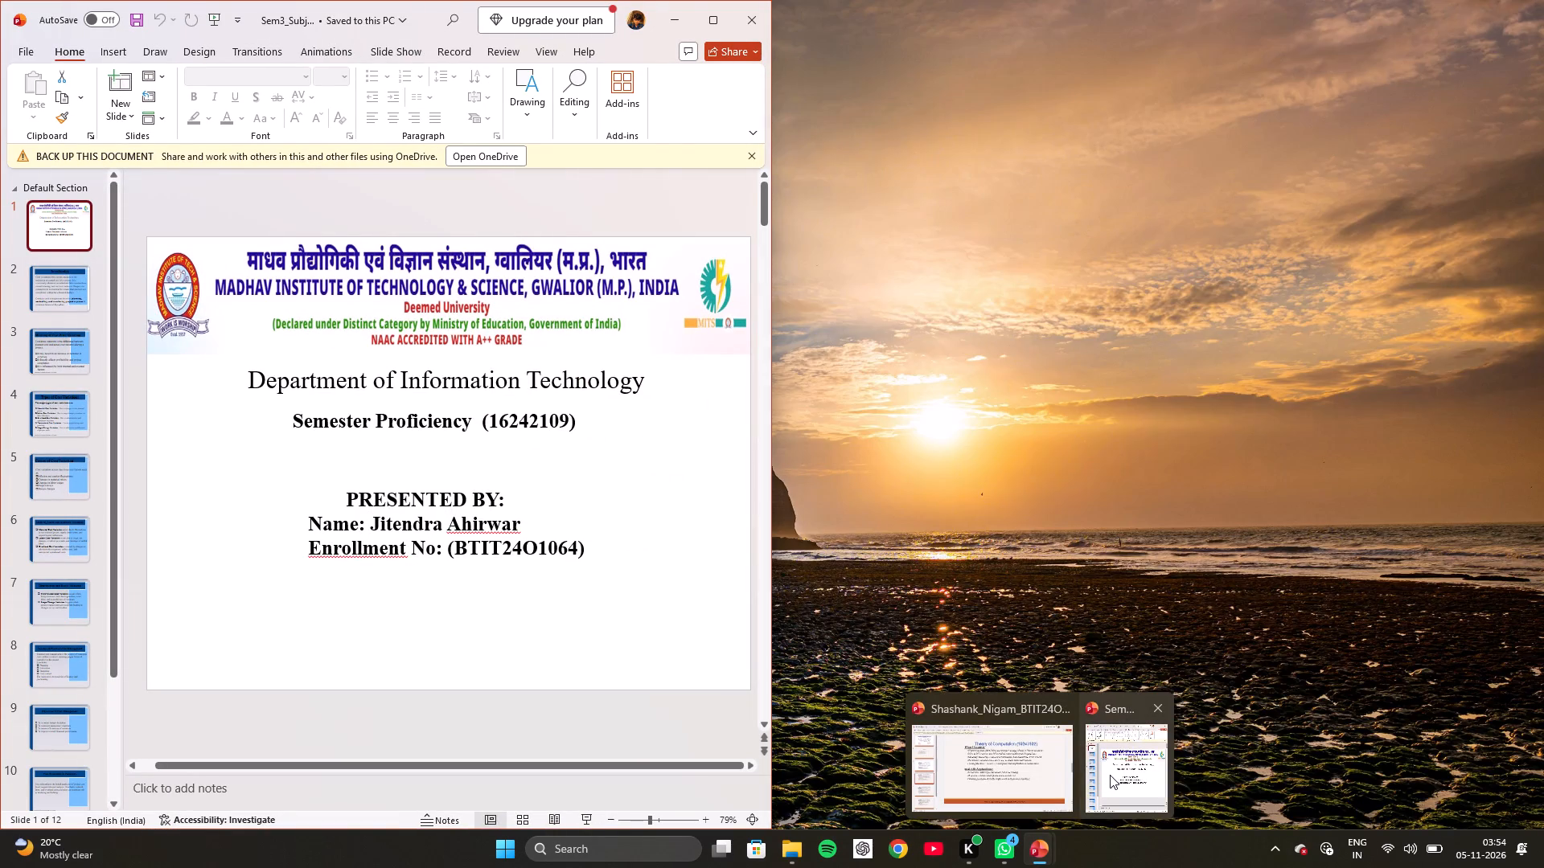
Place the classmate's 5th-semester proficiency presentation side by side with the Sem3 presentation and display its title slide.
click(1016, 787)
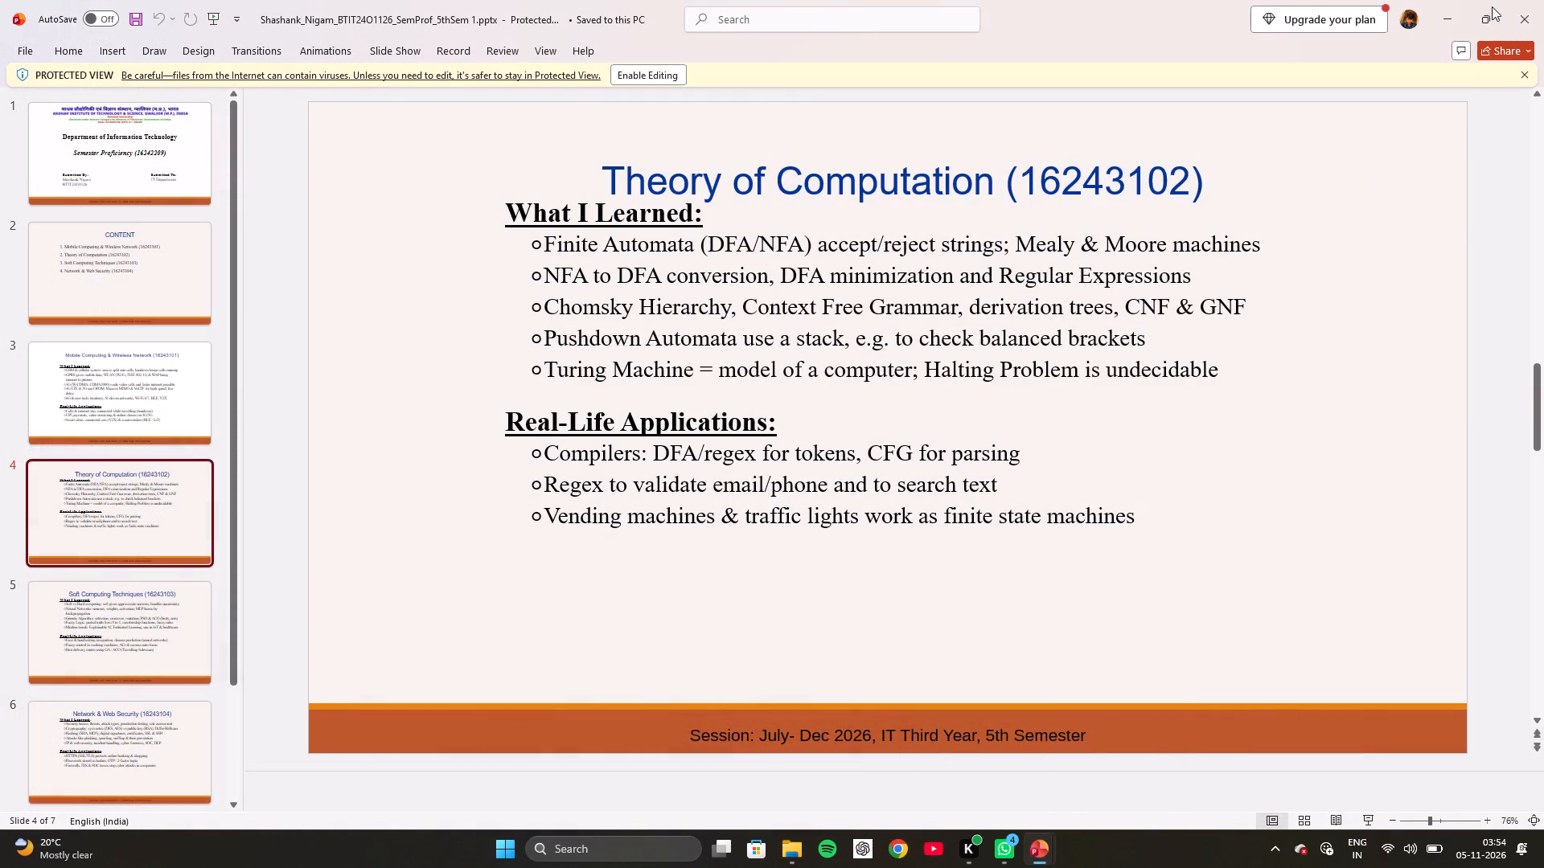
click(1312, 85)
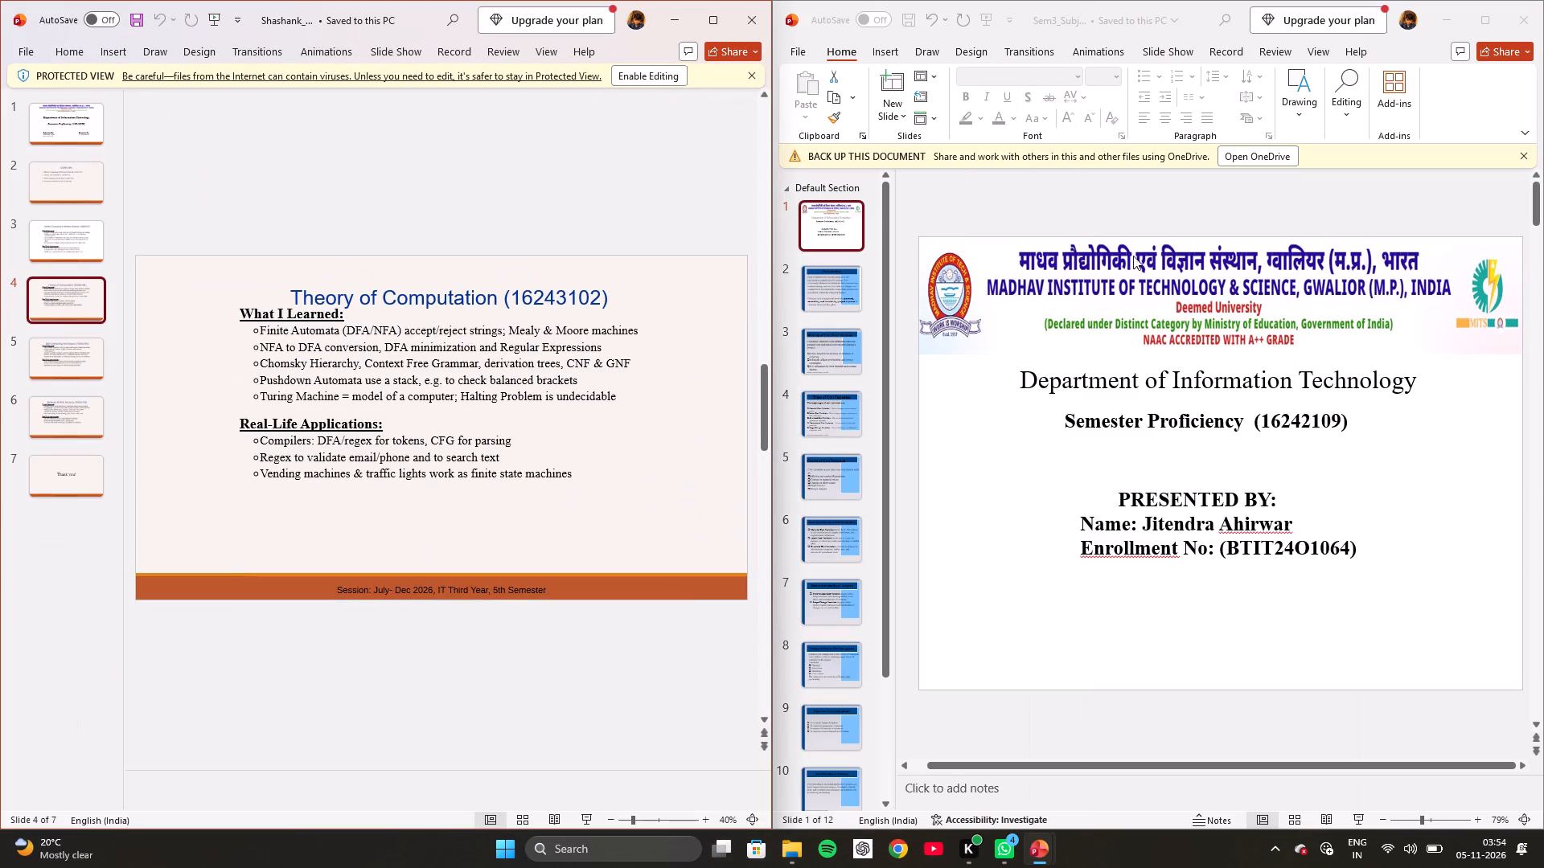
scroll(67, 245, up, 6)
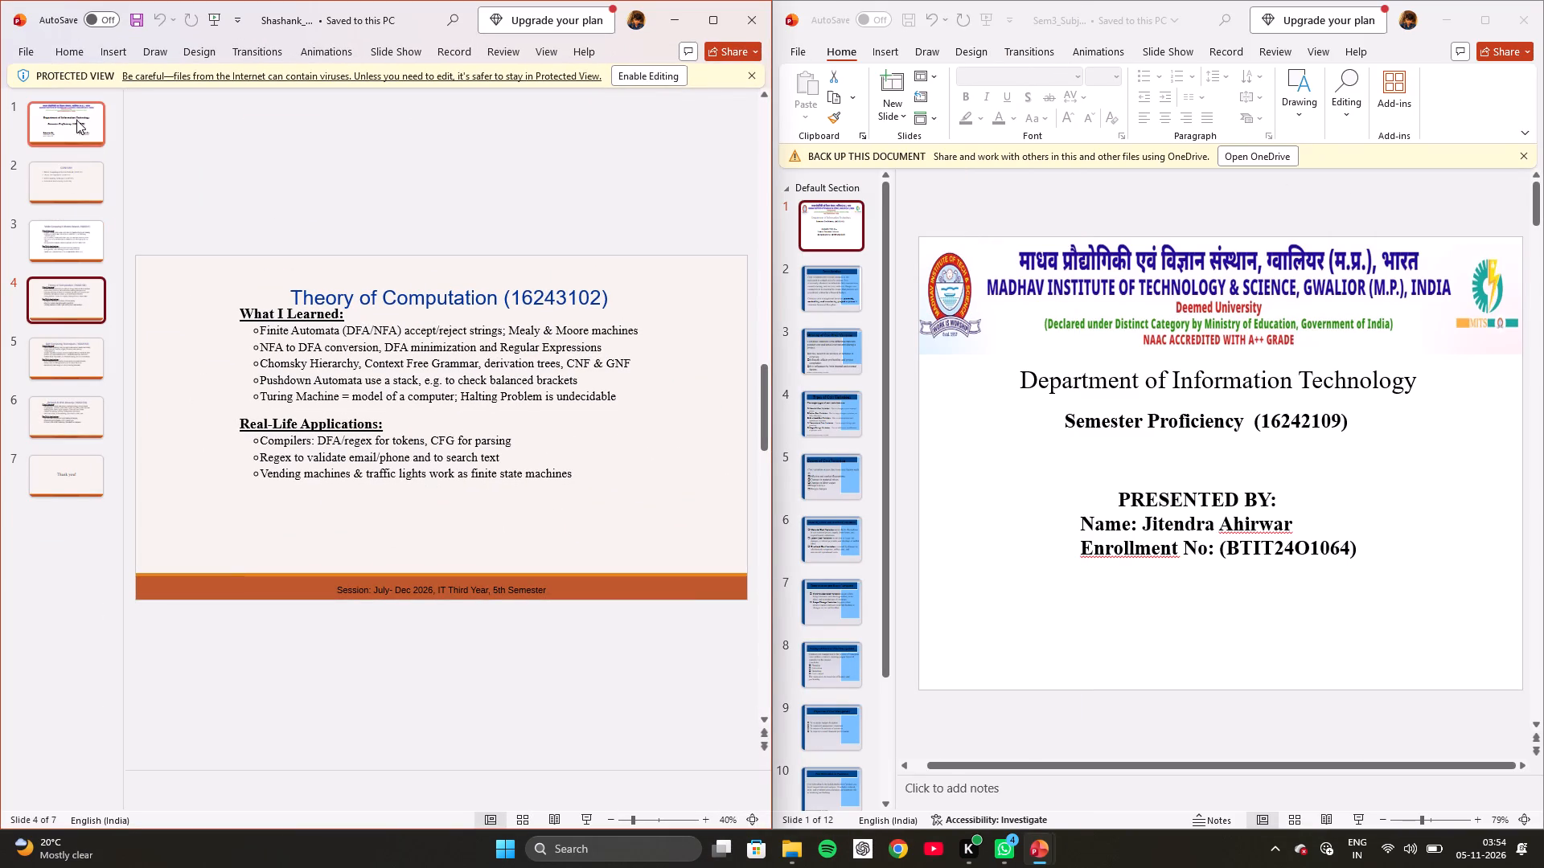
click(76, 115)
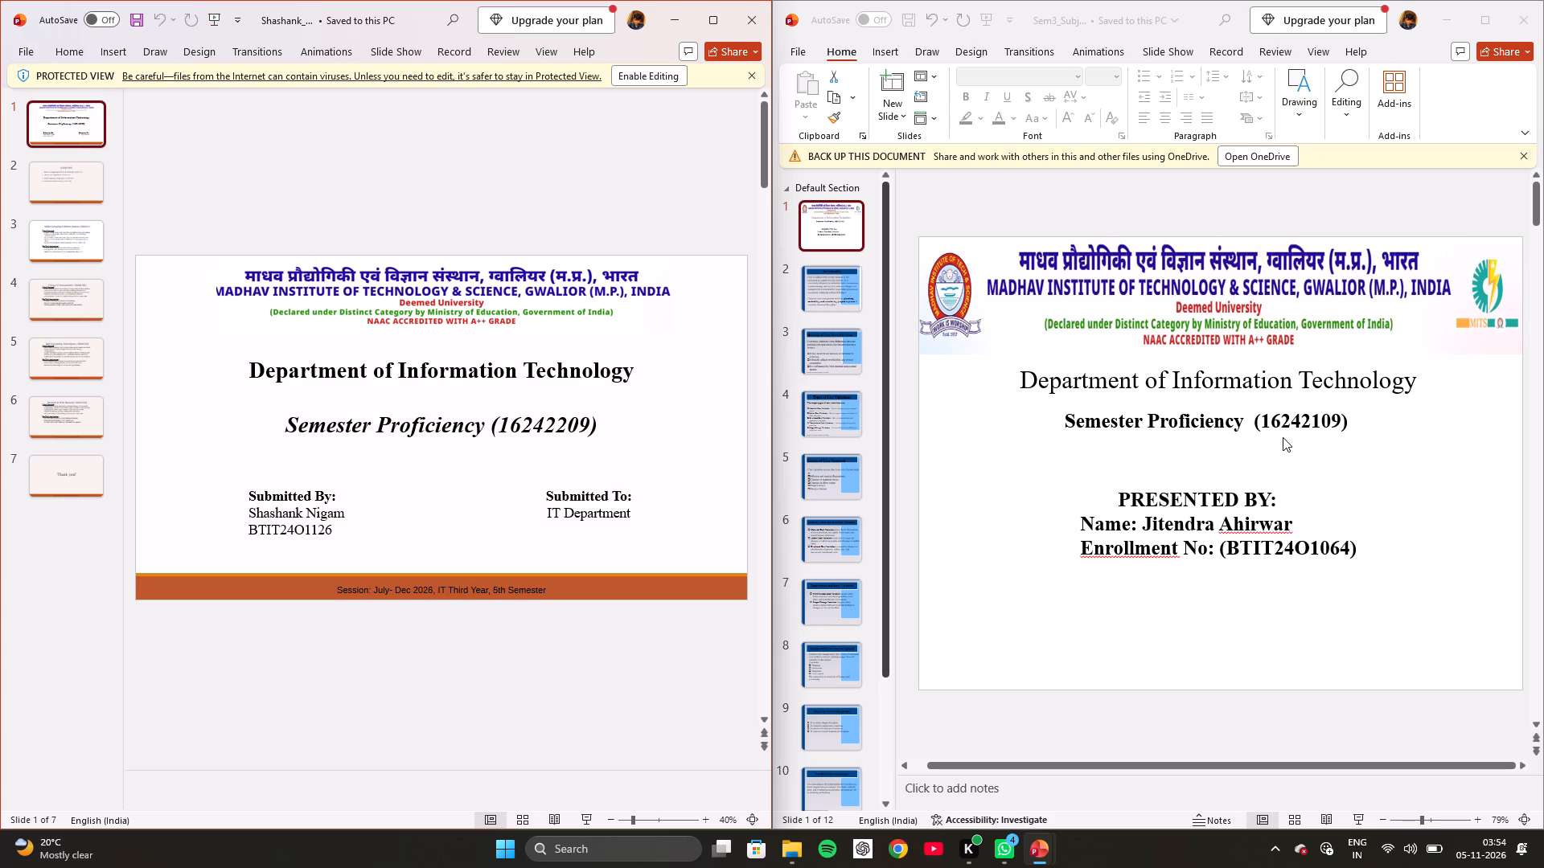
click(1325, 418)
click(1308, 425)
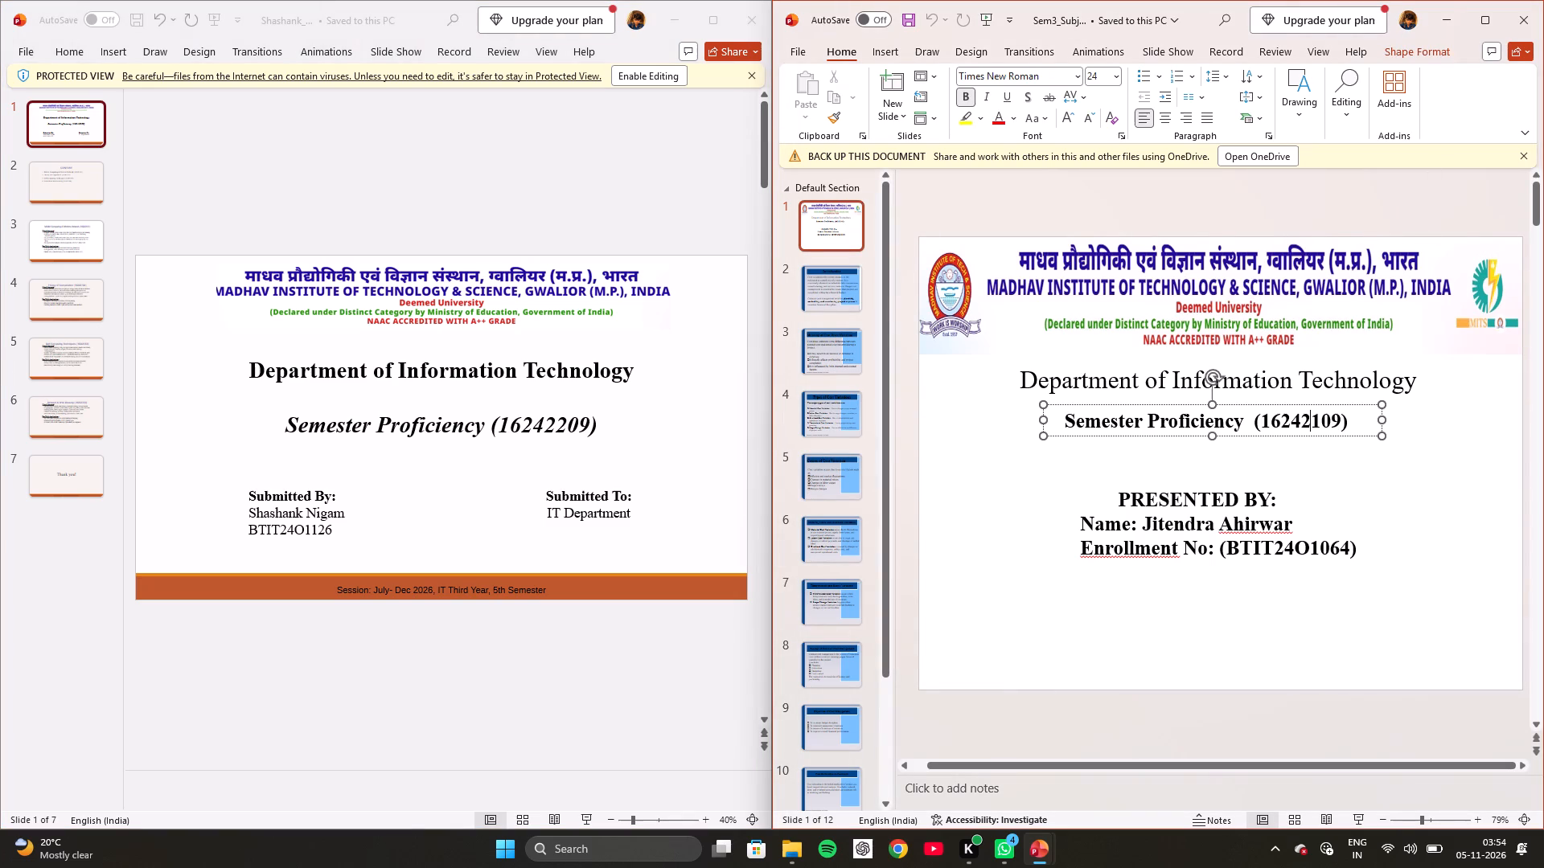
click(1324, 412)
key(BackSpace)
key(2)
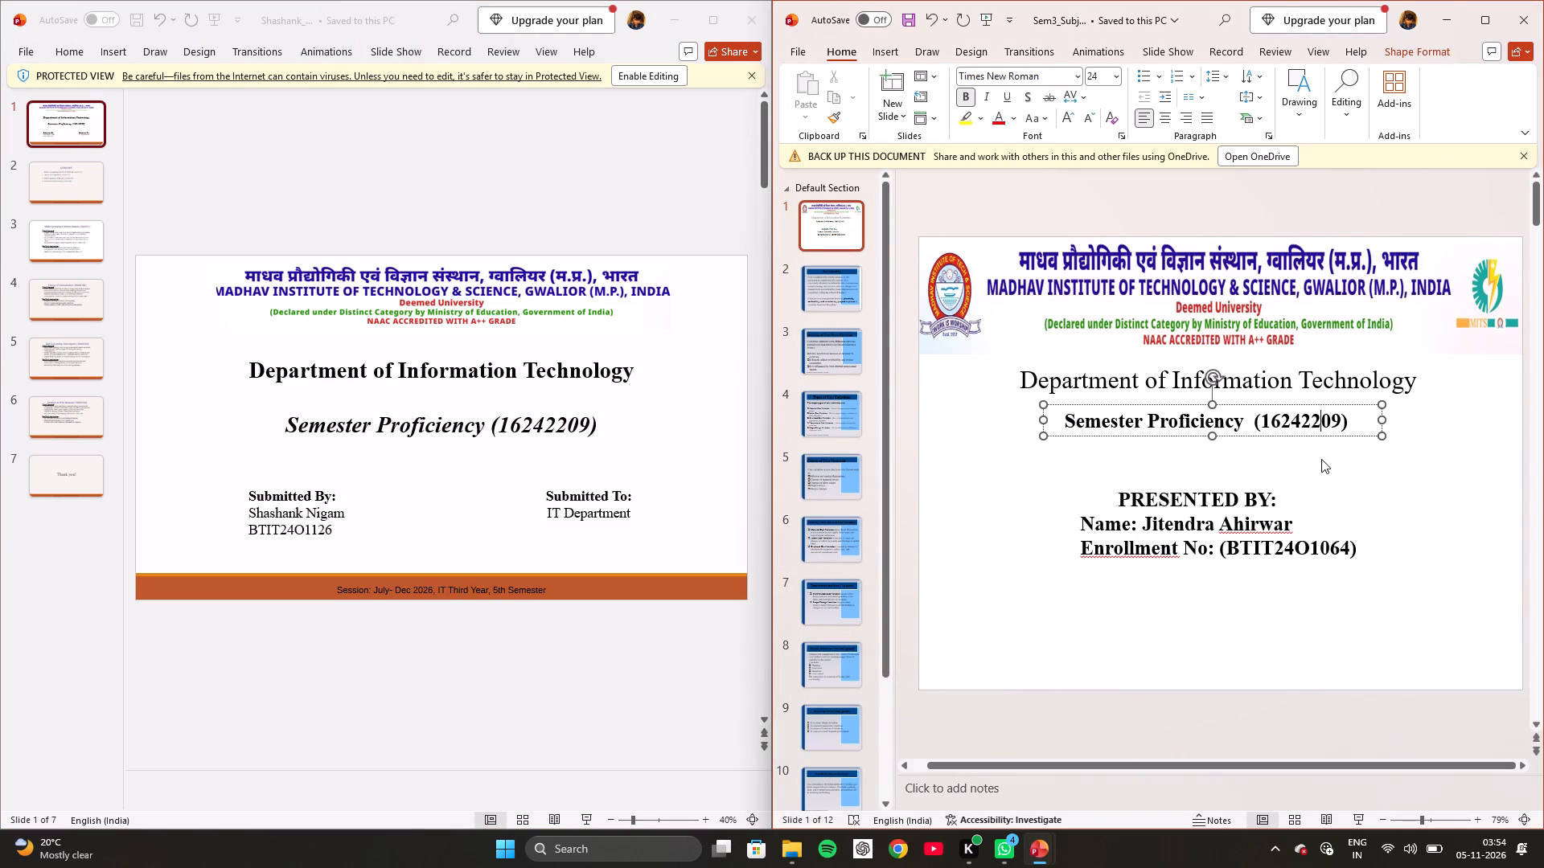
click(1343, 434)
Move the PRESENTED BY text box with the name and enrollment number toward the left side of the title slide.
click(1259, 521)
click(1262, 498)
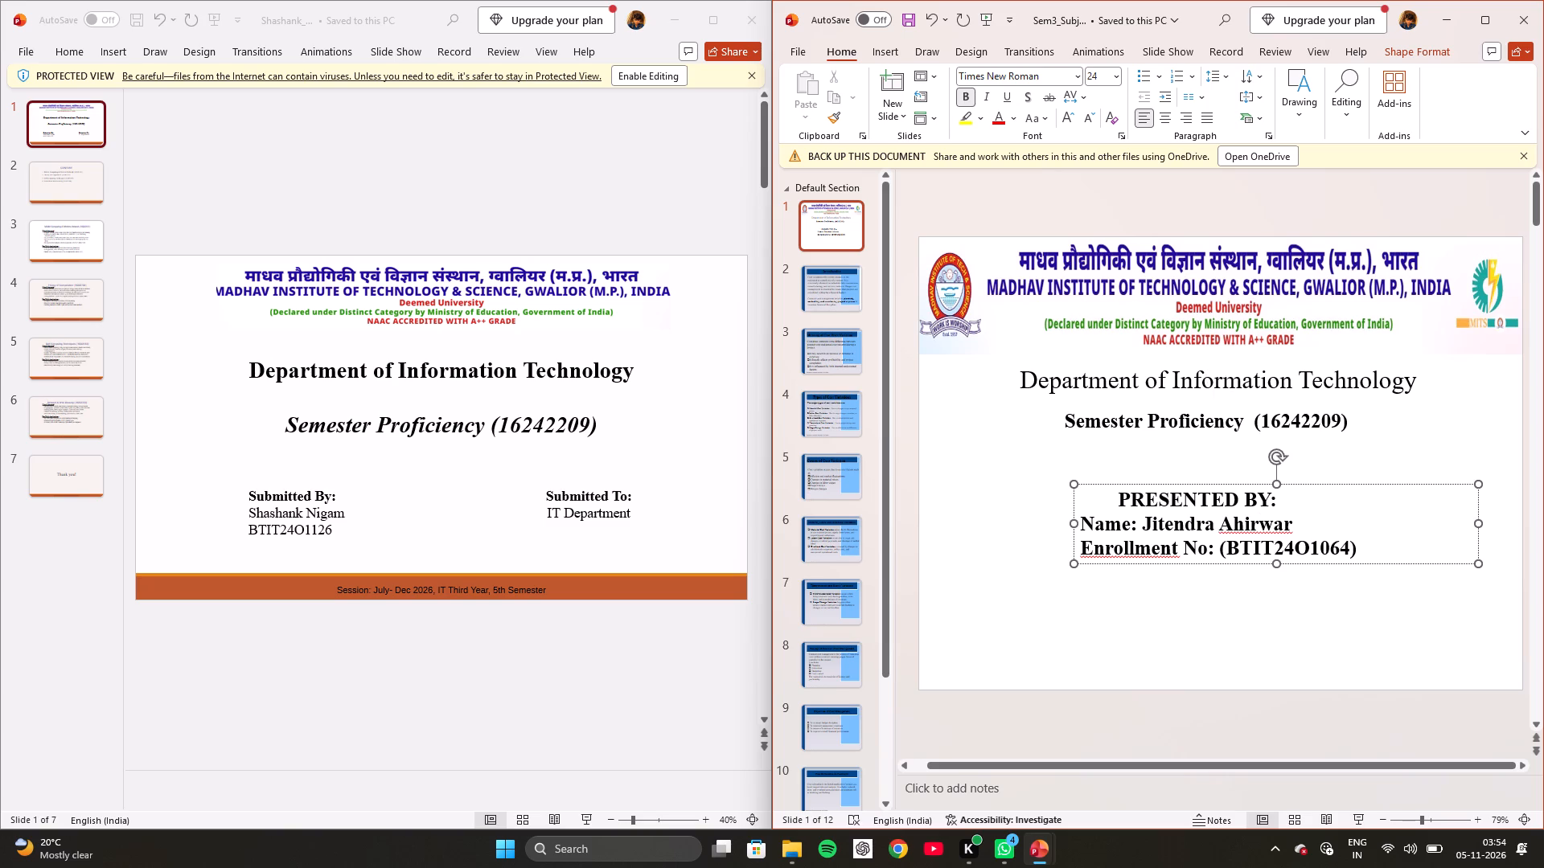
click(1312, 512)
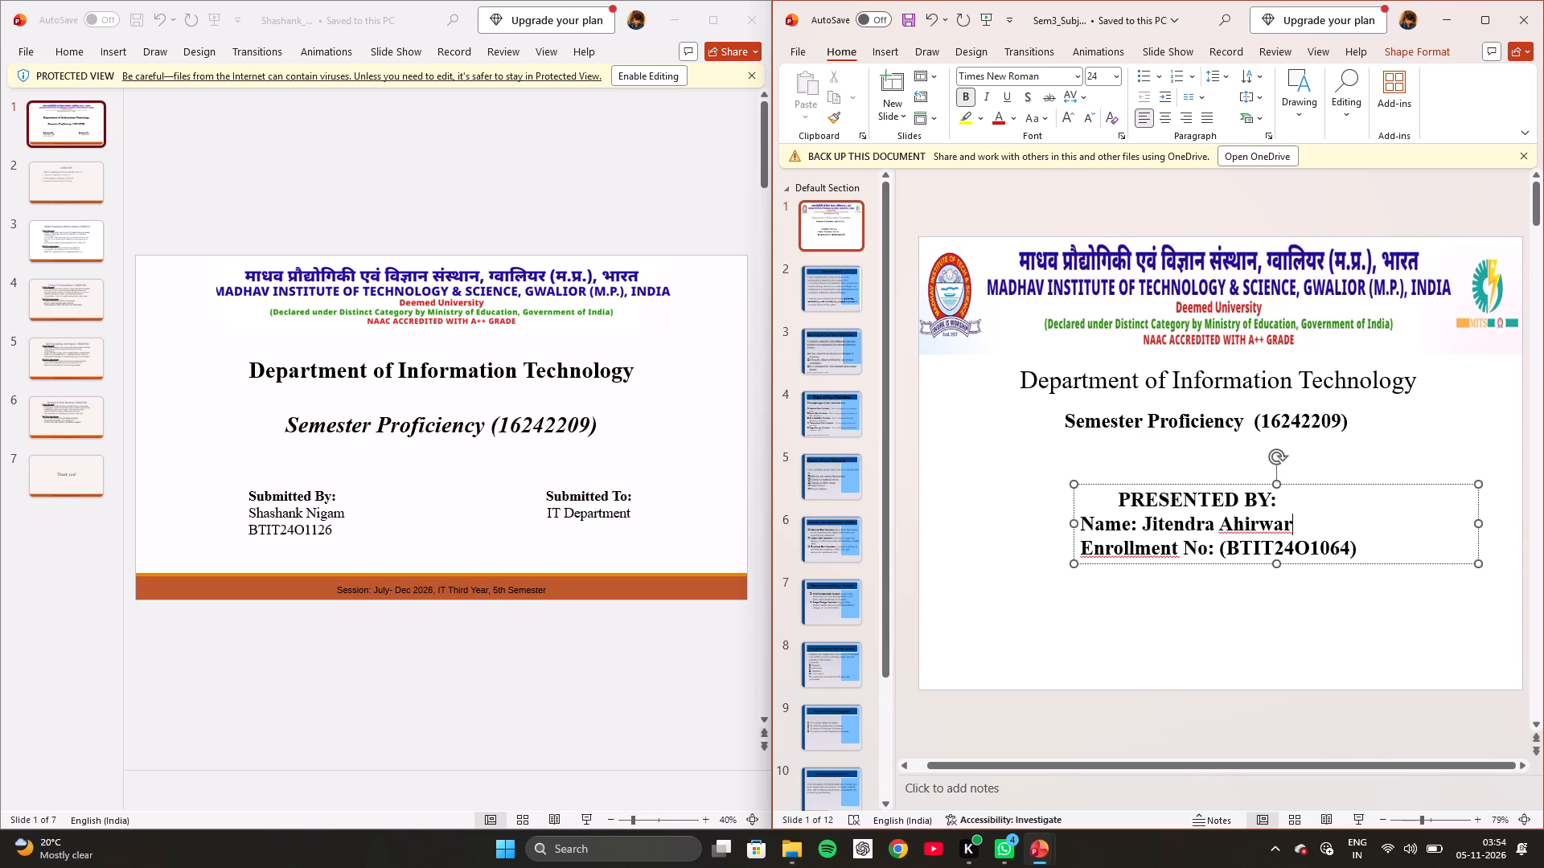
click(1296, 500)
click(1298, 515)
drag(1374, 546, 1291, 549)
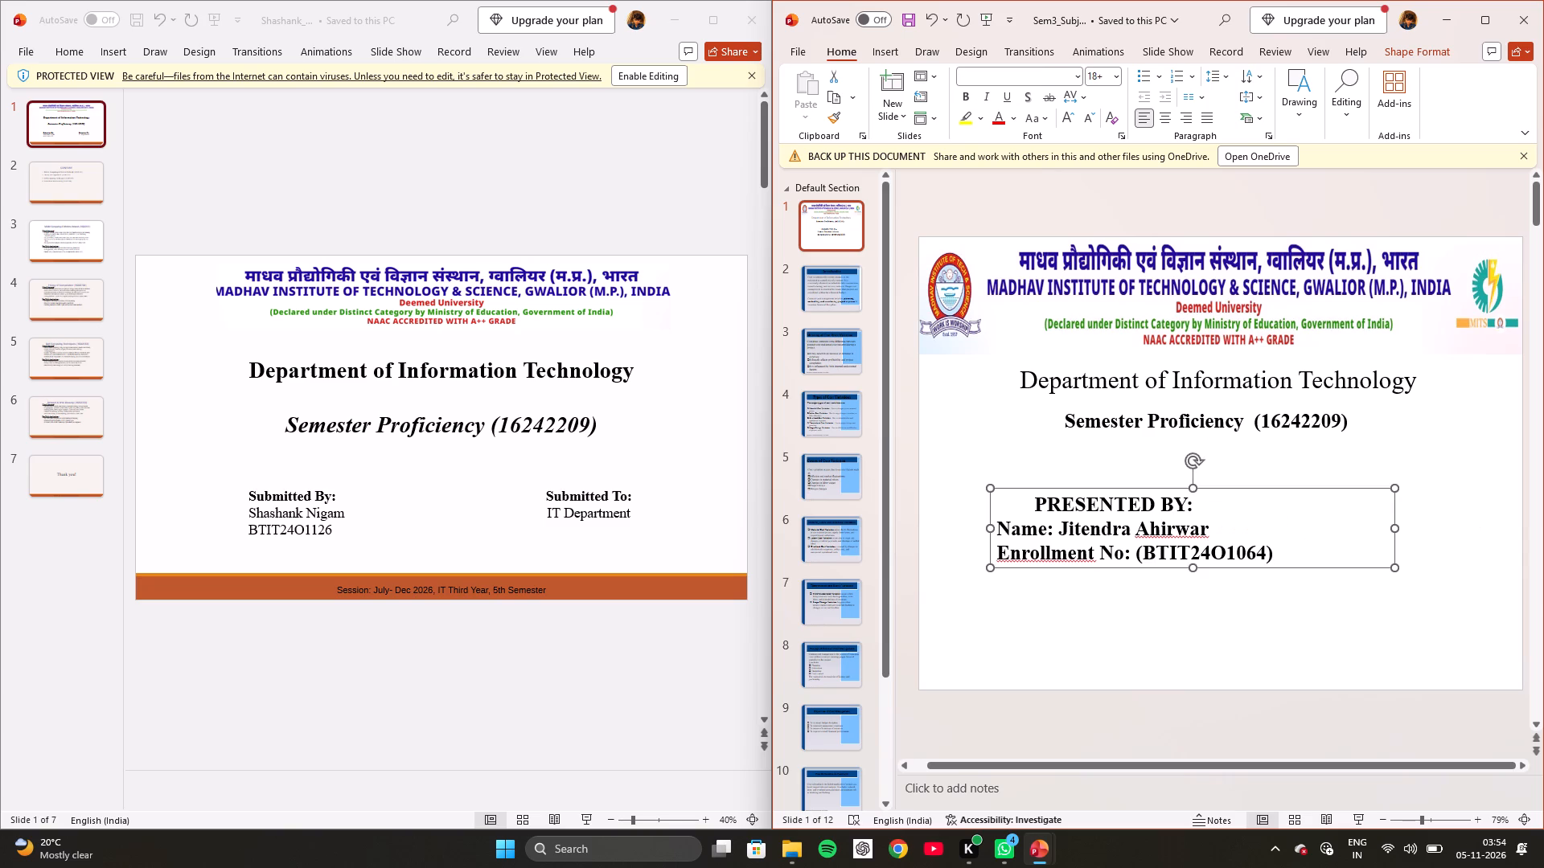
Move the PRESENTED BY text box to the title slide's lower left and narrow it, keeping the enrollment number on one line.
drag(1291, 556, 1246, 600)
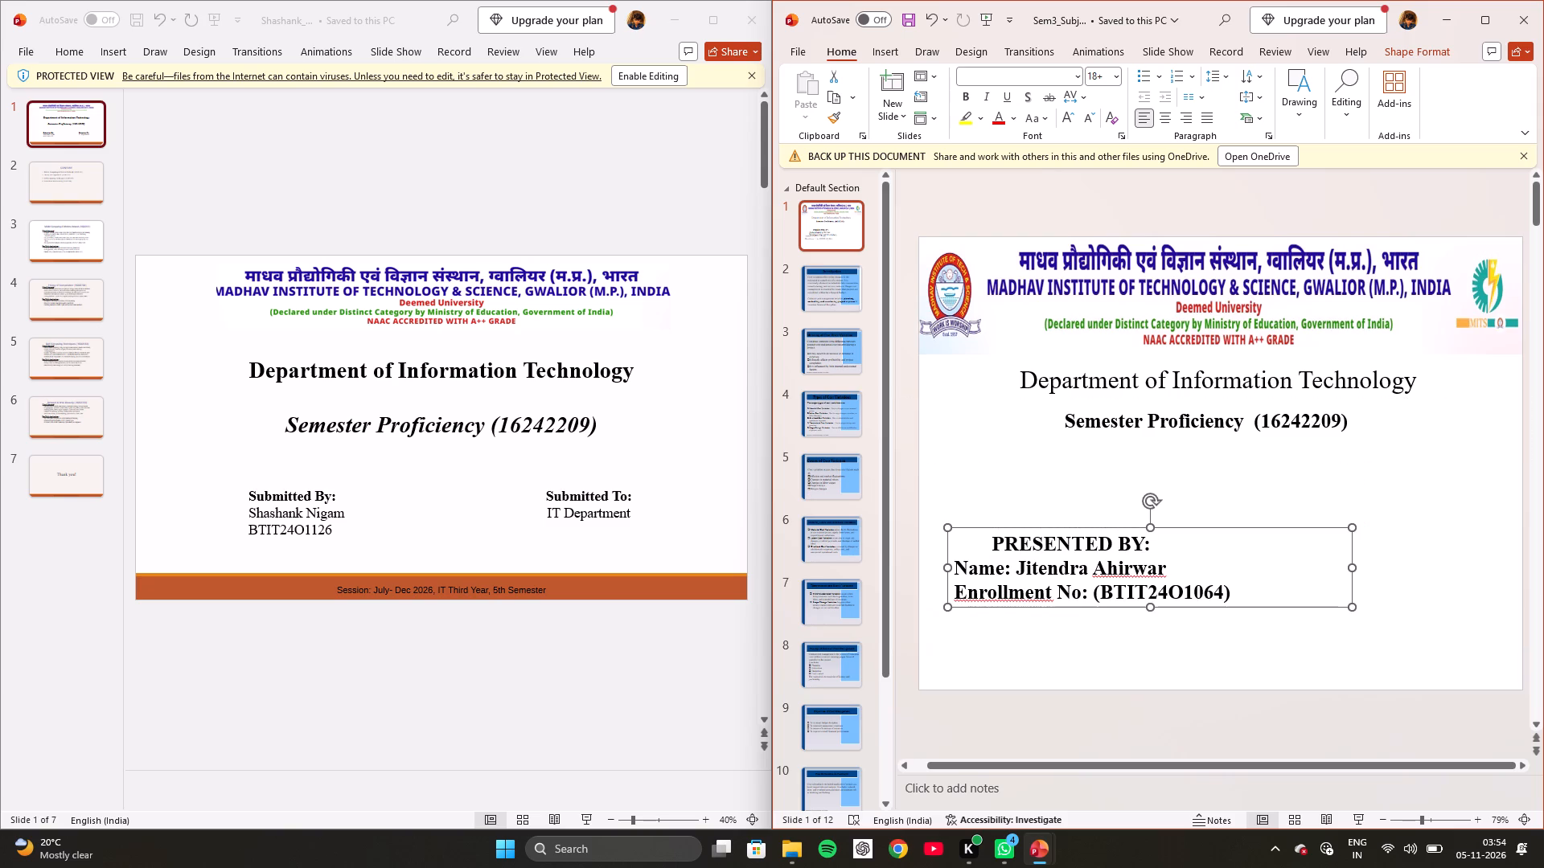
drag(1351, 611, 1230, 605)
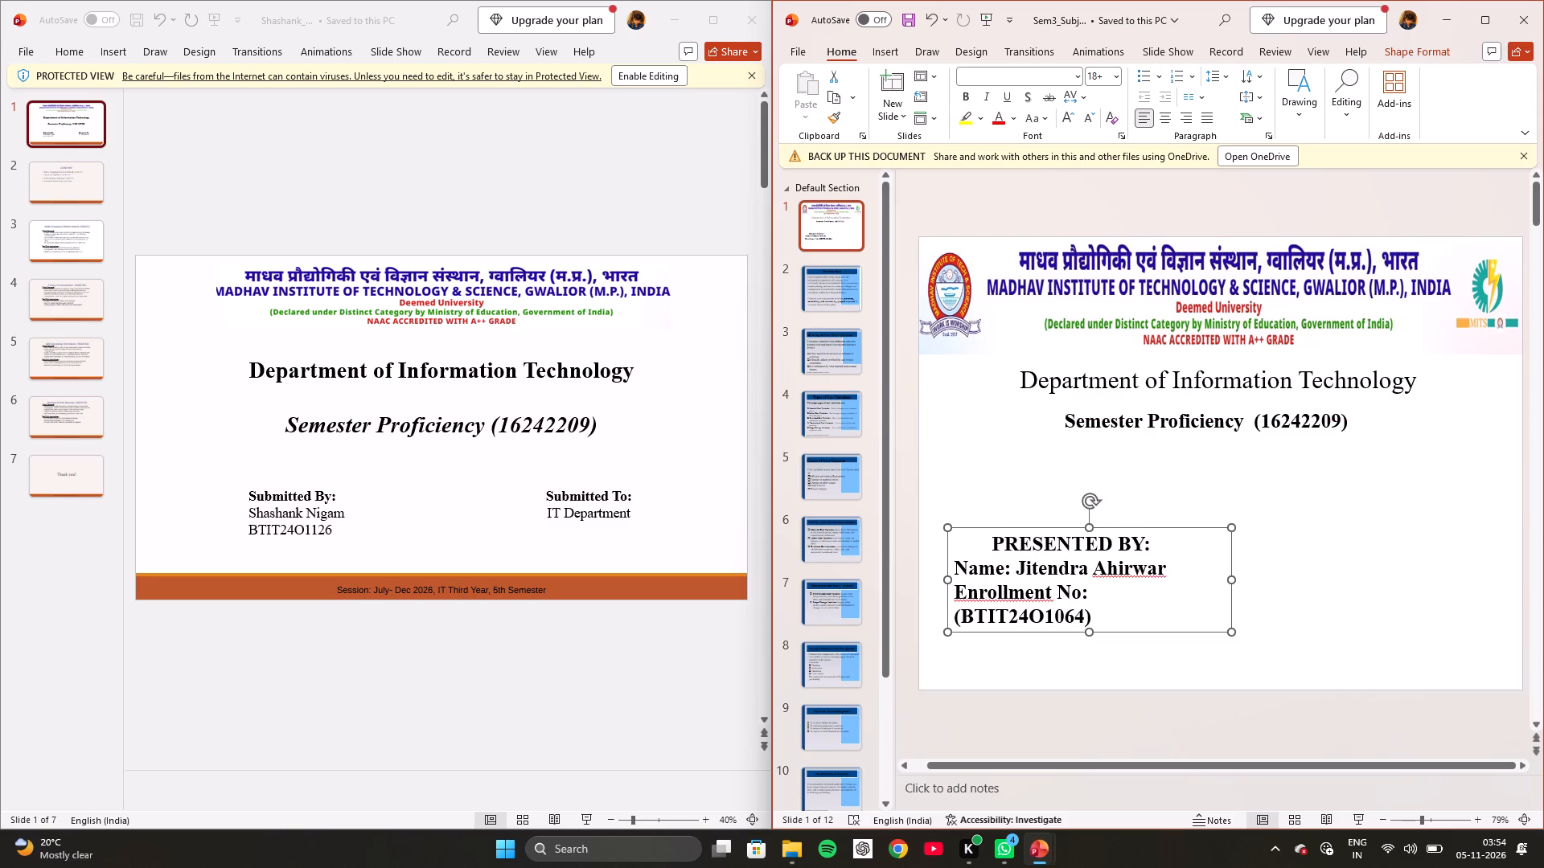
drag(1234, 635, 1277, 630)
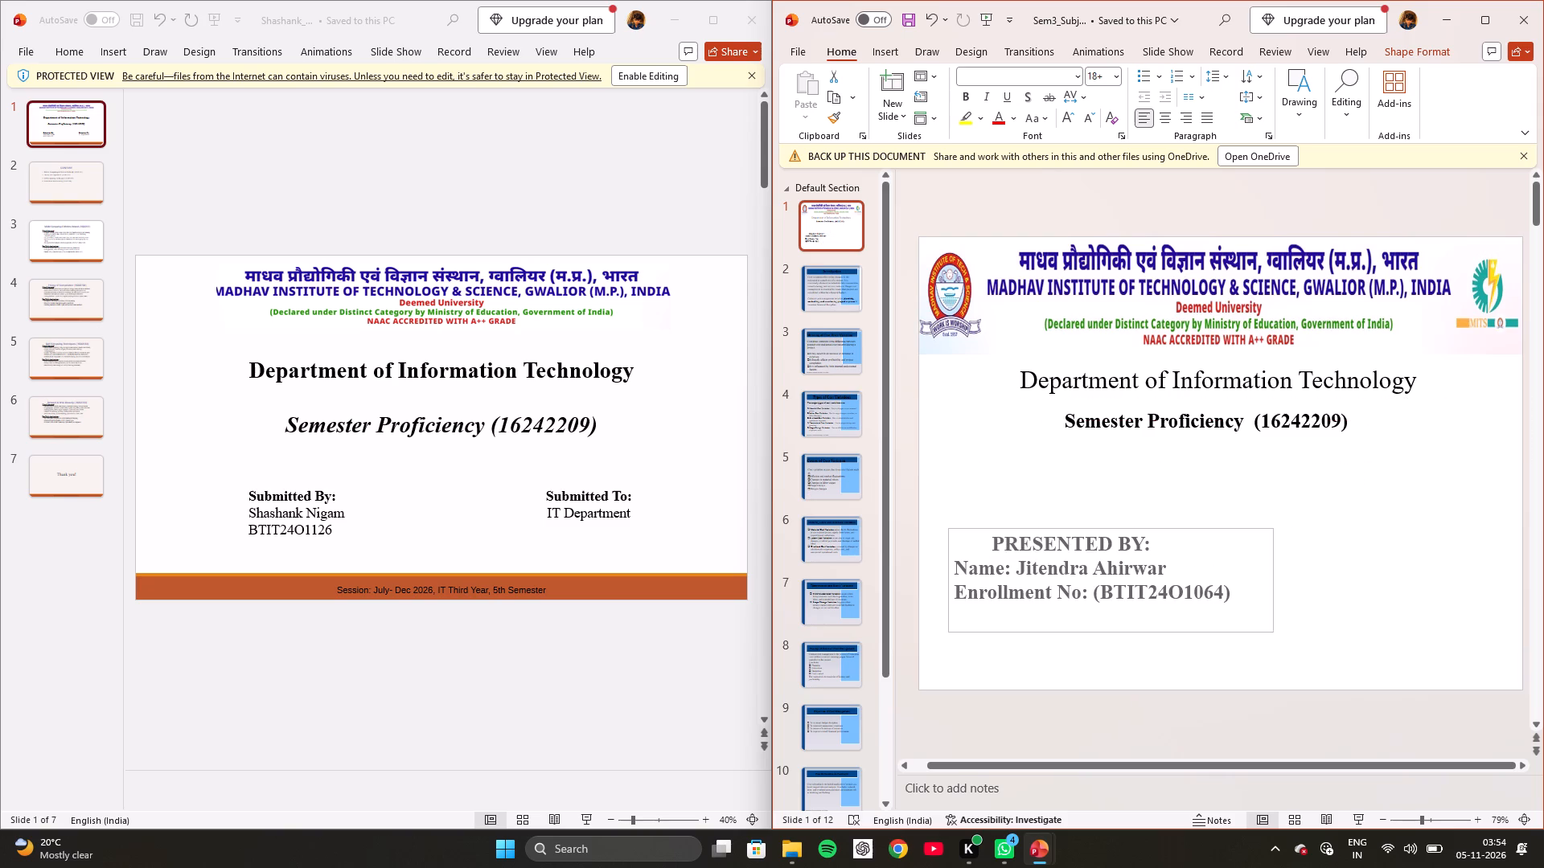
drag(1277, 630, 1283, 628)
click(1240, 595)
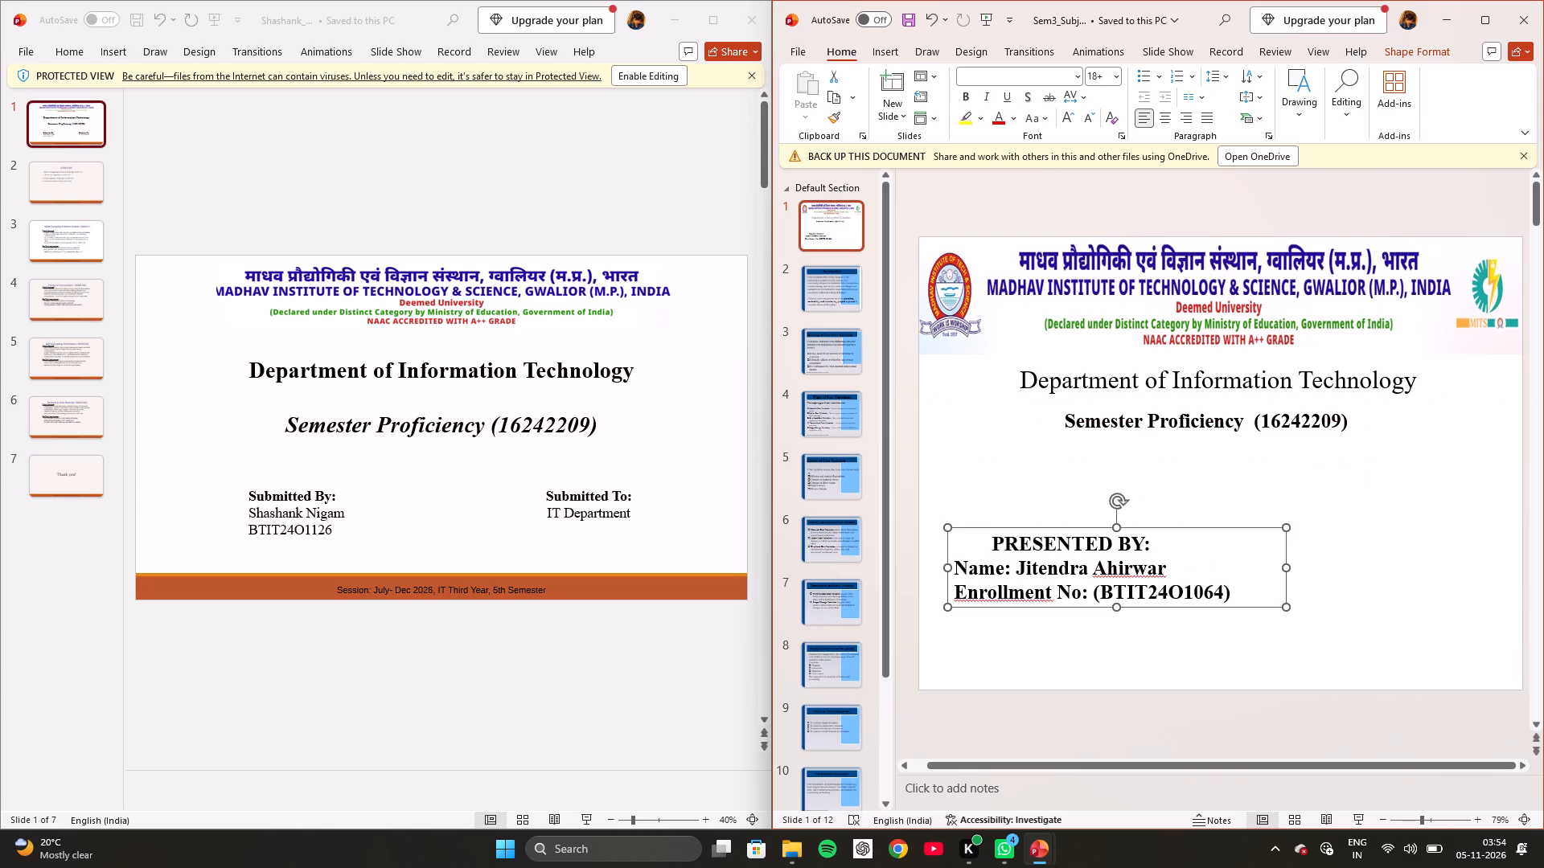
Set all the text in the PRESENTED BY text box to font size 16.
drag(1228, 593, 946, 539)
click(1059, 486)
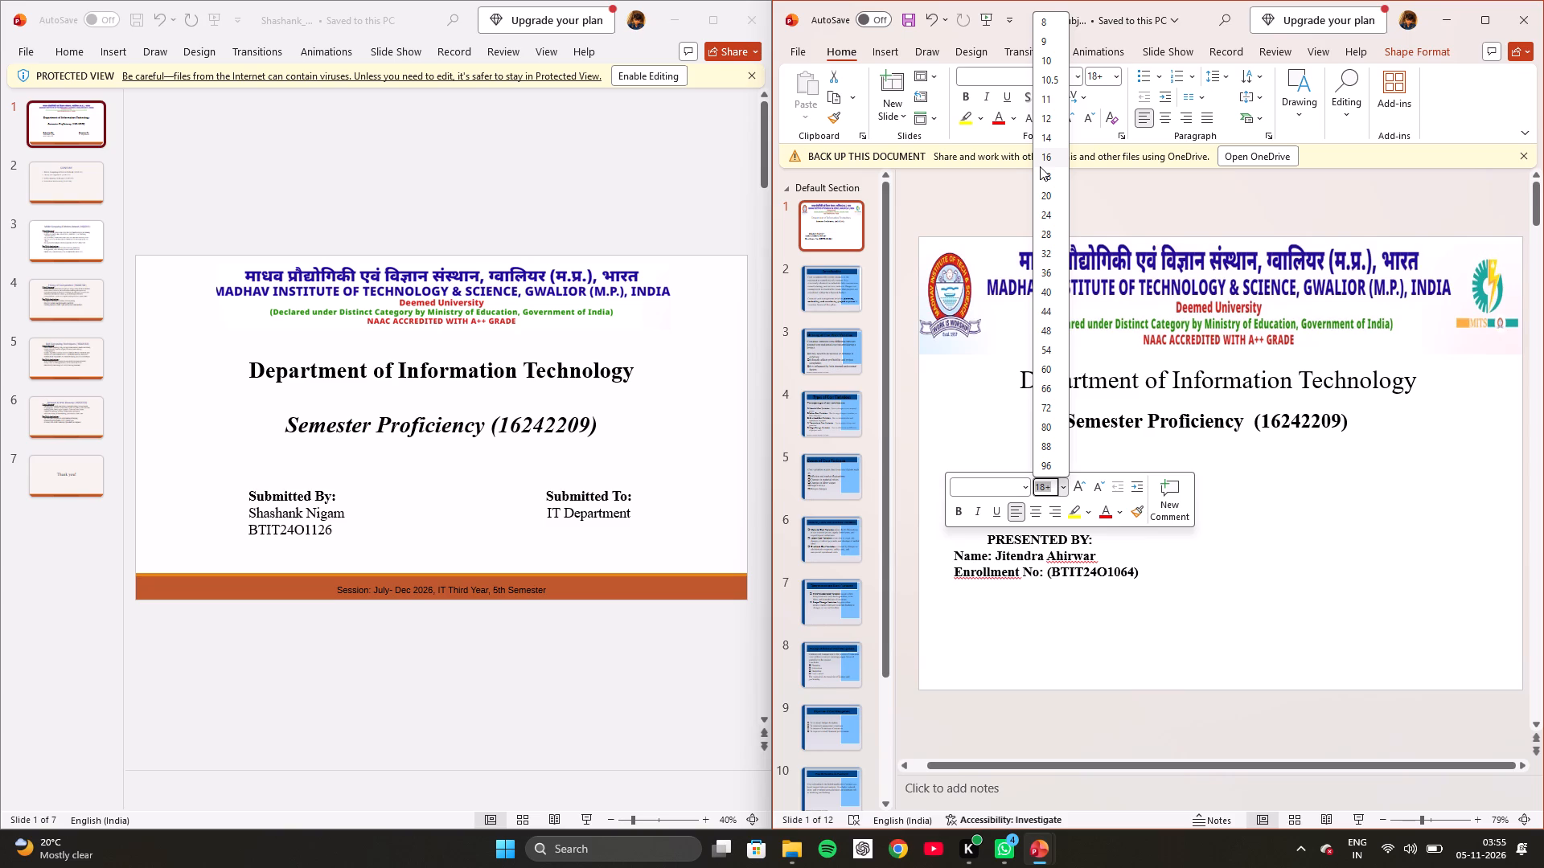
click(1040, 166)
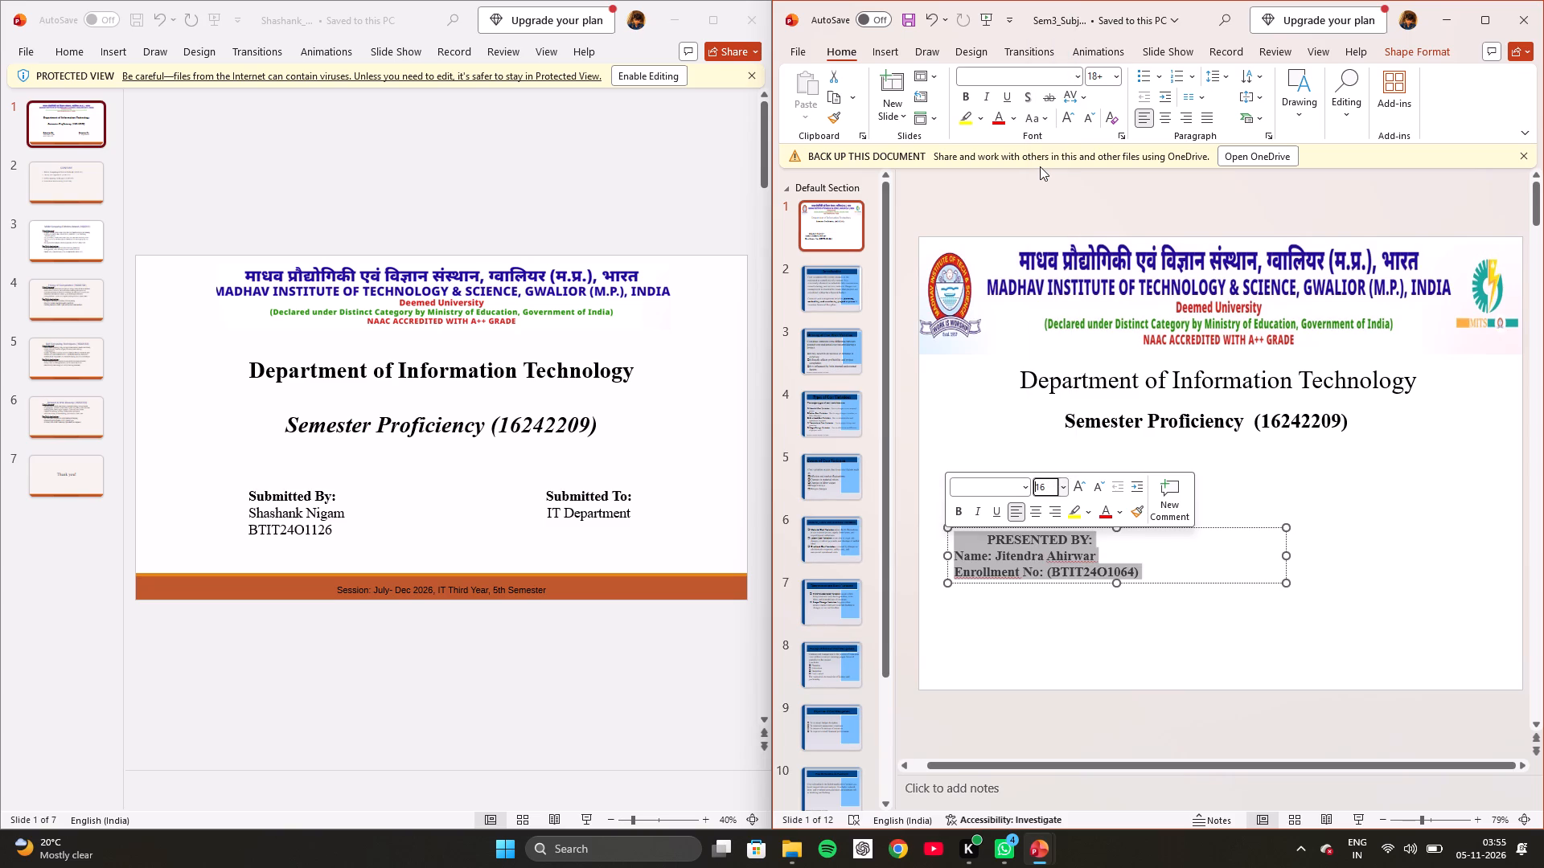
click(1354, 514)
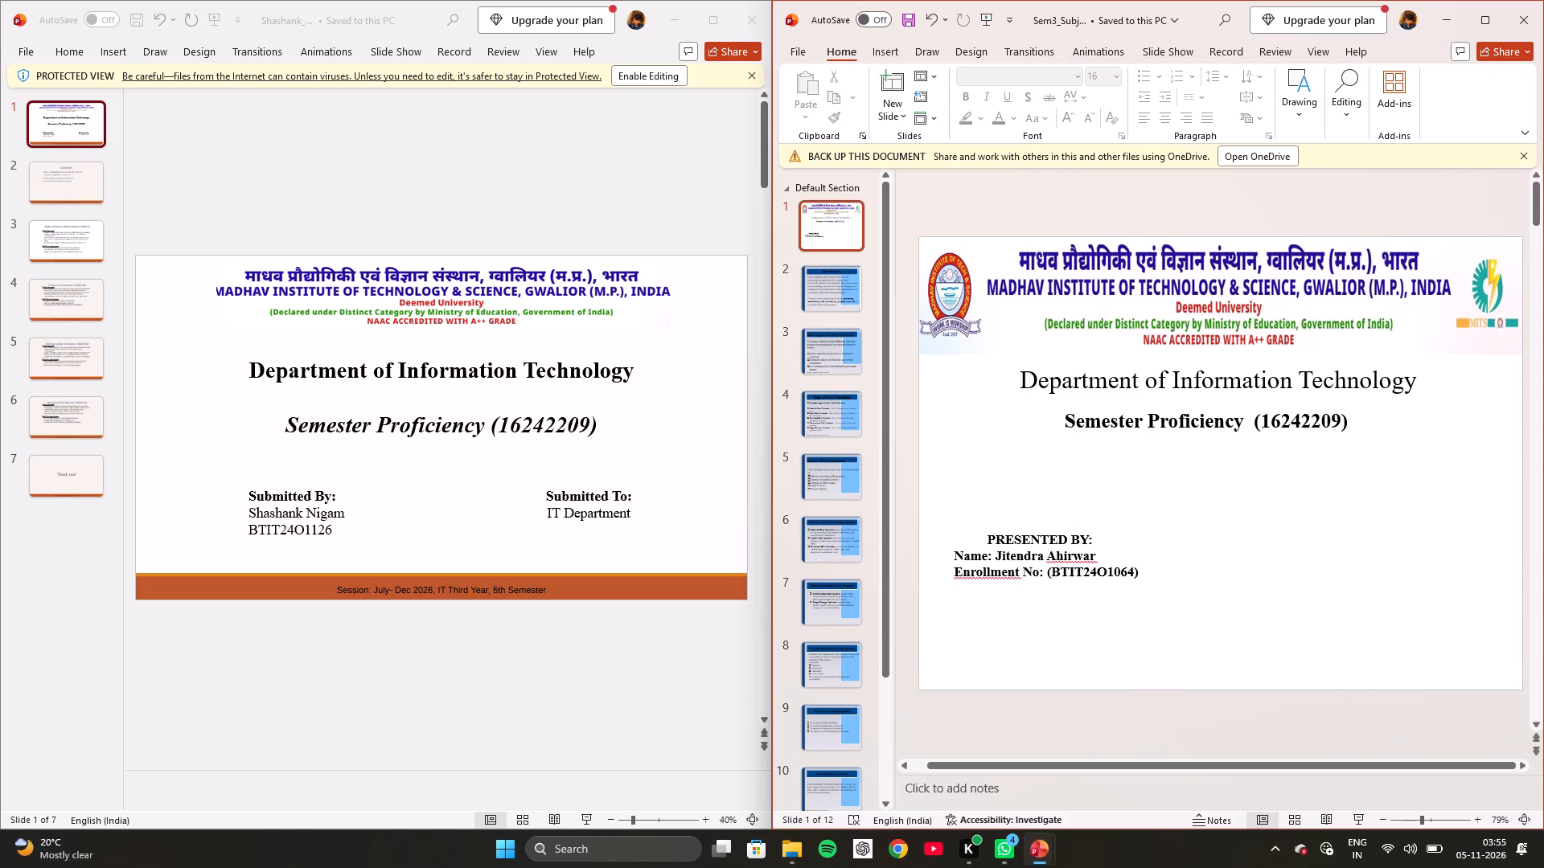
Remove the leading spaces before PRESENTED BY so the heading aligns with the name and enrollment lines.
click(990, 539)
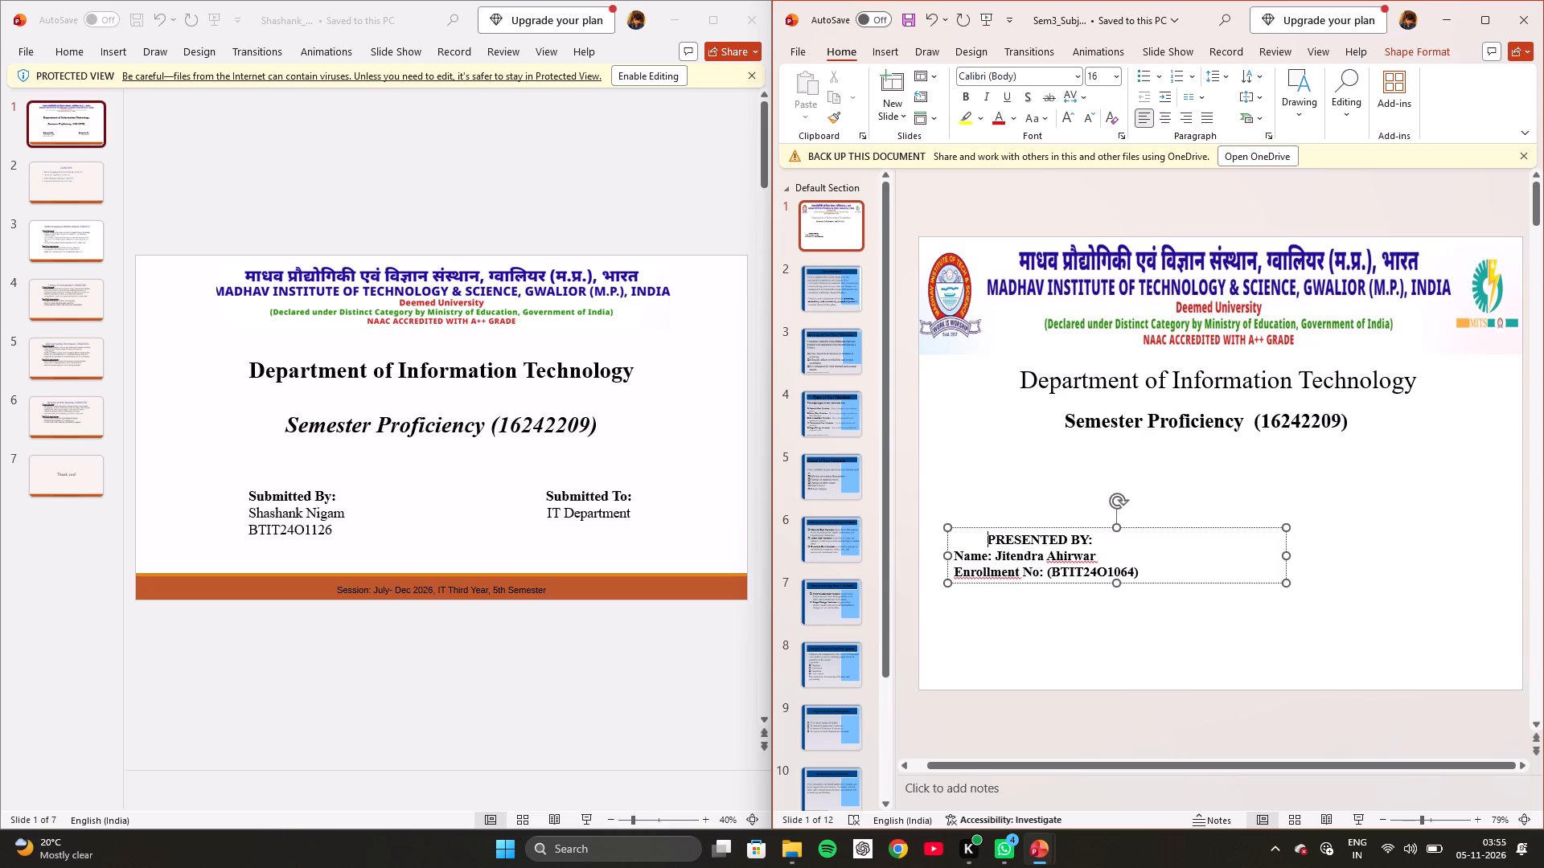
key(BackSpace)
key(BackSpace)
key(BackSpace)
key(BackSpace)
key(BackSpace)
key(BackSpace)
key(BackSpace)
key(BackSpace)
key(BackSpace)
key(BackSpace)
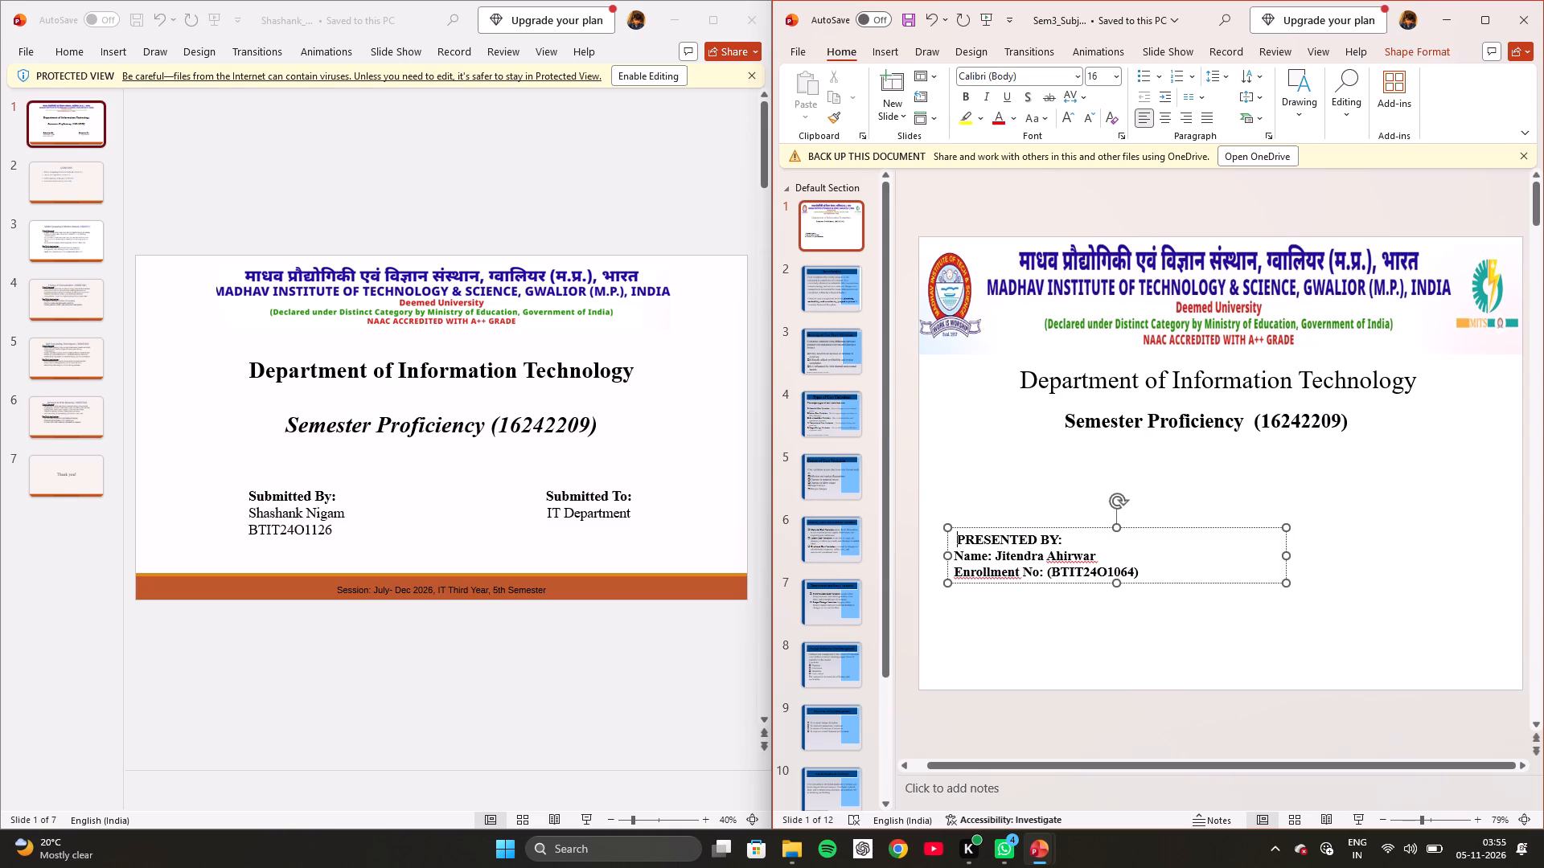
key(BackSpace)
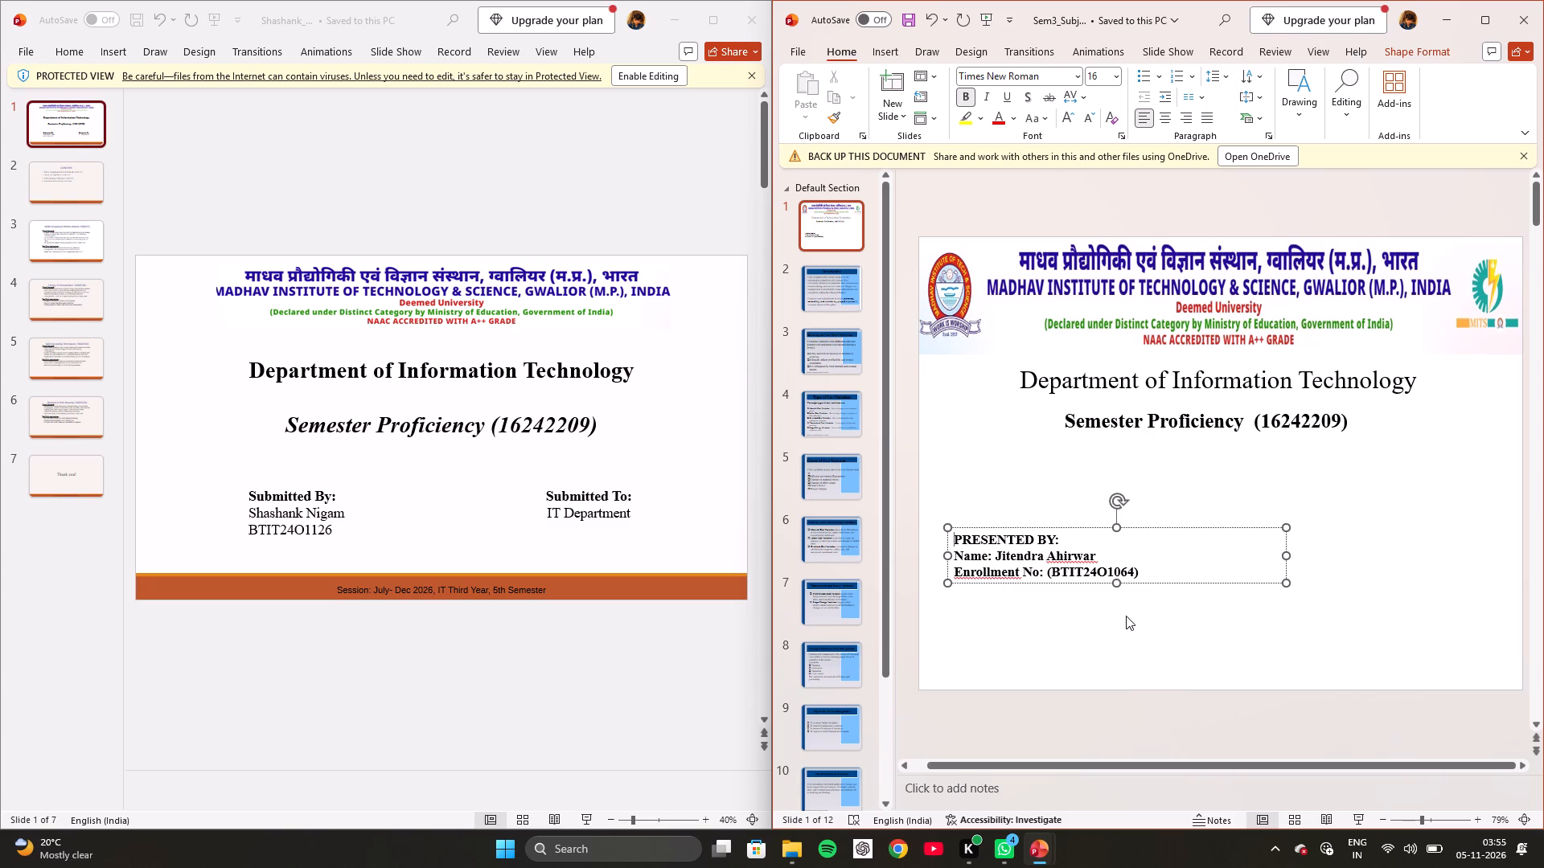
click(1103, 643)
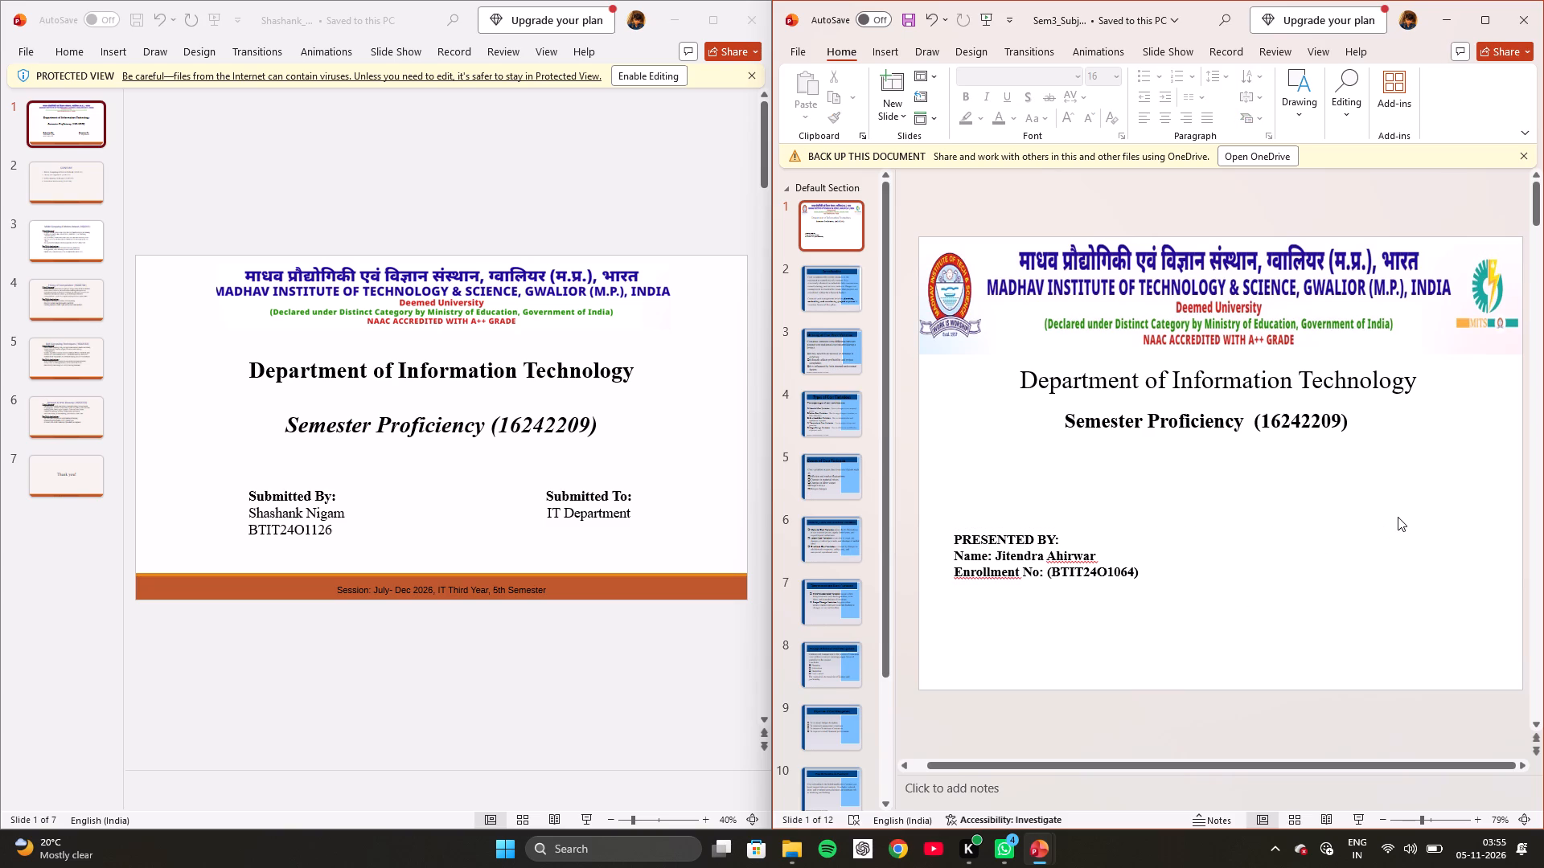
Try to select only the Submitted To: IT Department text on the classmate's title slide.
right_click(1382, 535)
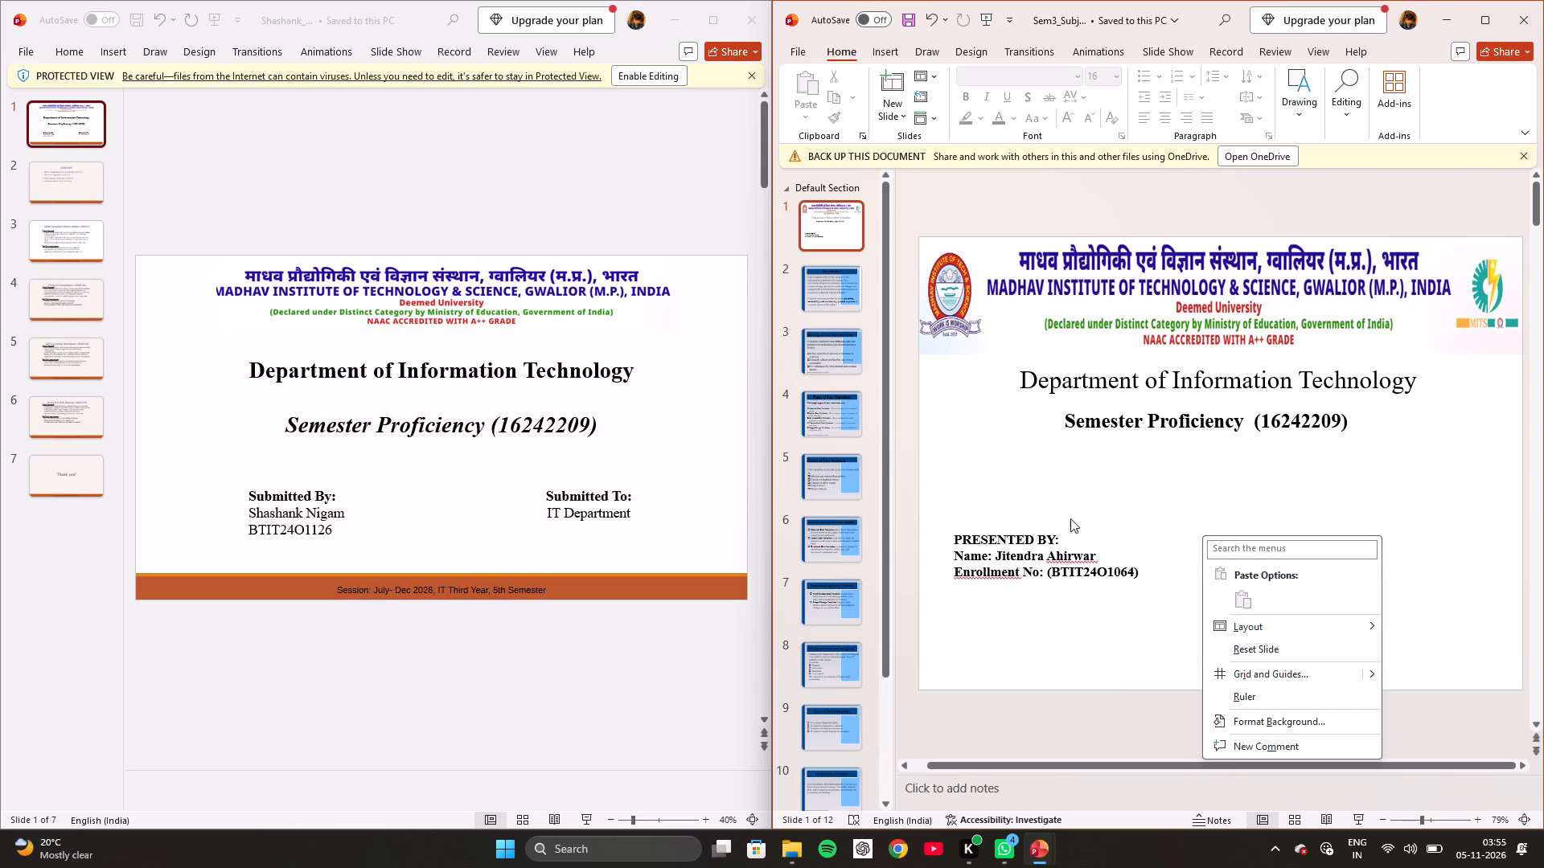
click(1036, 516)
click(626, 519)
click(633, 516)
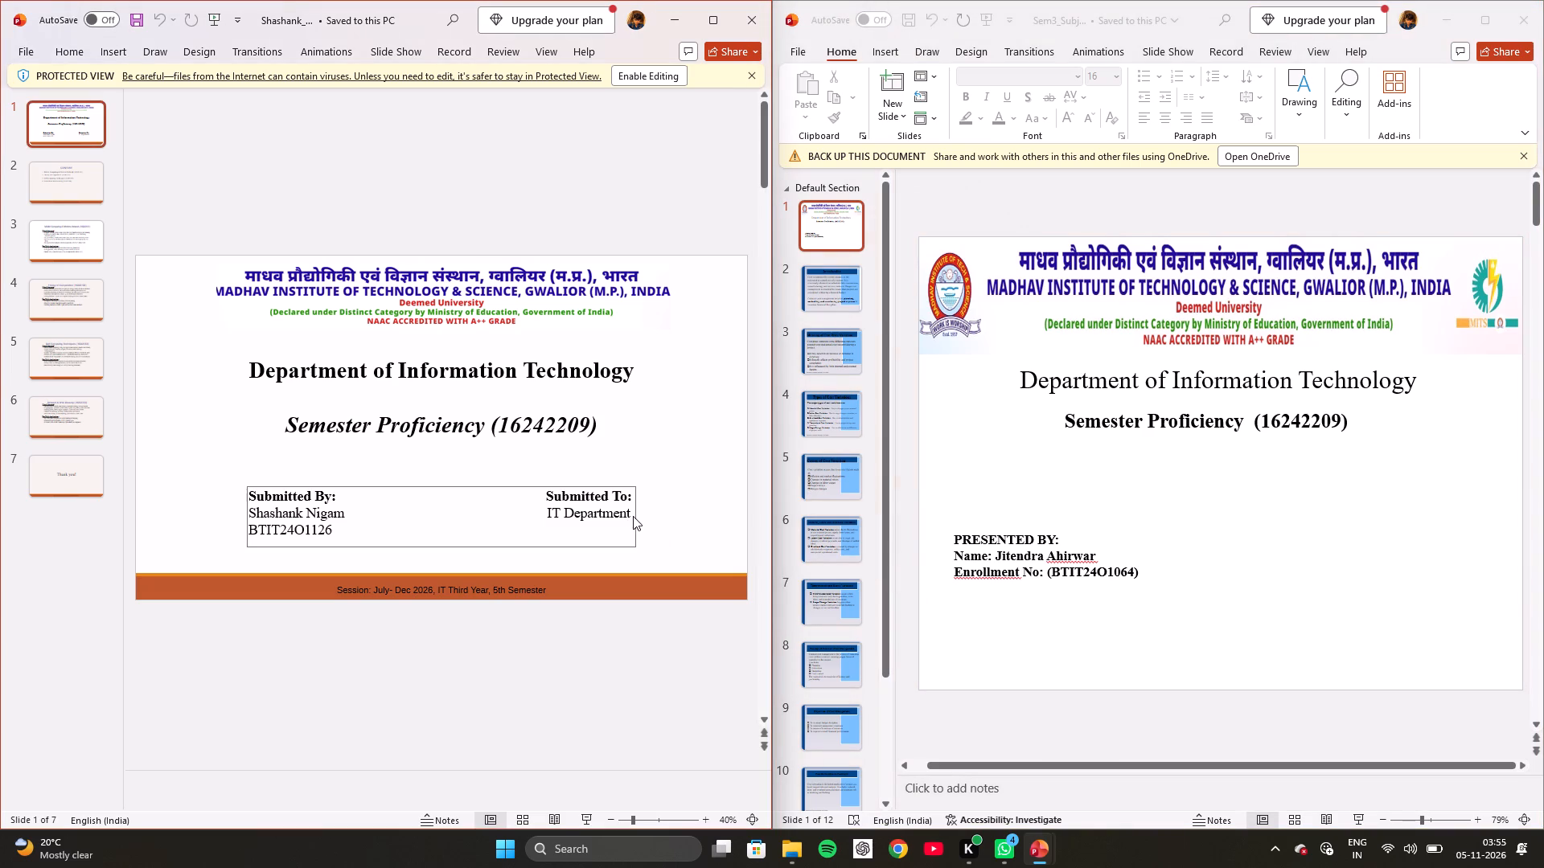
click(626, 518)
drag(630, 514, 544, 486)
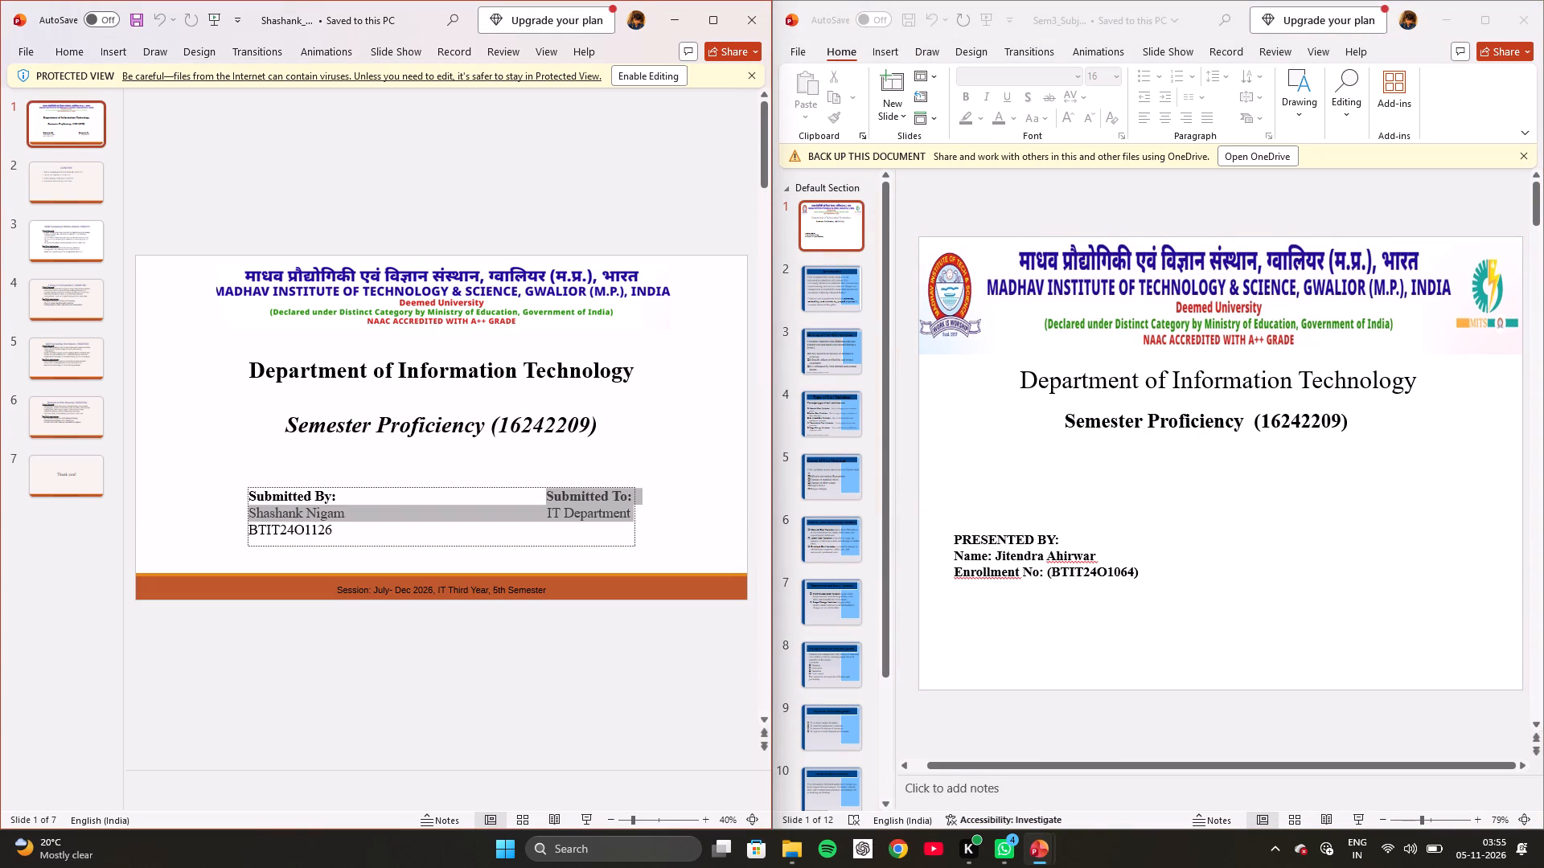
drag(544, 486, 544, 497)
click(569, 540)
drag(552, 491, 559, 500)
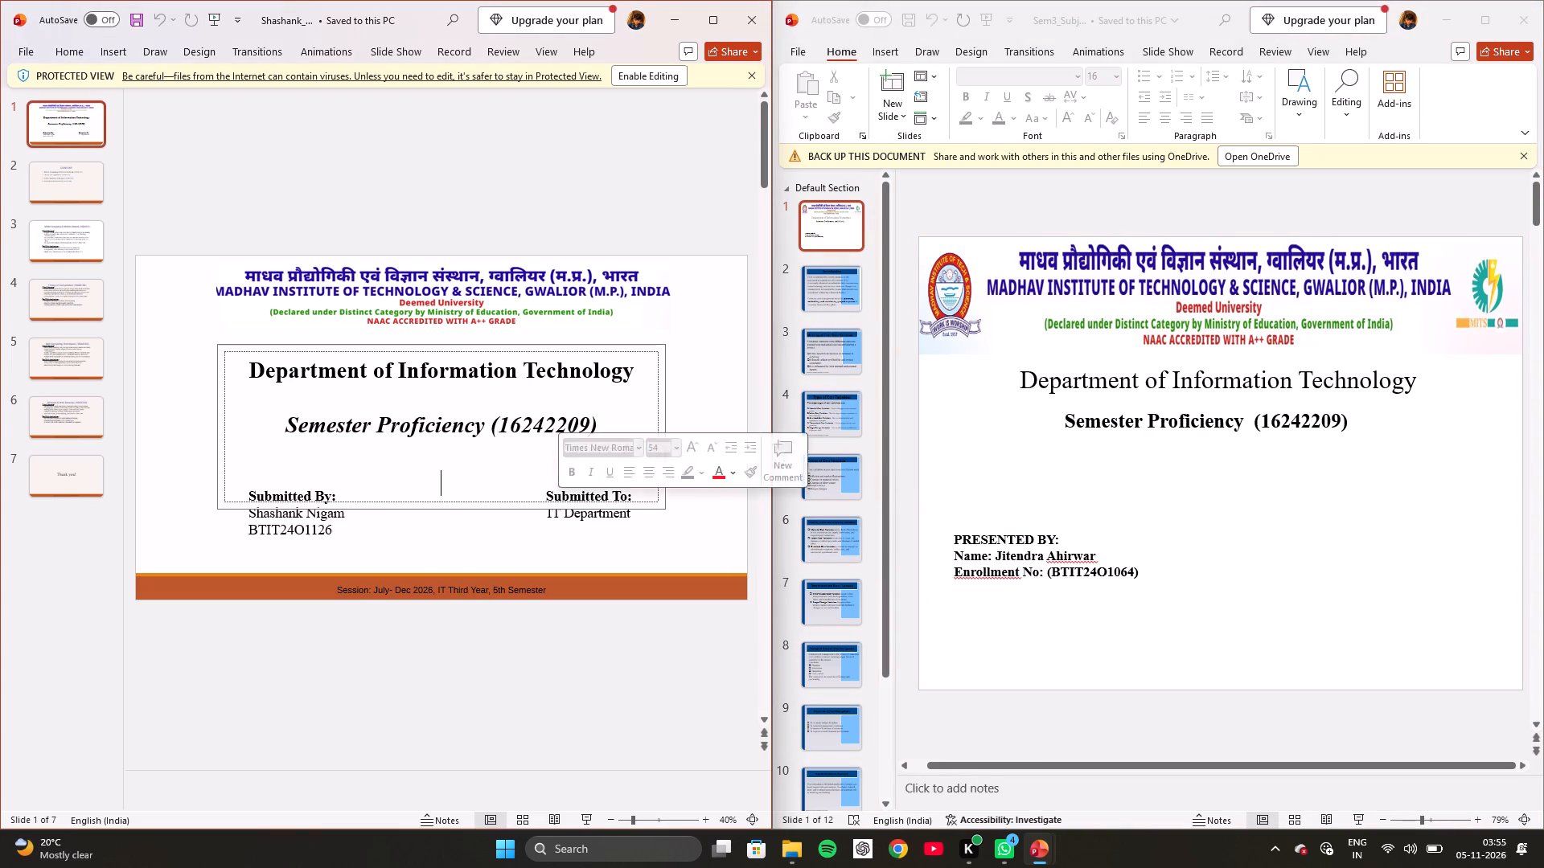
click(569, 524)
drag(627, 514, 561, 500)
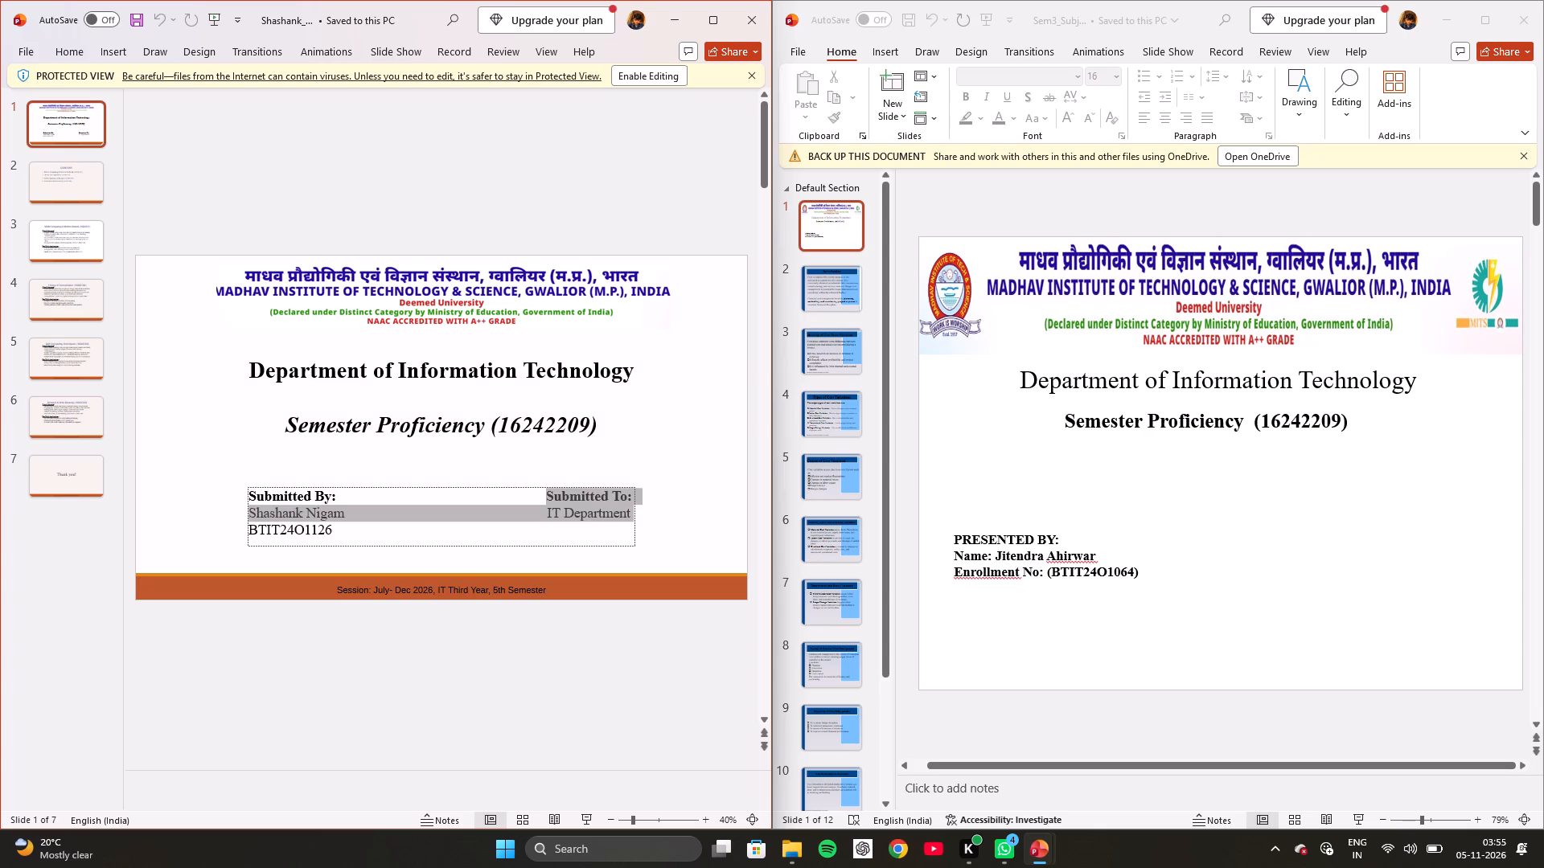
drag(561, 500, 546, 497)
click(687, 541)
Widen the PRESENTED BY text box on the Sem3 title slide to nearly the slide's right edge.
click(1288, 595)
click(1173, 551)
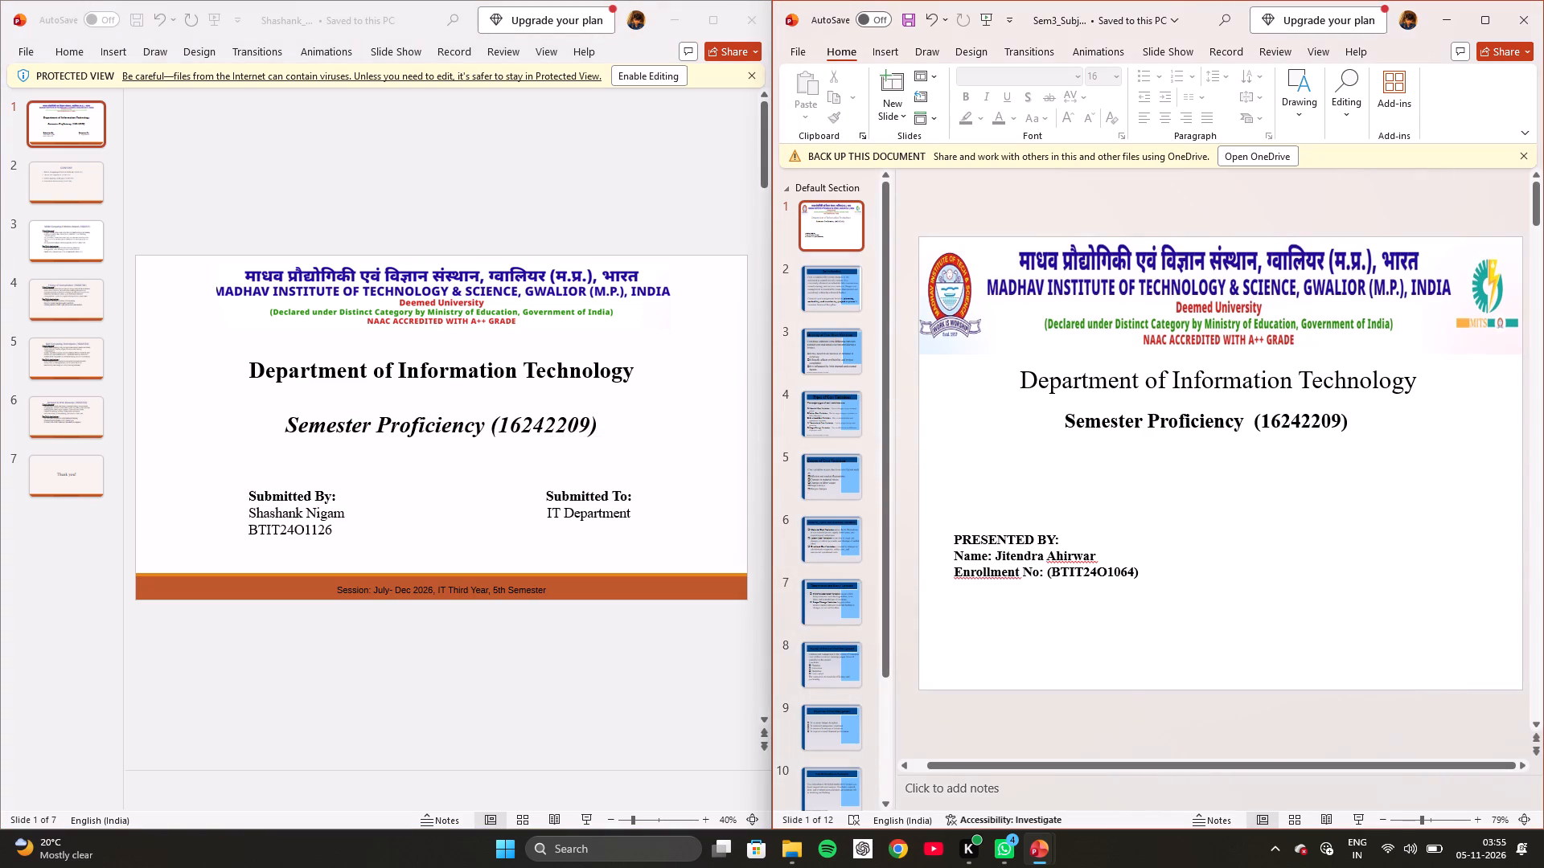
drag(1283, 583, 1415, 596)
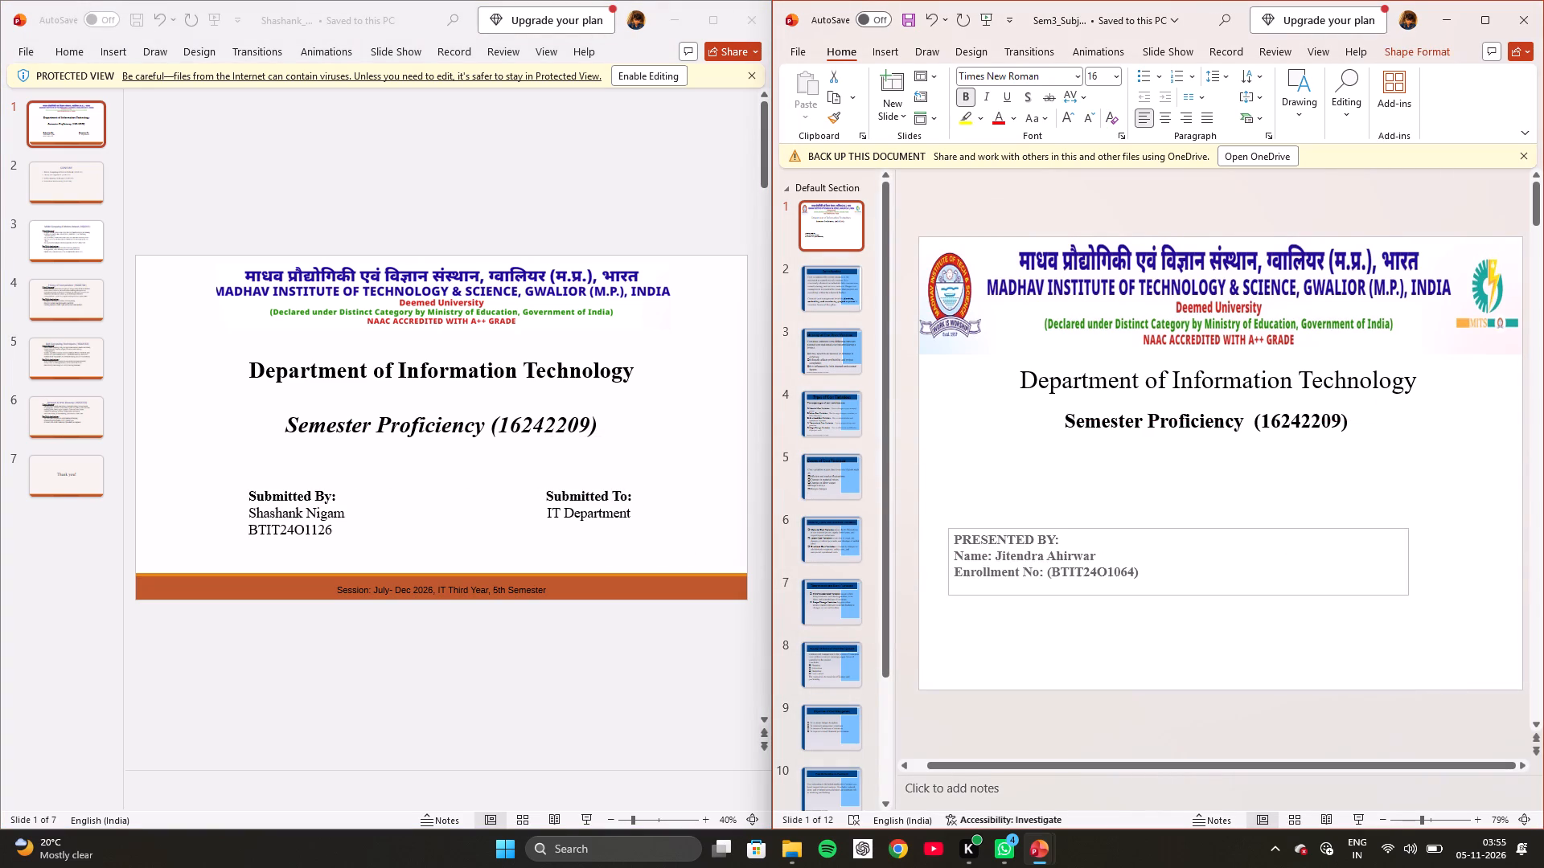
drag(1415, 596, 1495, 583)
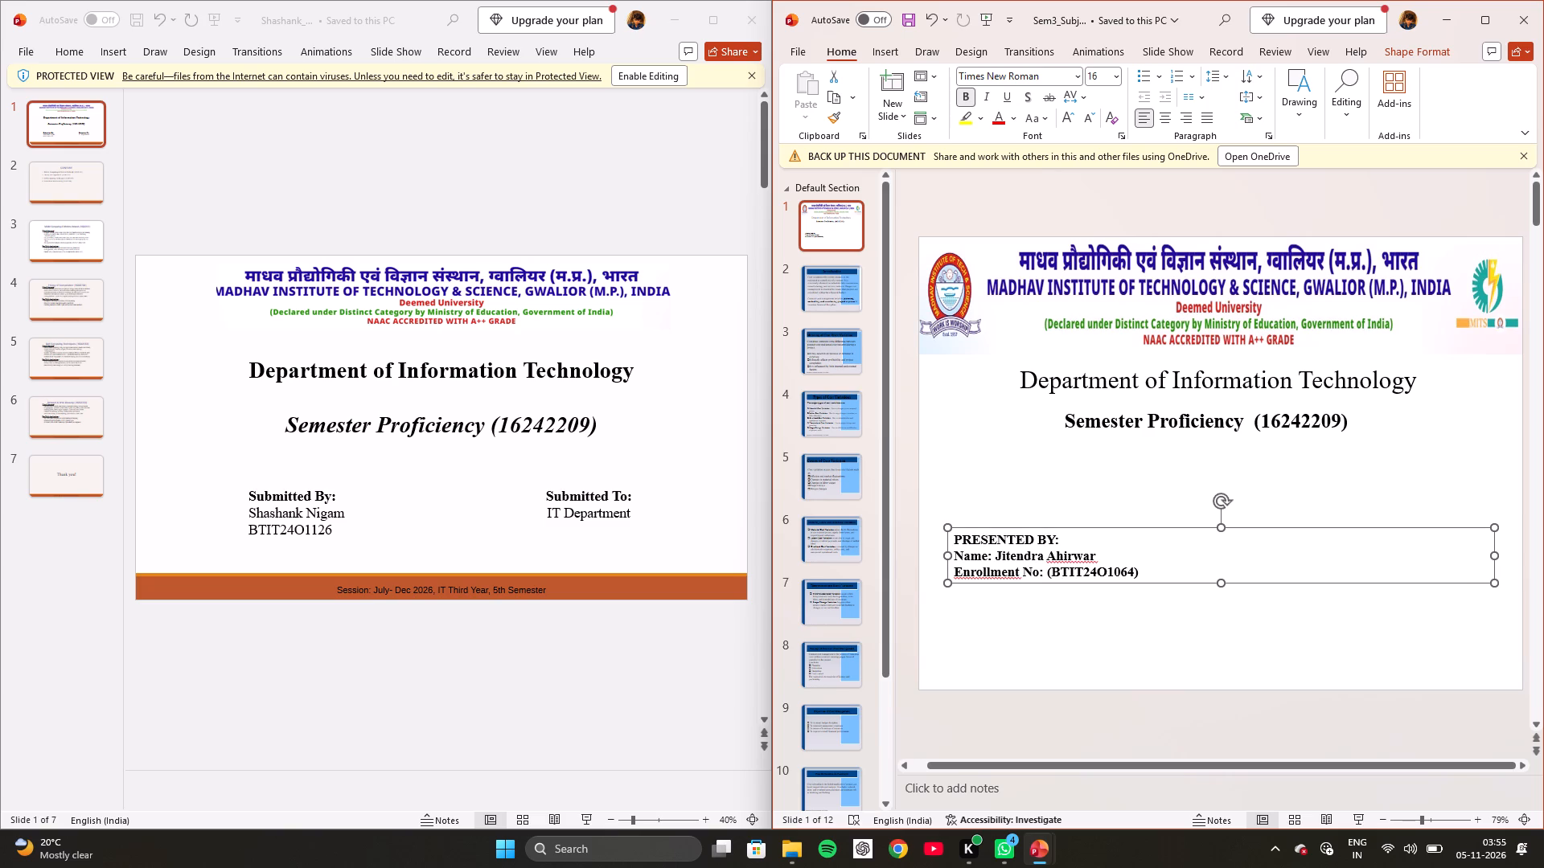
Add a space after the enrollment number and a run of spaces after the name in the PRESENTED BY text box.
click(1349, 546)
click(1190, 563)
key(space)
click(1113, 555)
key(space)
key(space)
key(space)
key(space)
key(space)
key(space)
key(space)
key(space)
key(space)
key(space)
key(space)
key(space)
key(space)
key(space)
key(space)
key(space)
key(space)
key(space)
key(space)
key(space)
Add the heading Submitted To: on the PRESENTED BY line, spaced across to the right part of the text box.
click(1078, 538)
key(space)
key(space)
key(space)
key(space)
key(space)
key(space)
key(space)
key(space)
key(space)
key(space)
key(space)
key(space)
key(space)
key(space)
key(space)
key(space)
key(space)
key(space)
key(space)
key(space)
key(space)
key(space)
key(shift+s)
text(ub)
text(mitted To)
key(shift+colon)
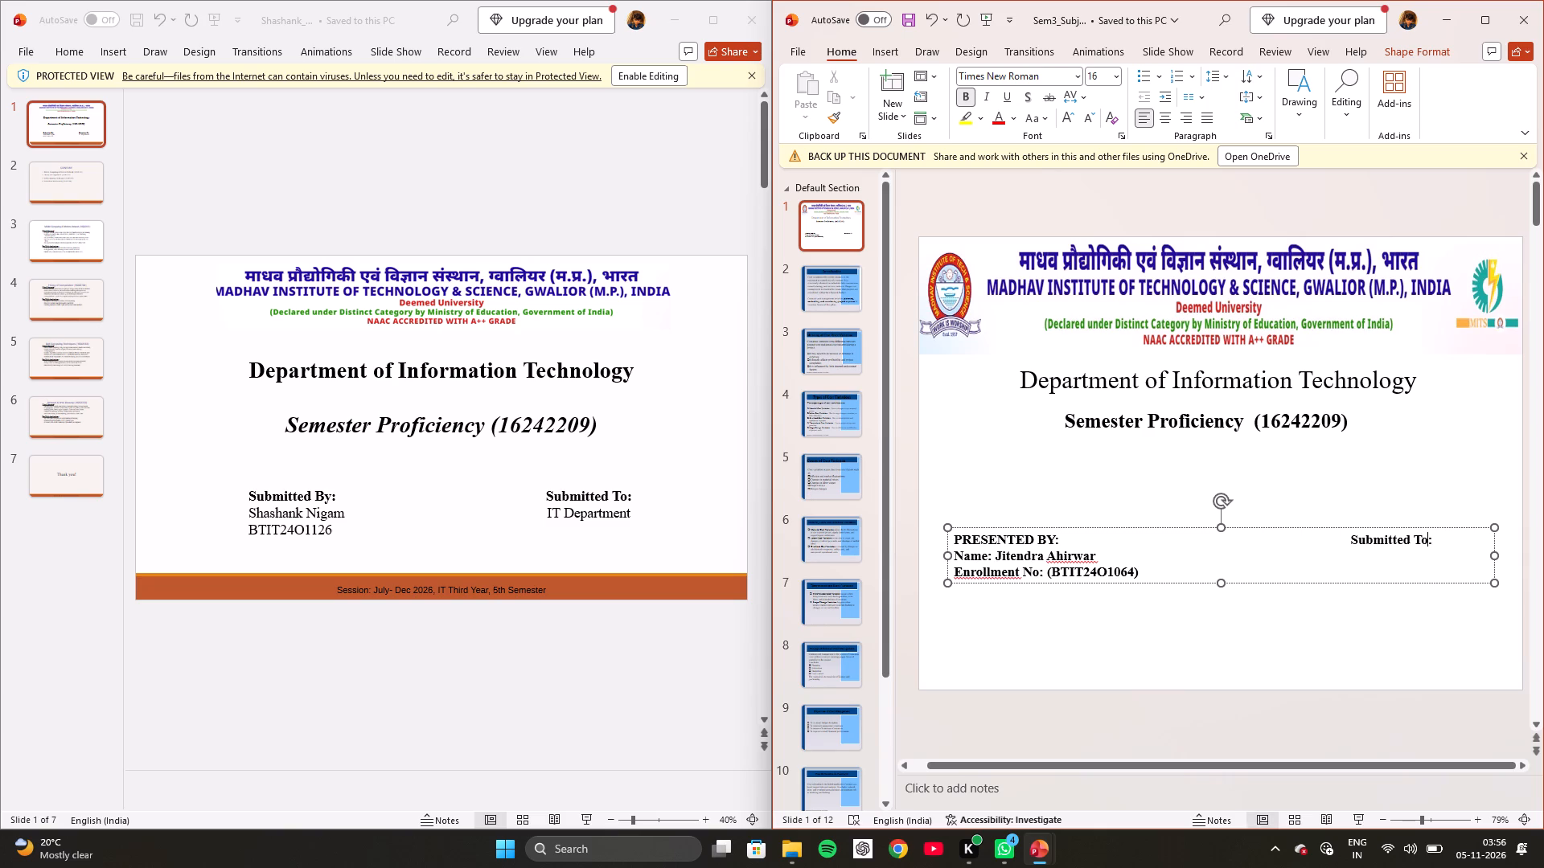
key(Return)
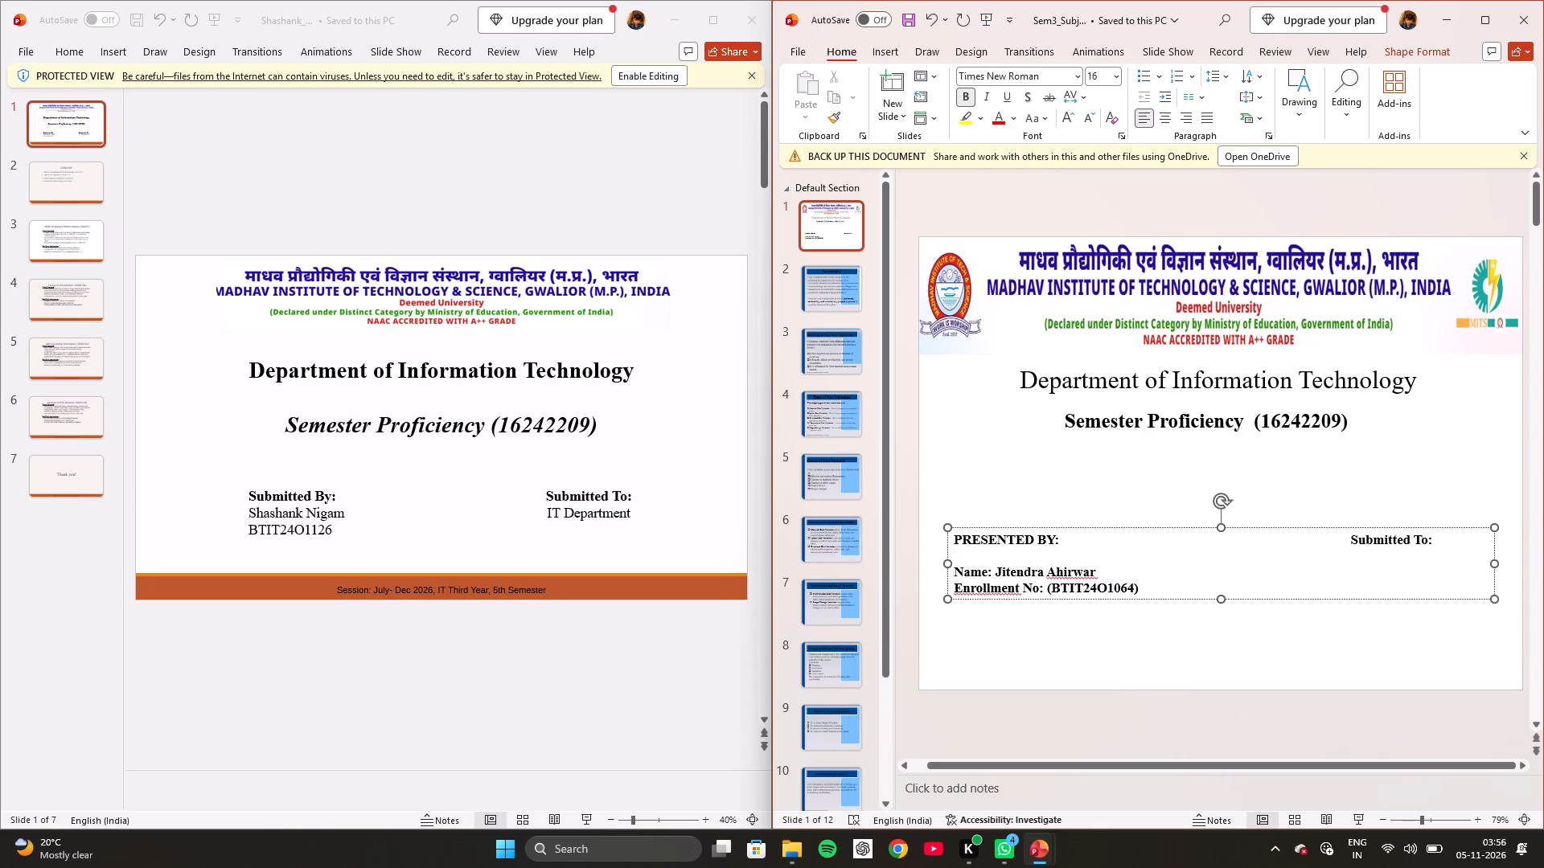
key(BackSpace)
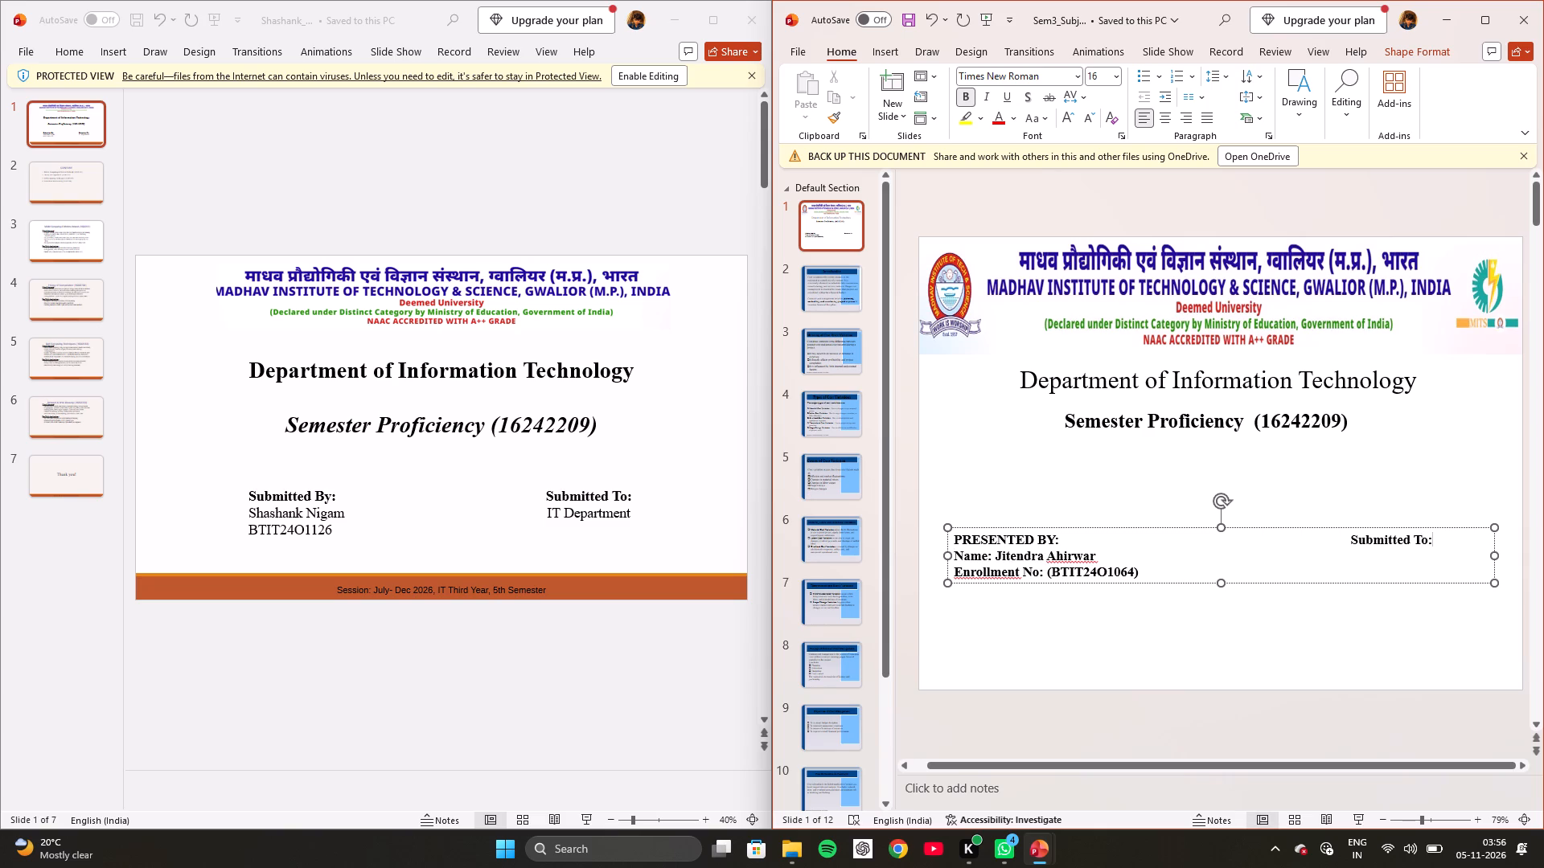
Add IT Department on the name line, spaced across to sit beneath the Submitted To: heading.
click(1117, 557)
key(space)
key(space)
key(space)
key(space)
key(space)
key(space)
key(space)
key(space)
key(space)
key(space)
key(space)
key(space)
key(space)
key(space)
key(space)
key(space)
key(space)
key(space)
key(space)
key(space)
key(BackSpace)
key(shift+i)
key(shift+t)
key(space)
key(shift+d)
key(e)
text(par)
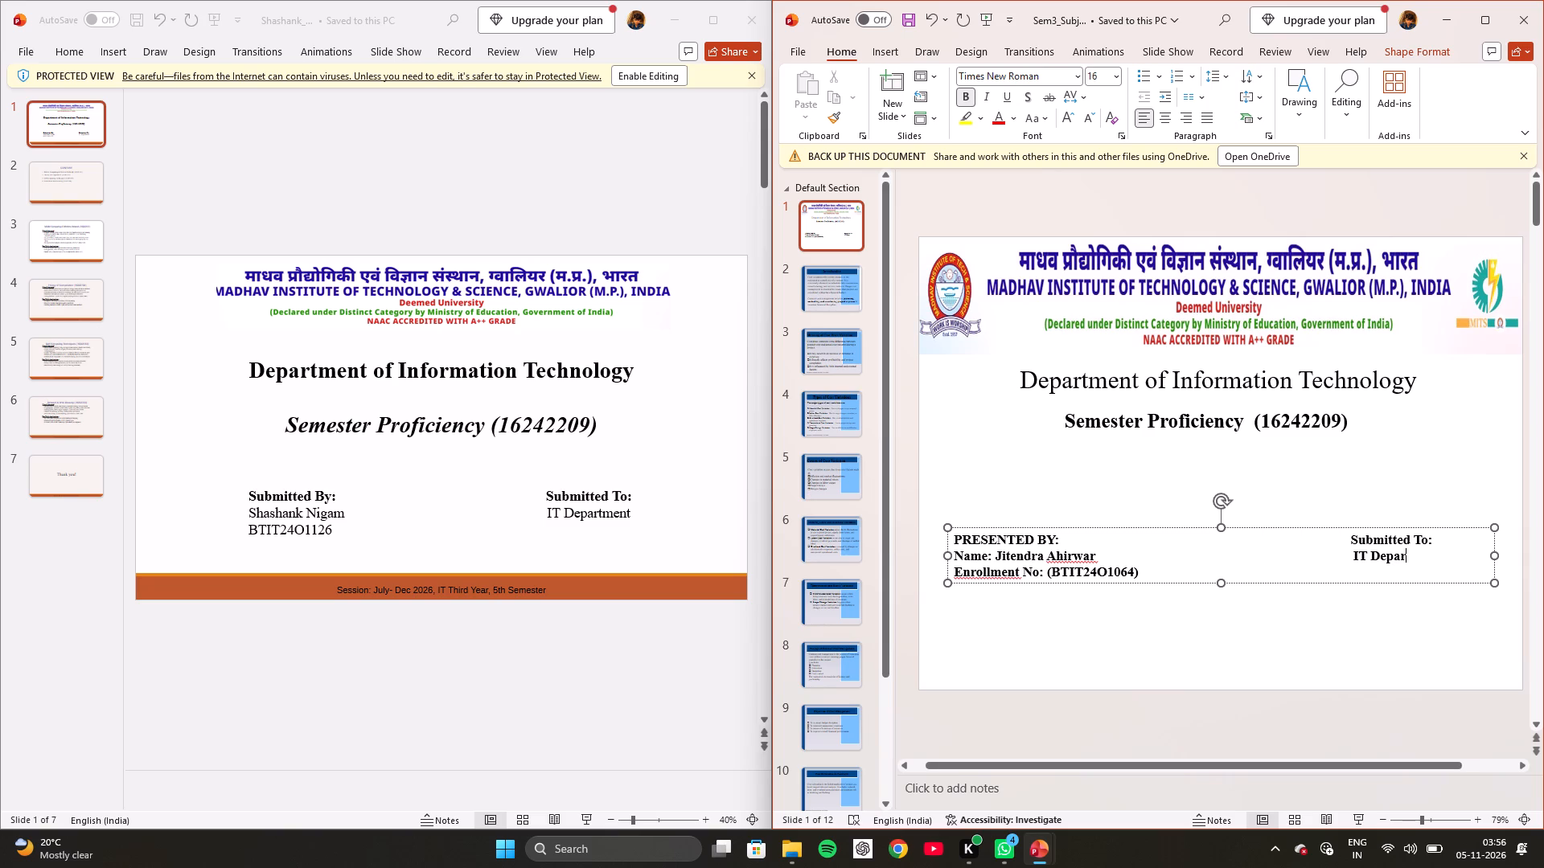
key(t)
text(ment)
click(1120, 636)
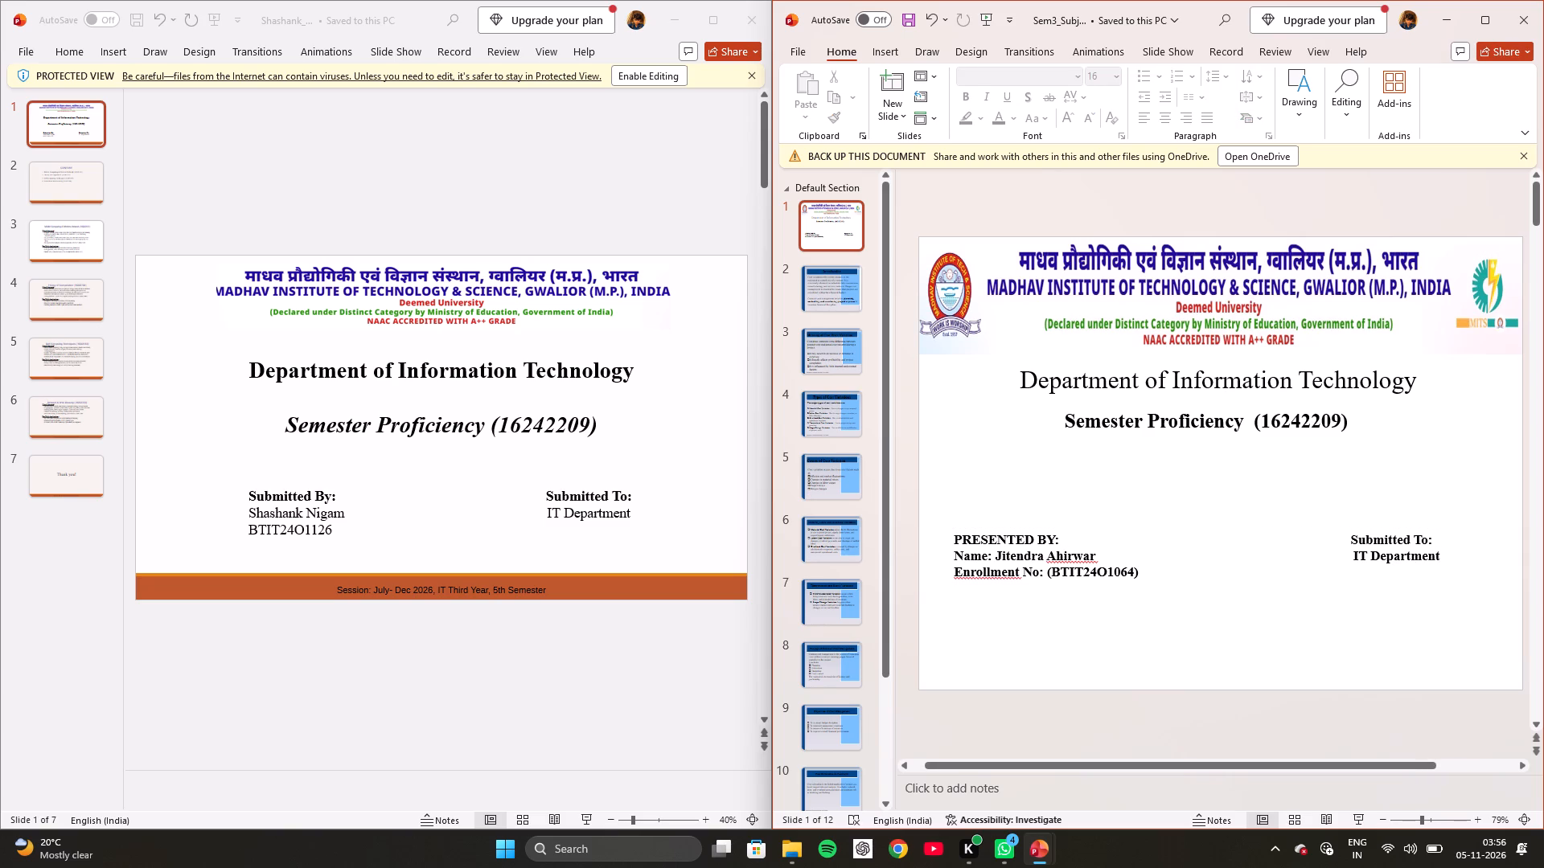
Move the PRESENTED BY text box down to near the bottom edge of the title slide.
click(1177, 550)
drag(1127, 580, 1127, 588)
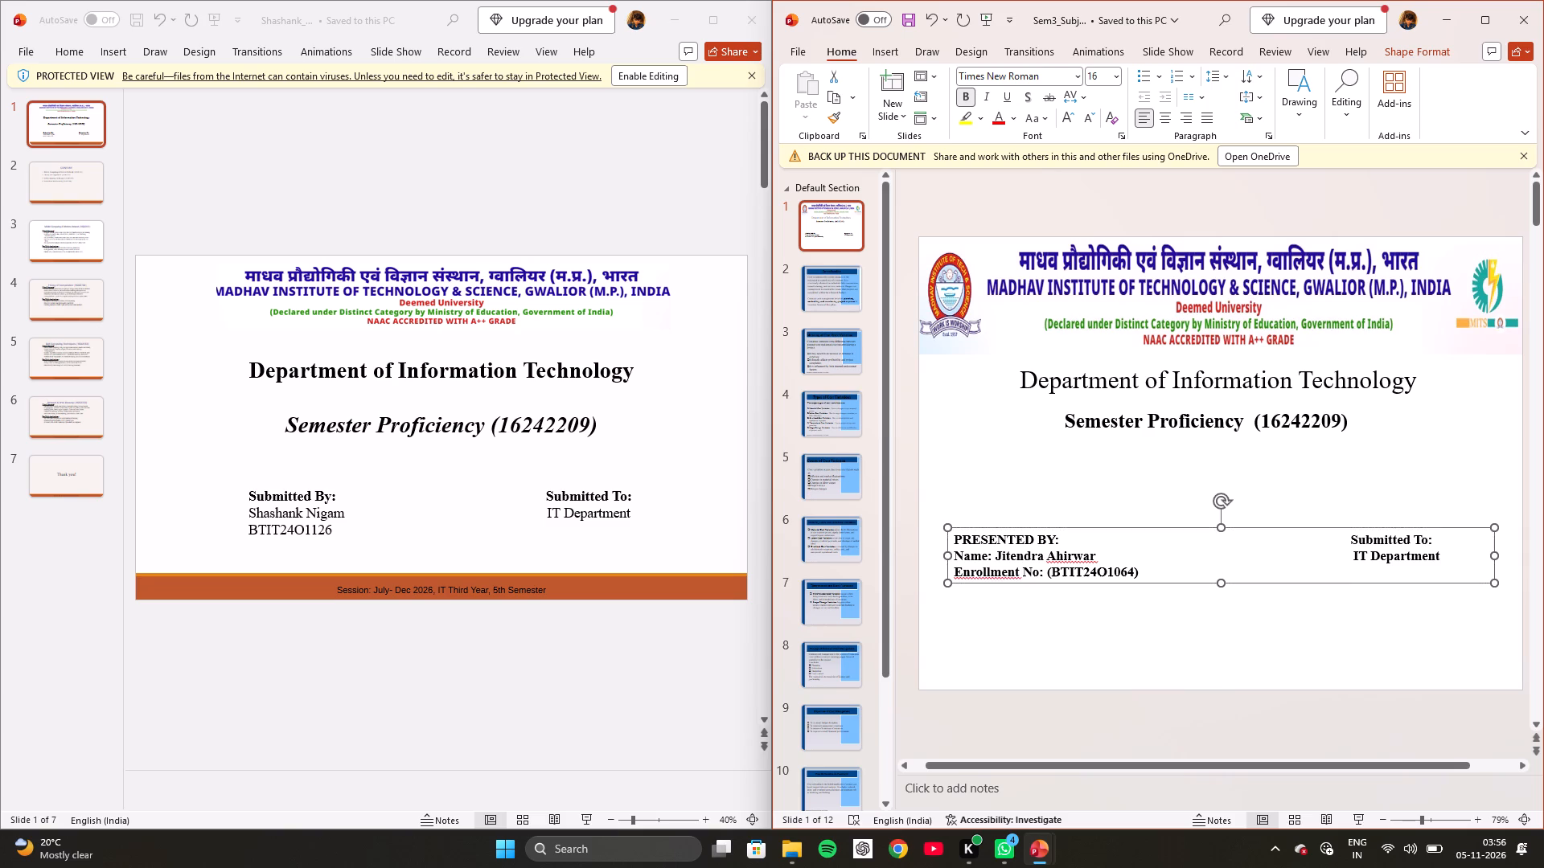
drag(1127, 588, 1124, 647)
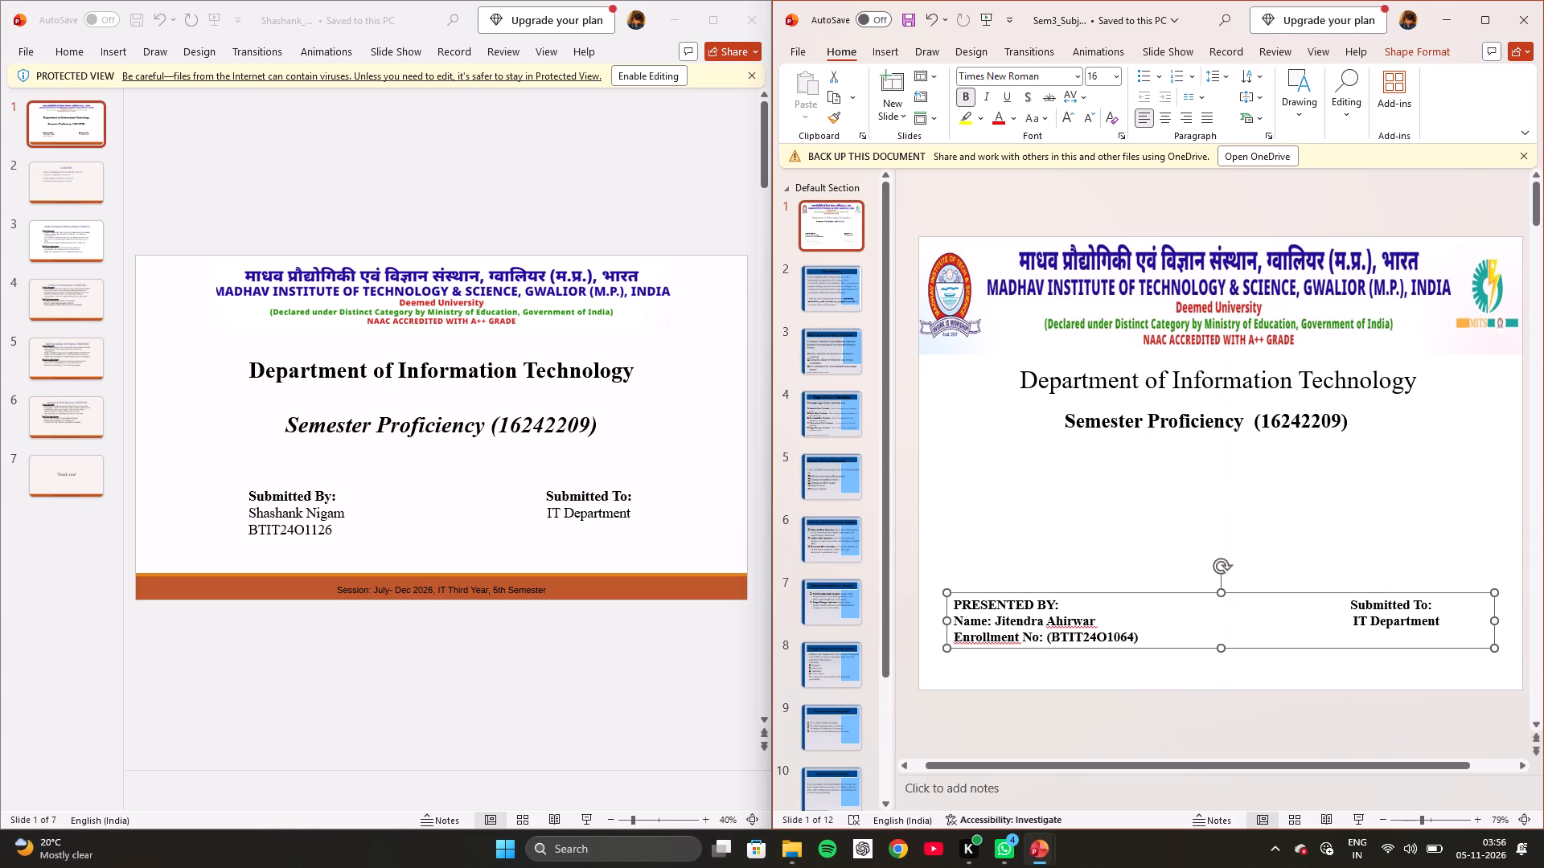
click(1430, 680)
Copy the numbered list of four subjects from the CONTENT slide of the classmate's presentation.
scroll(1235, 614, down, 2)
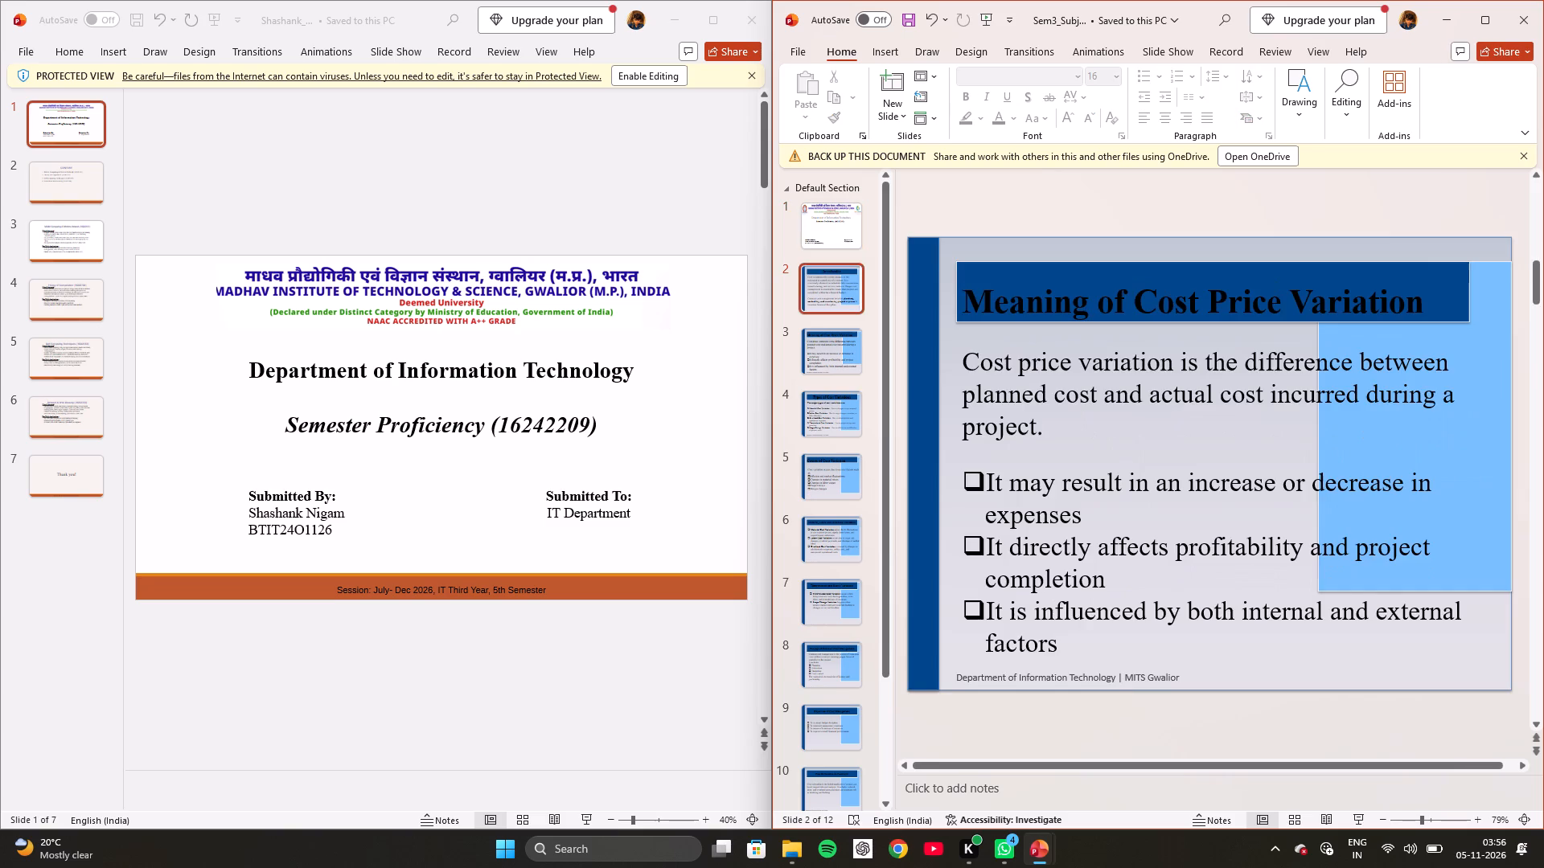
scroll(1168, 608, up, 2)
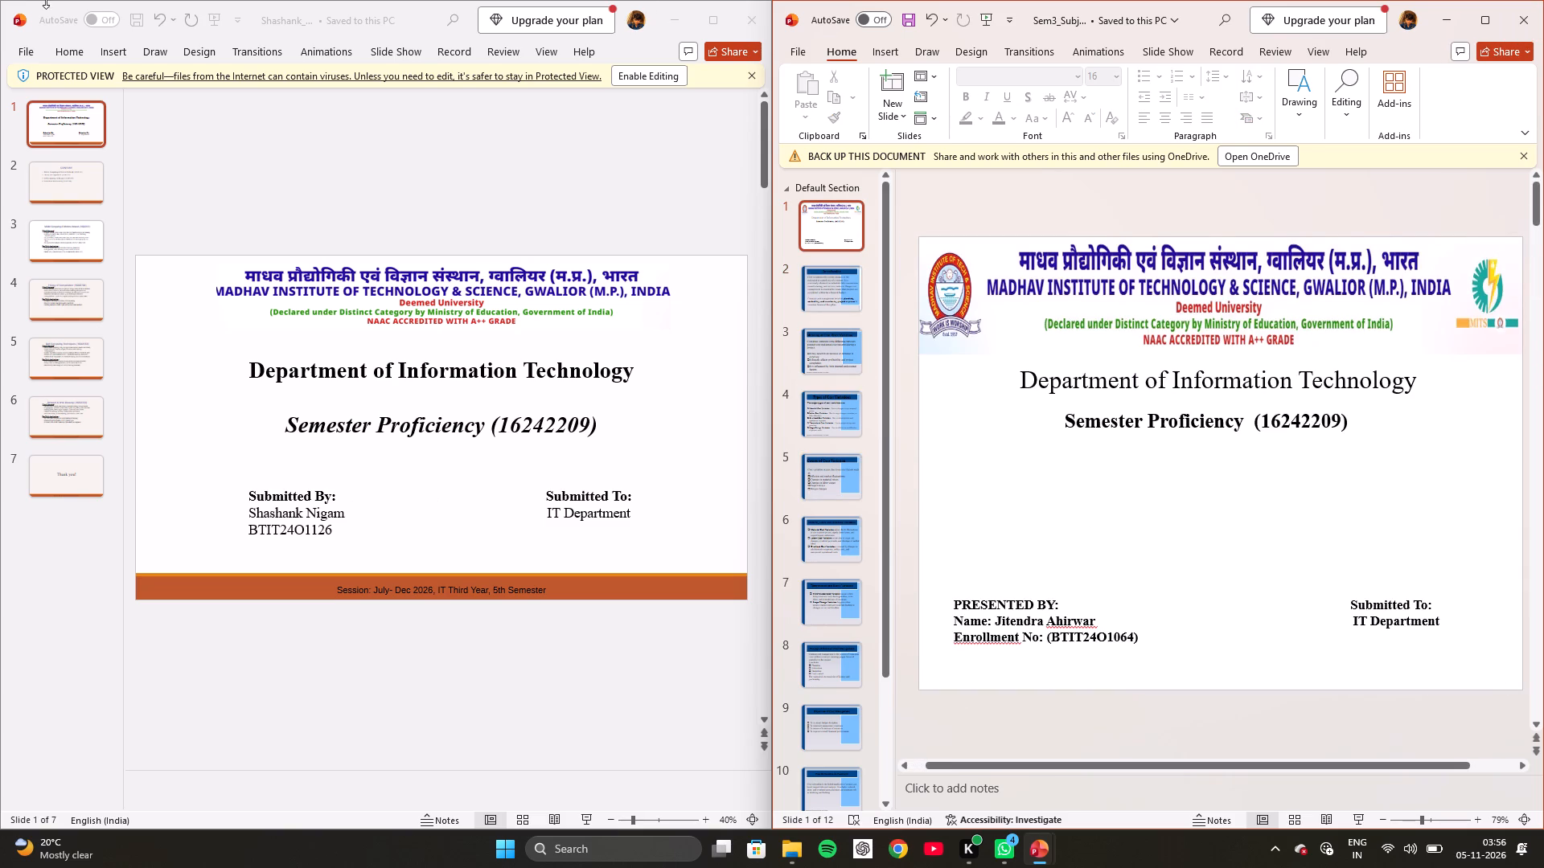
click(67, 194)
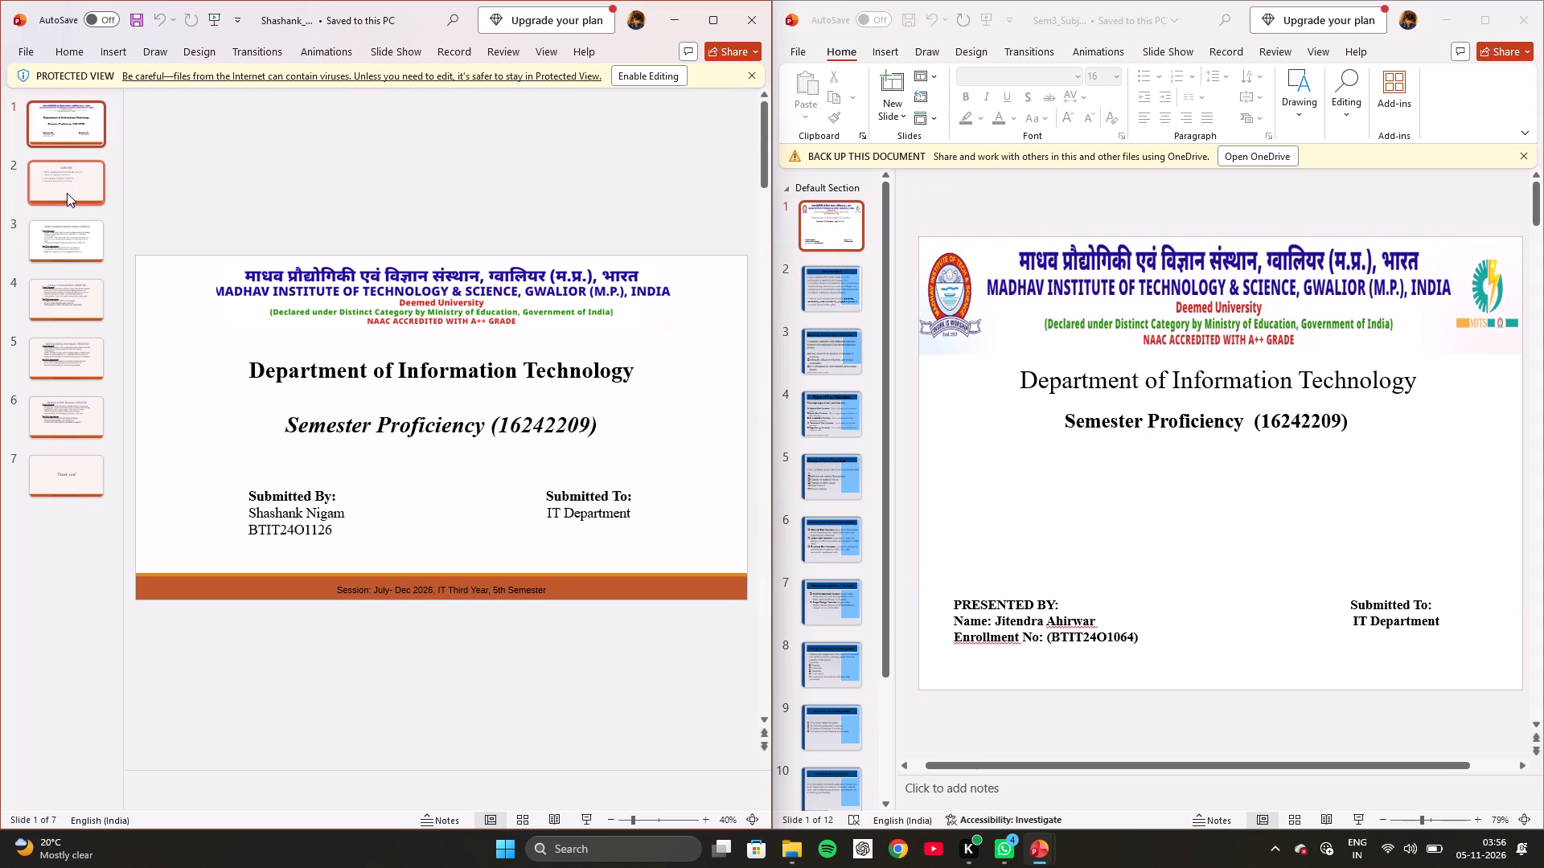
click(75, 168)
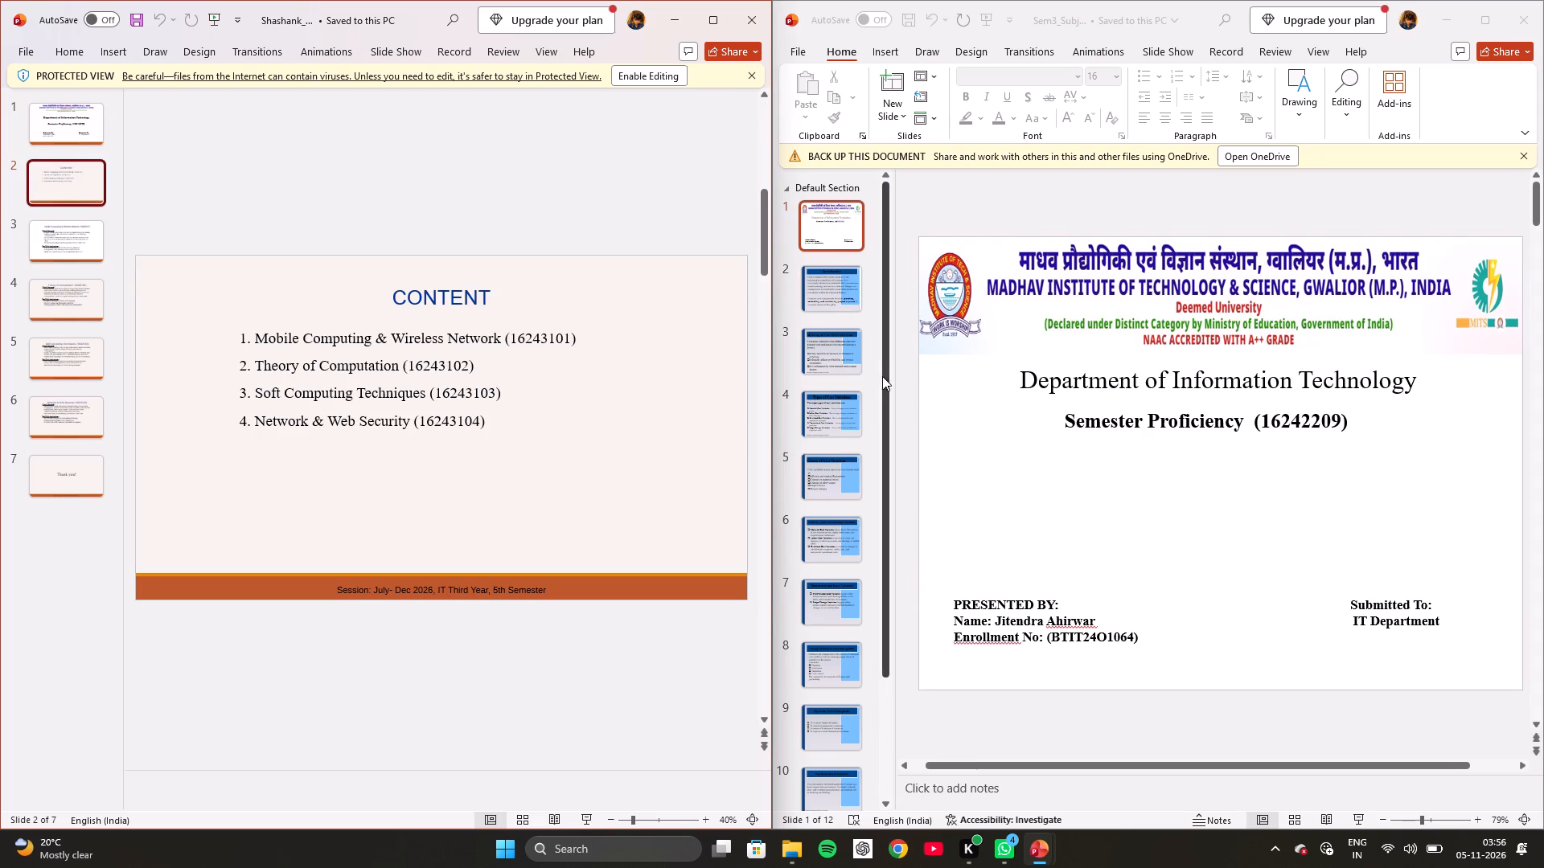
click(839, 275)
click(830, 299)
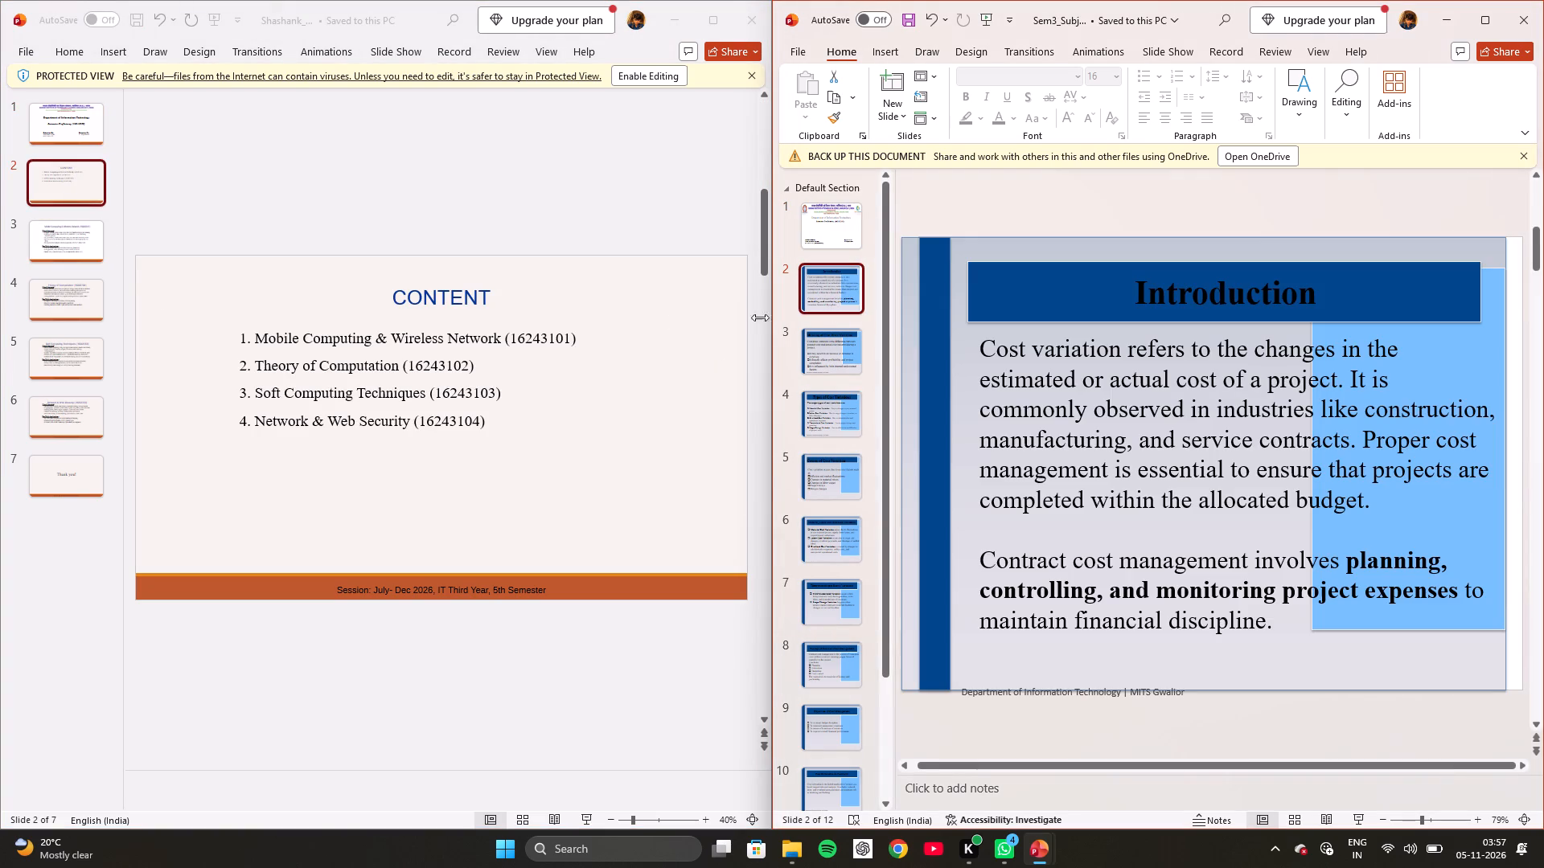
click(465, 411)
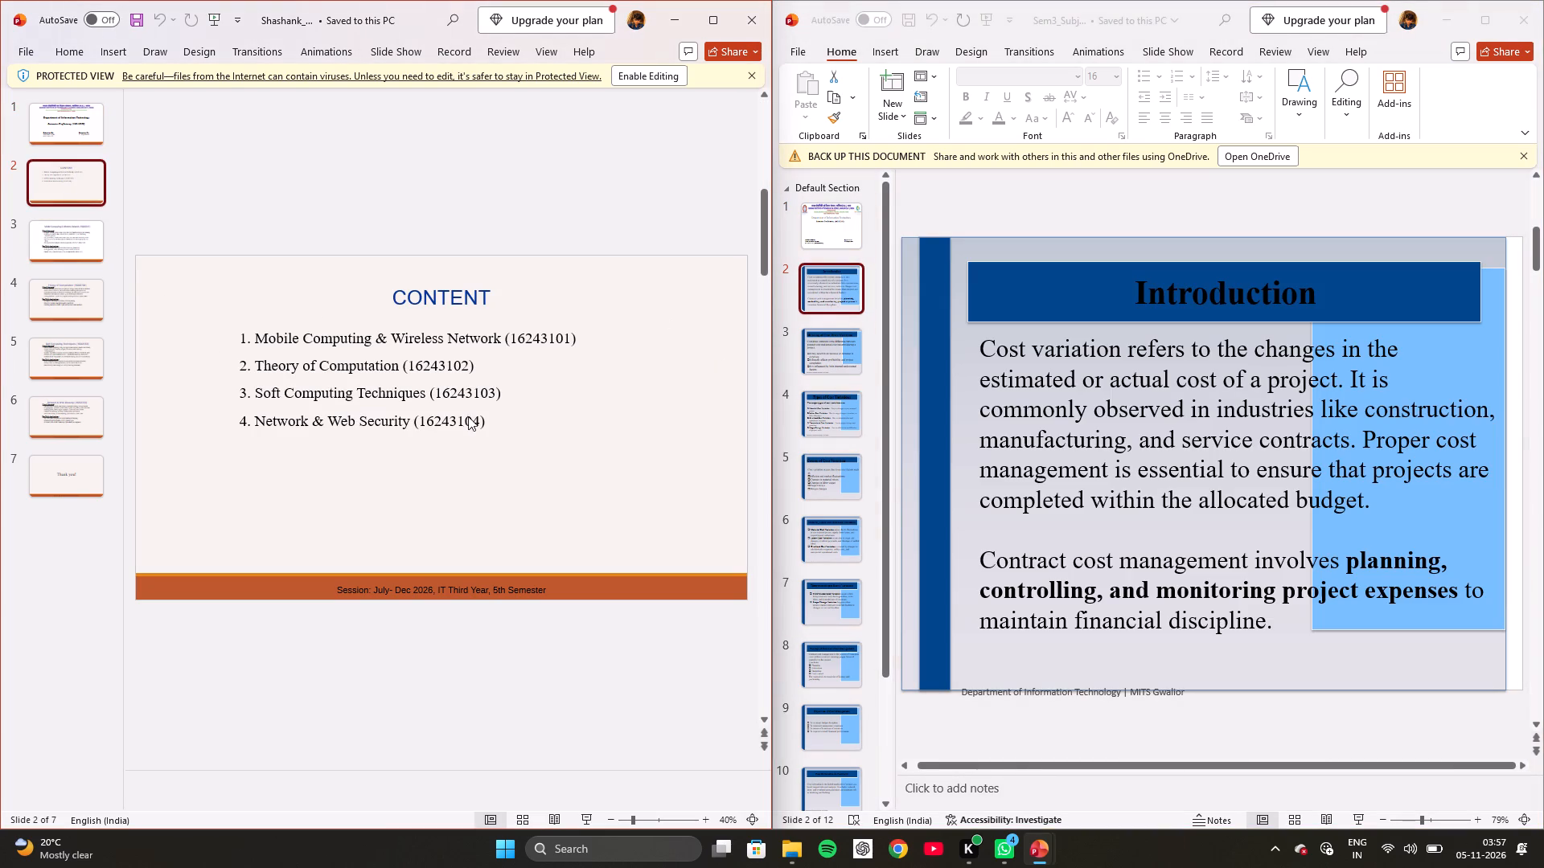
click(482, 417)
drag(487, 422, 183, 342)
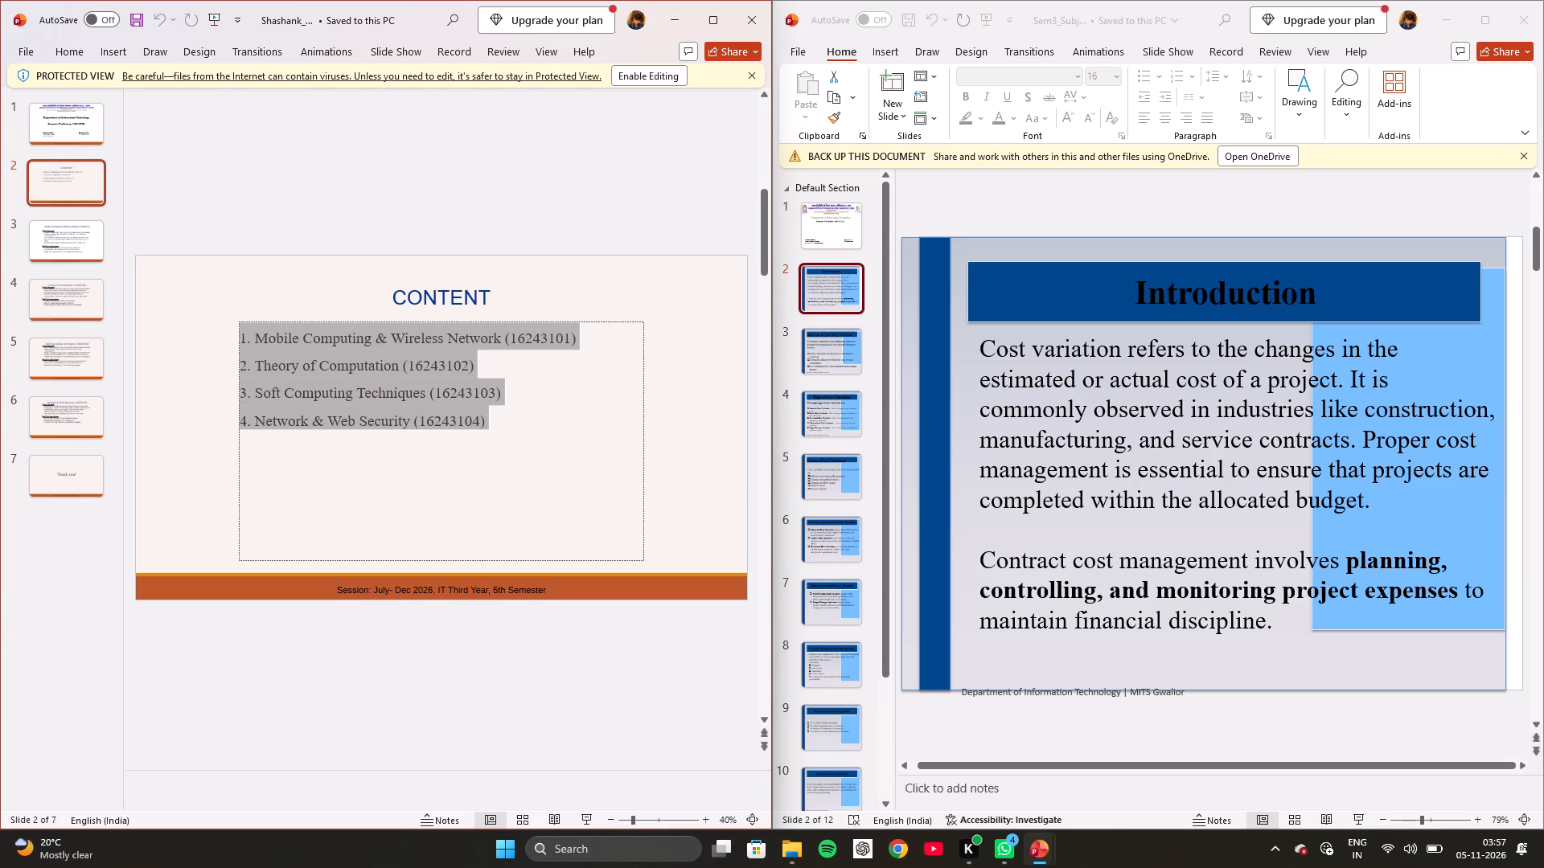
drag(183, 342, 186, 345)
key(ctrl+c)
Replace the body text of the Introduction slide in the Sem3 presentation with the copied subject list.
click(1193, 523)
click(1253, 603)
drag(1274, 627, 1227, 591)
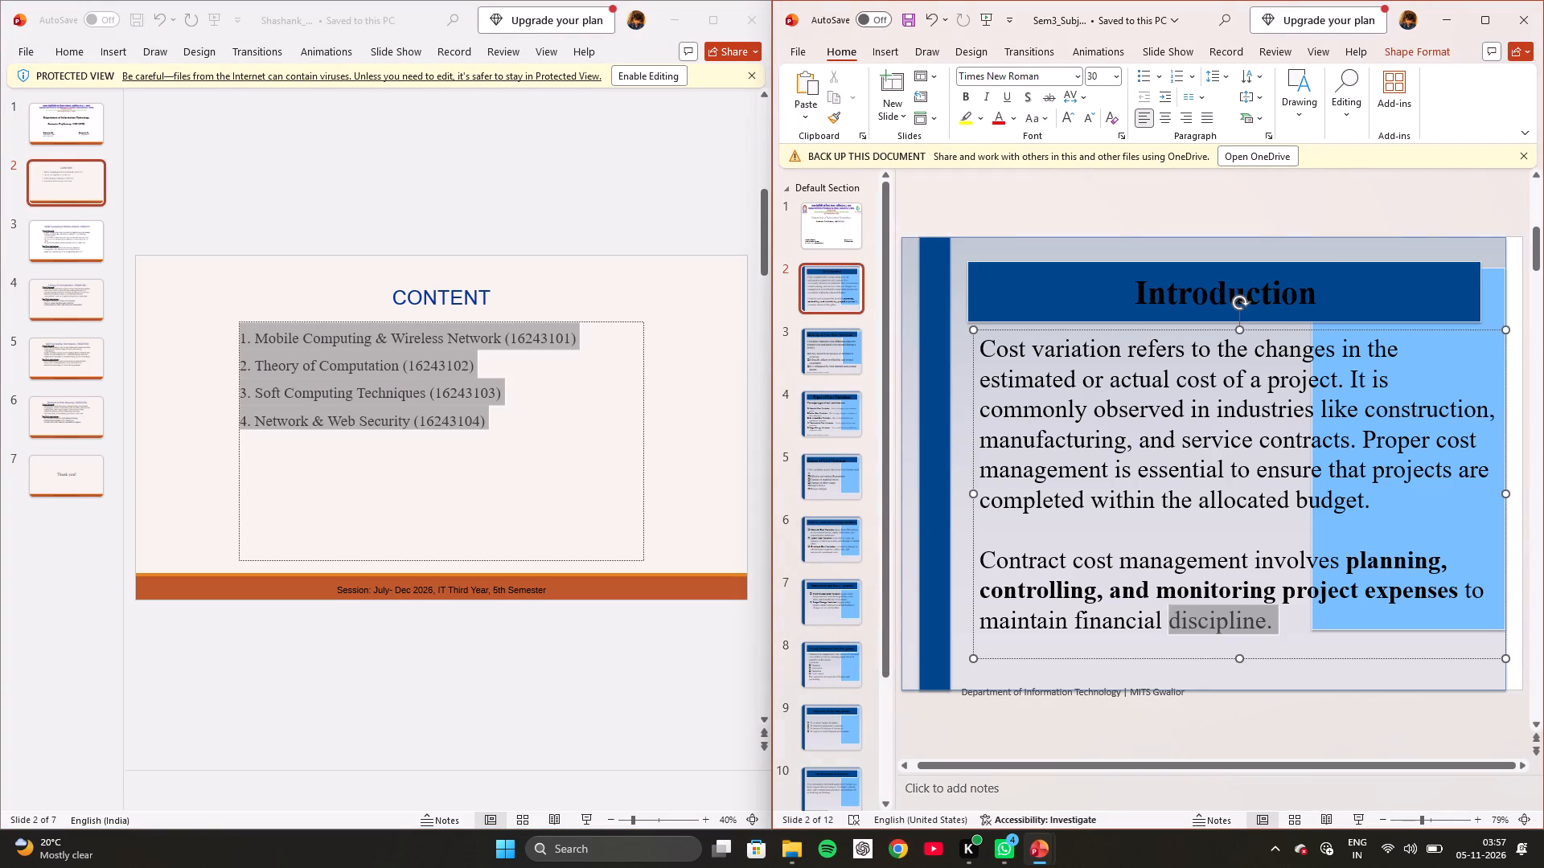
drag(1227, 591, 972, 330)
key(ctrl+v)
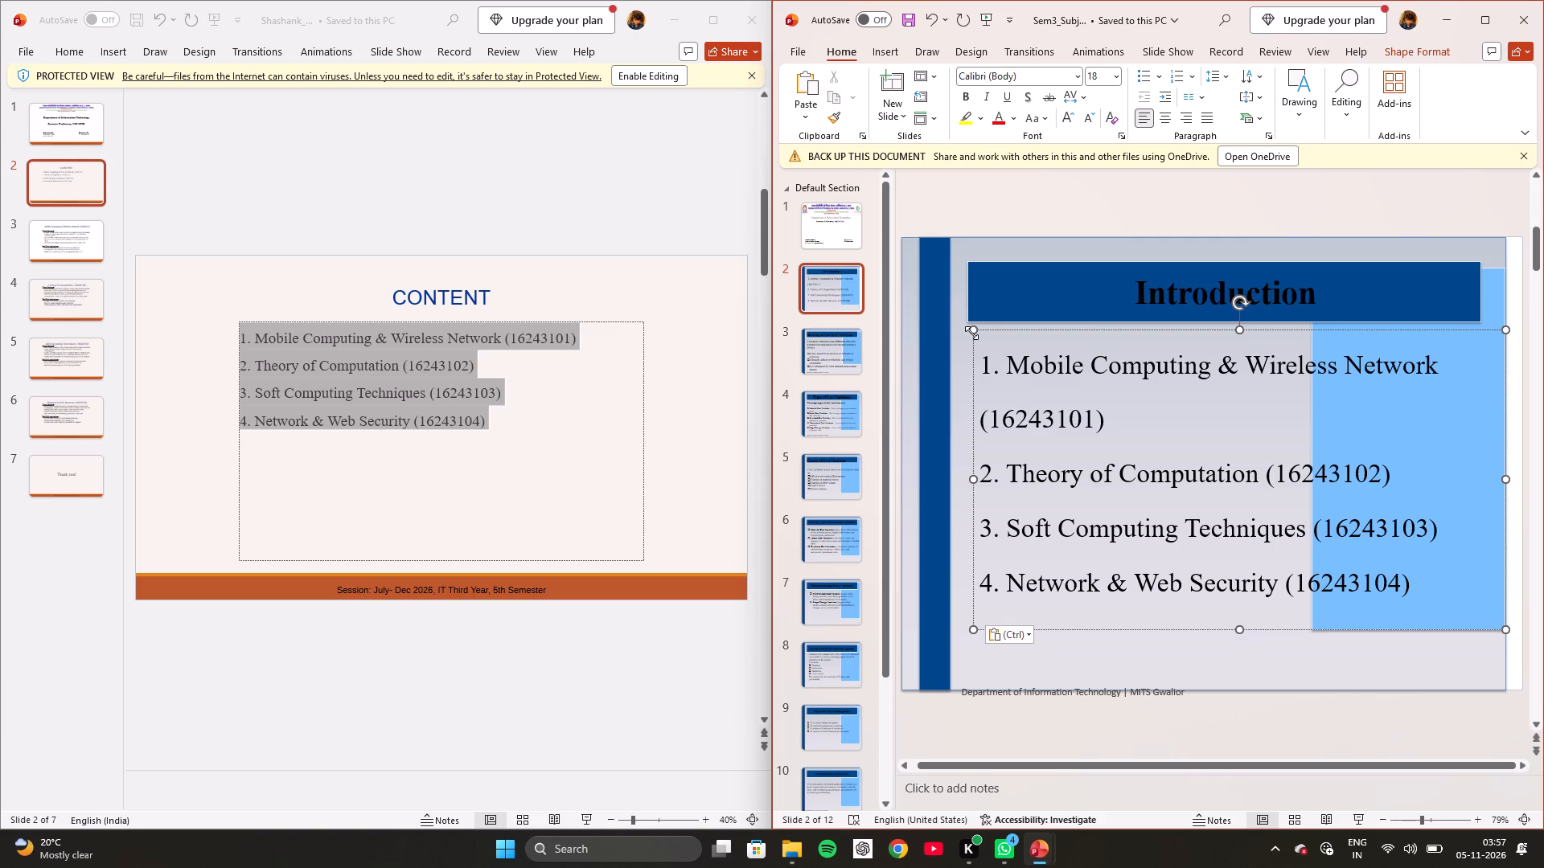
Move the subject list text box on slide 2 slightly down and left, close to the dark blue side bar.
drag(971, 333, 962, 358)
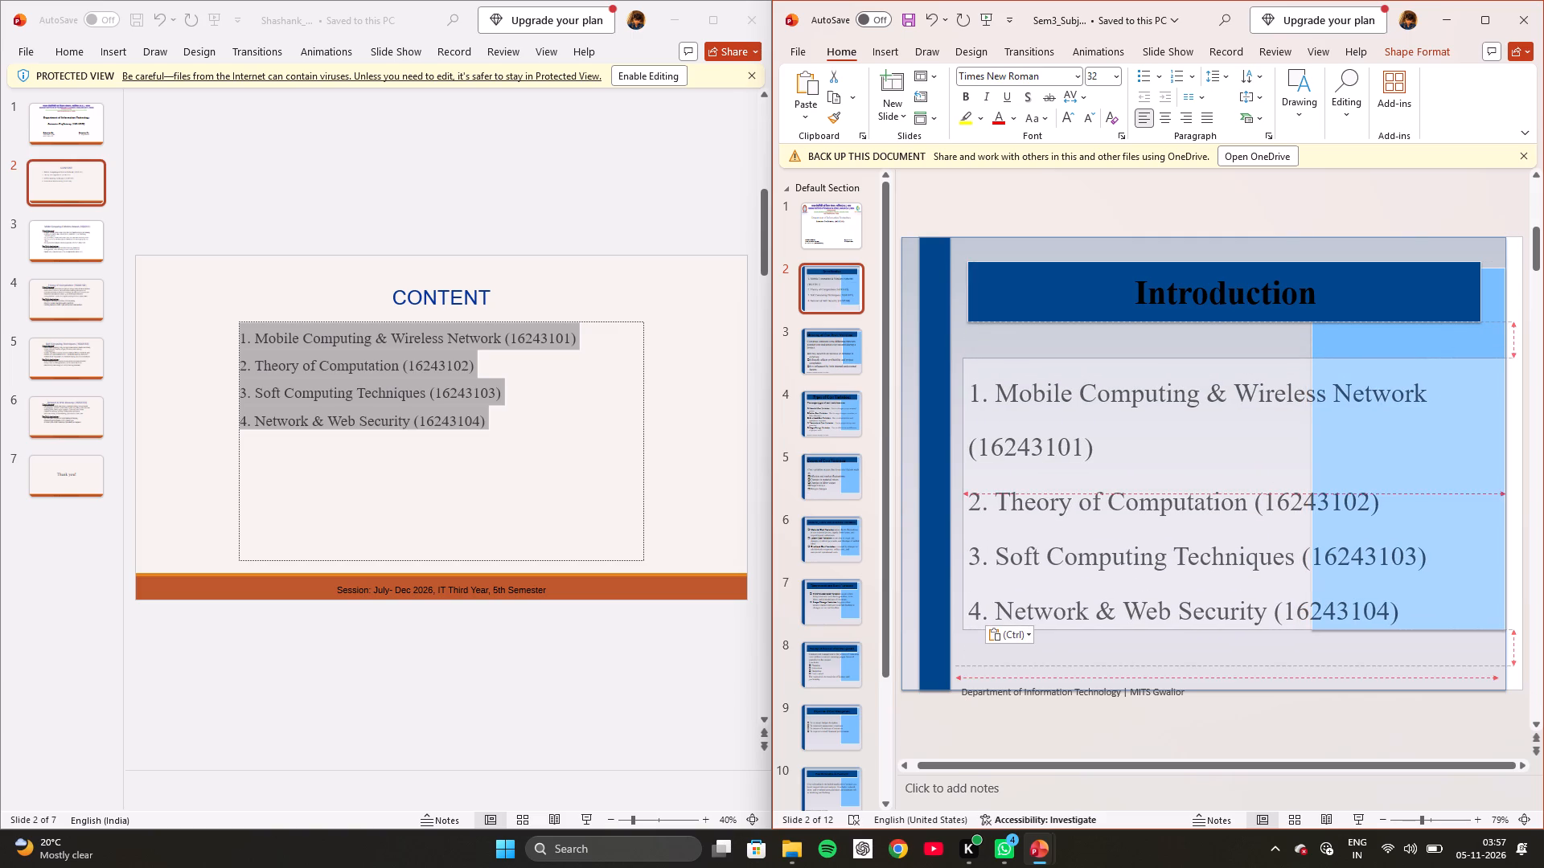
drag(962, 358, 950, 350)
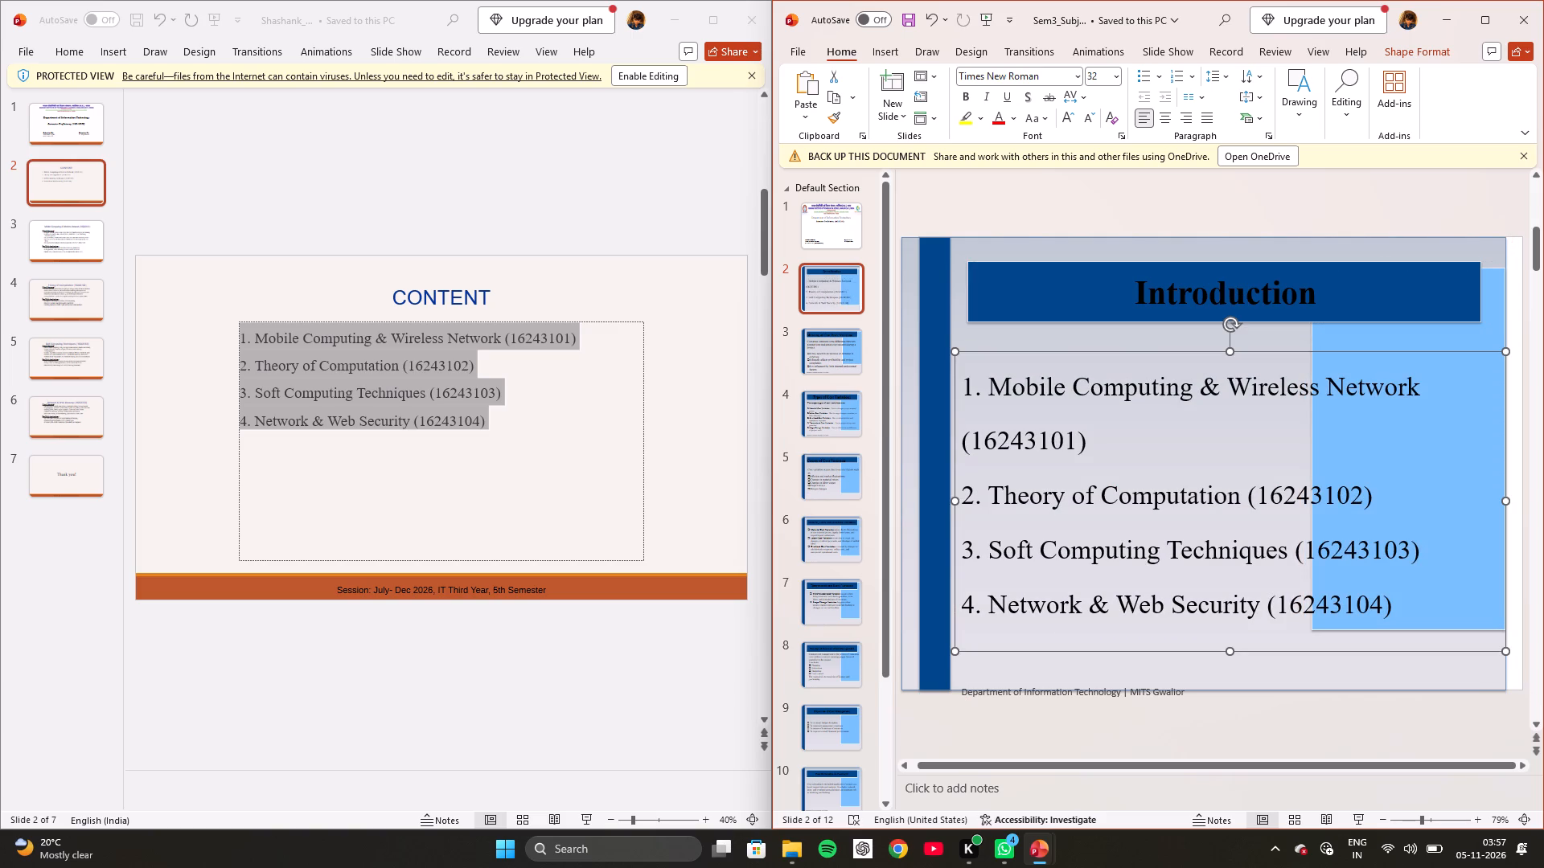
drag(1099, 441, 1019, 405)
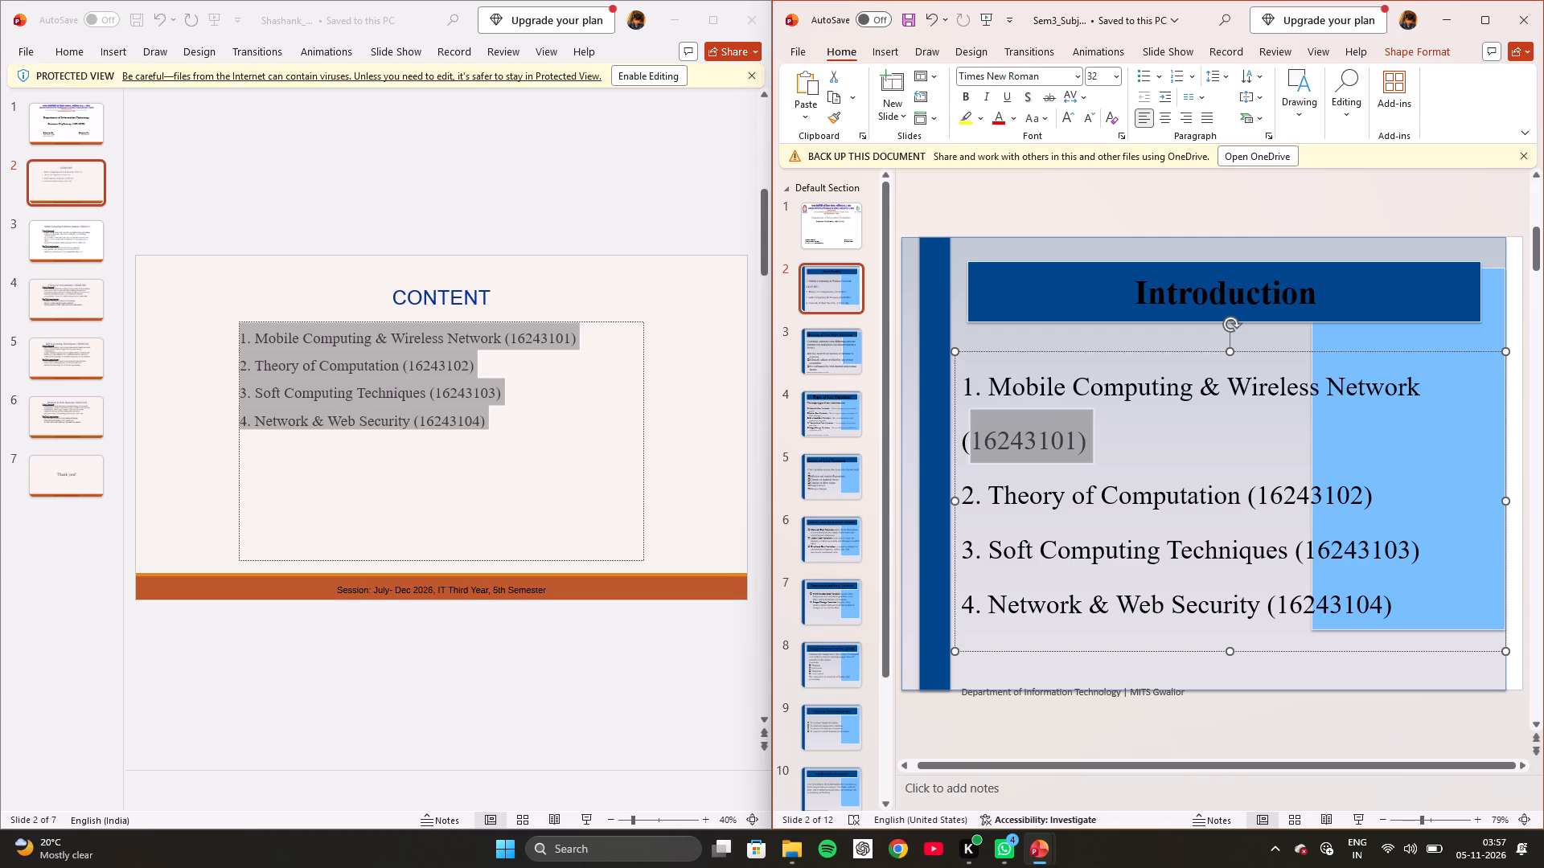
drag(1019, 405, 996, 383)
click(1165, 559)
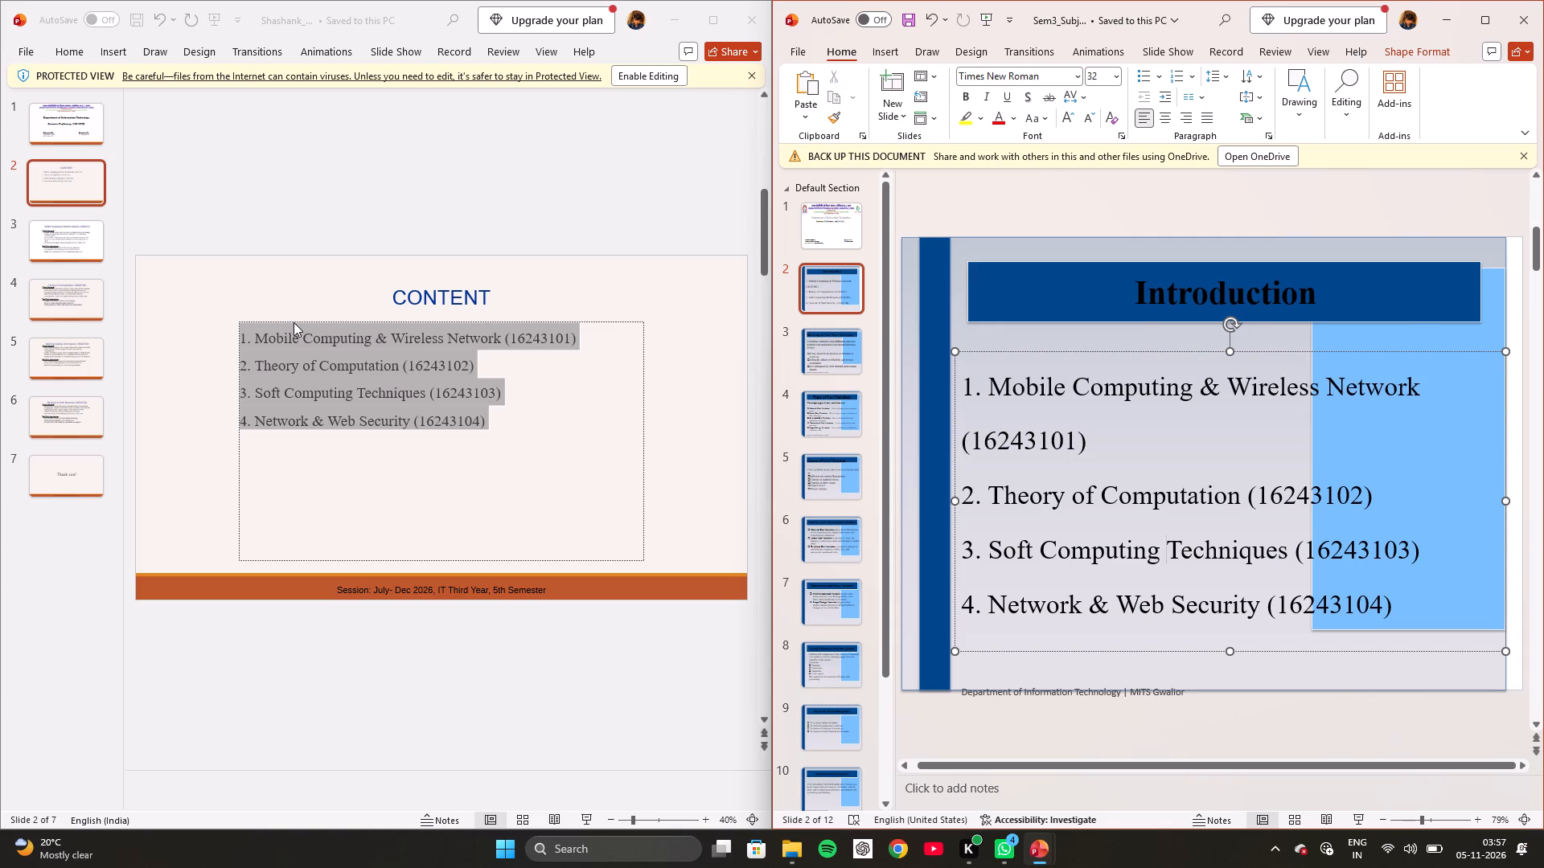
Enable editing in the classmate's presentation and snap its window to the left half beside the Sem3 presentation.
click(650, 68)
click(650, 84)
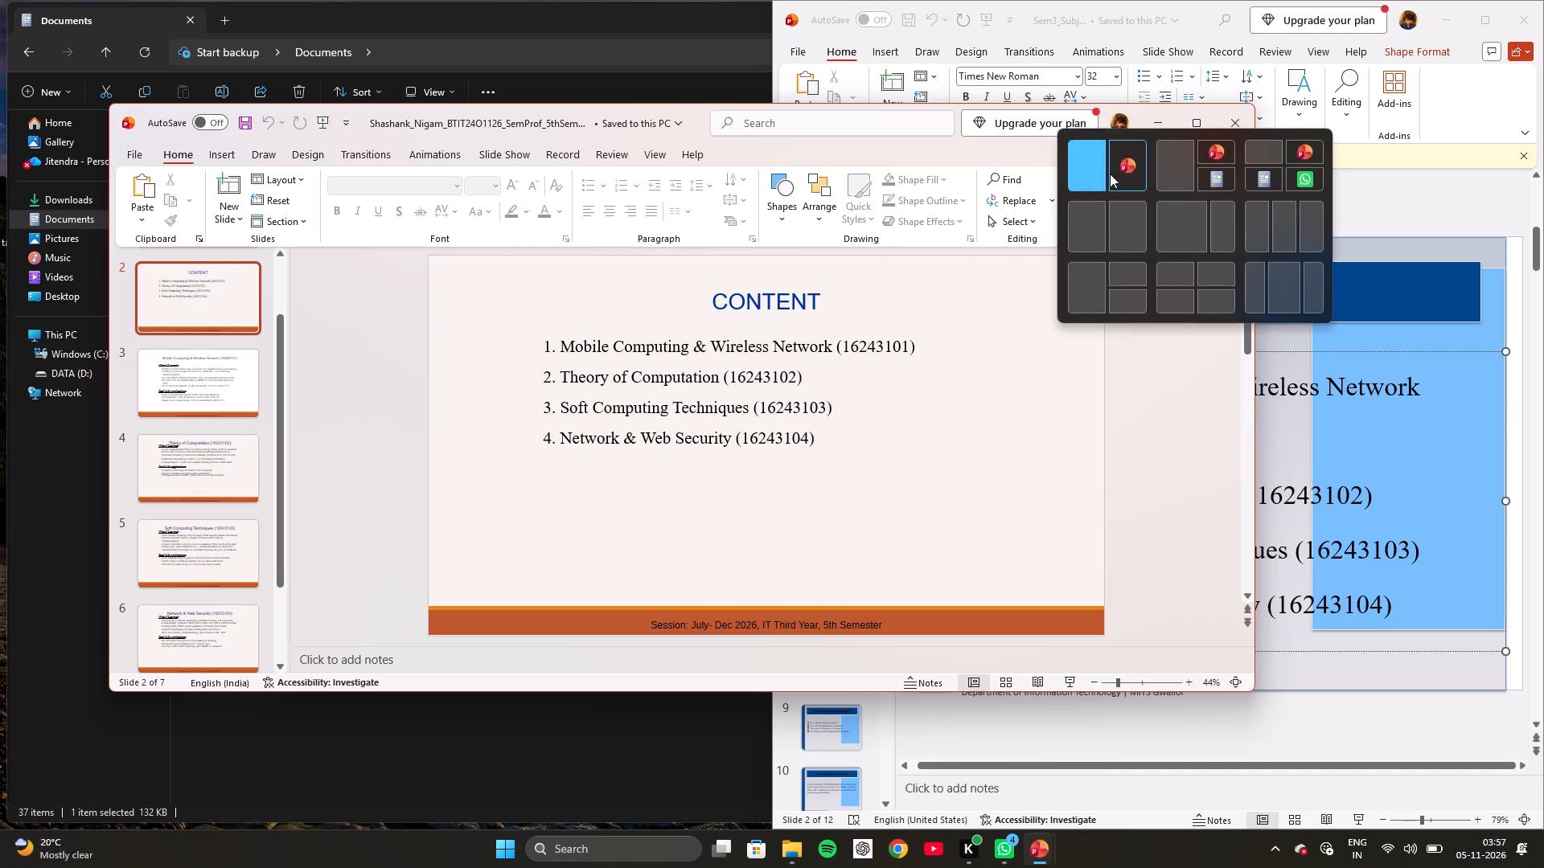
click(1073, 173)
Check the text formatting of the subject list on the classmate's CONTENT slide.
click(373, 402)
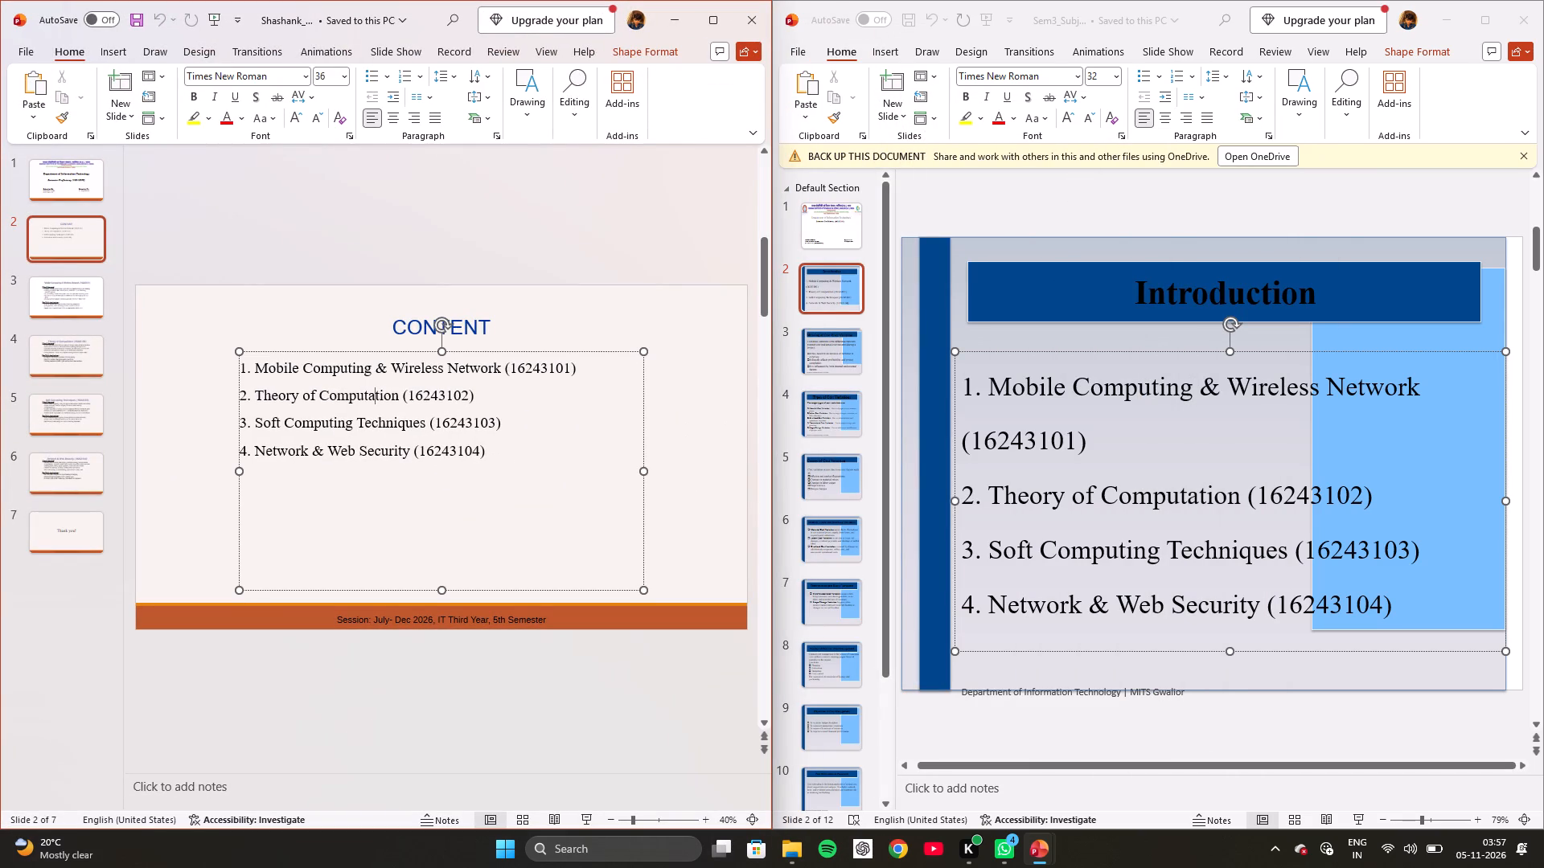
click(526, 459)
drag(526, 459, 228, 360)
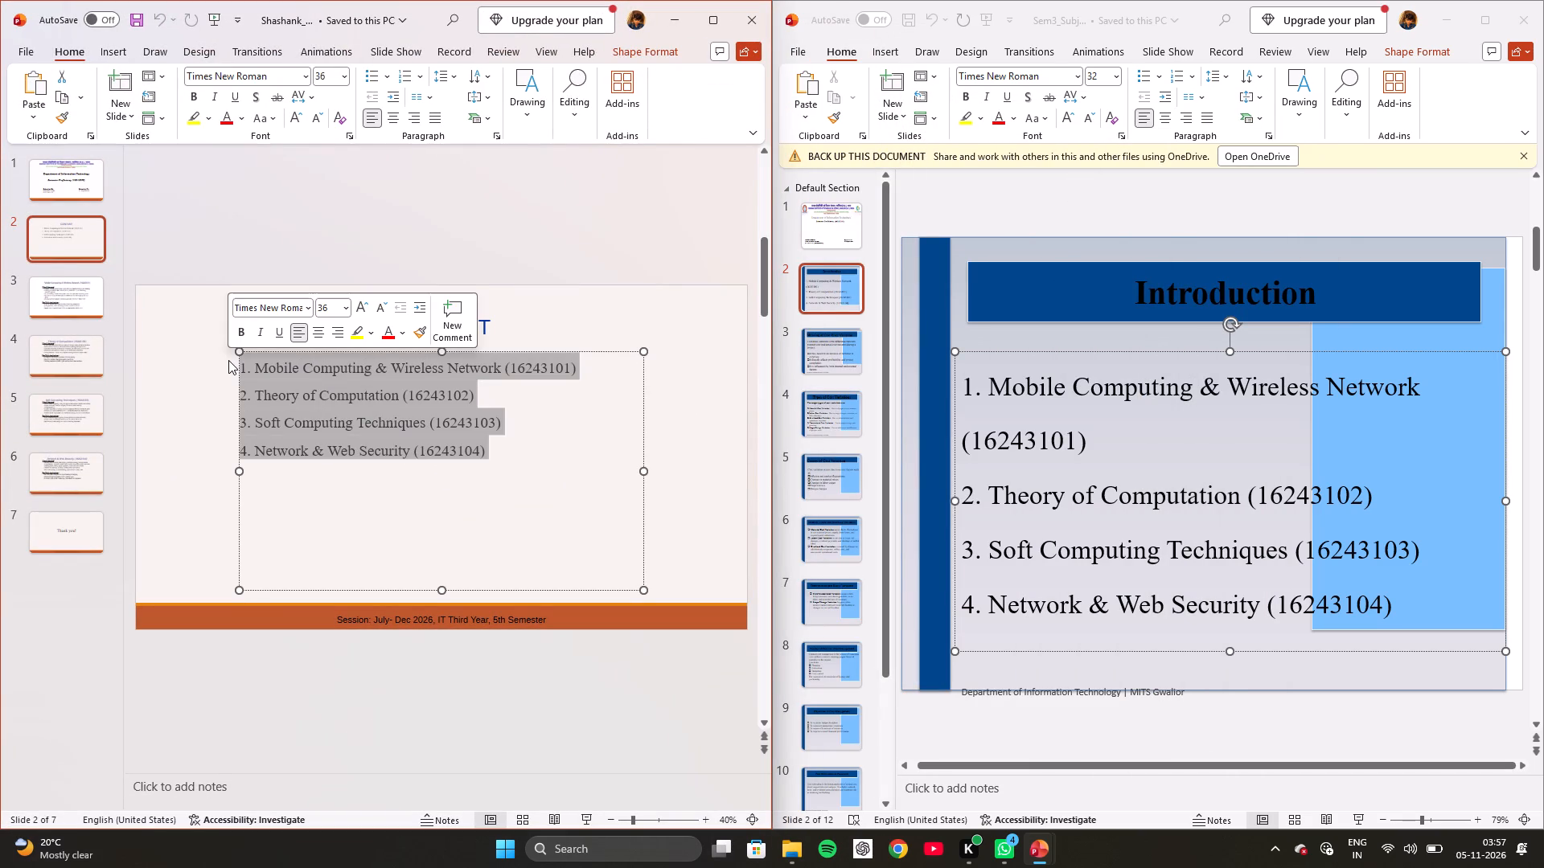
click(472, 474)
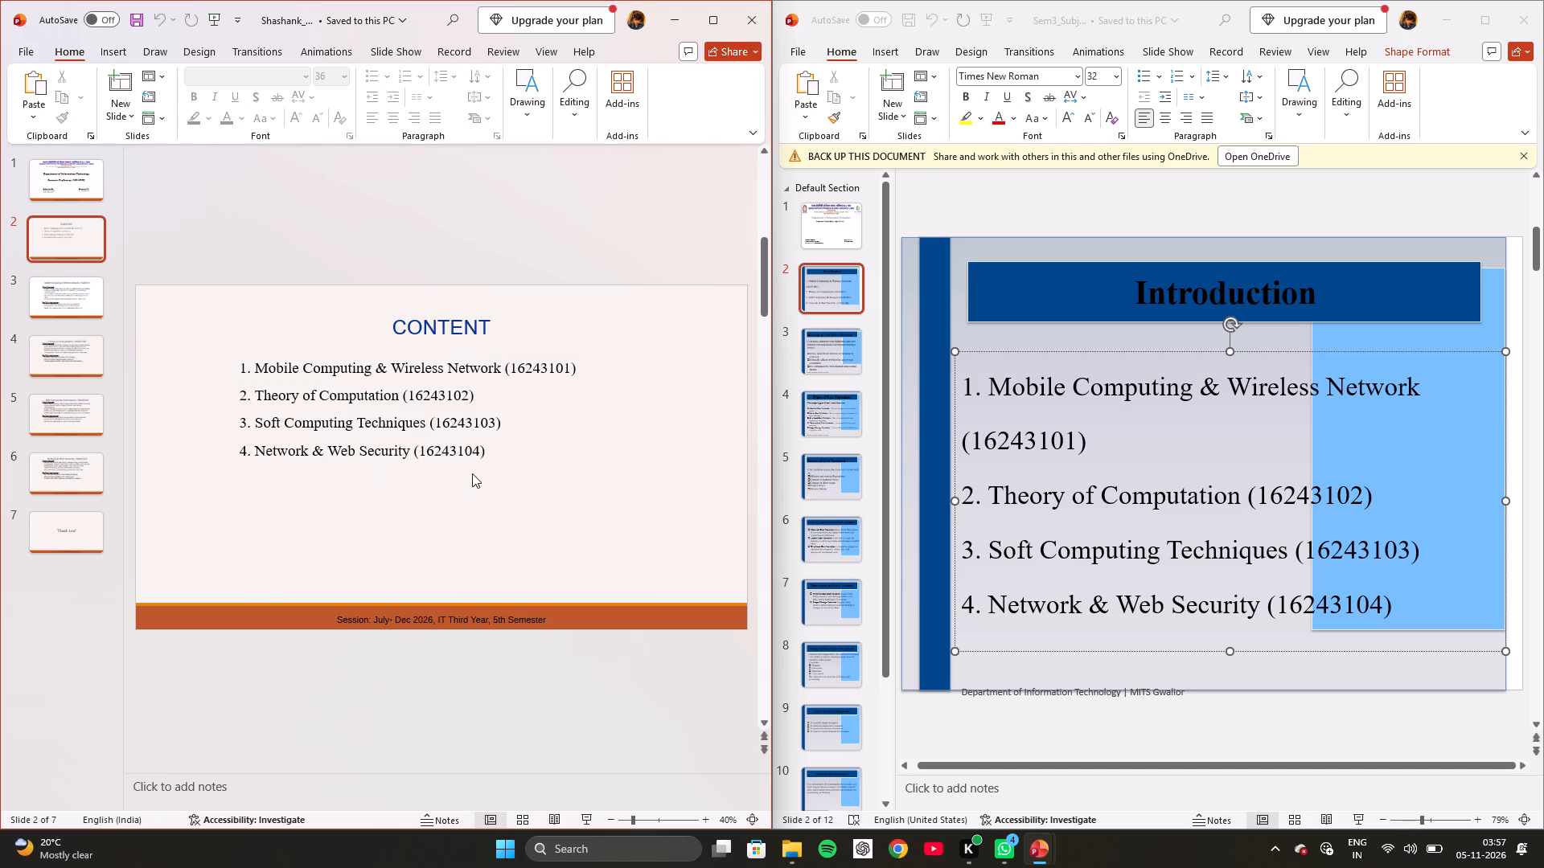
drag(498, 455, 246, 449)
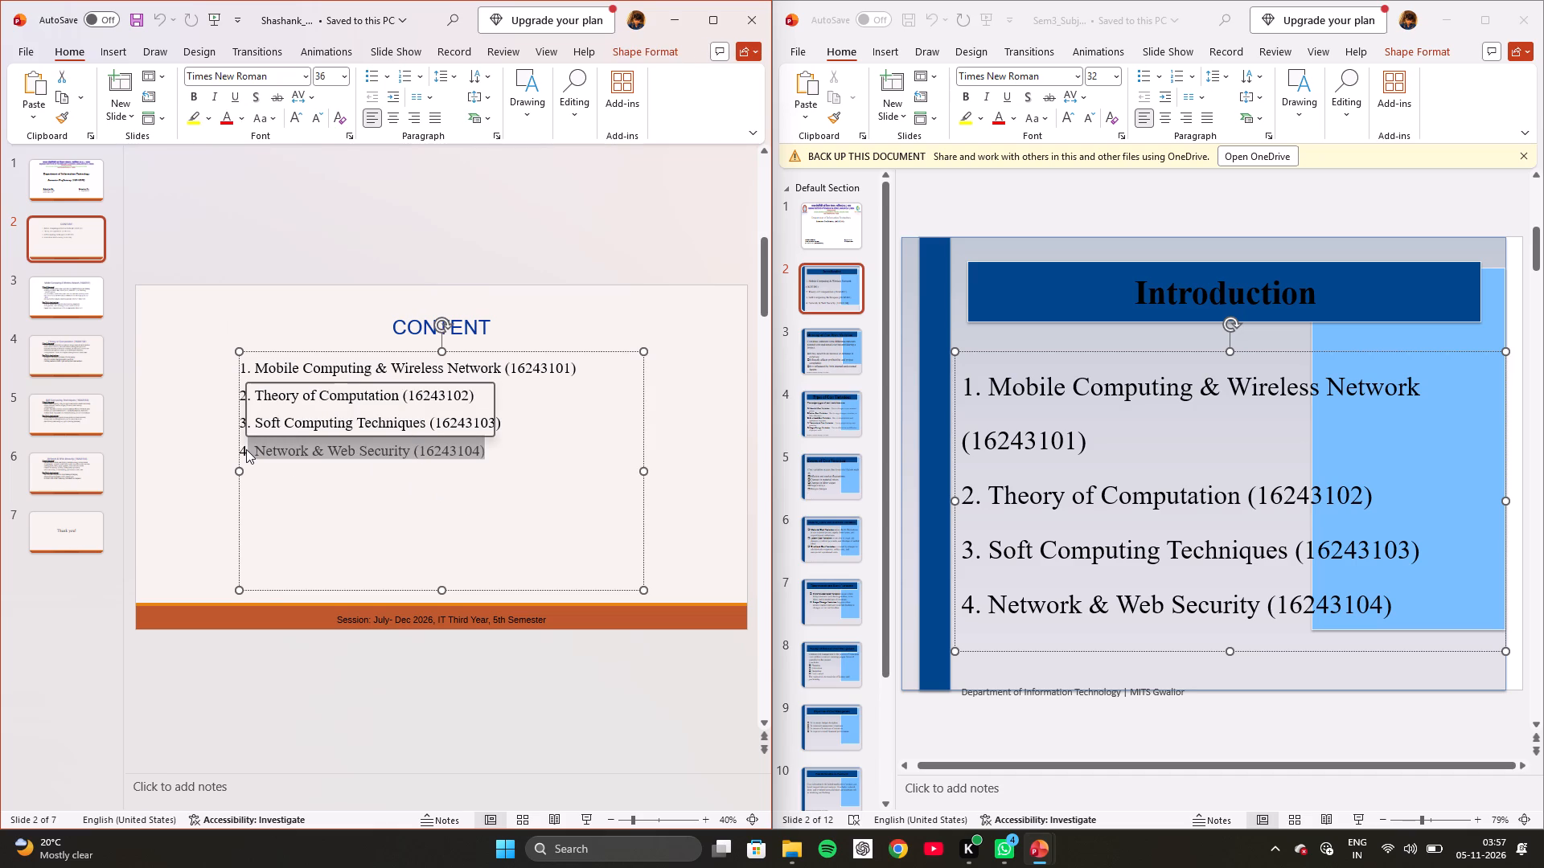
click(482, 536)
Set the font size of the Network & Web Security (16243104) line on the Introduction slide to 24.
click(1394, 608)
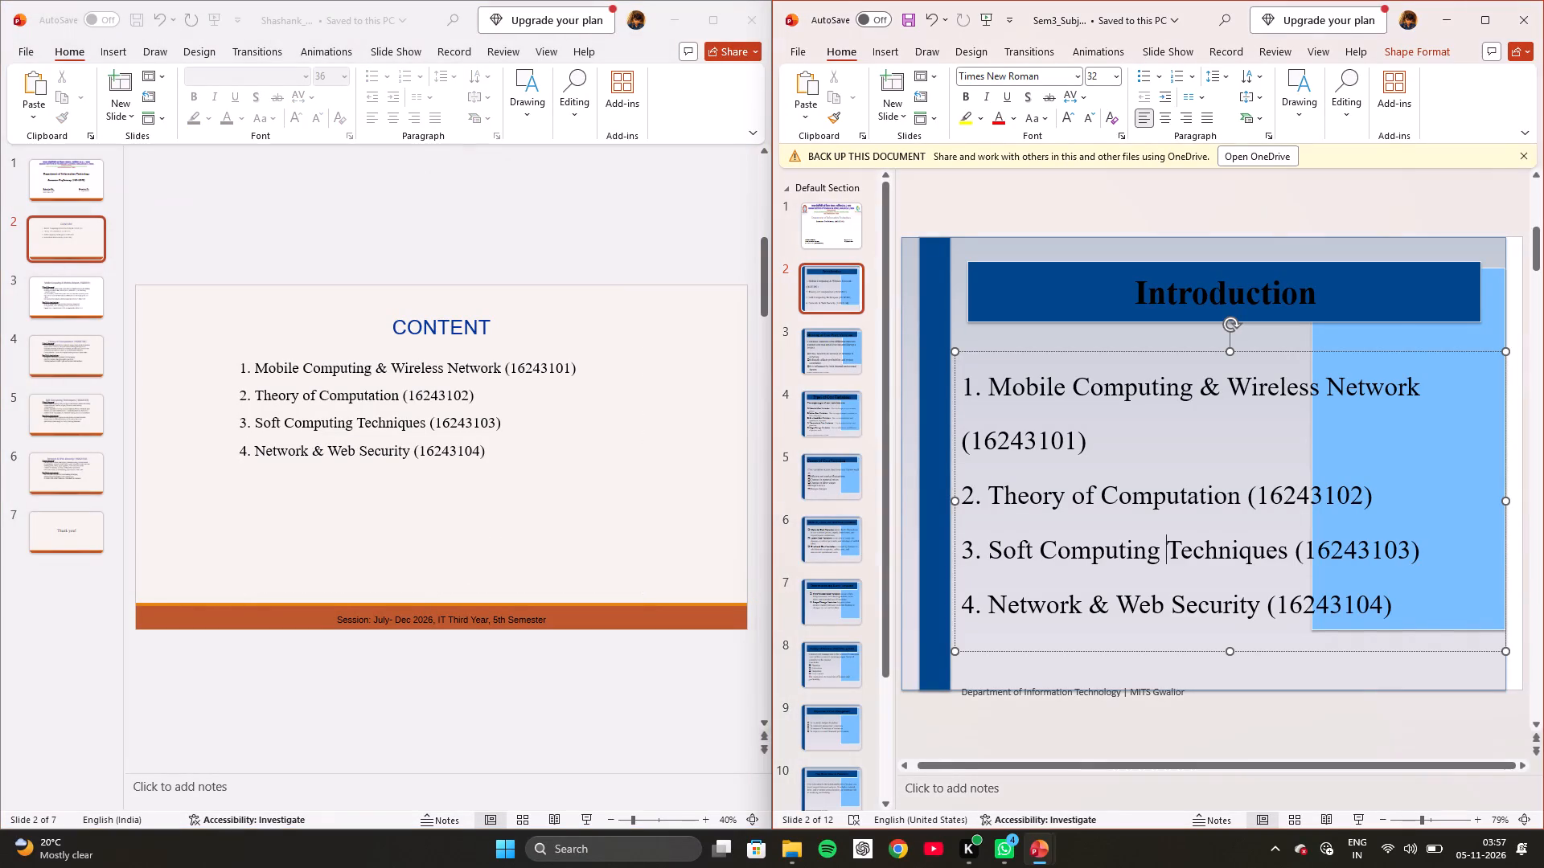
drag(1394, 608, 1038, 612)
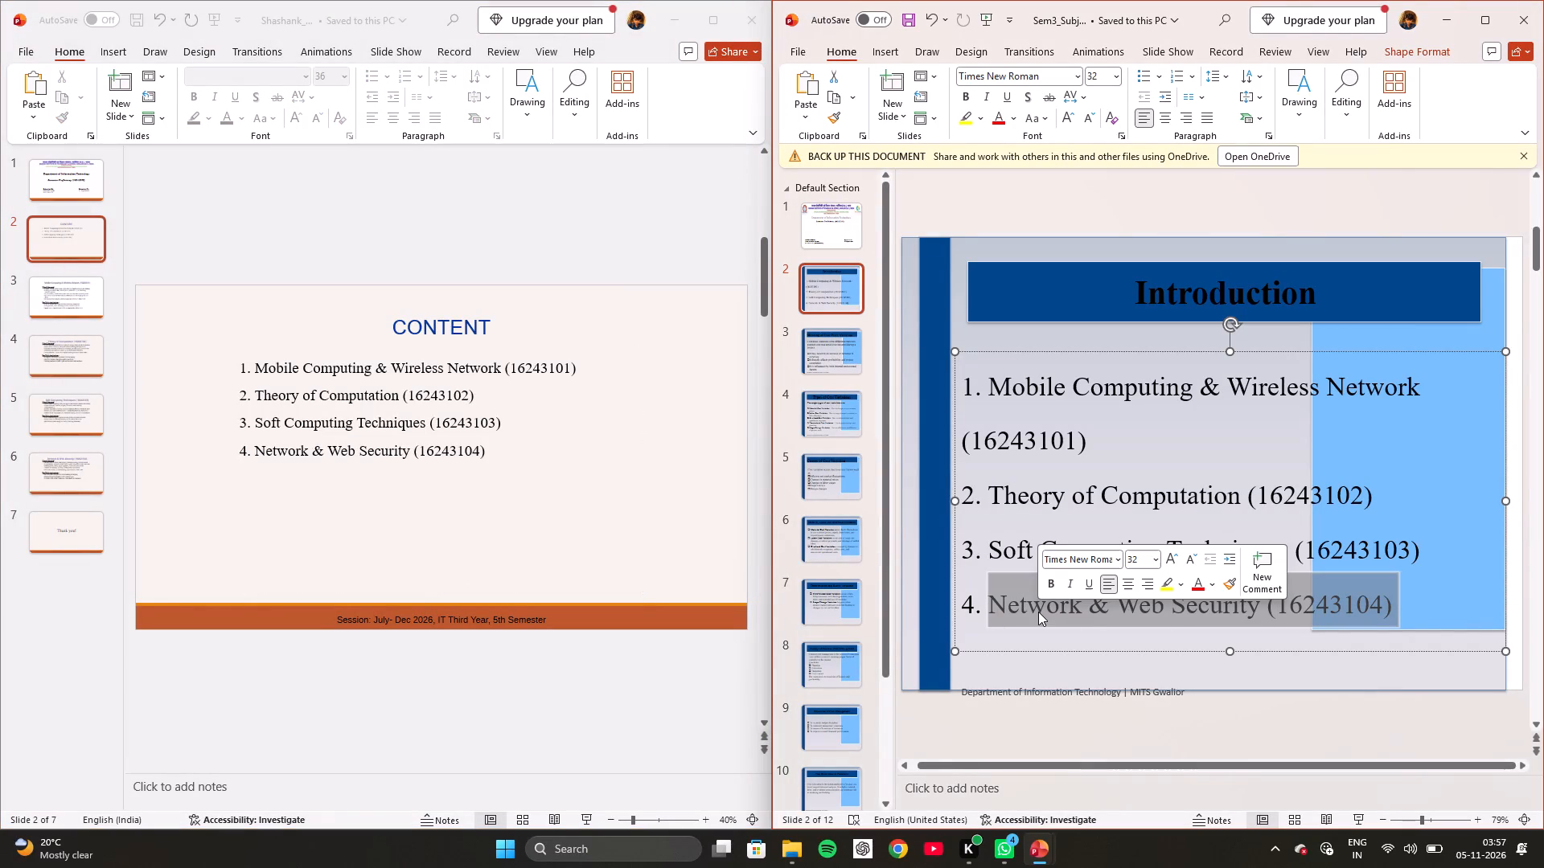
click(1159, 564)
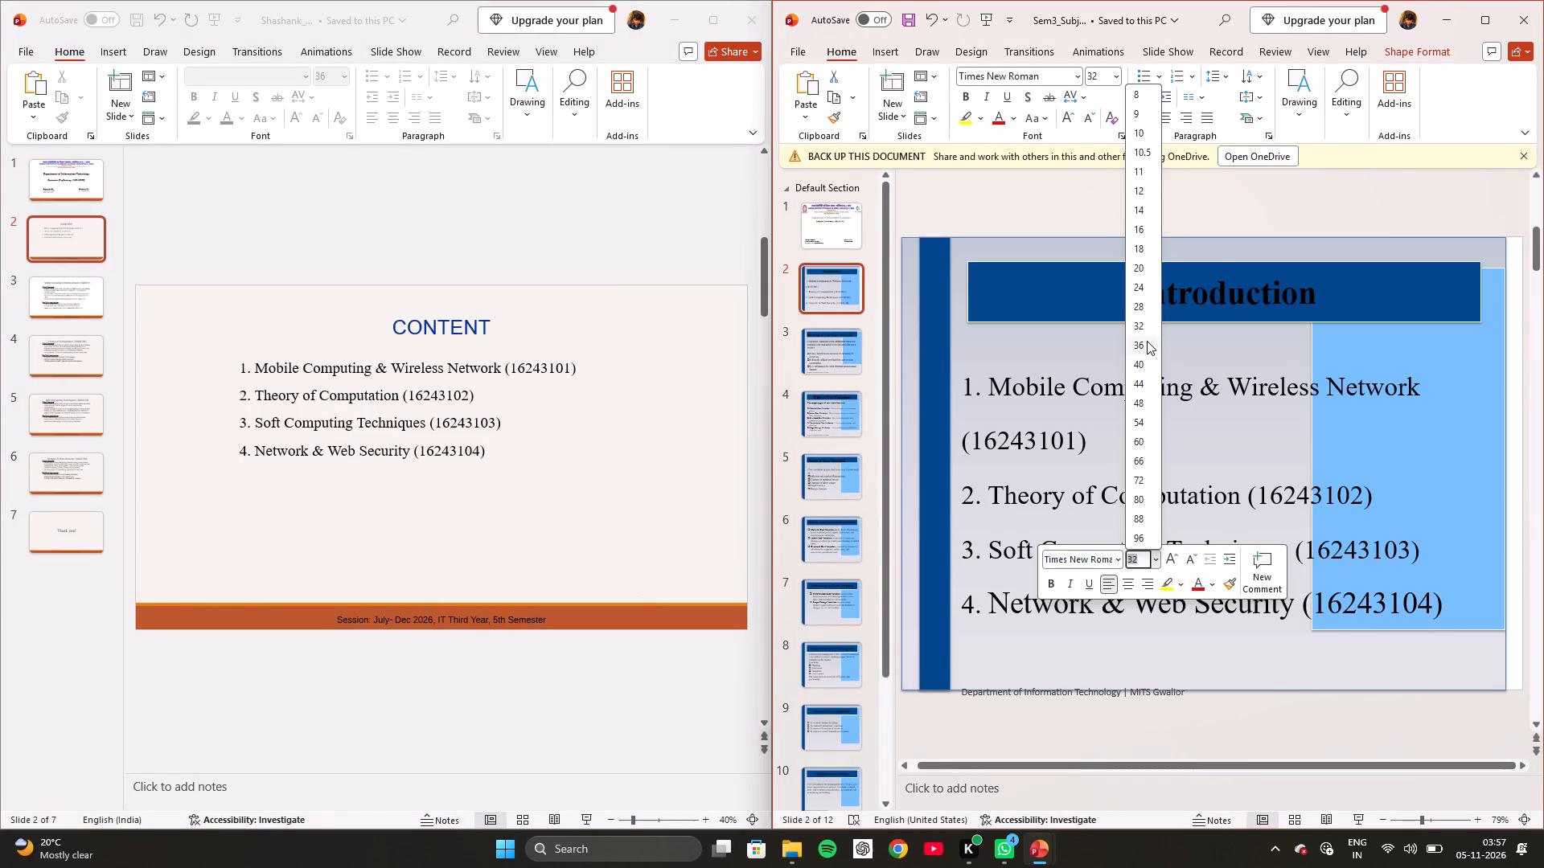
click(1146, 285)
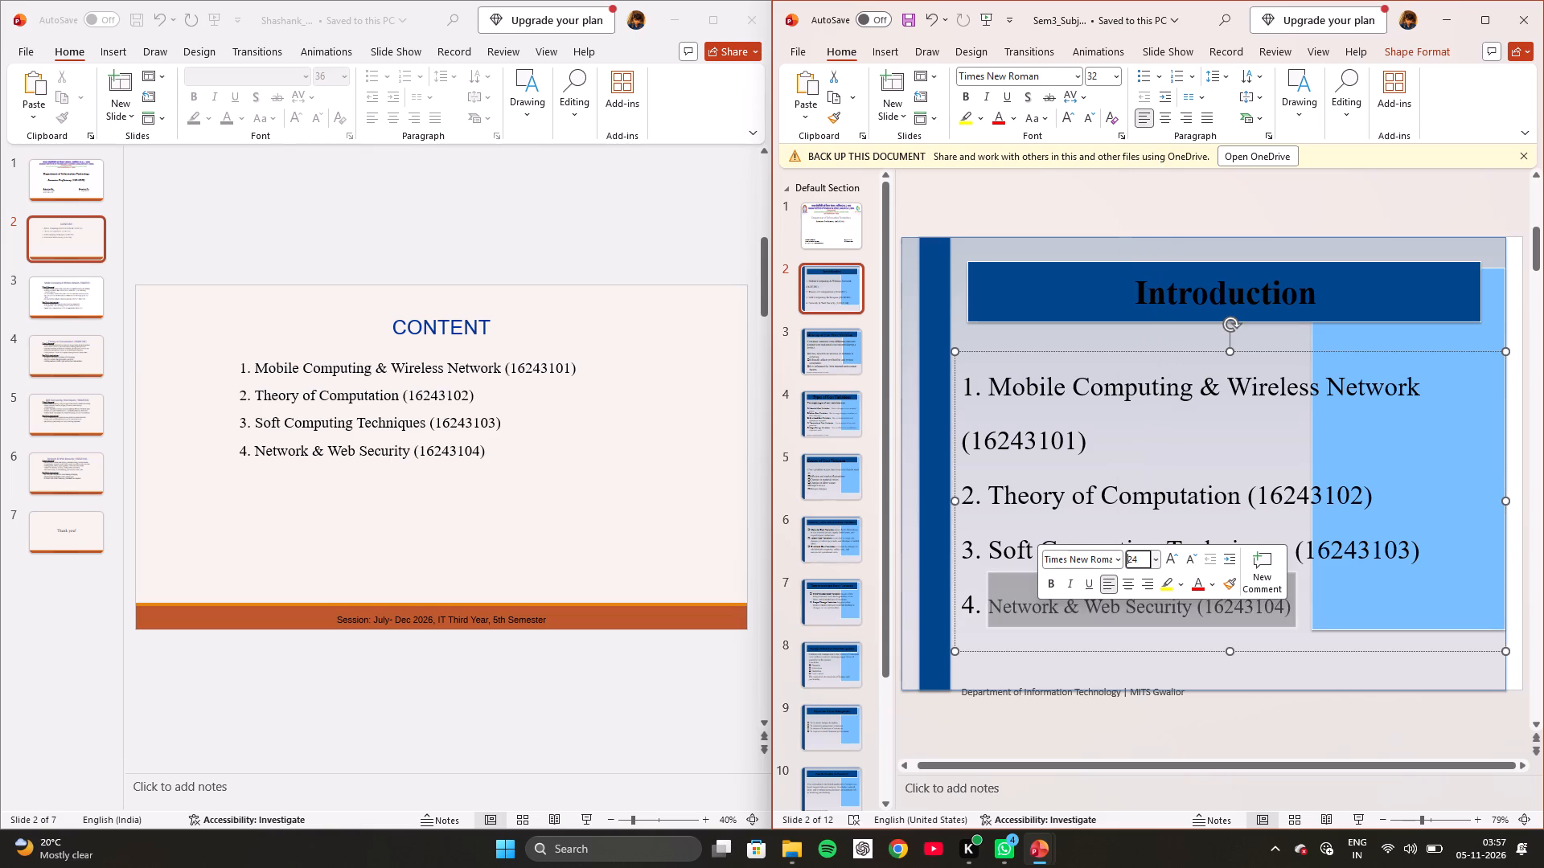
click(1196, 520)
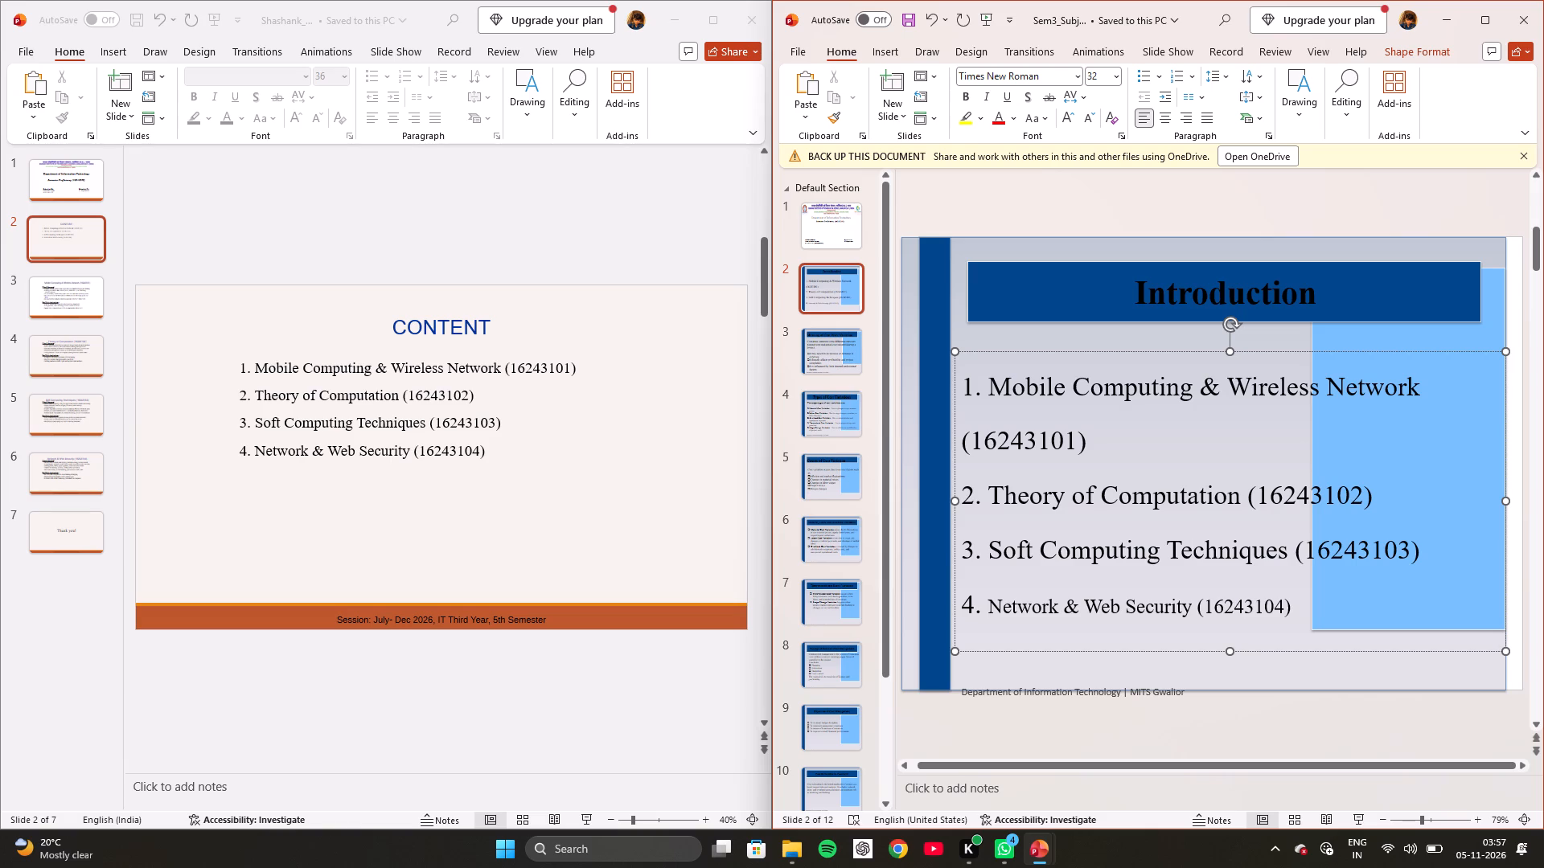
click(1254, 610)
drag(1299, 602, 1098, 608)
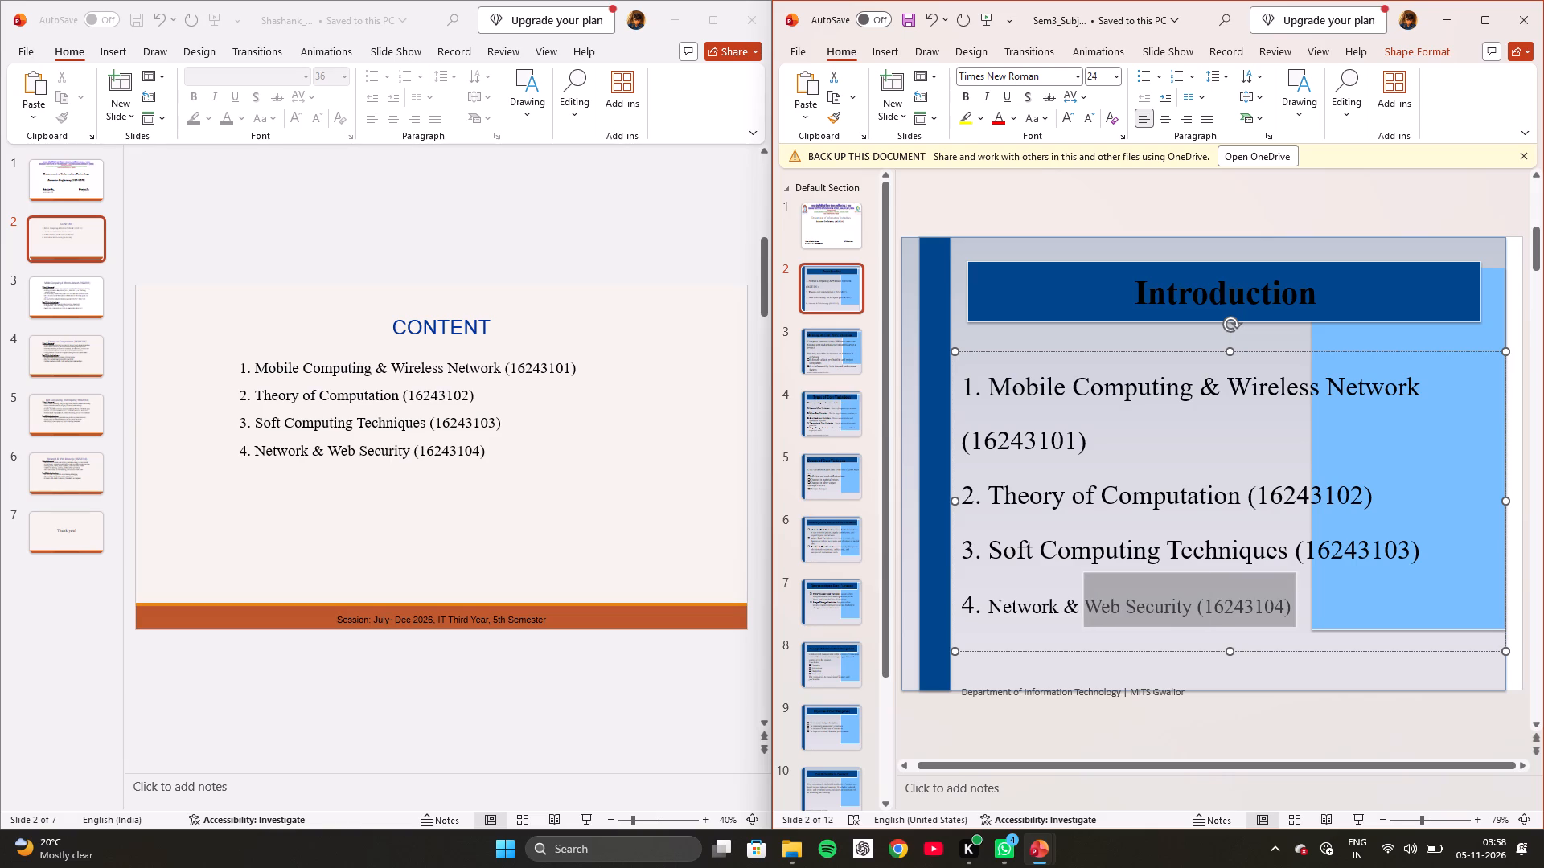
drag(1098, 608, 1032, 617)
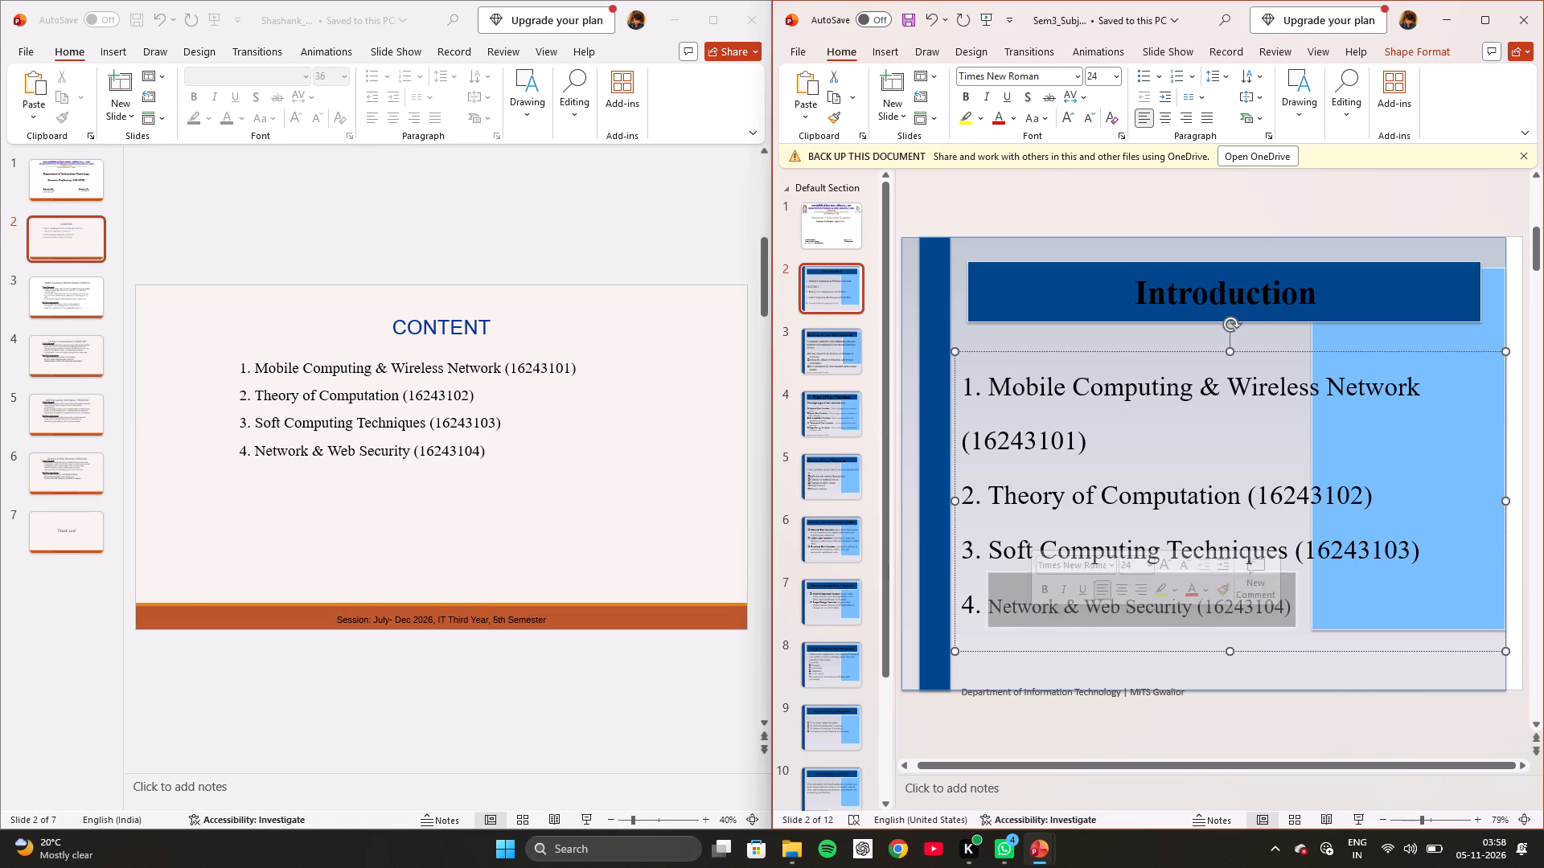
click(501, 456)
click(474, 440)
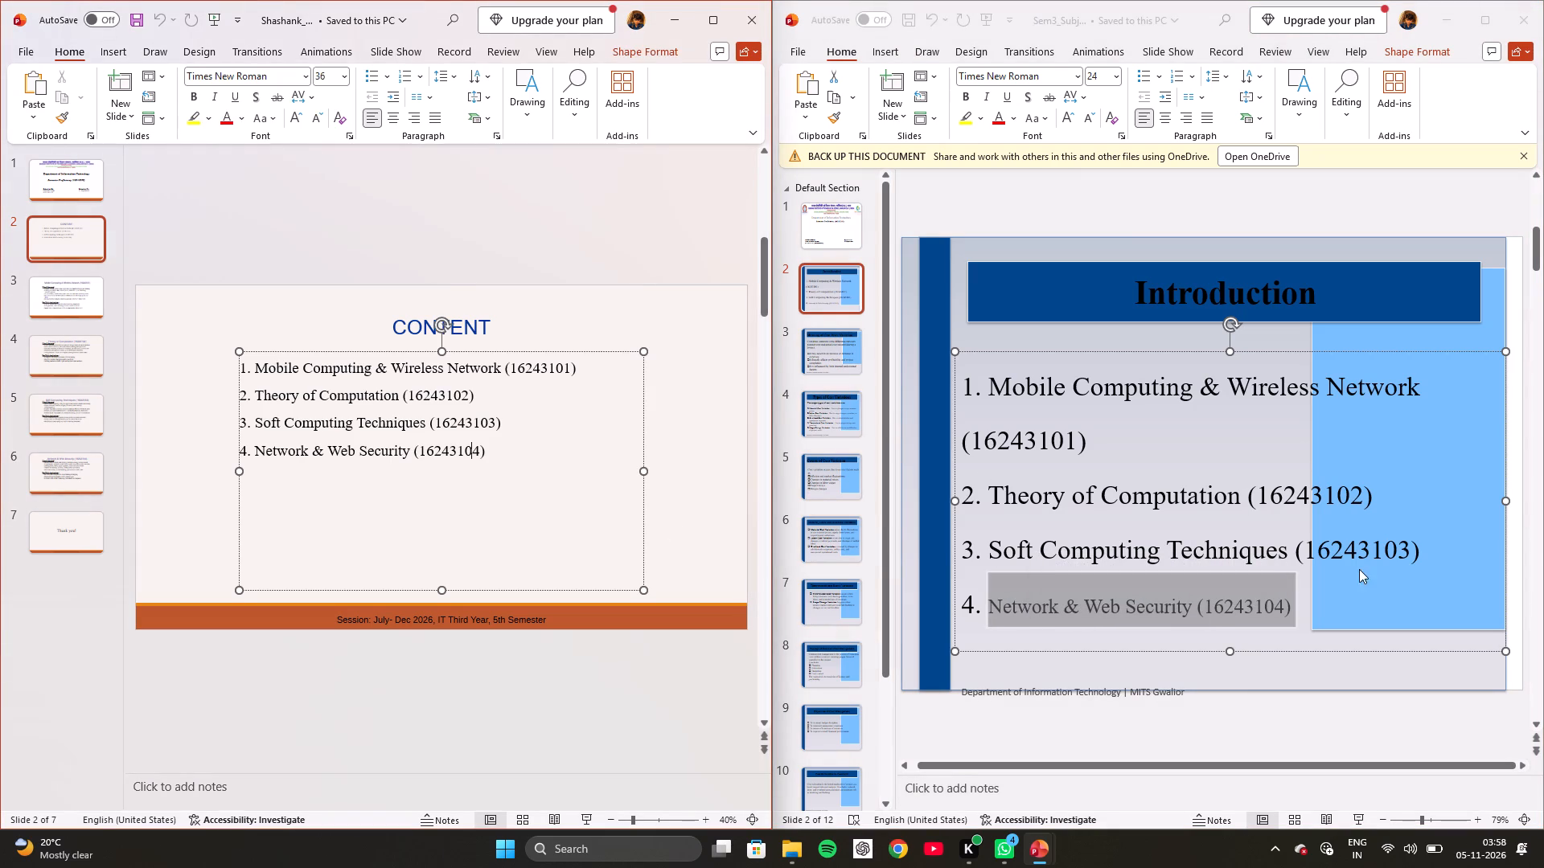
click(1353, 572)
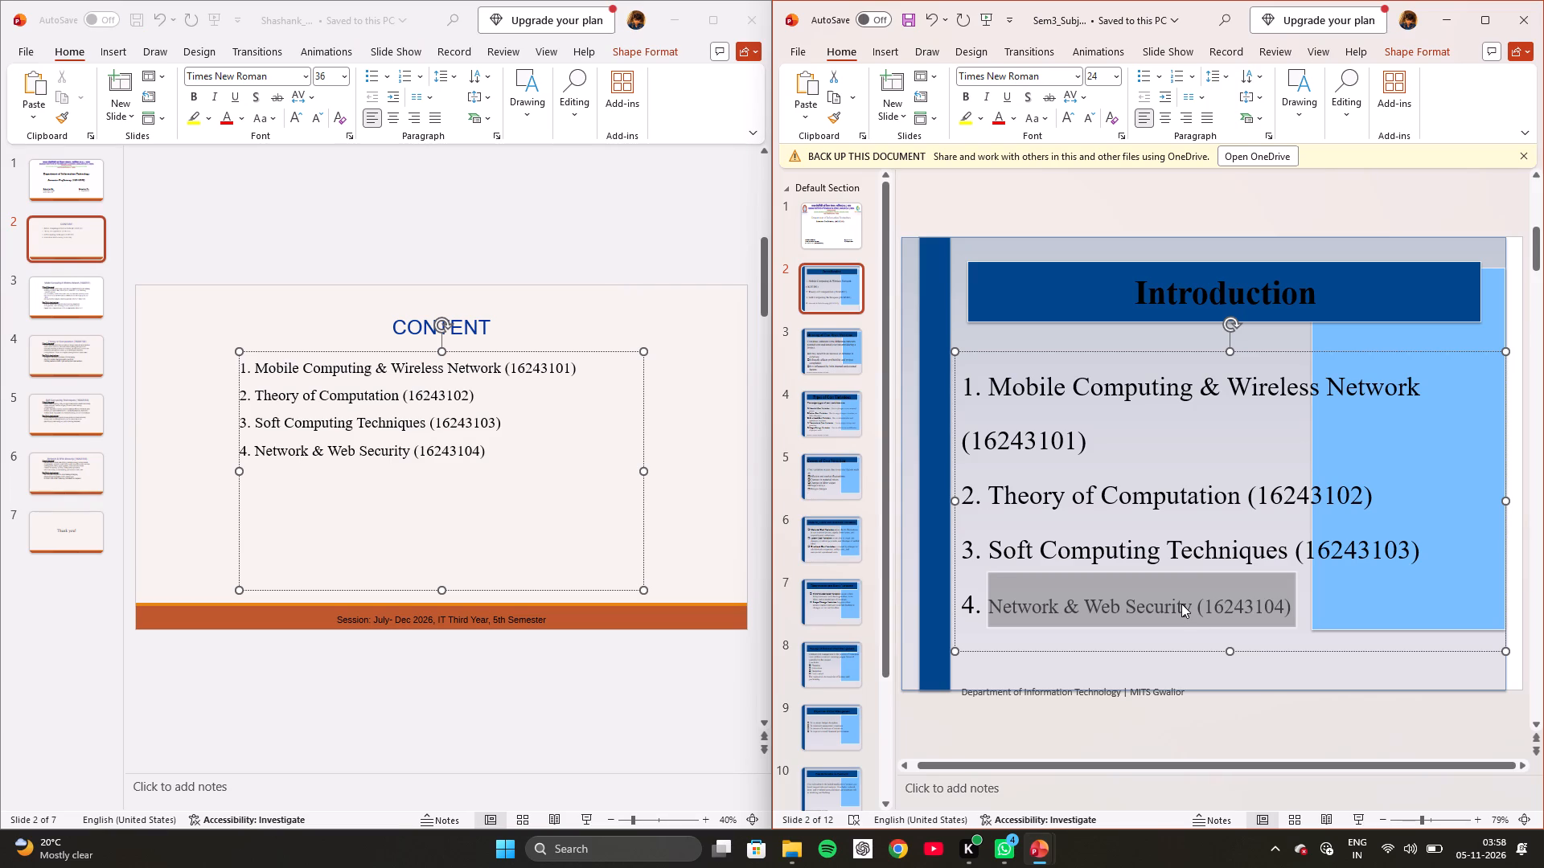
click(1452, 585)
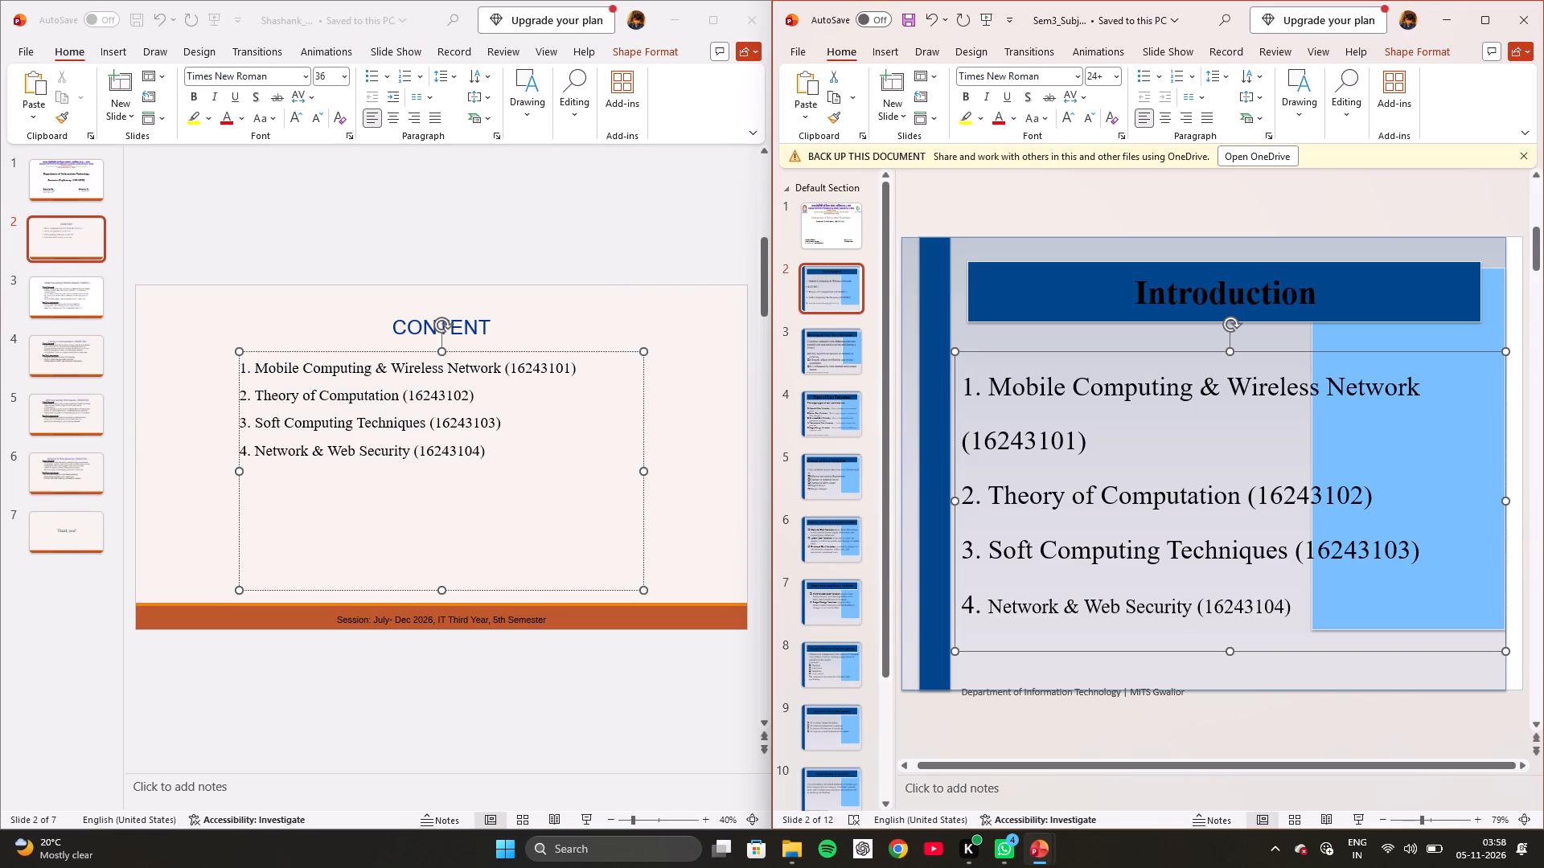
Set the font size of the Soft Computing Techniques (16243103) line on the Introduction slide to 24.
click(1419, 552)
drag(1419, 552, 996, 567)
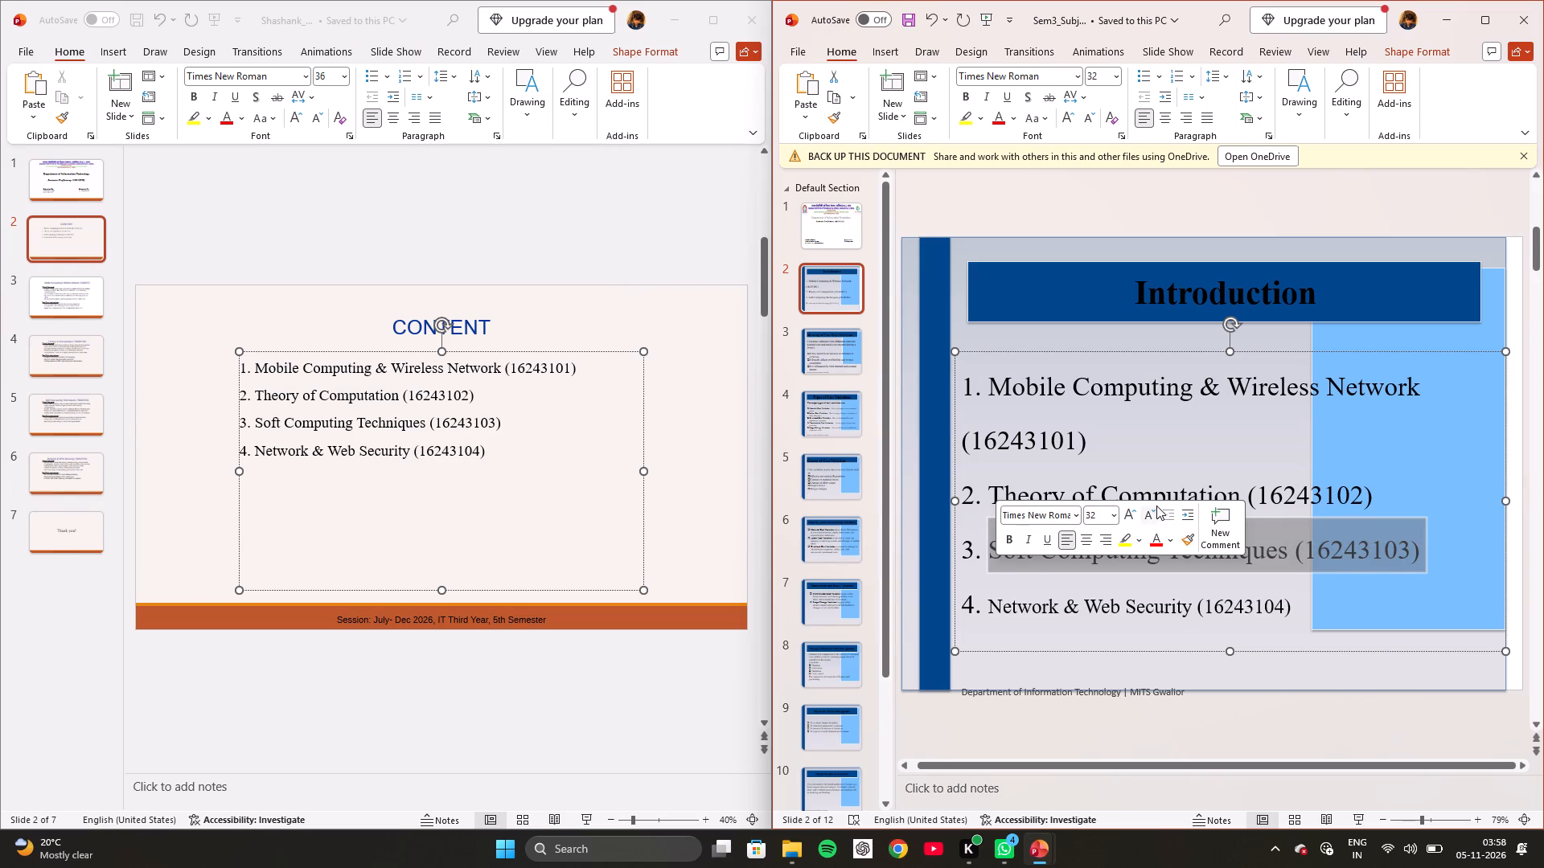
click(1111, 513)
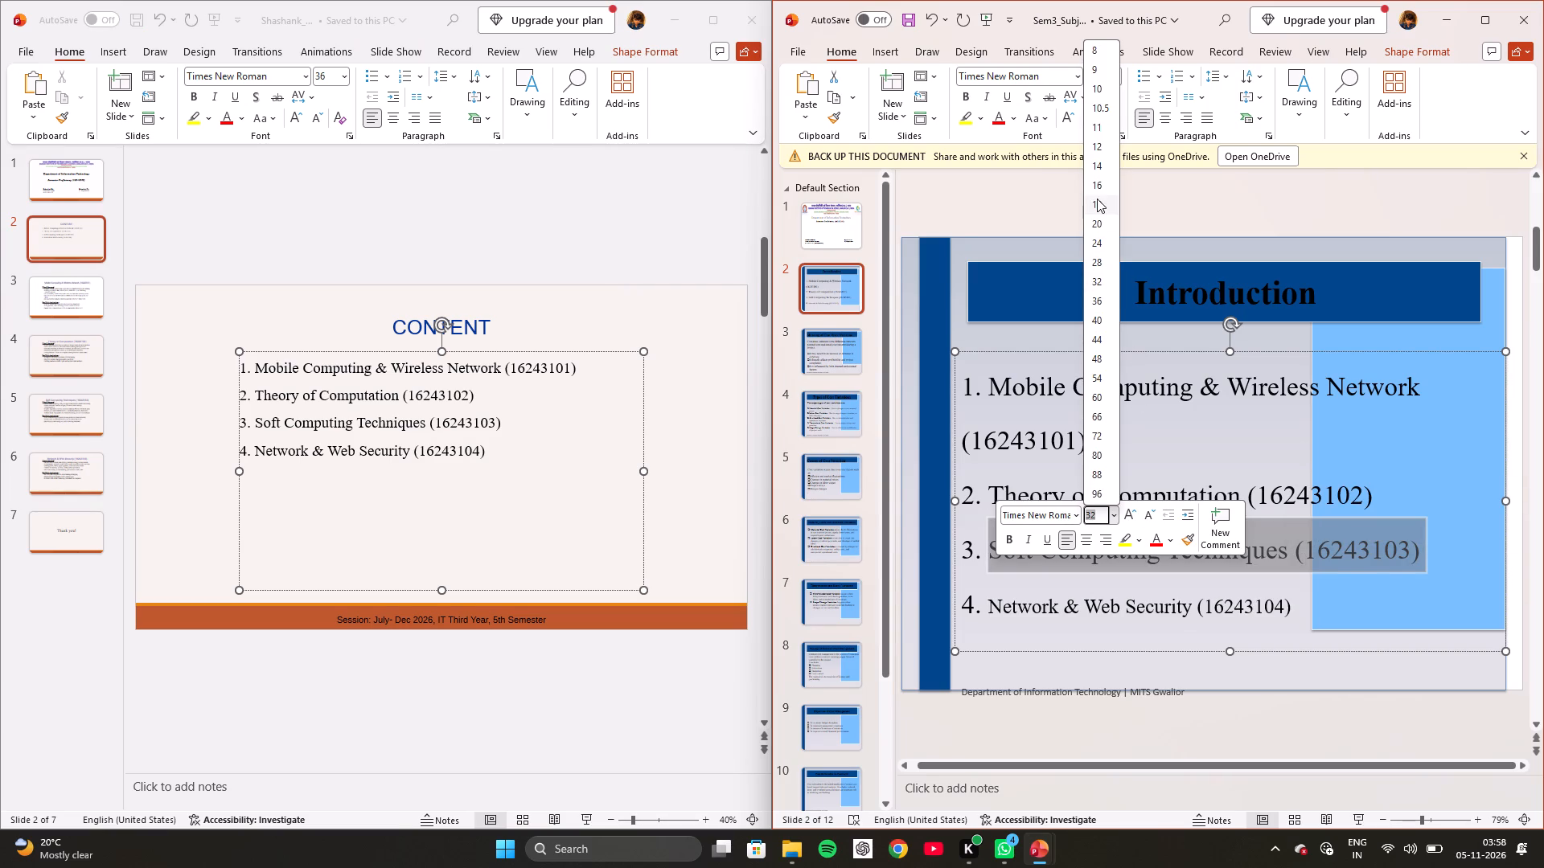
click(1099, 236)
click(1231, 592)
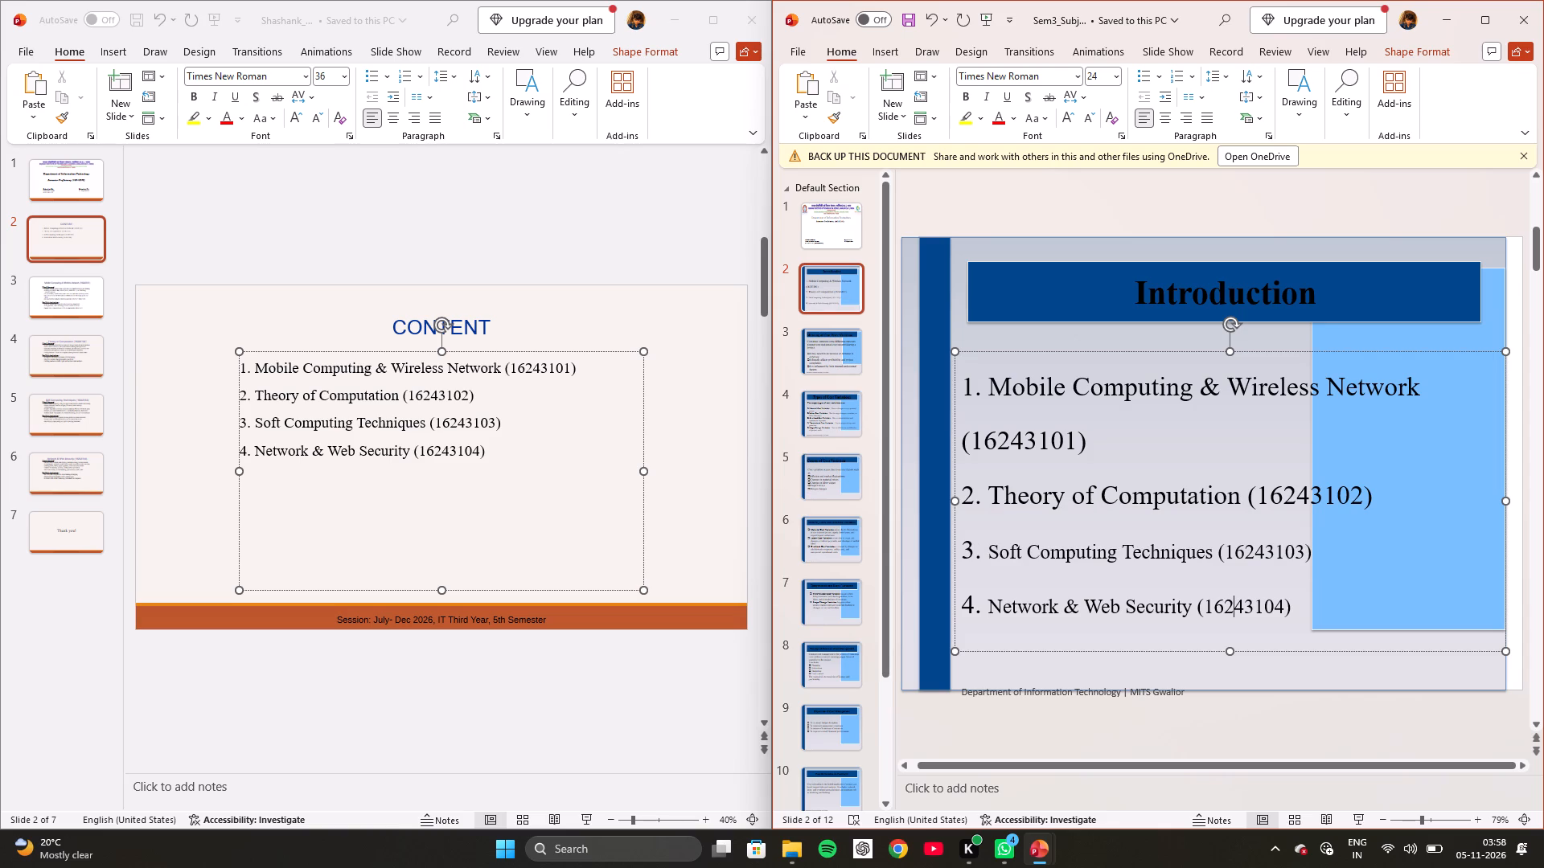
Set the font size of the subject list on the Introduction slide, from after the leading number 1 to the end, to 24.
drag(1292, 609, 980, 406)
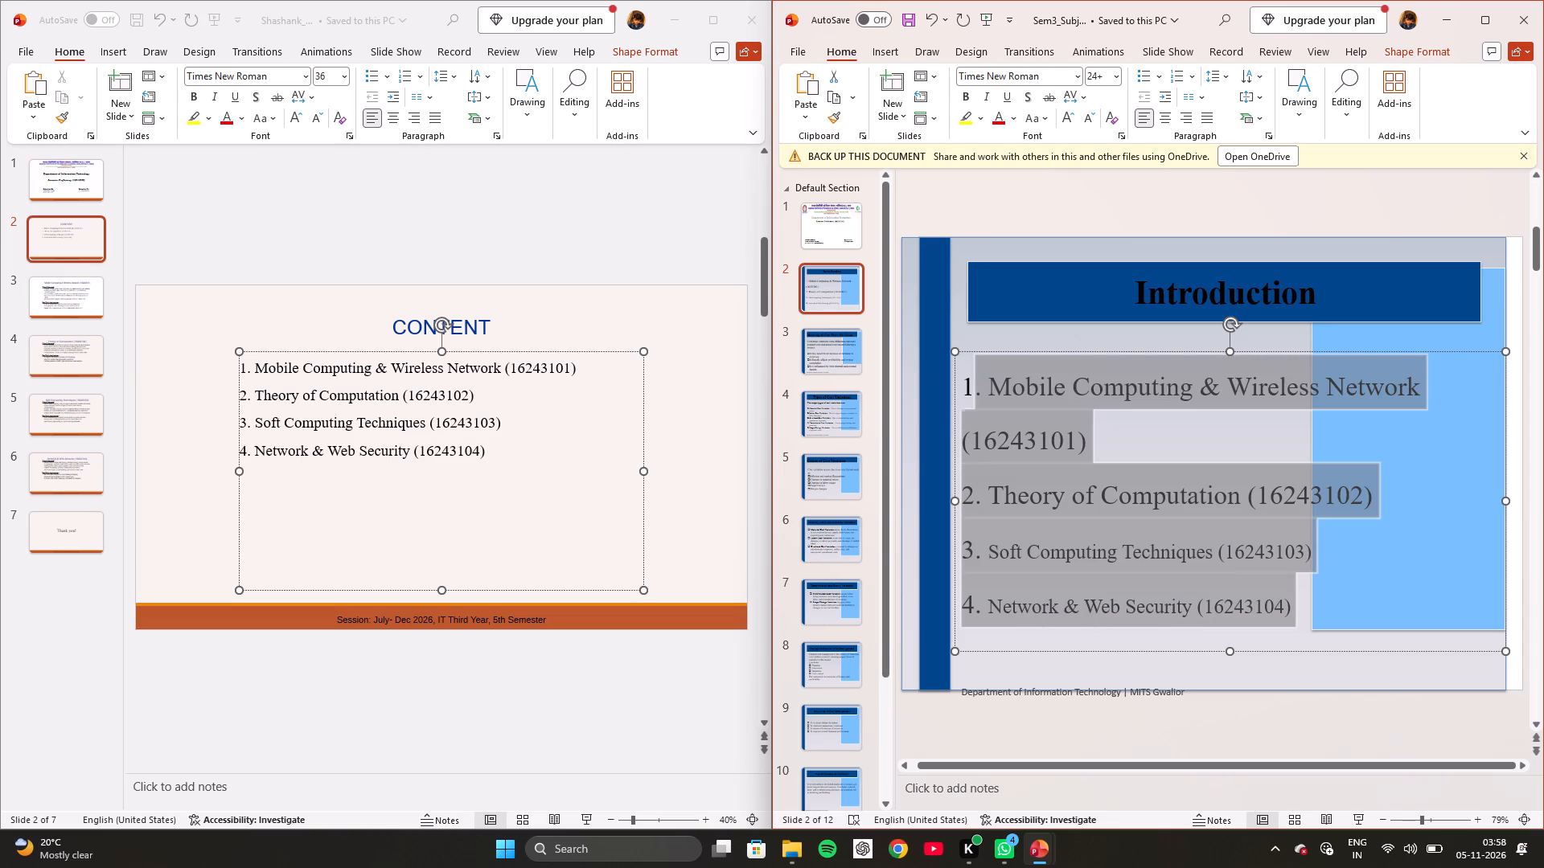
drag(980, 406, 980, 400)
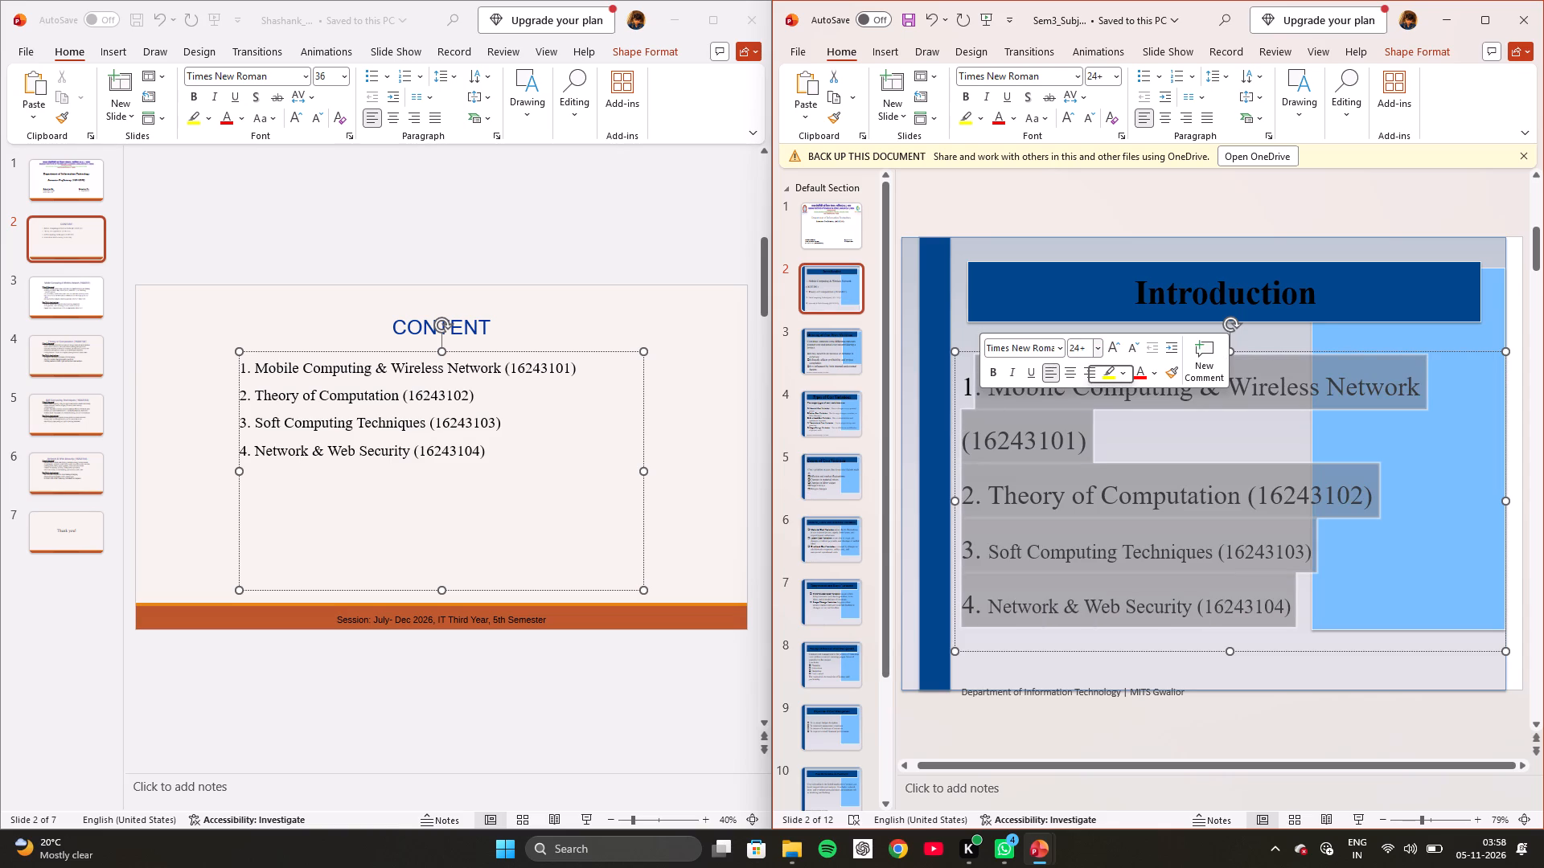
click(1090, 351)
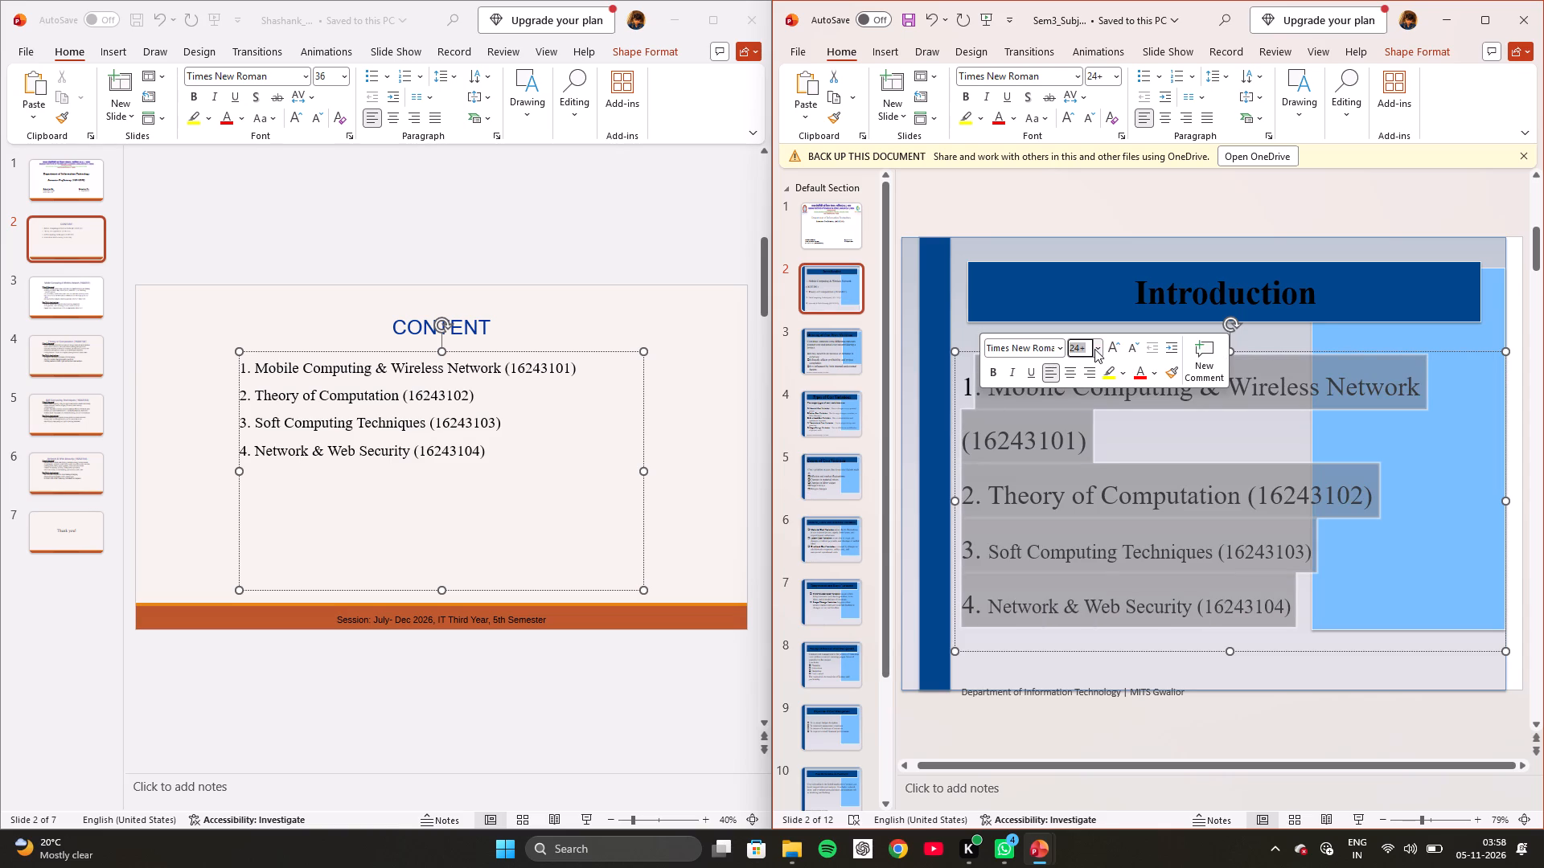
click(1094, 349)
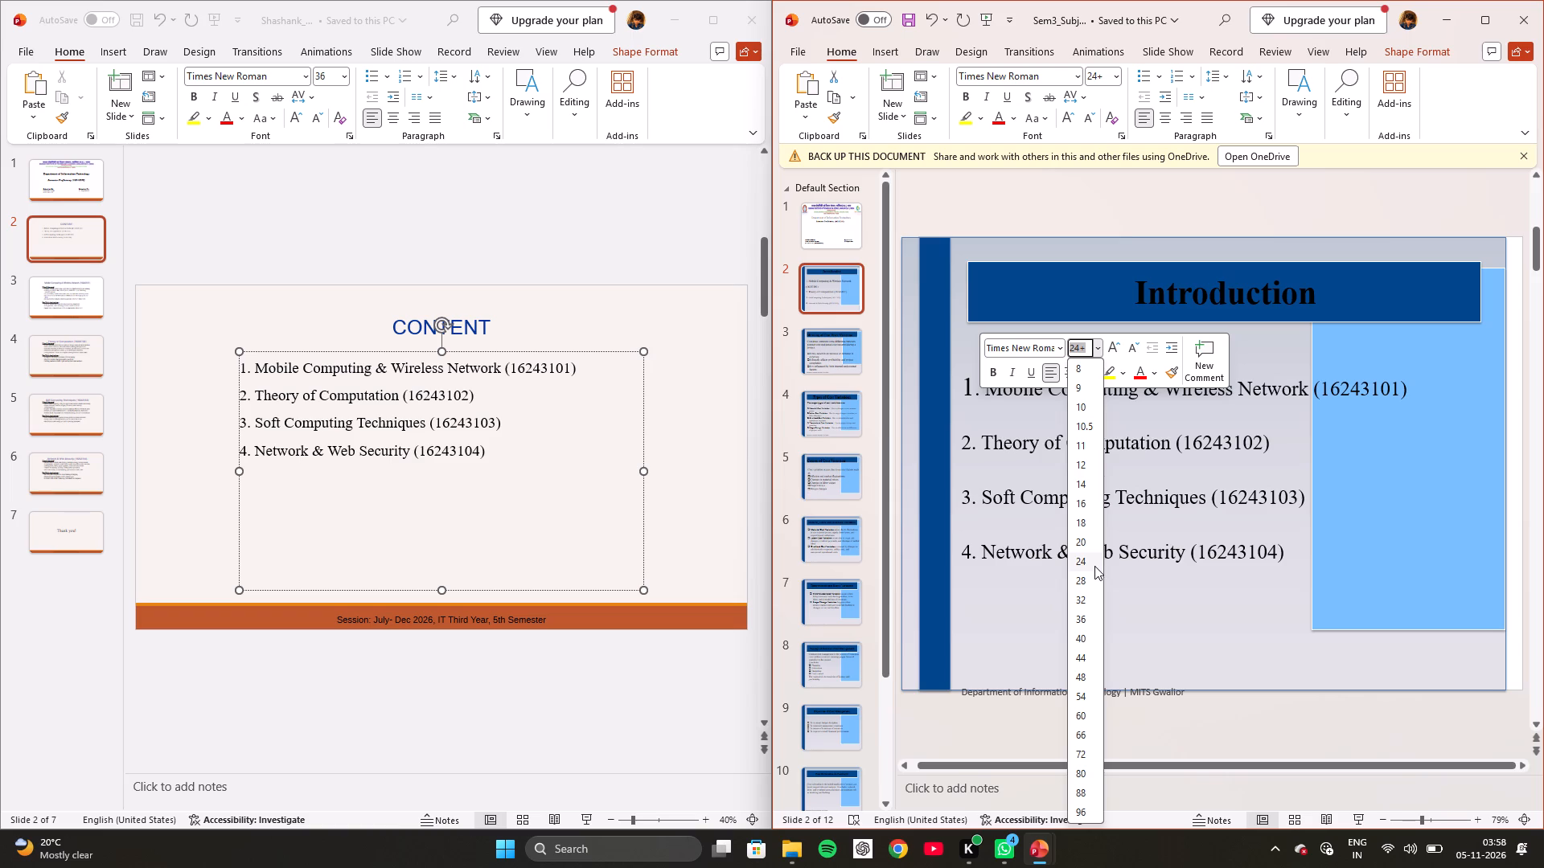
click(1094, 566)
click(1295, 532)
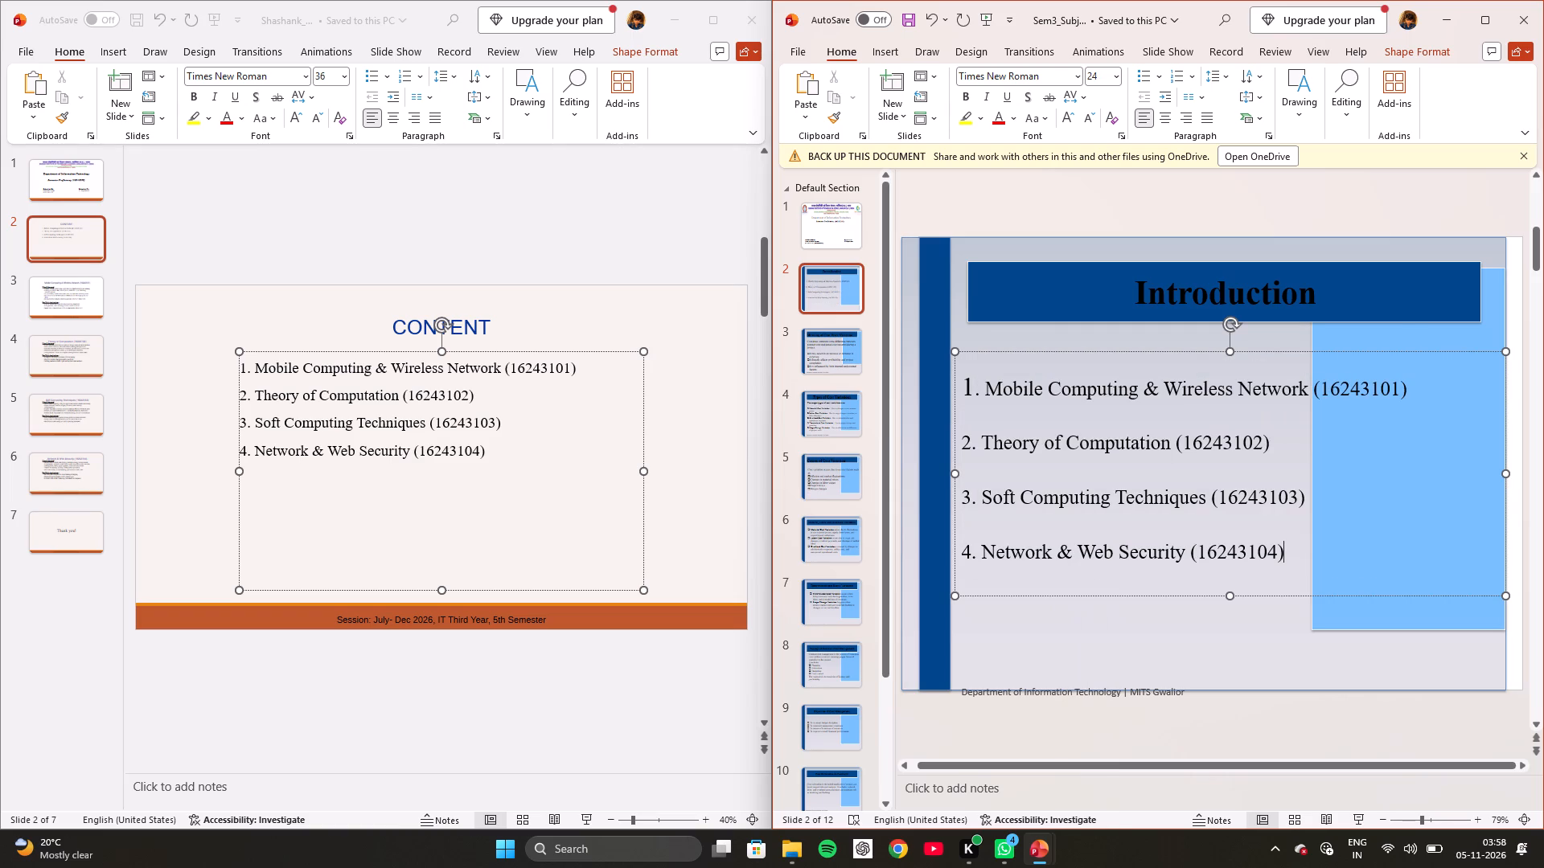
Widen the subject list text box slightly past the right edge of the Introduction slide.
click(1204, 570)
drag(1509, 596, 1529, 591)
Retype the leading number 1 of the Mobile Computing & Wireless Network line and set its font size to 24.
click(964, 389)
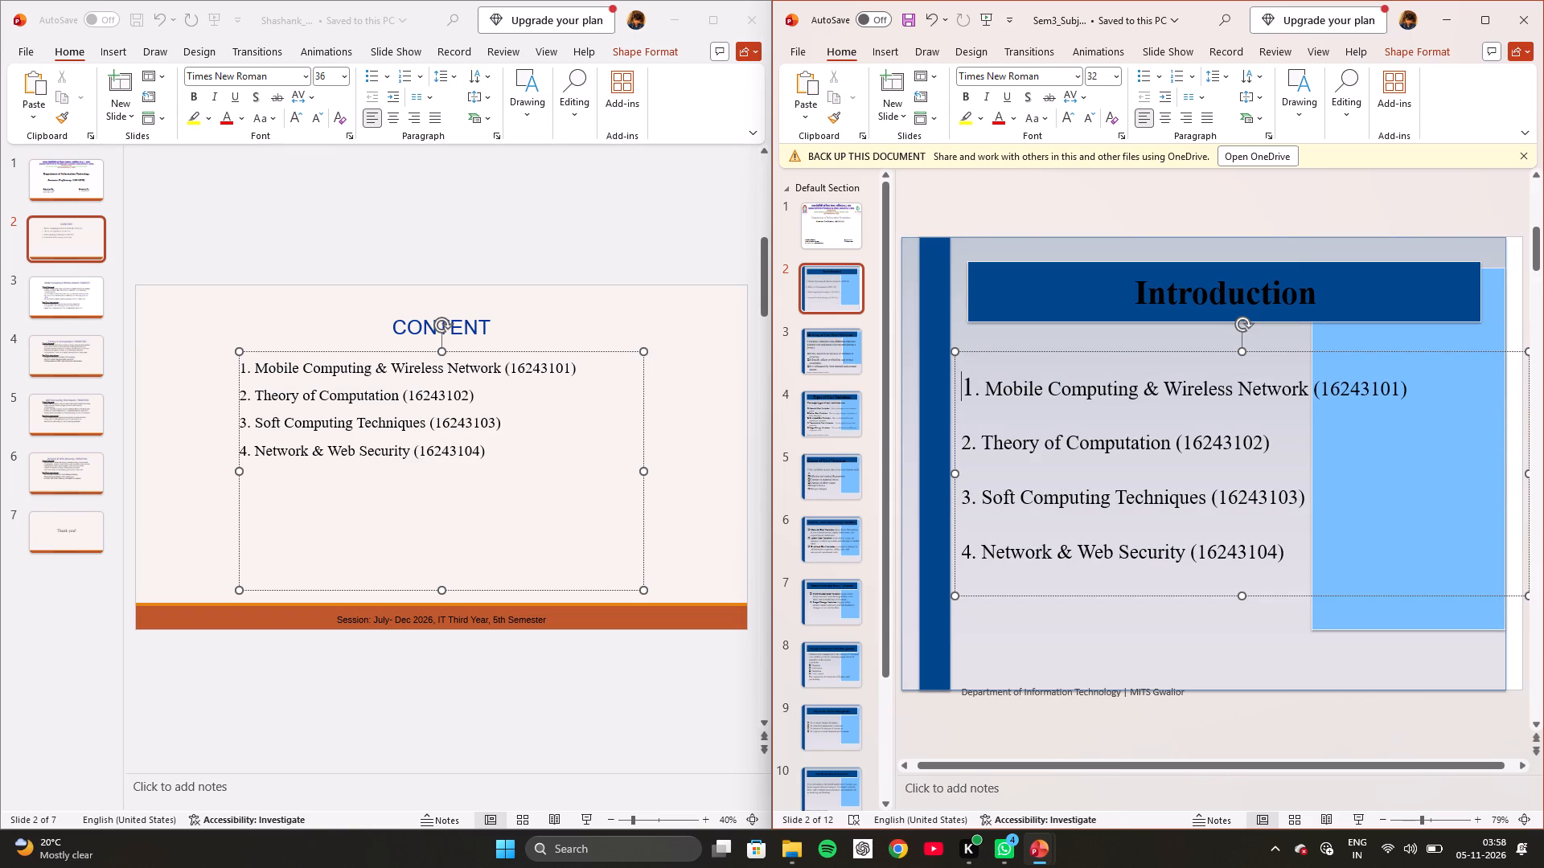
key(BackSpace)
key(Right)
key(BackSpace)
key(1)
click(1115, 80)
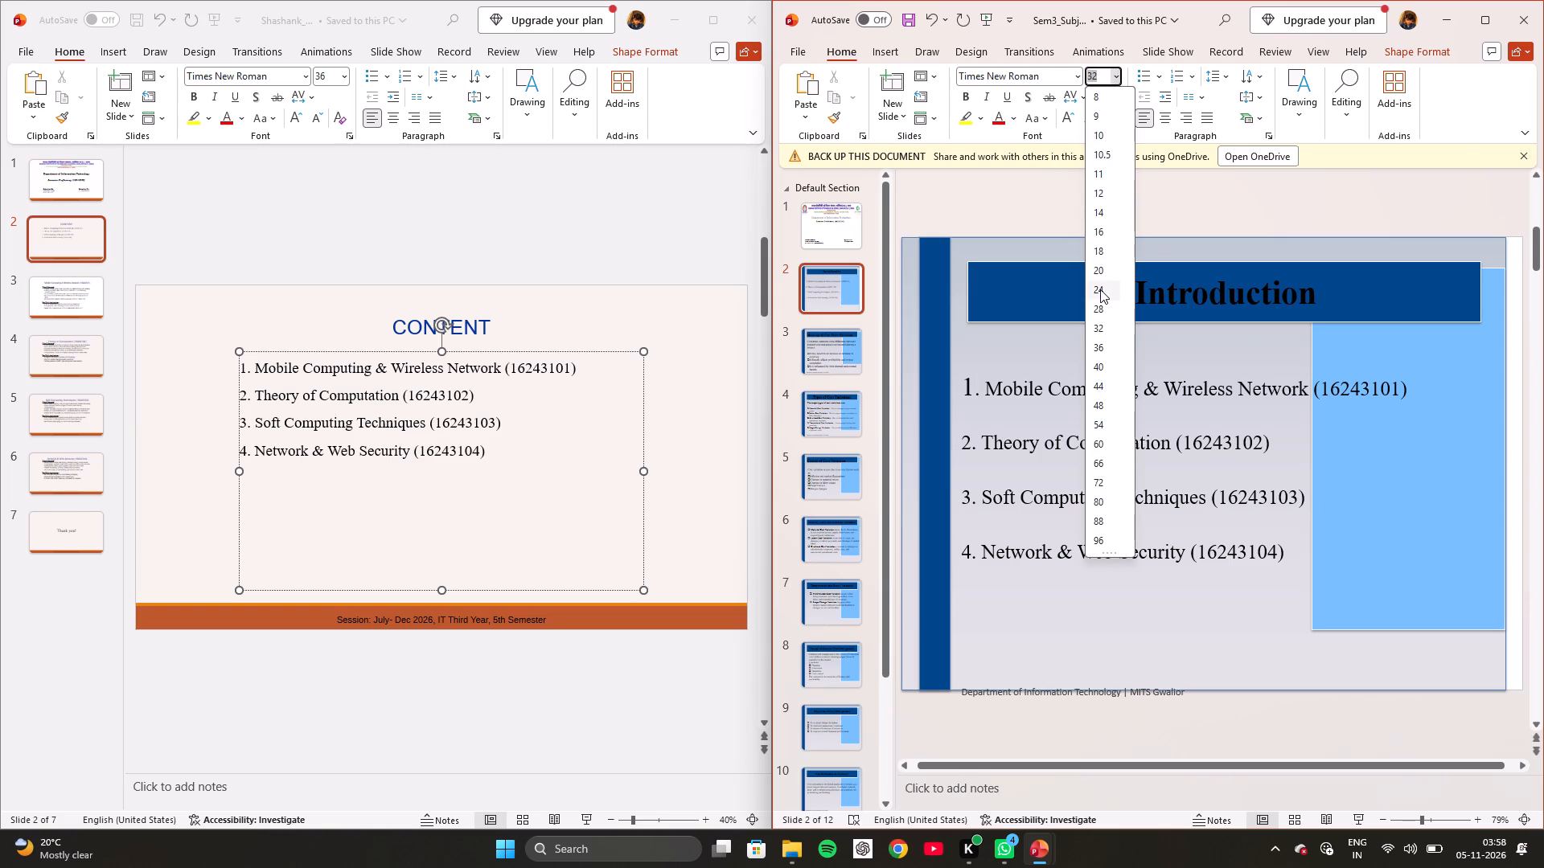
click(1100, 289)
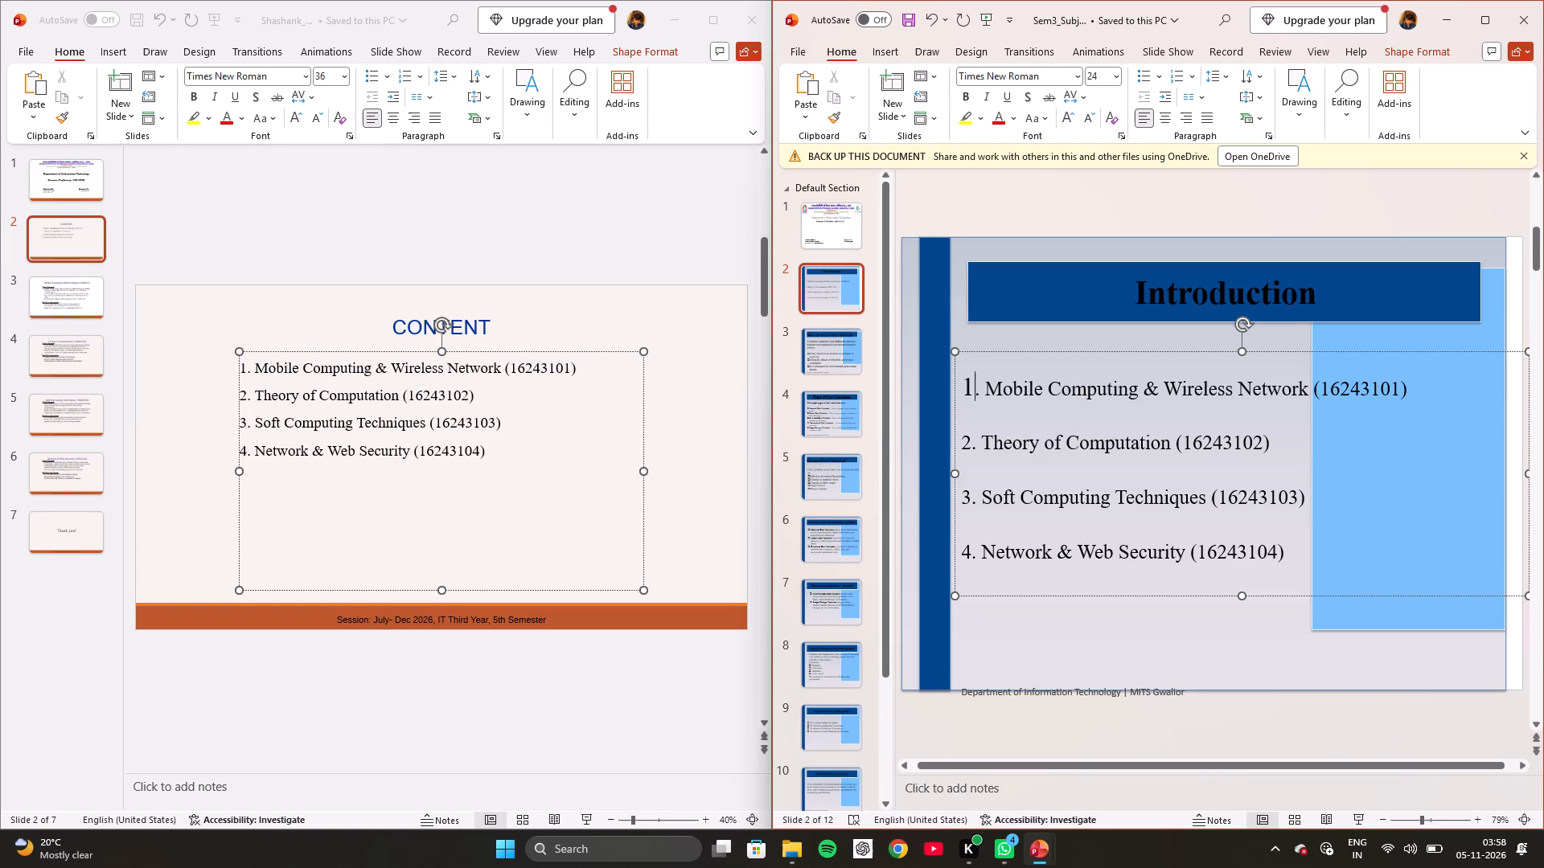
drag(969, 385, 965, 377)
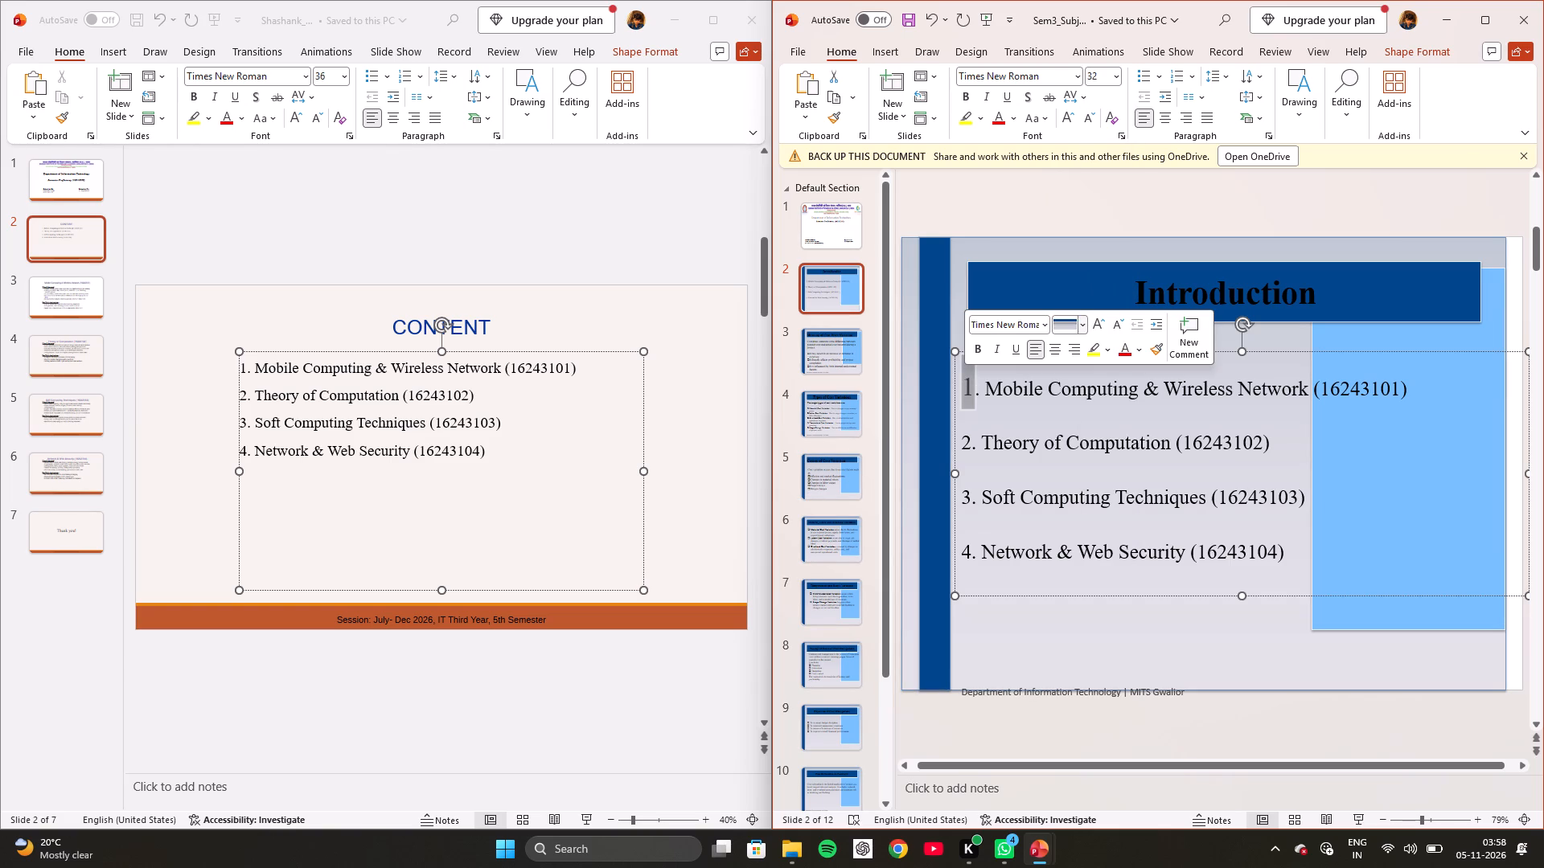
click(1079, 322)
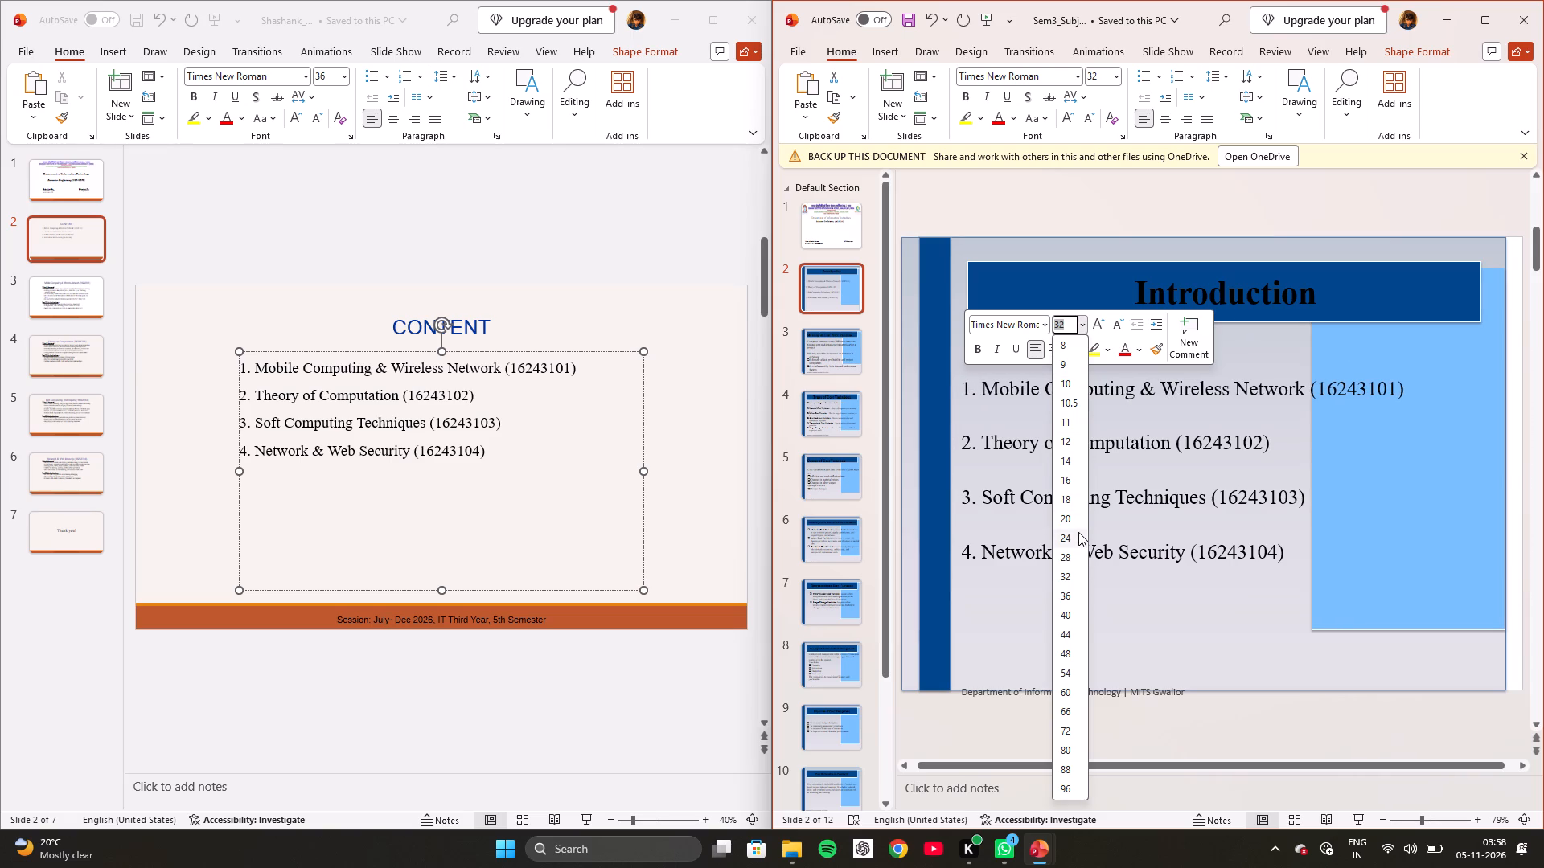
click(1078, 532)
click(1199, 506)
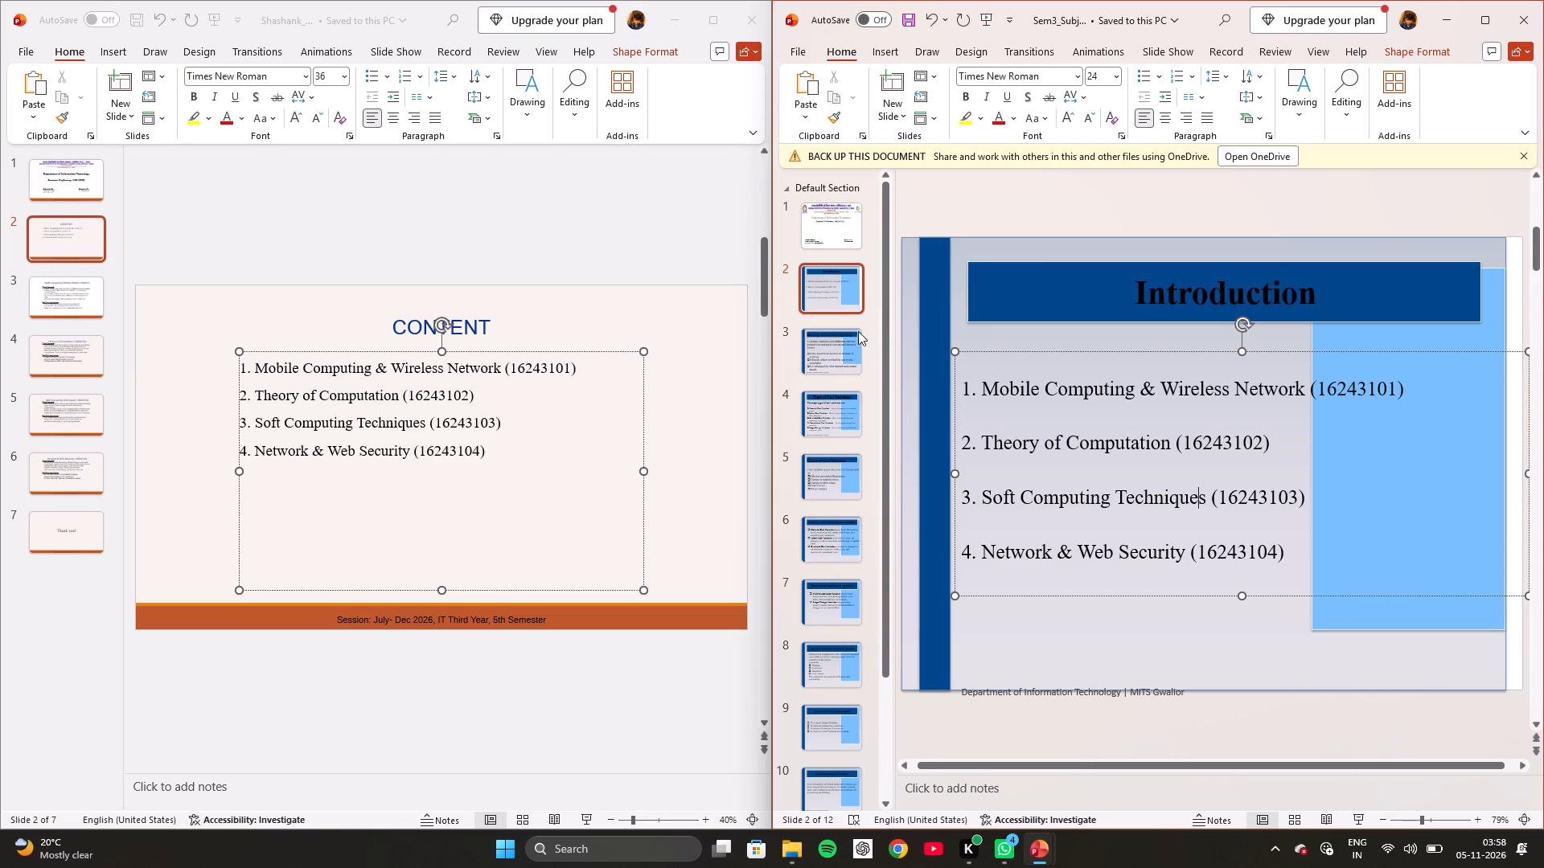
Copy the What I Learned and Real-Life Applications text from the classmate's Mobile Computing & Wireless Network slide.
click(840, 342)
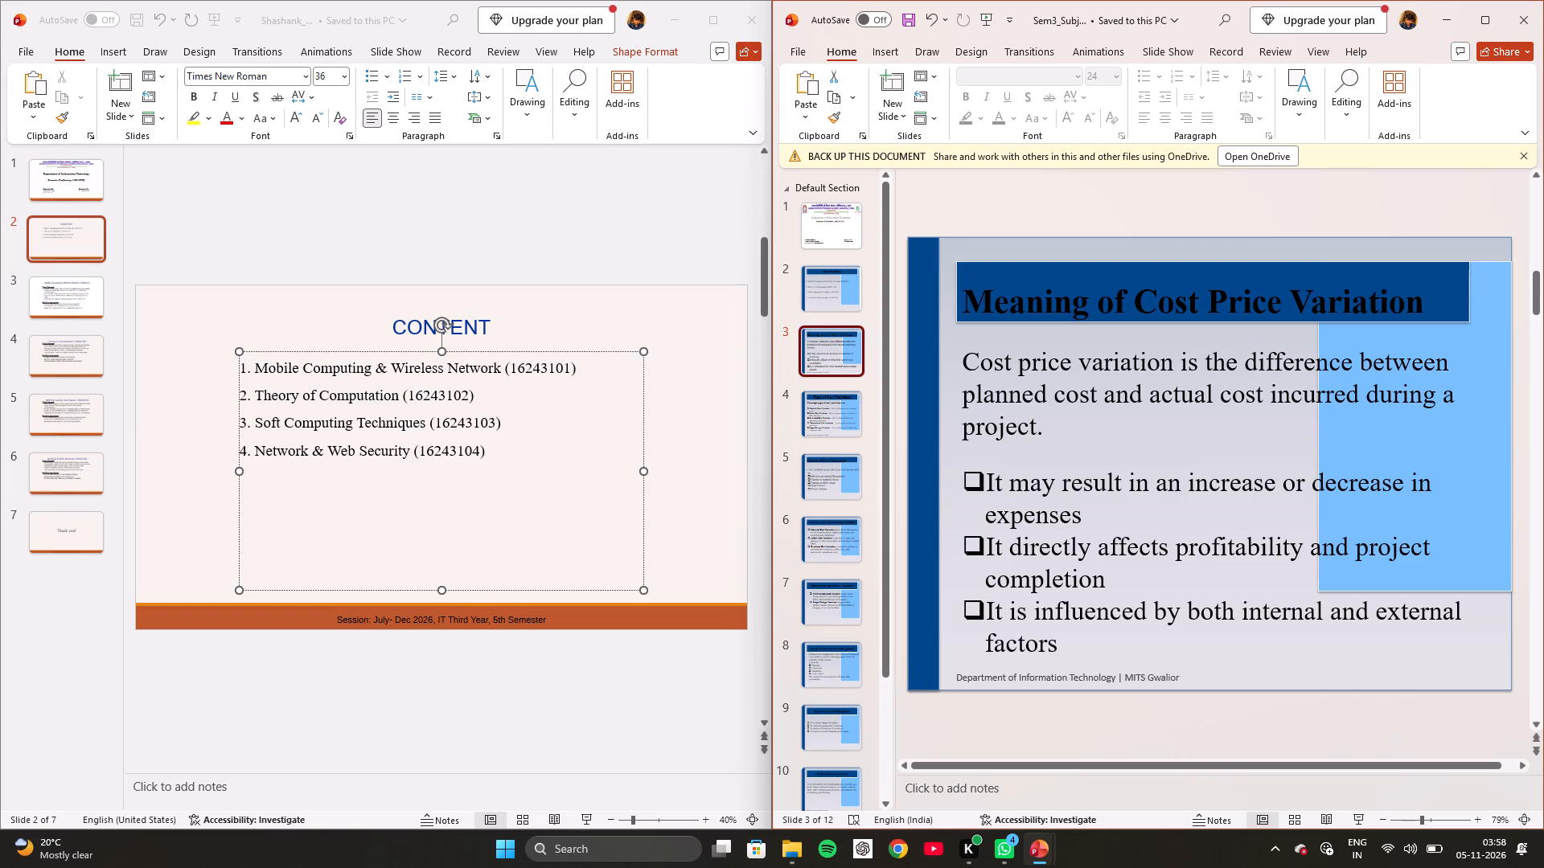
click(80, 294)
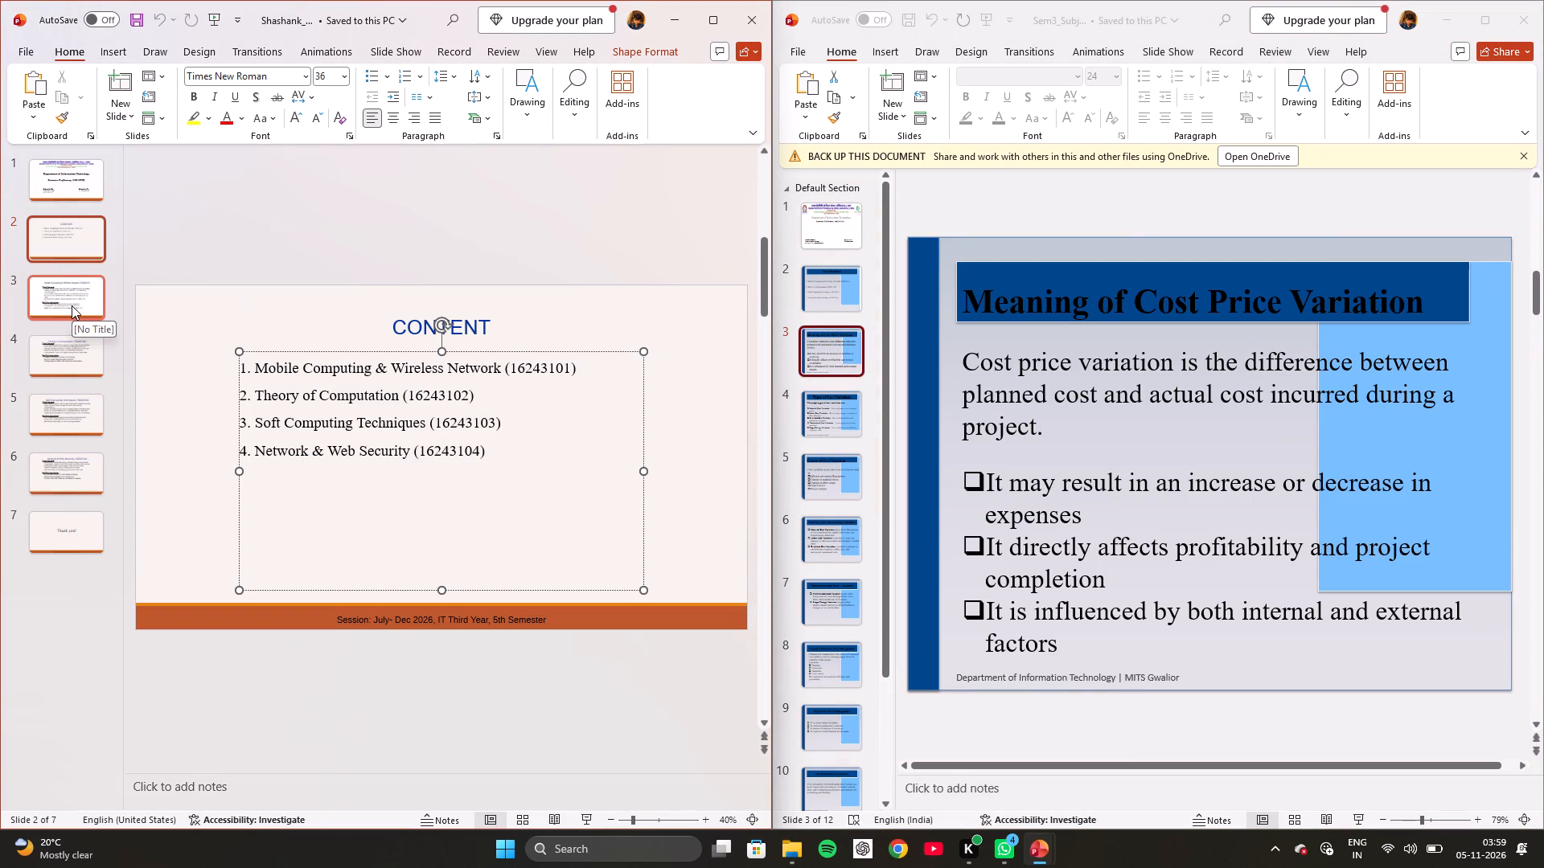
click(72, 305)
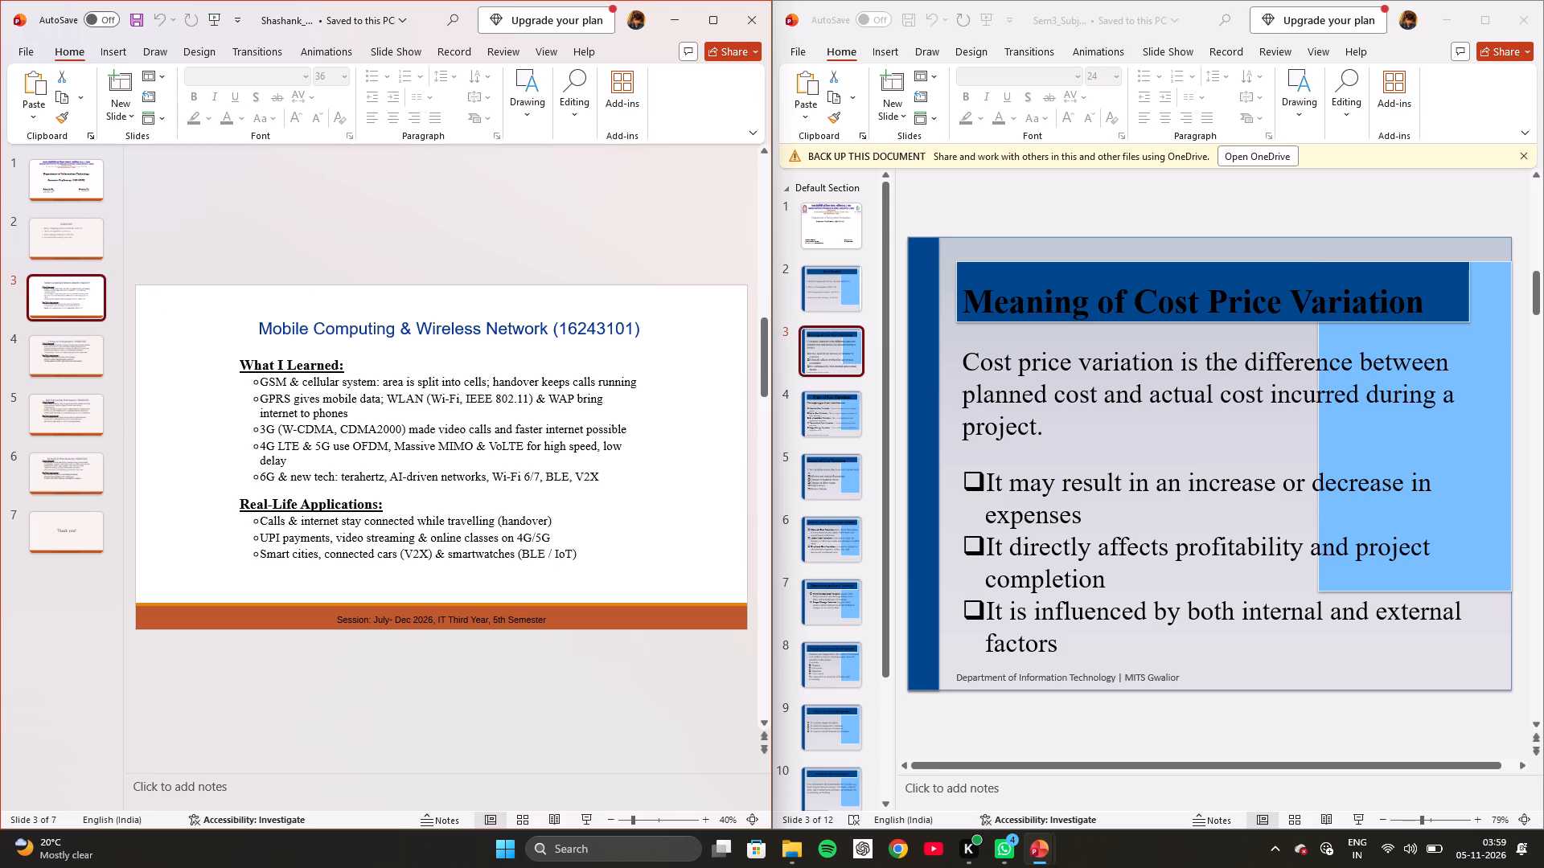
click(347, 347)
click(462, 531)
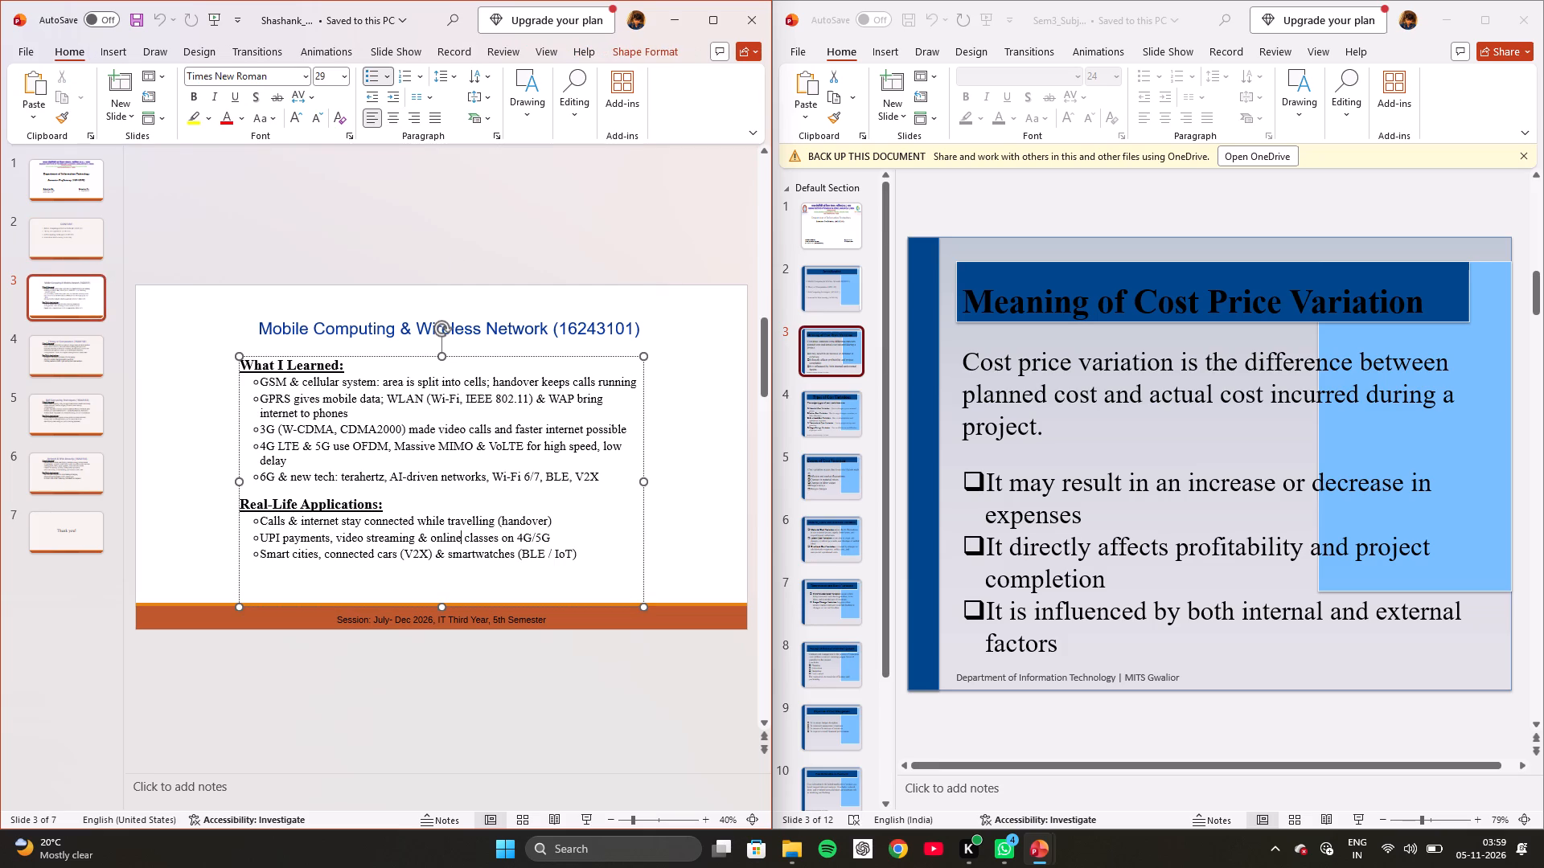
drag(596, 556, 277, 379)
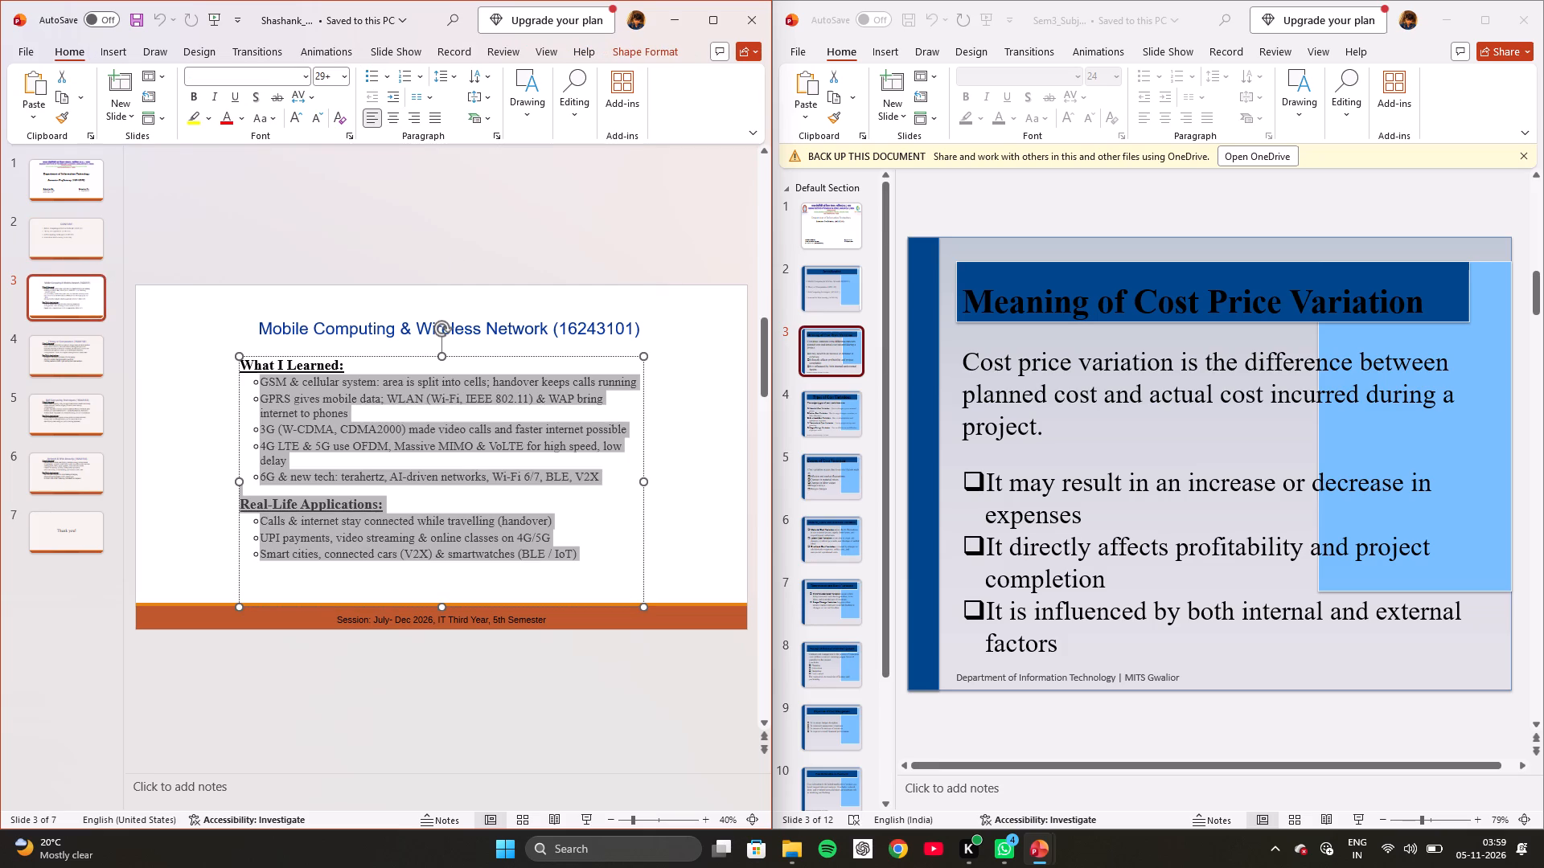
drag(277, 379, 253, 363)
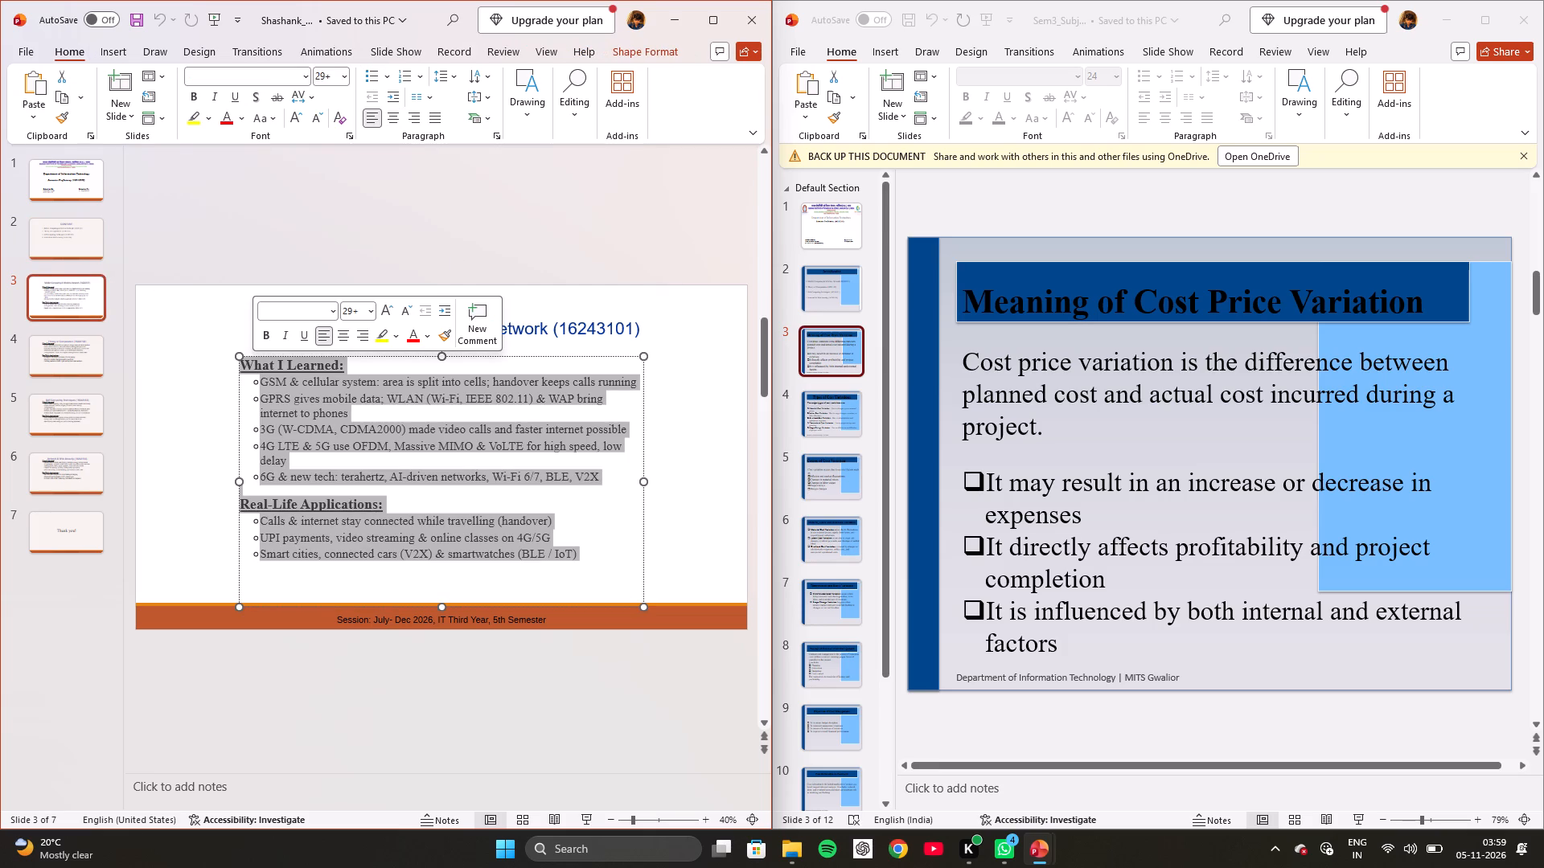
key(ctrl+c)
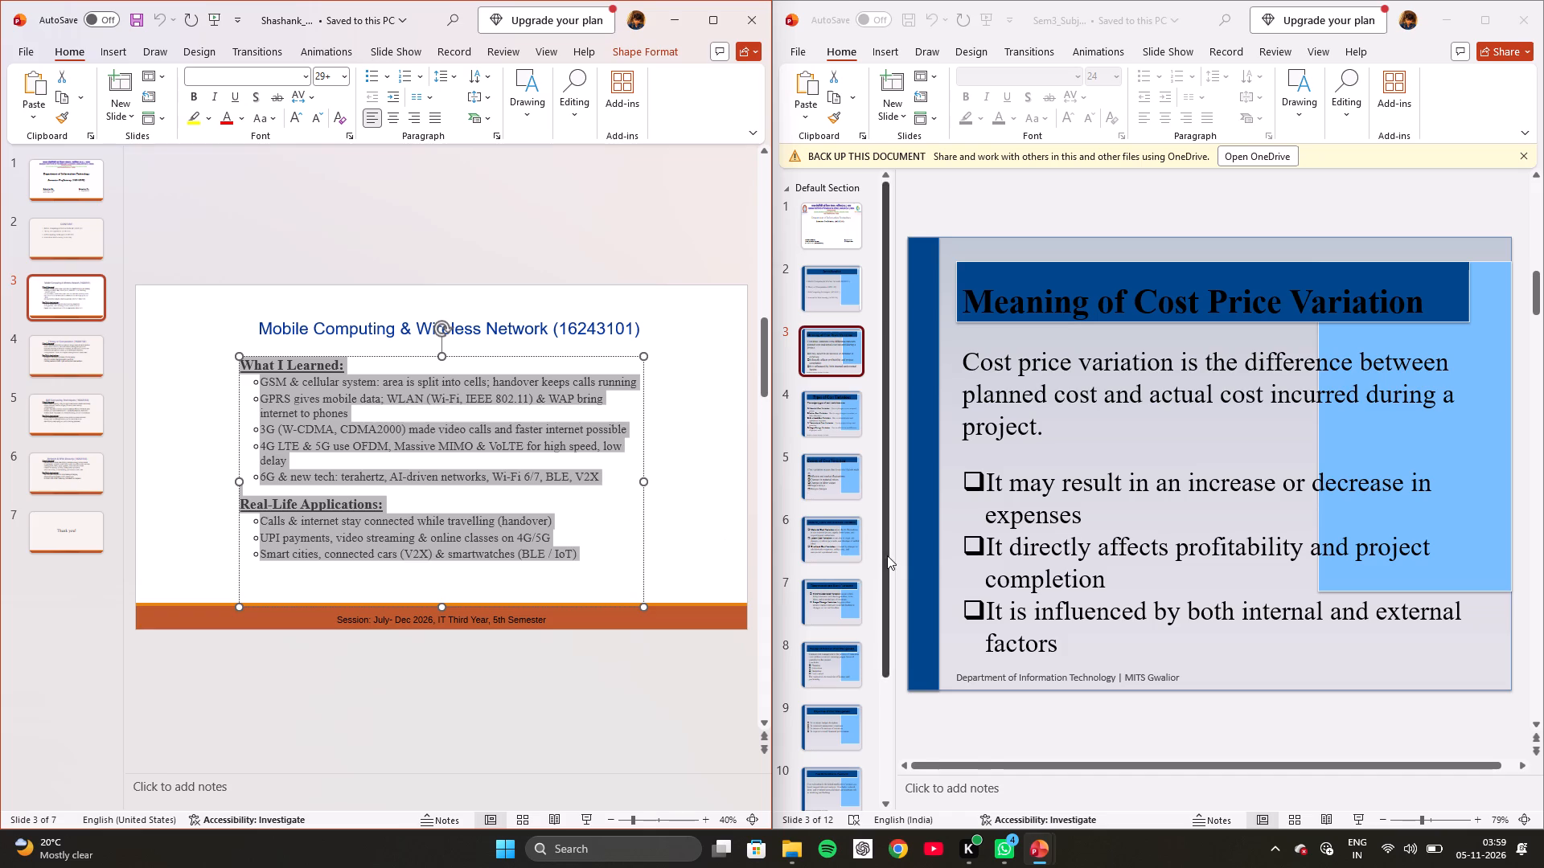
Replace the body text of the Meaning of Cost Price Variation slide in the Sem3 presentation with the copied text.
click(1083, 540)
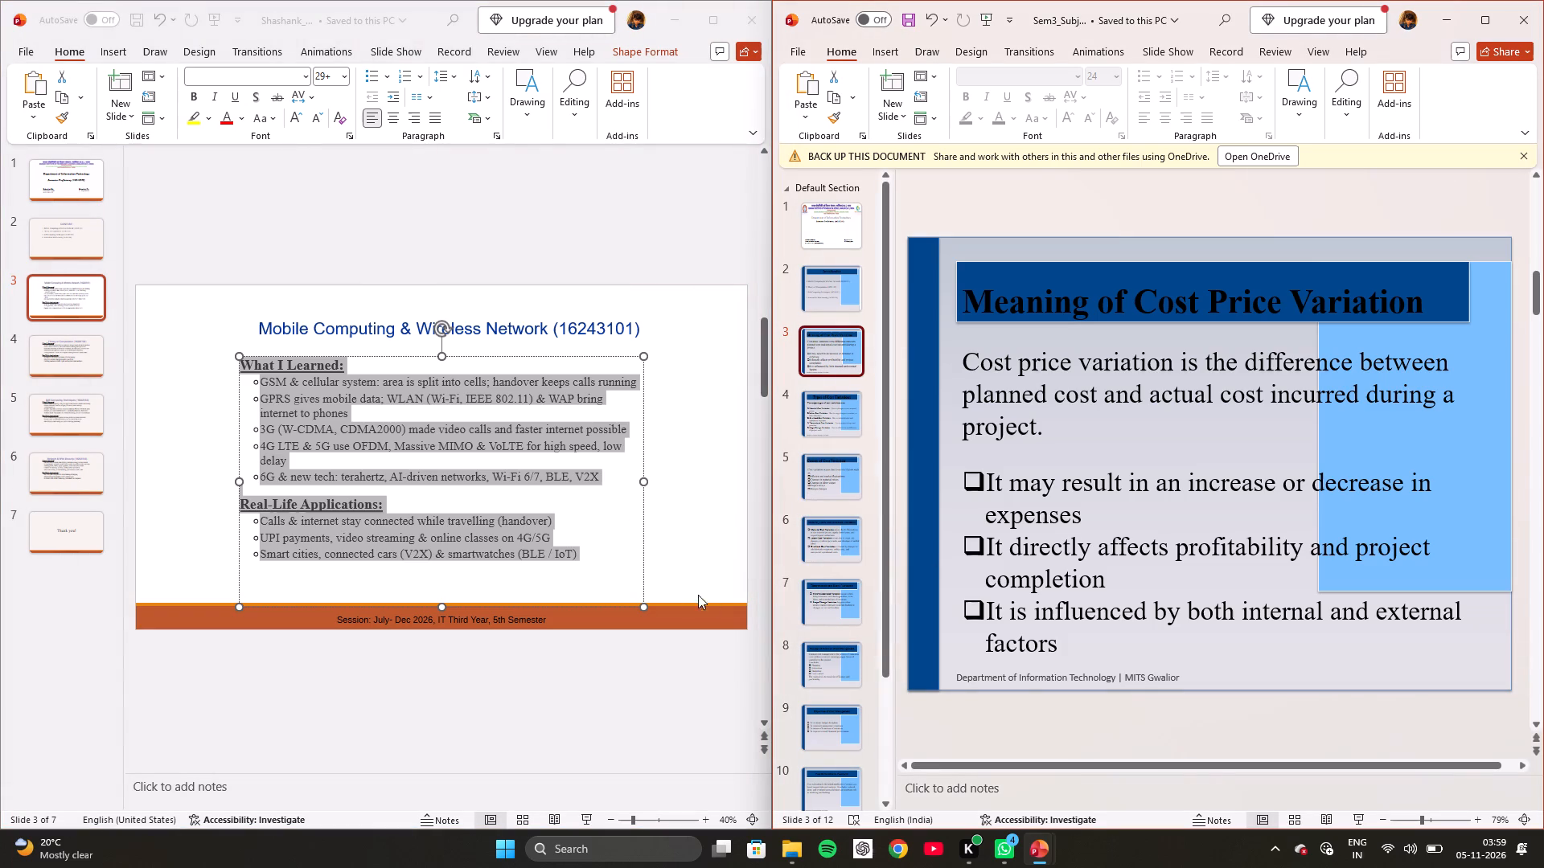
drag(1075, 647, 951, 369)
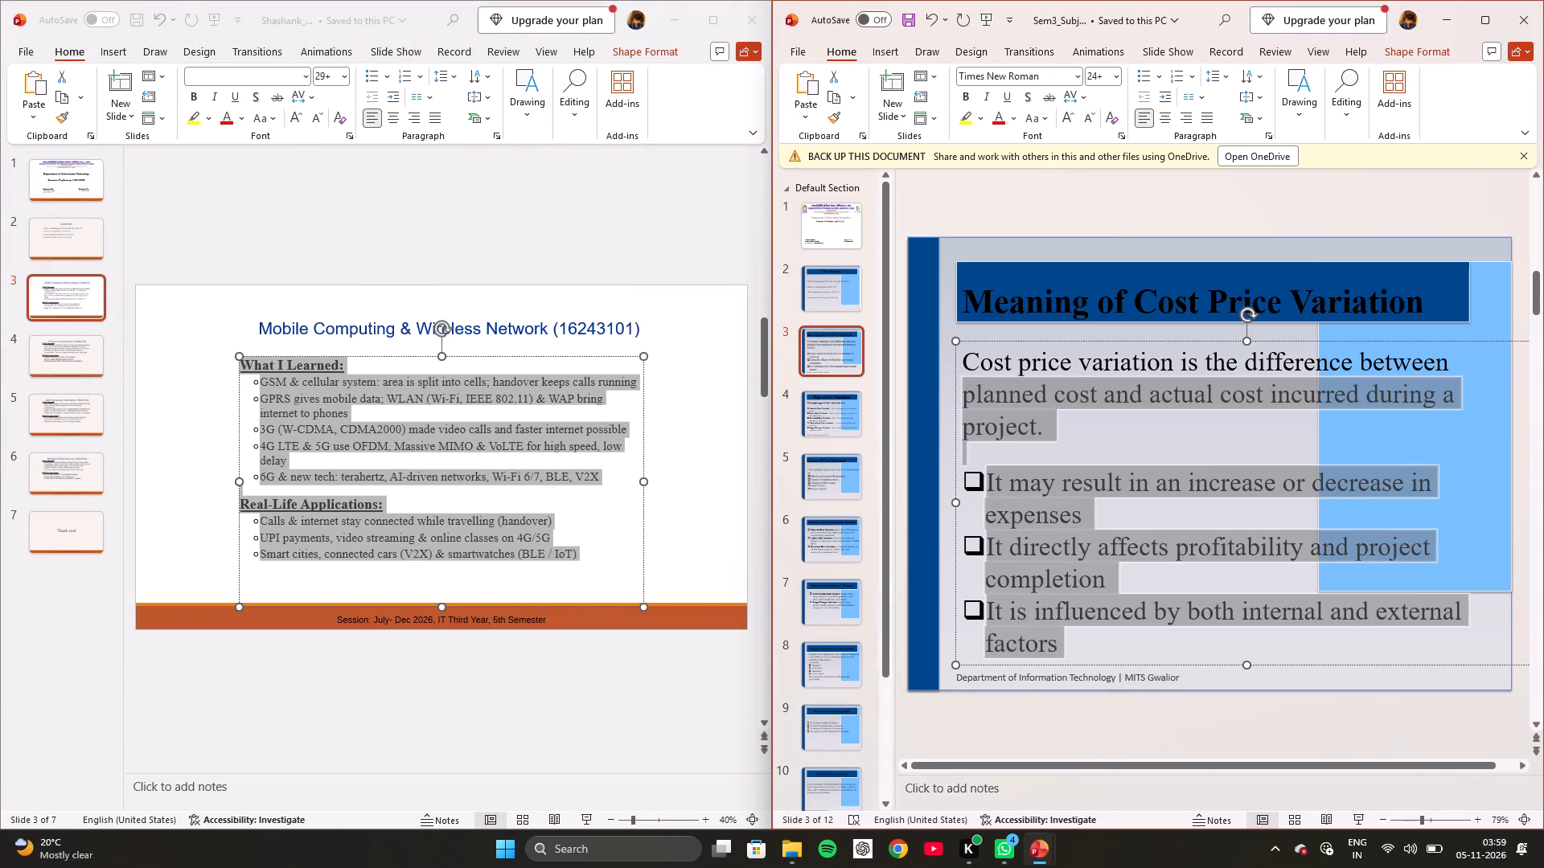
drag(951, 369, 951, 368)
key(ctrl+v)
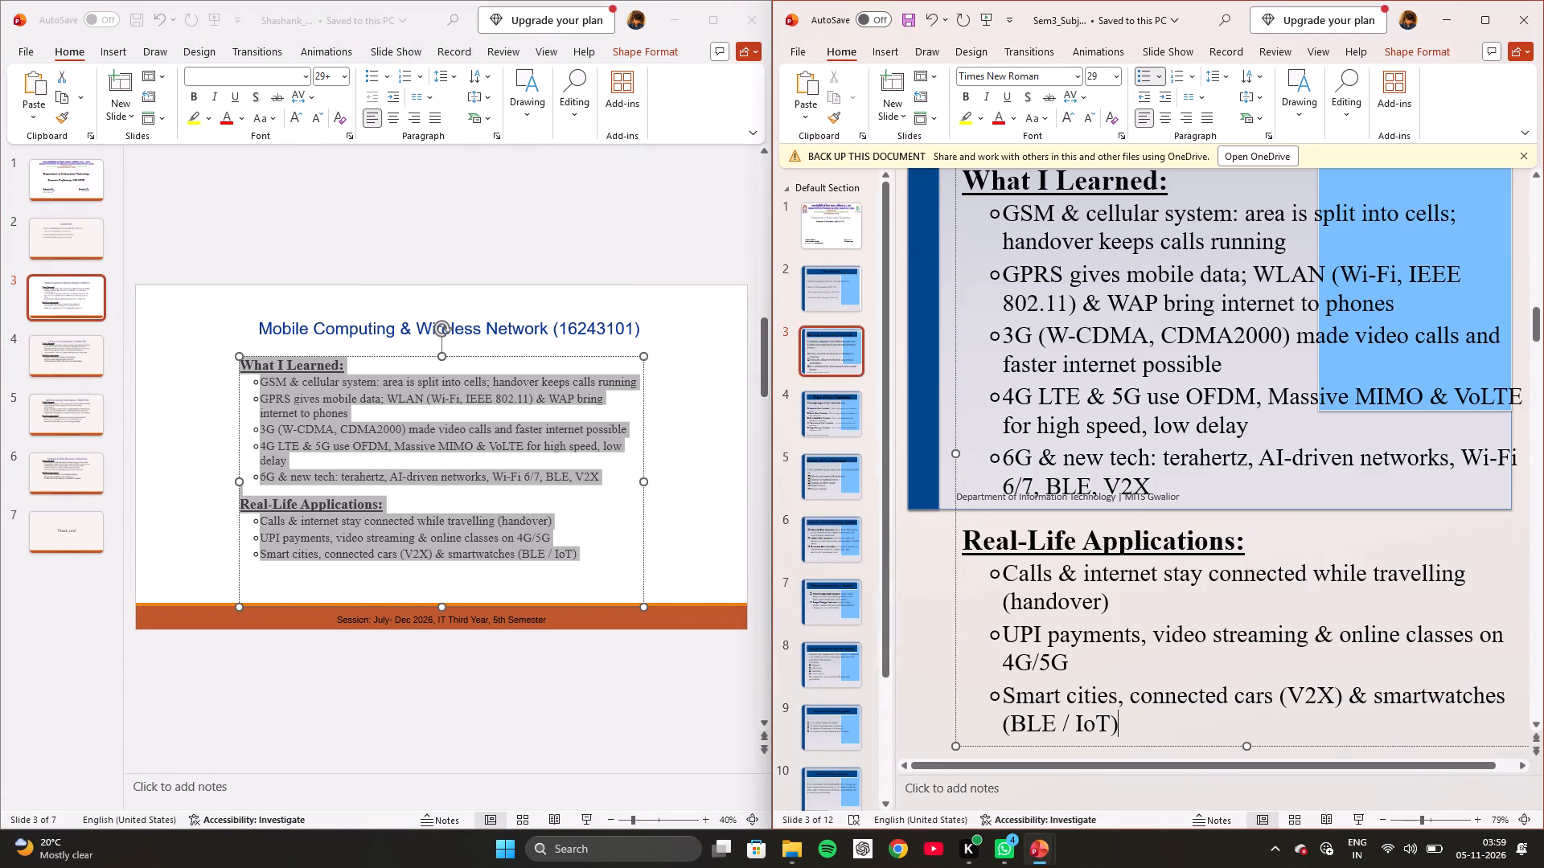
key(ctrl+z)
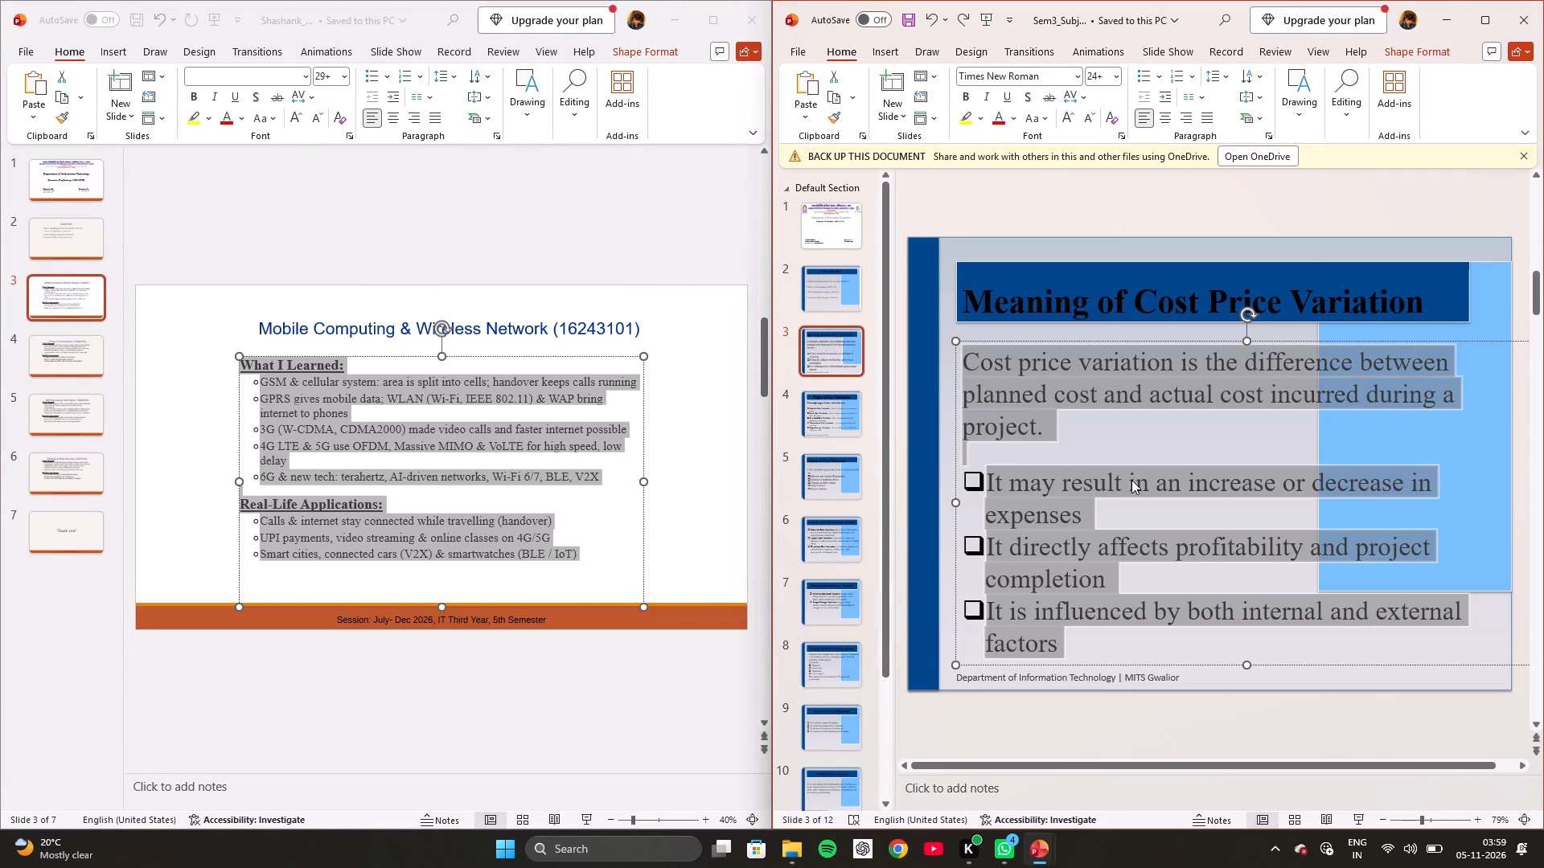
key(BackSpace)
key(ctrl+v)
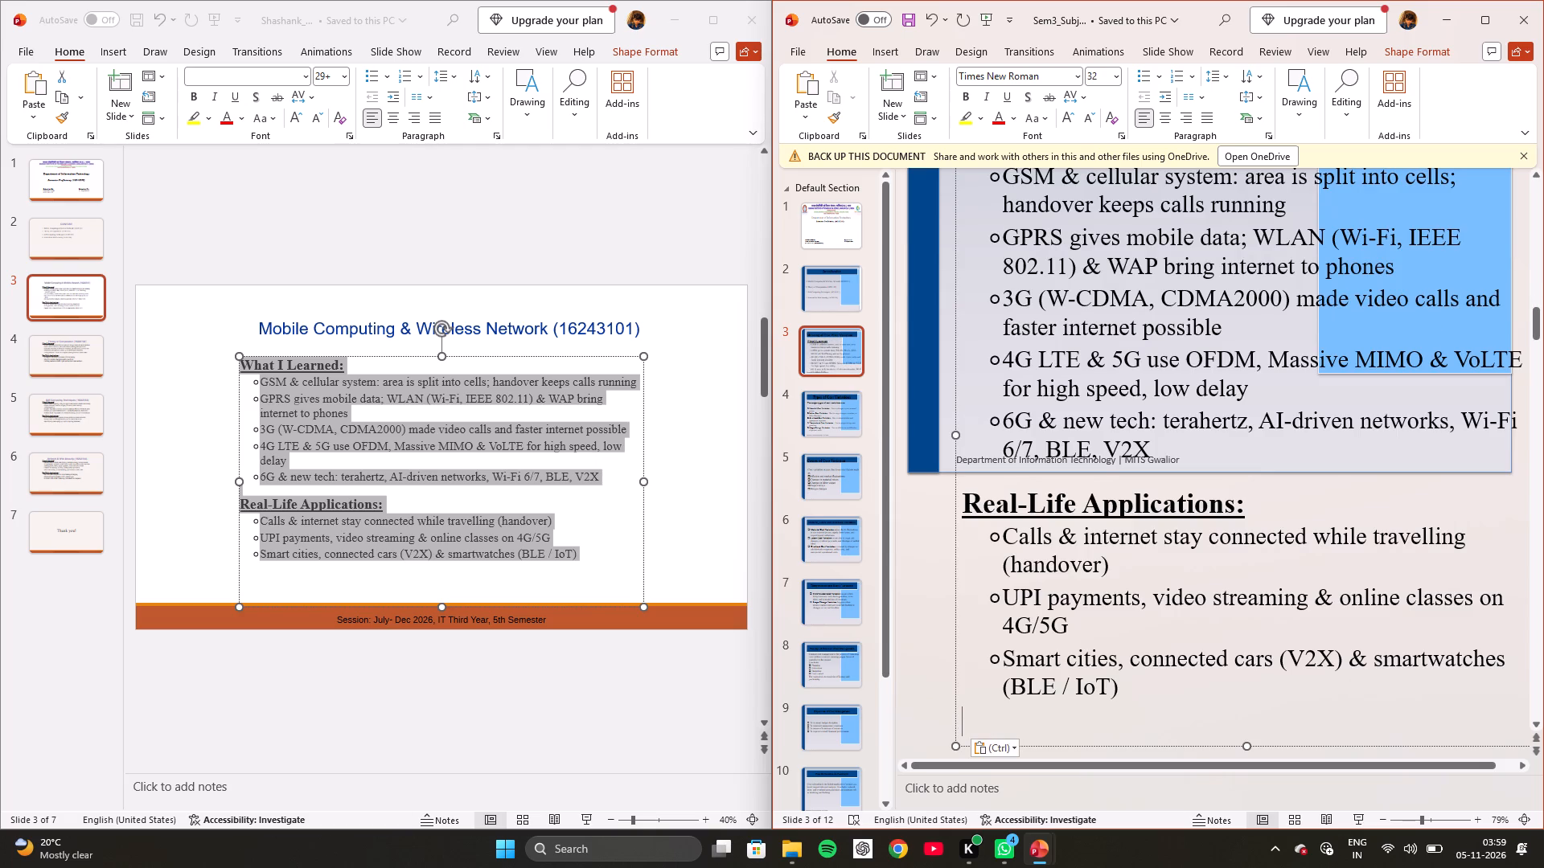
Set all the What I Learned and Real-Life Applications text on slide 3 of the Sem3 presentation to font size 18.
drag(1147, 700, 946, 230)
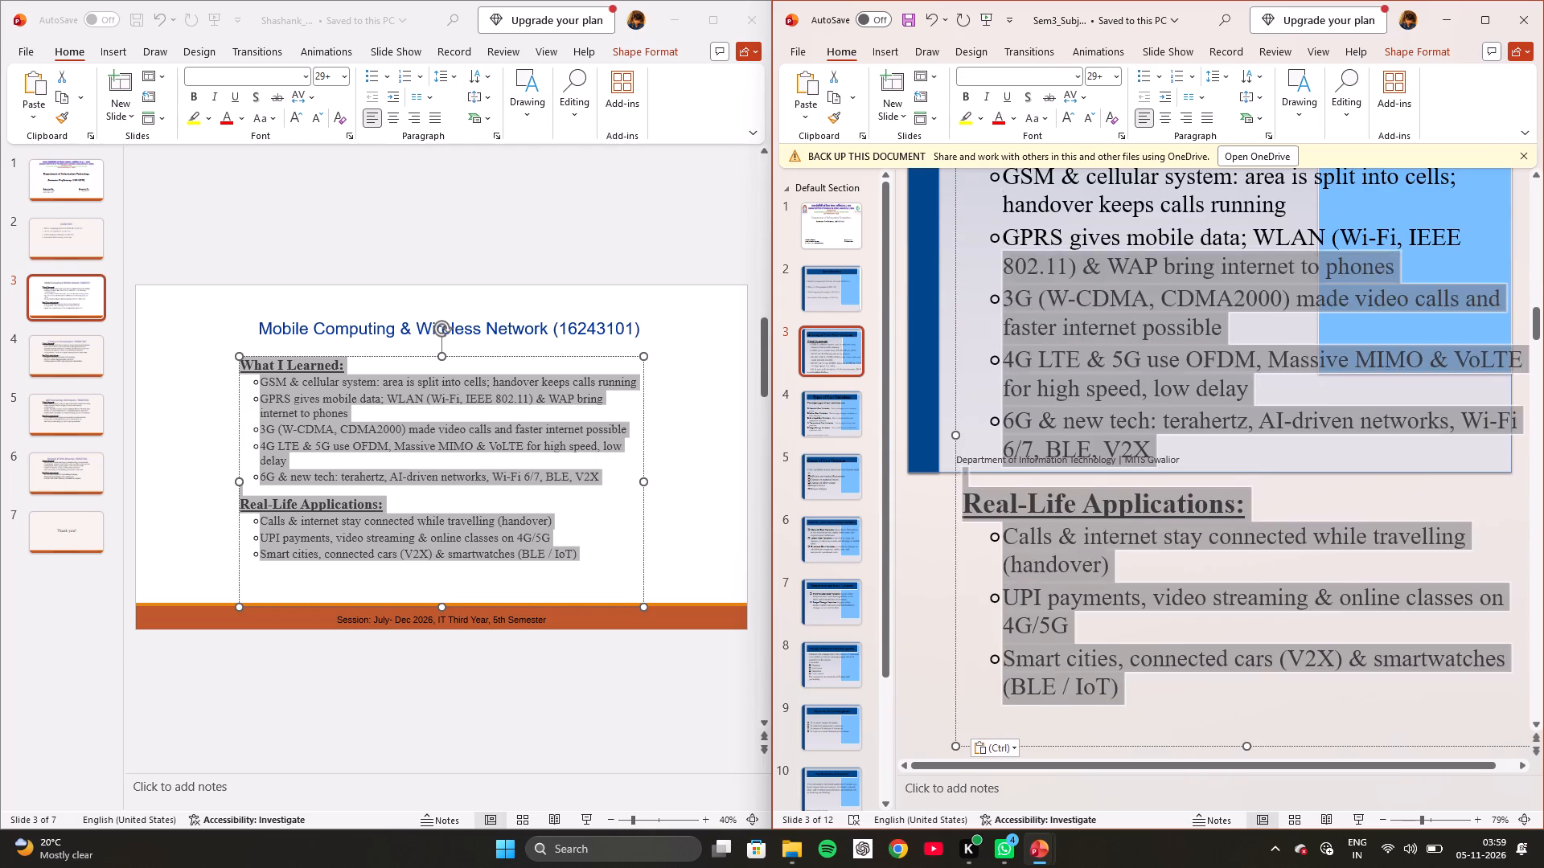
drag(946, 230, 934, 155)
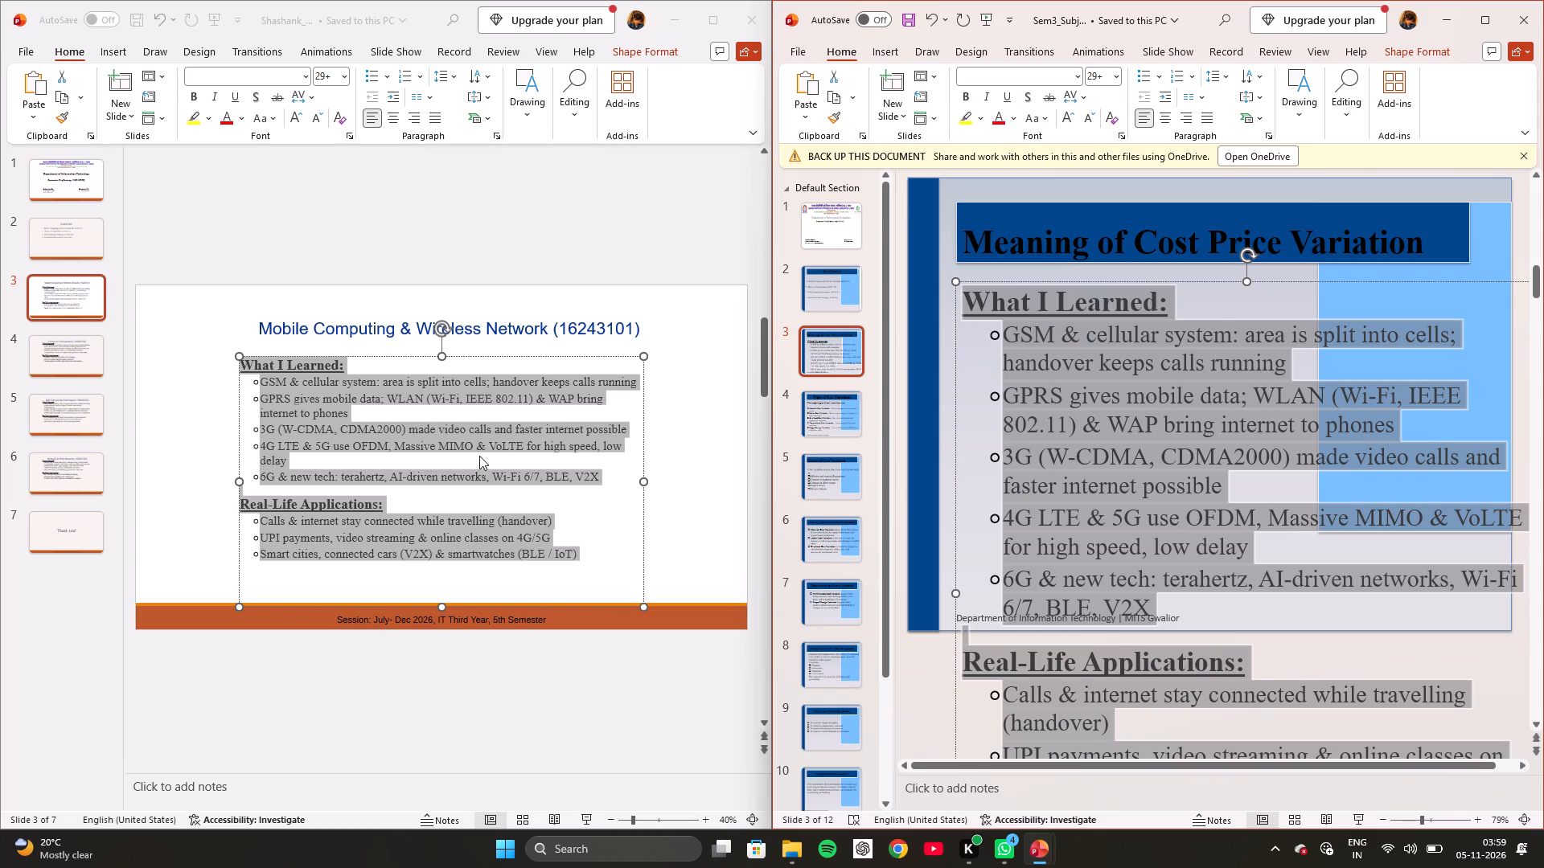
click(1074, 75)
click(1121, 77)
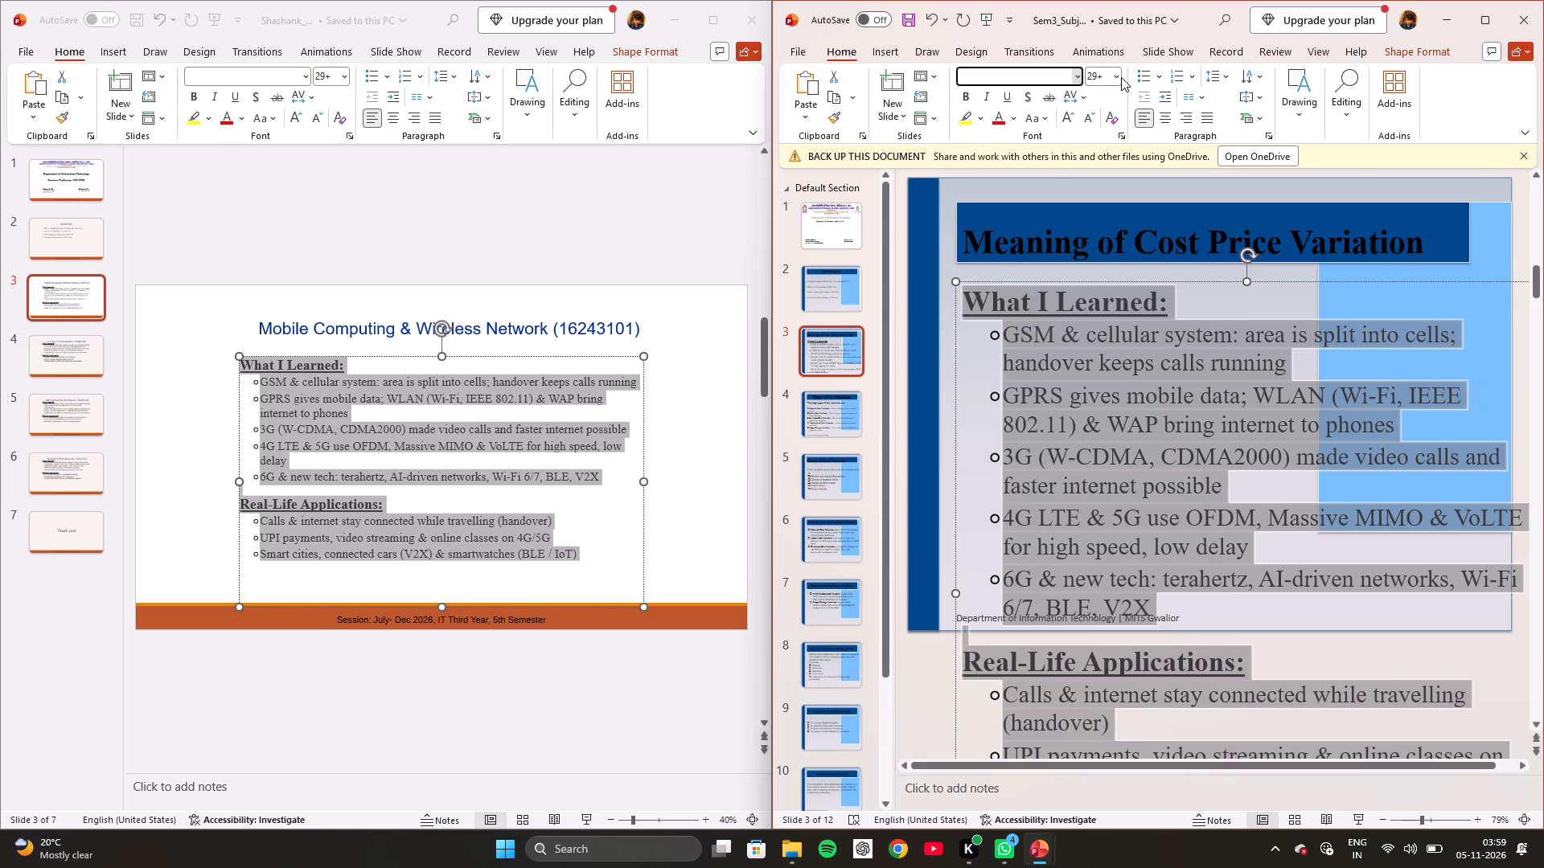
click(1110, 80)
click(1116, 72)
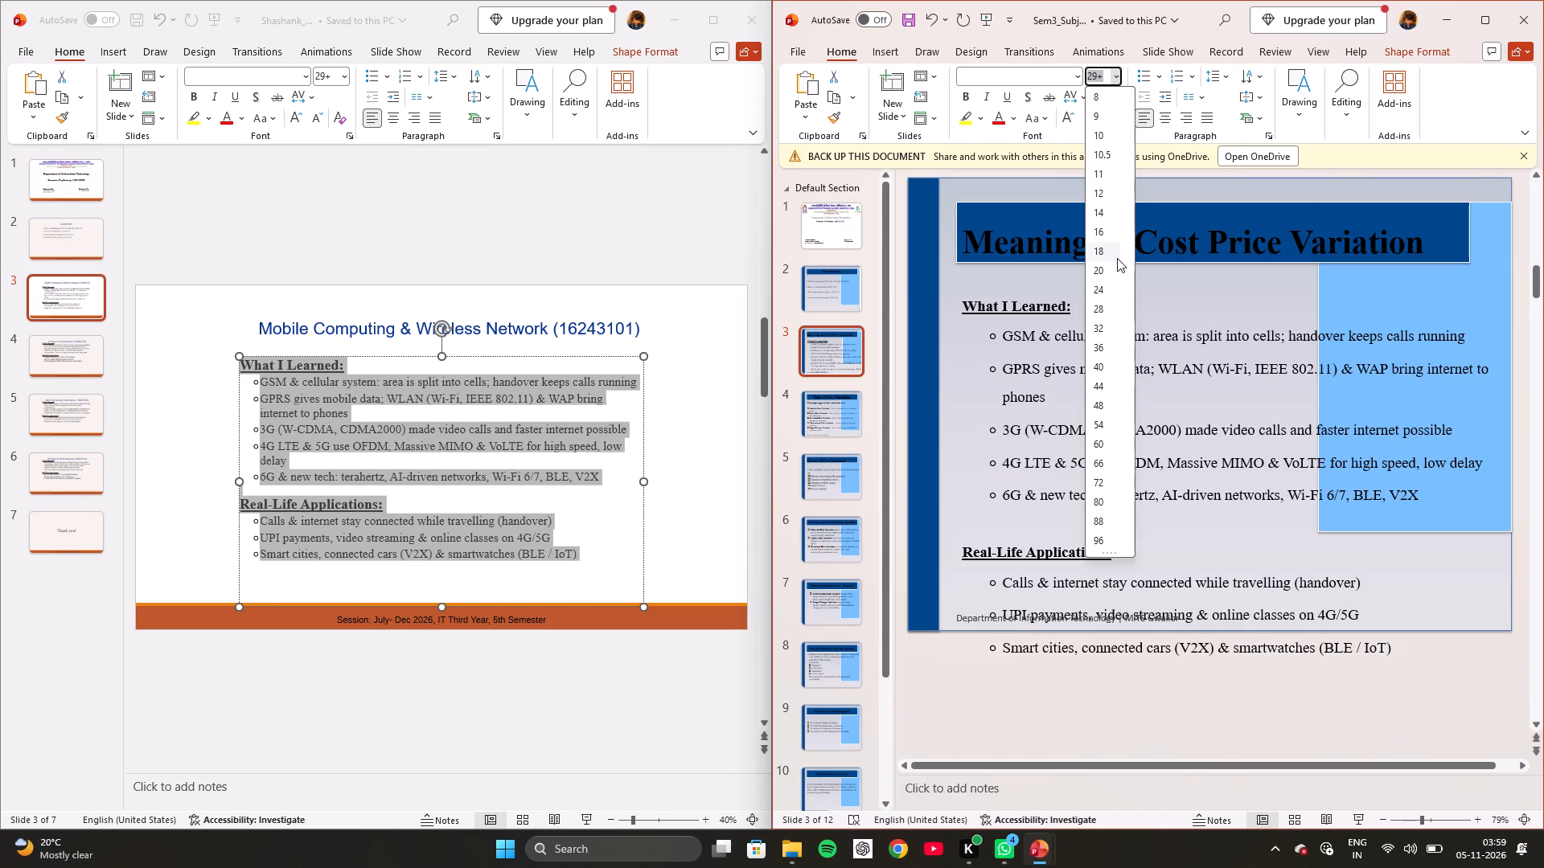
click(1117, 258)
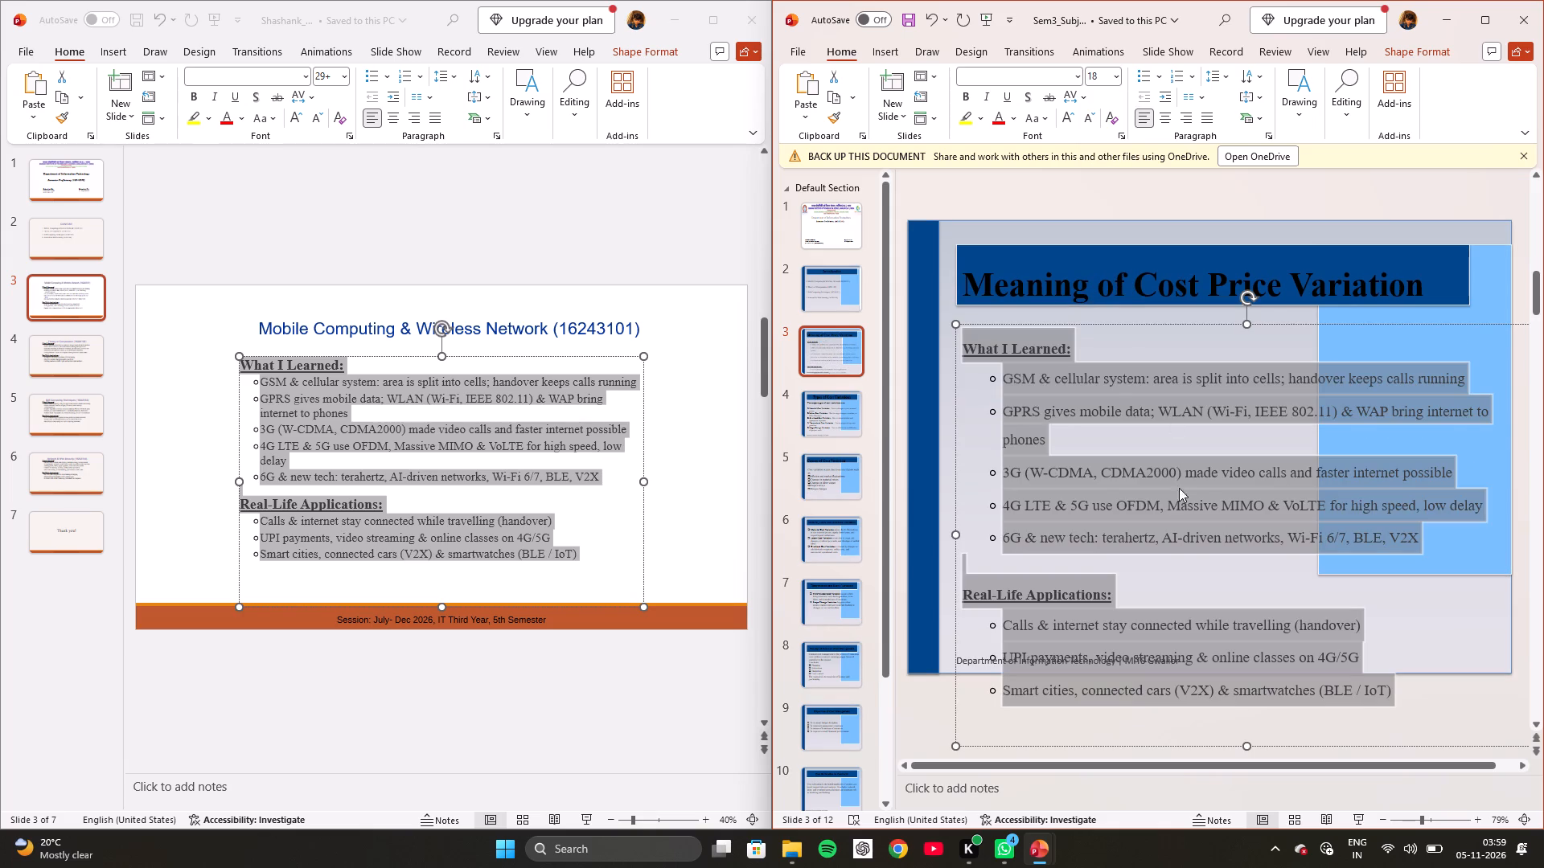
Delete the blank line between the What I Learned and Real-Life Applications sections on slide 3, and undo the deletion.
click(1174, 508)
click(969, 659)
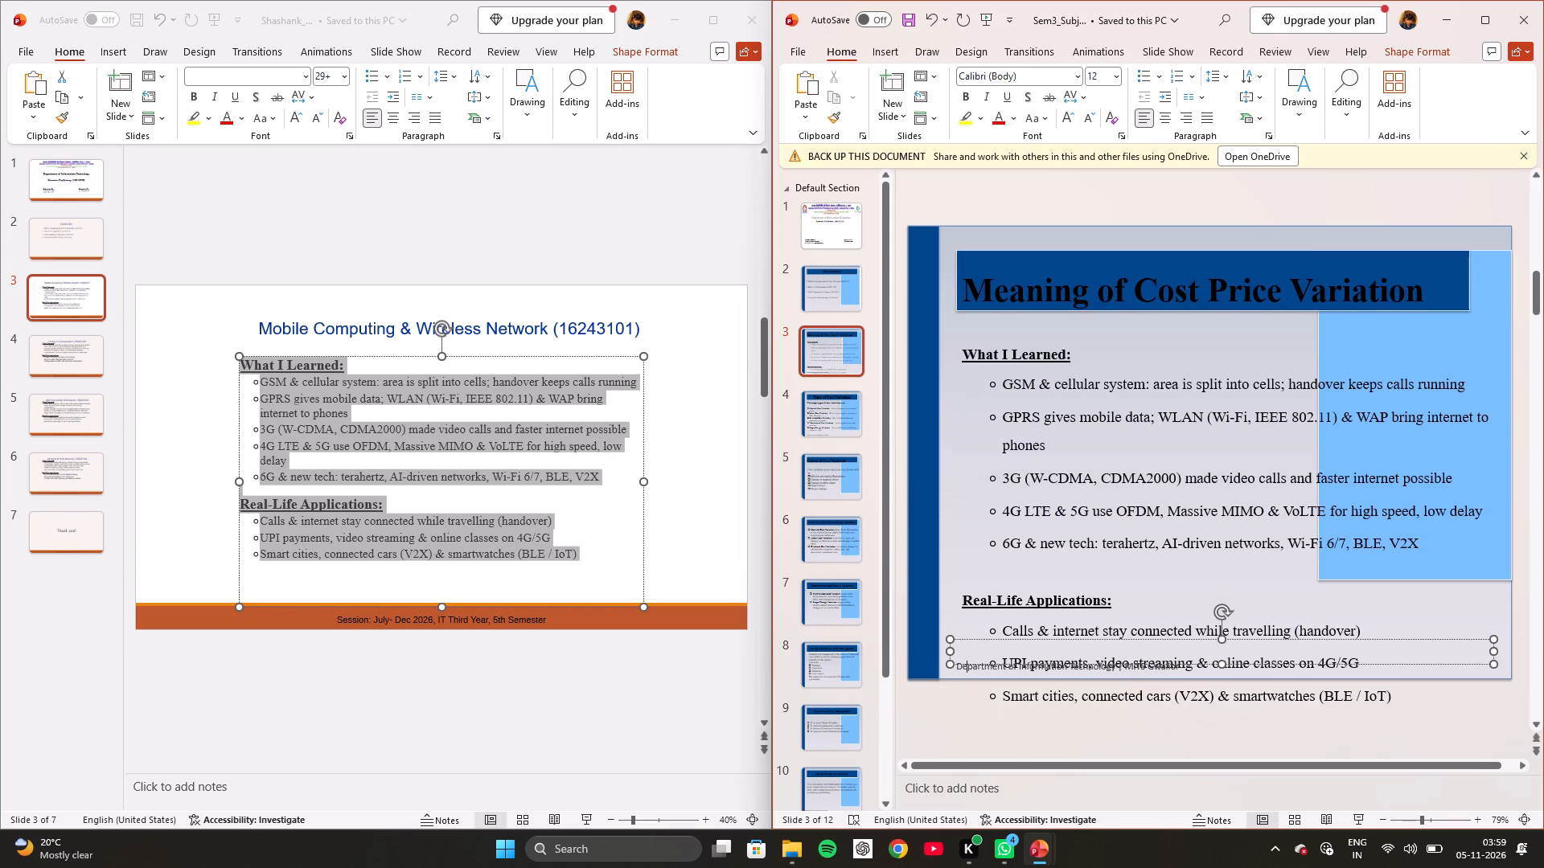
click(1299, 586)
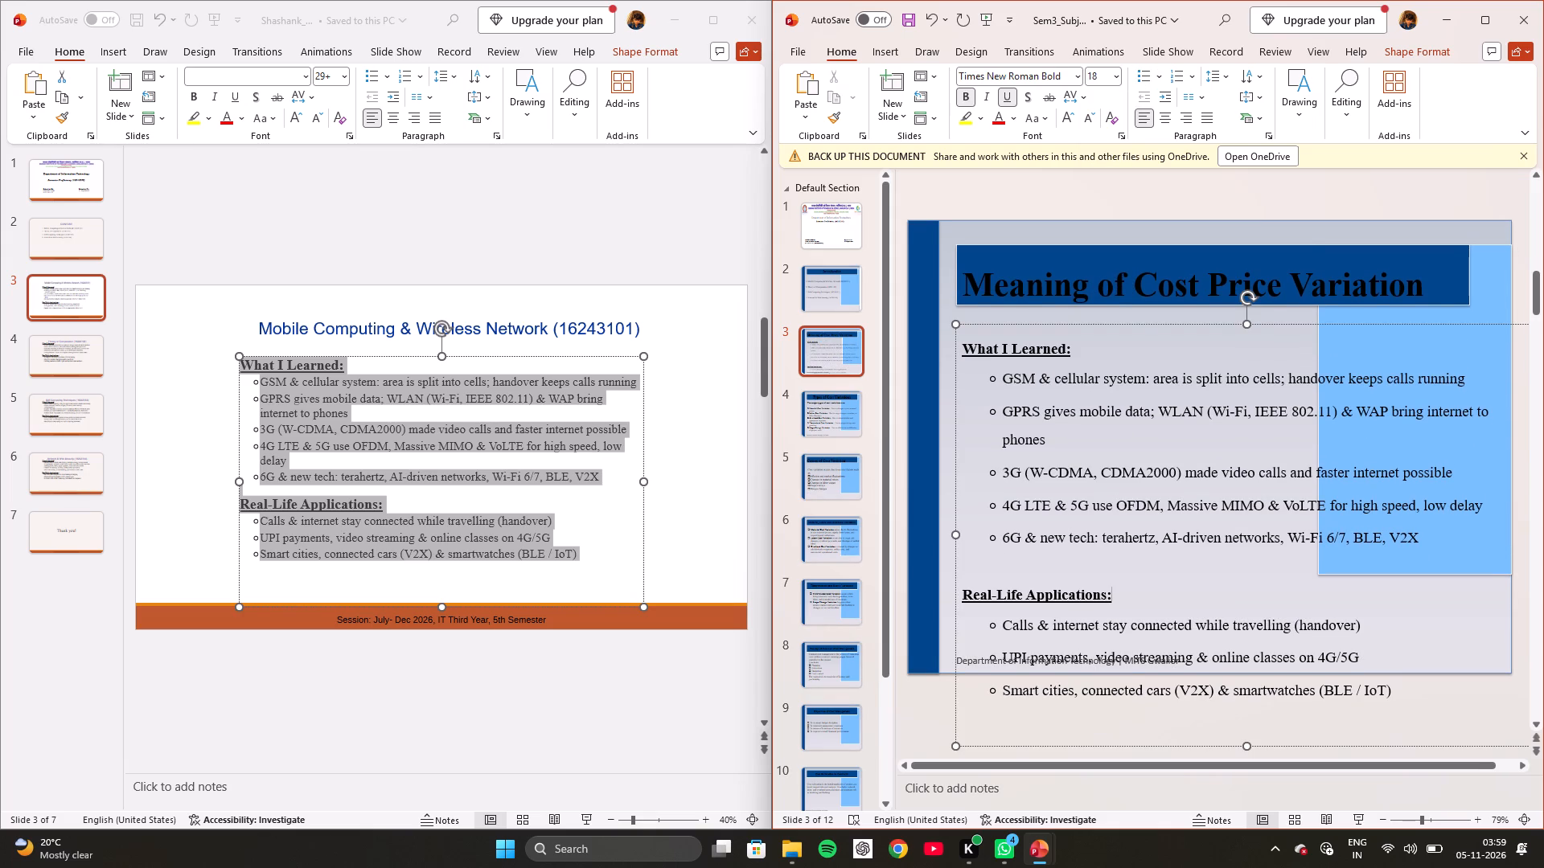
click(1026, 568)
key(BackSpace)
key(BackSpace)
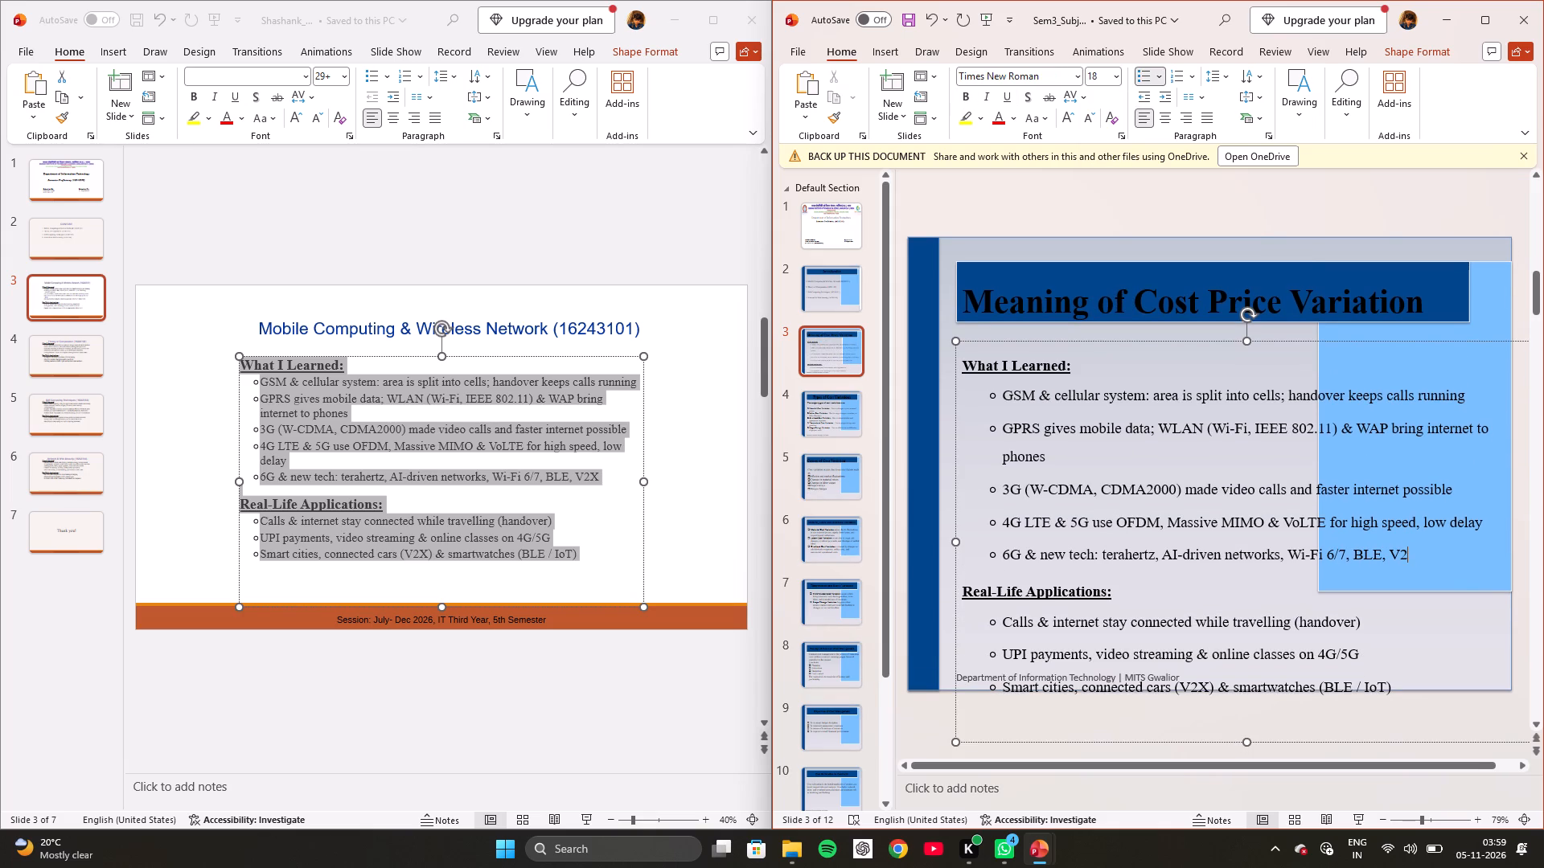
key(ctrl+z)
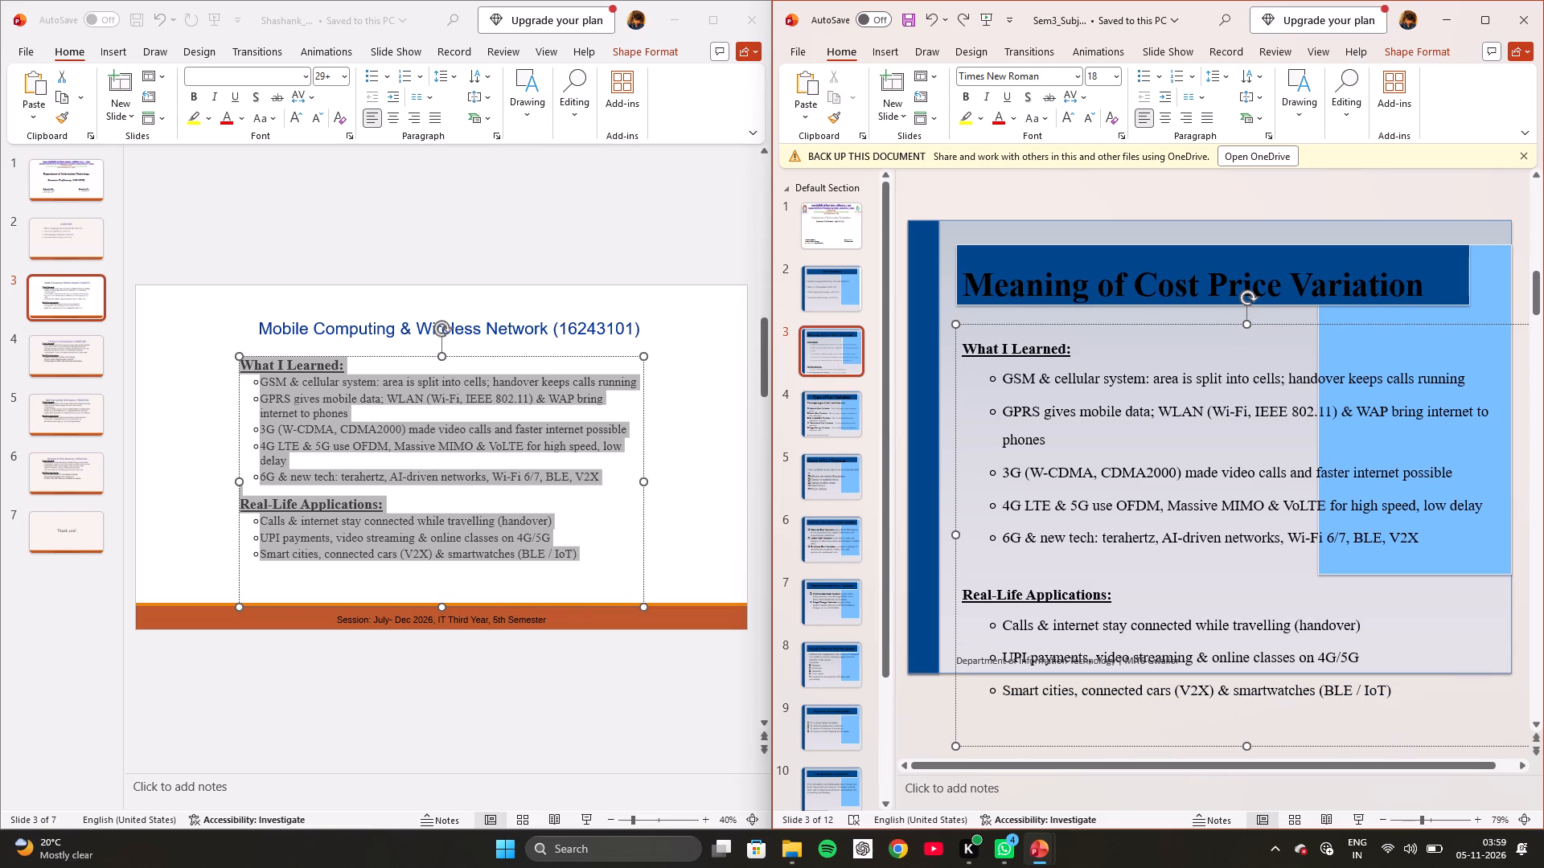
Set all the What I Learned and Real-Life Applications text on slide 3 of the Sem3 presentation to font size 16.
drag(1427, 546, 947, 378)
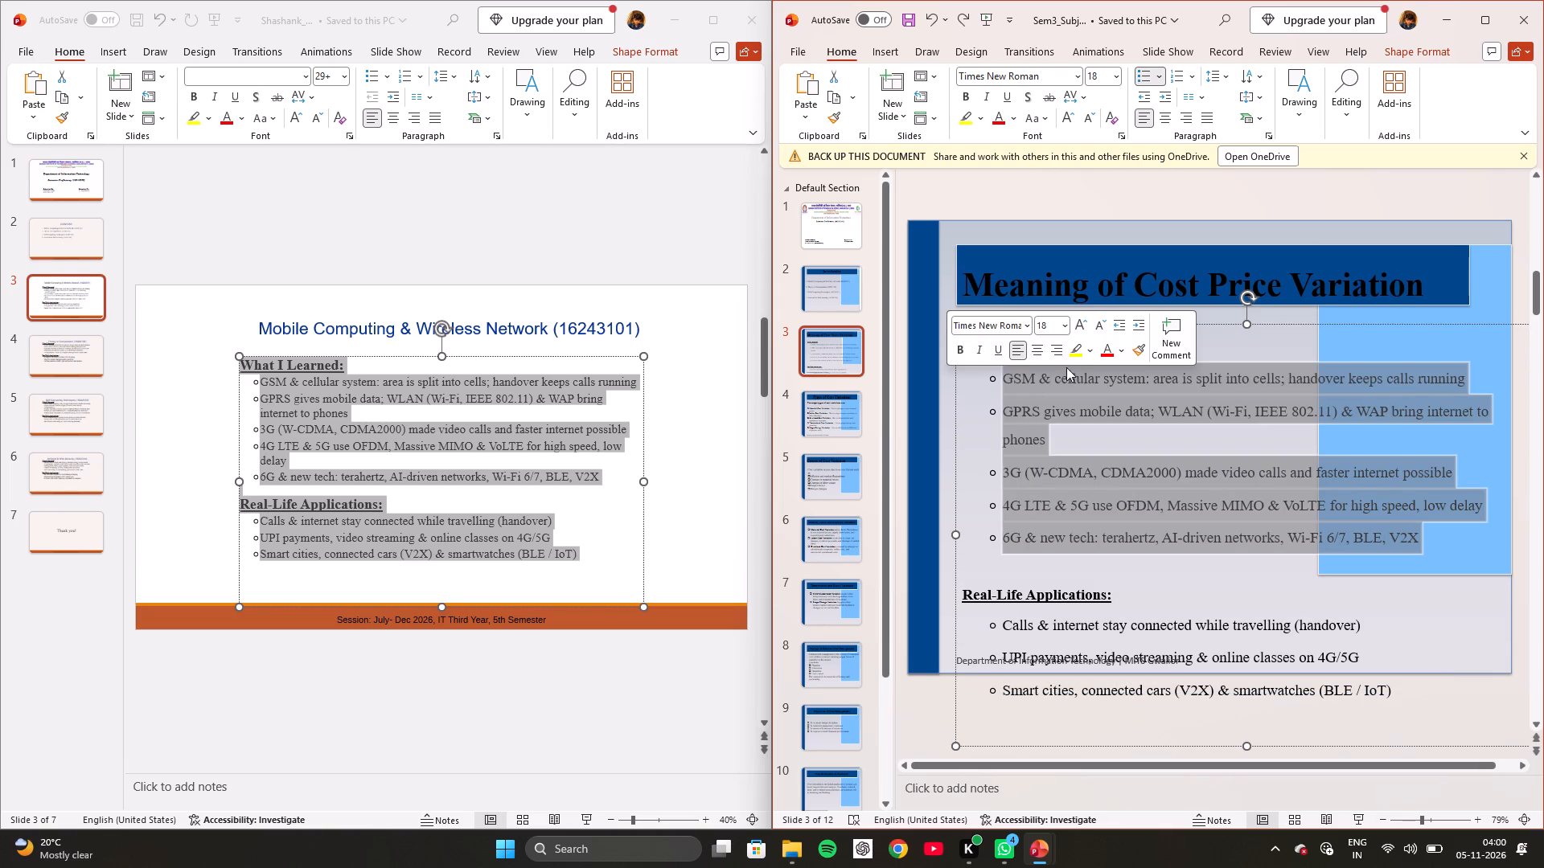
click(1094, 552)
drag(1421, 697, 882, 293)
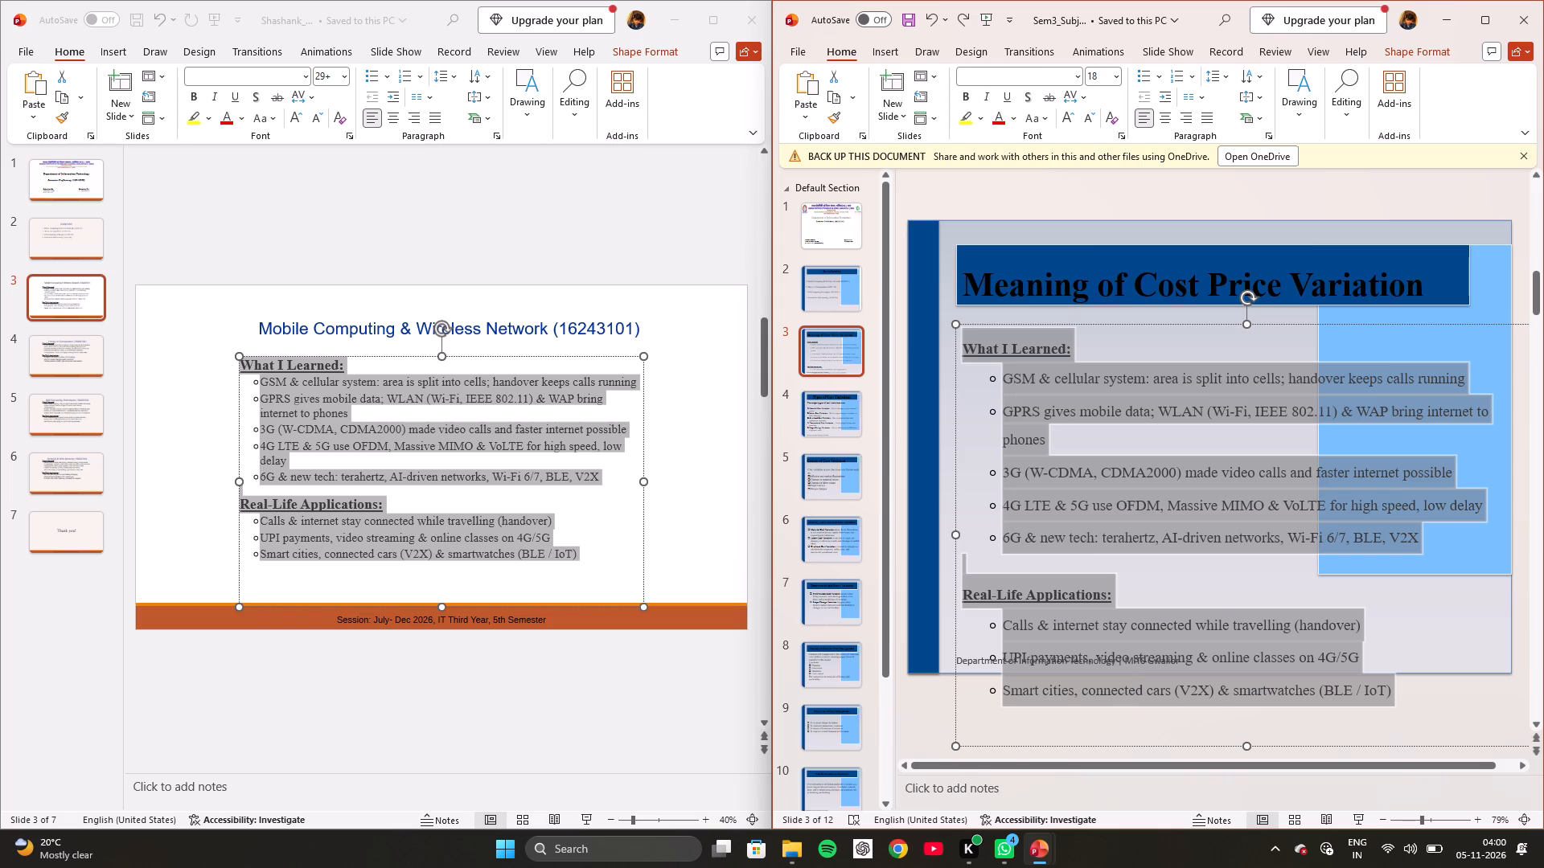
drag(882, 293, 878, 285)
click(990, 227)
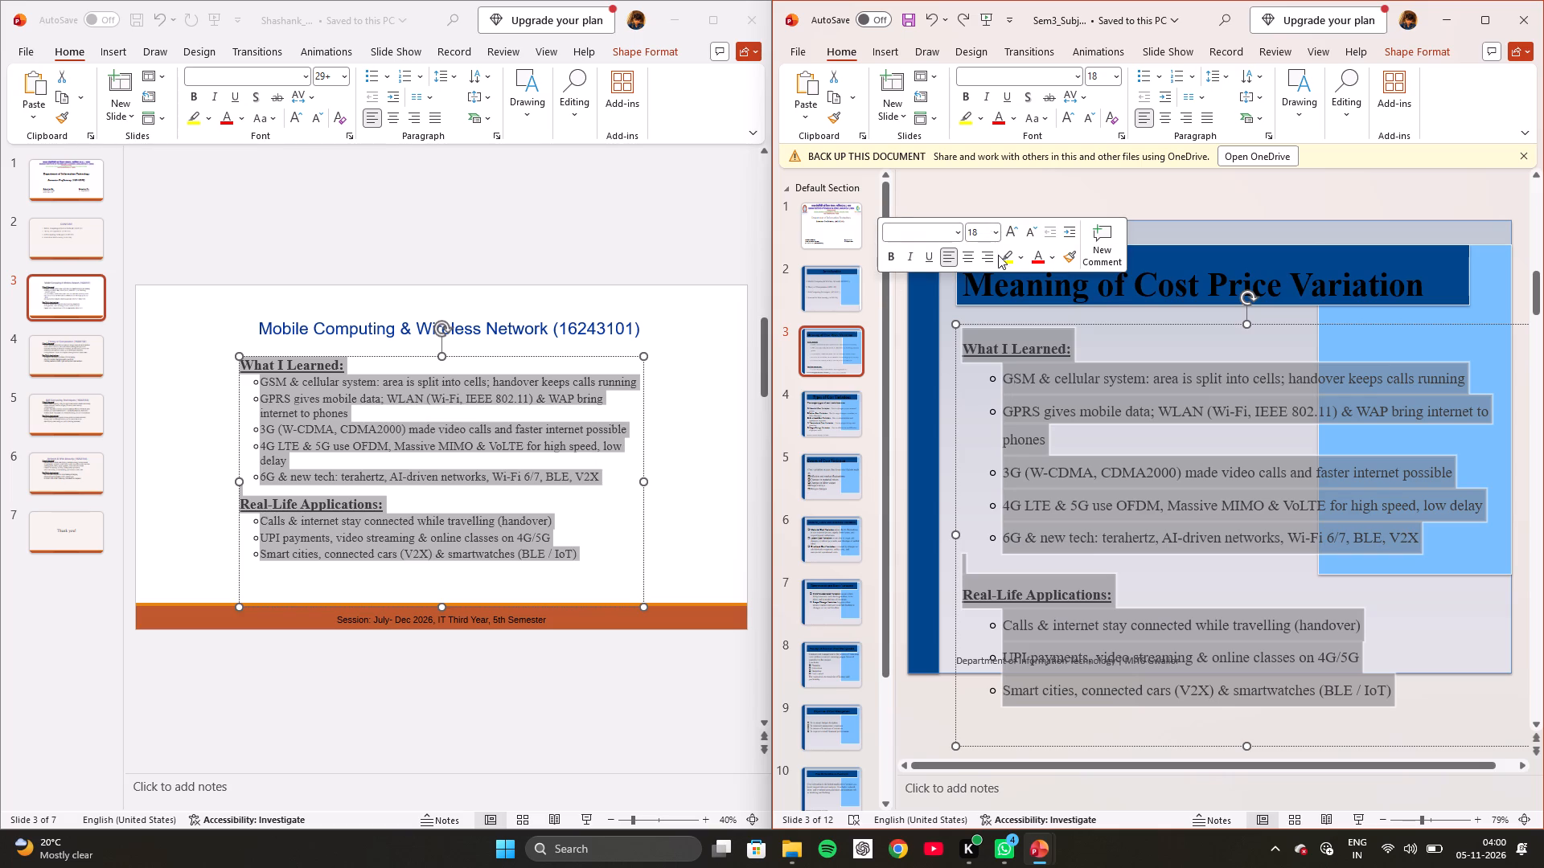
click(1000, 234)
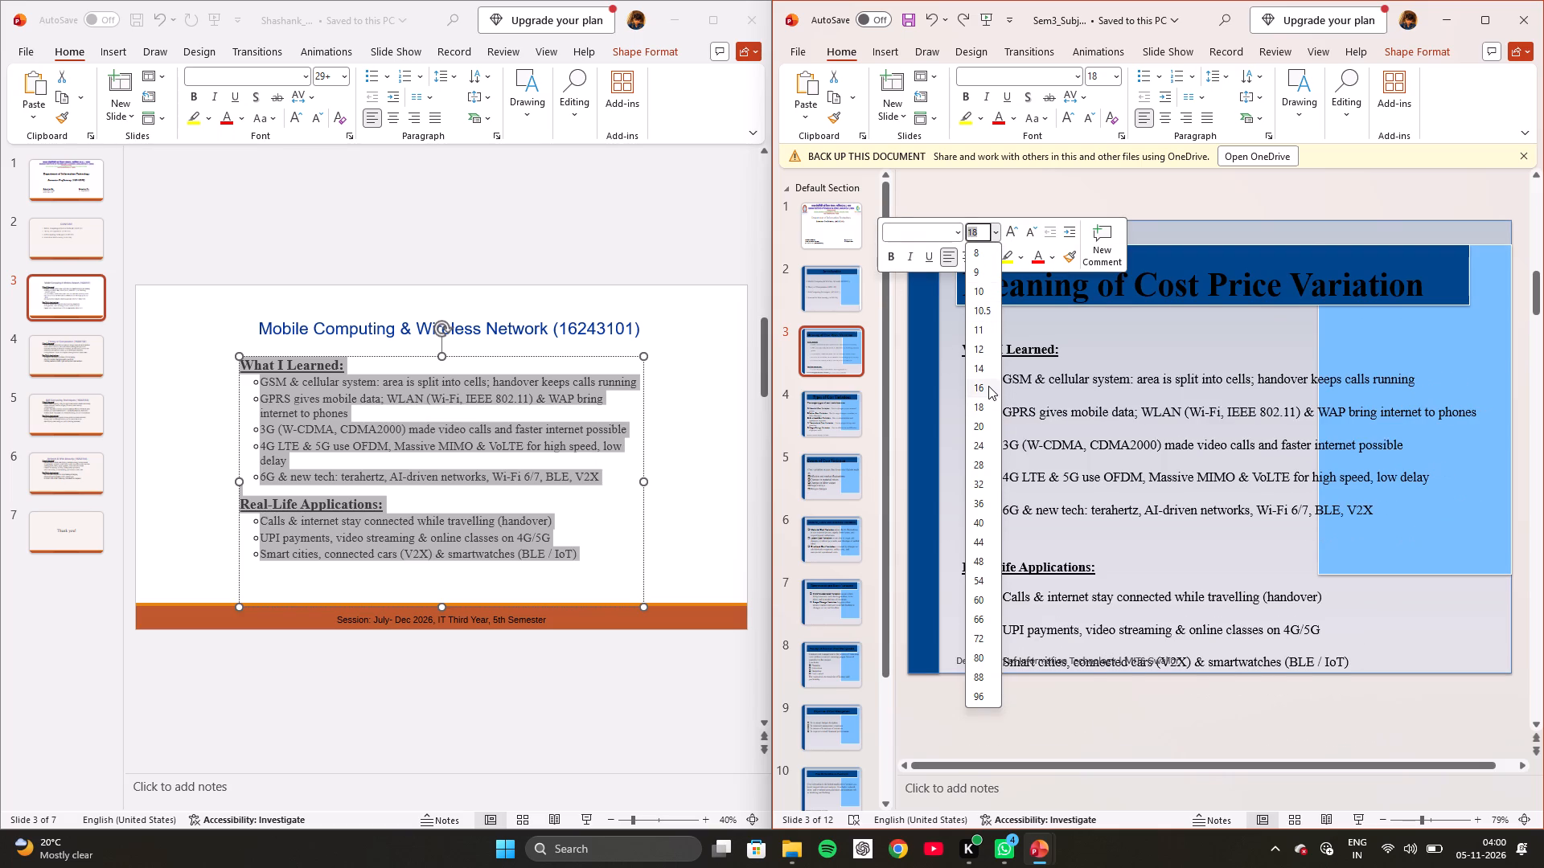
click(988, 386)
click(1087, 469)
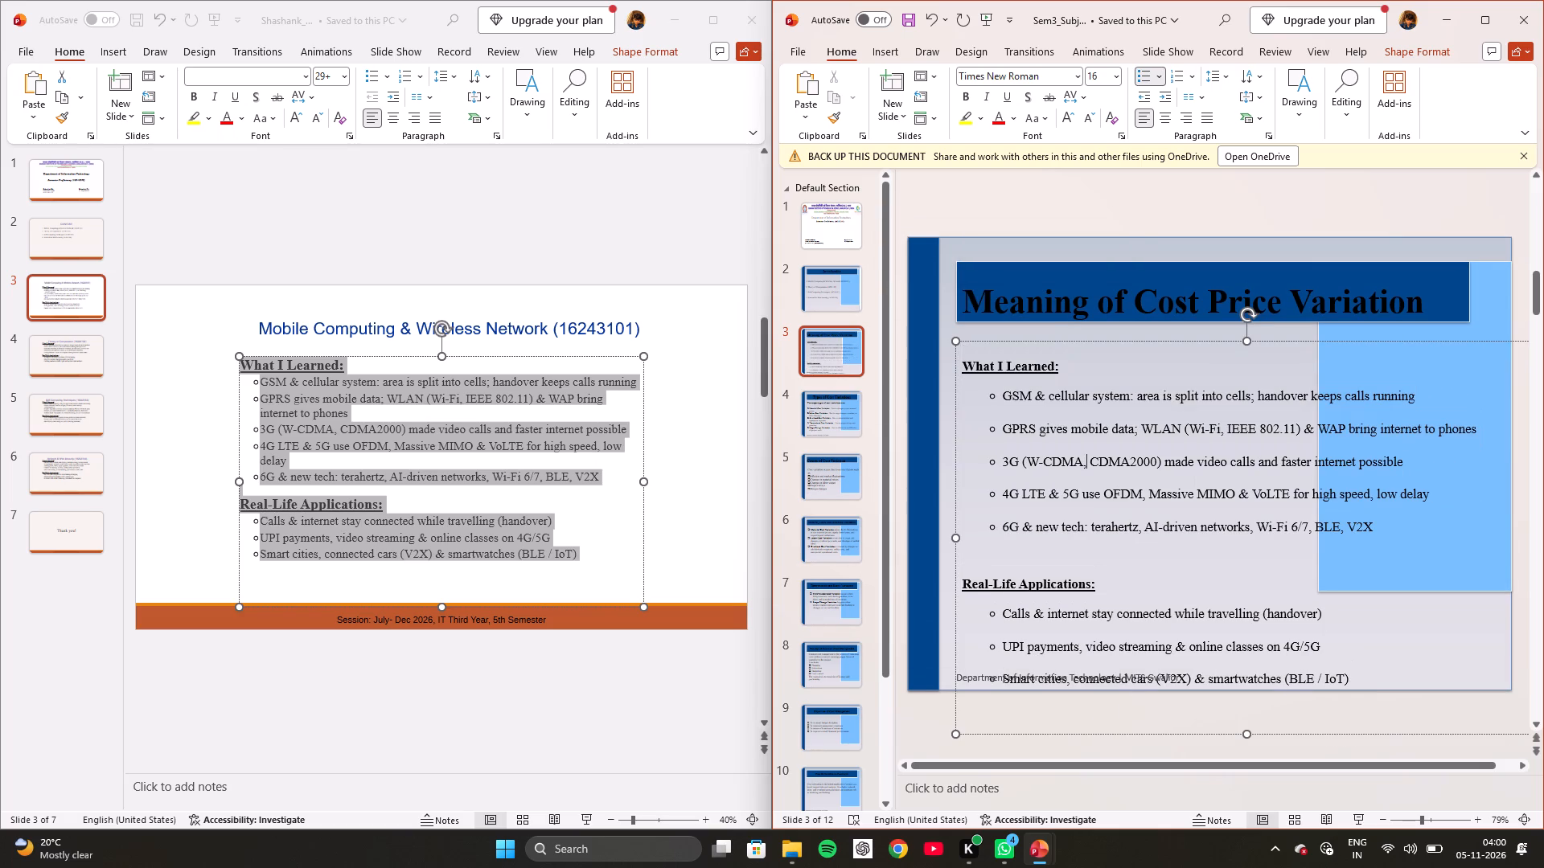
Move the What I Learned and Real-Life Applications text box on slide 3 up to just below the title bar, clear of the footer.
click(1338, 595)
drag(988, 342, 988, 317)
click(1123, 202)
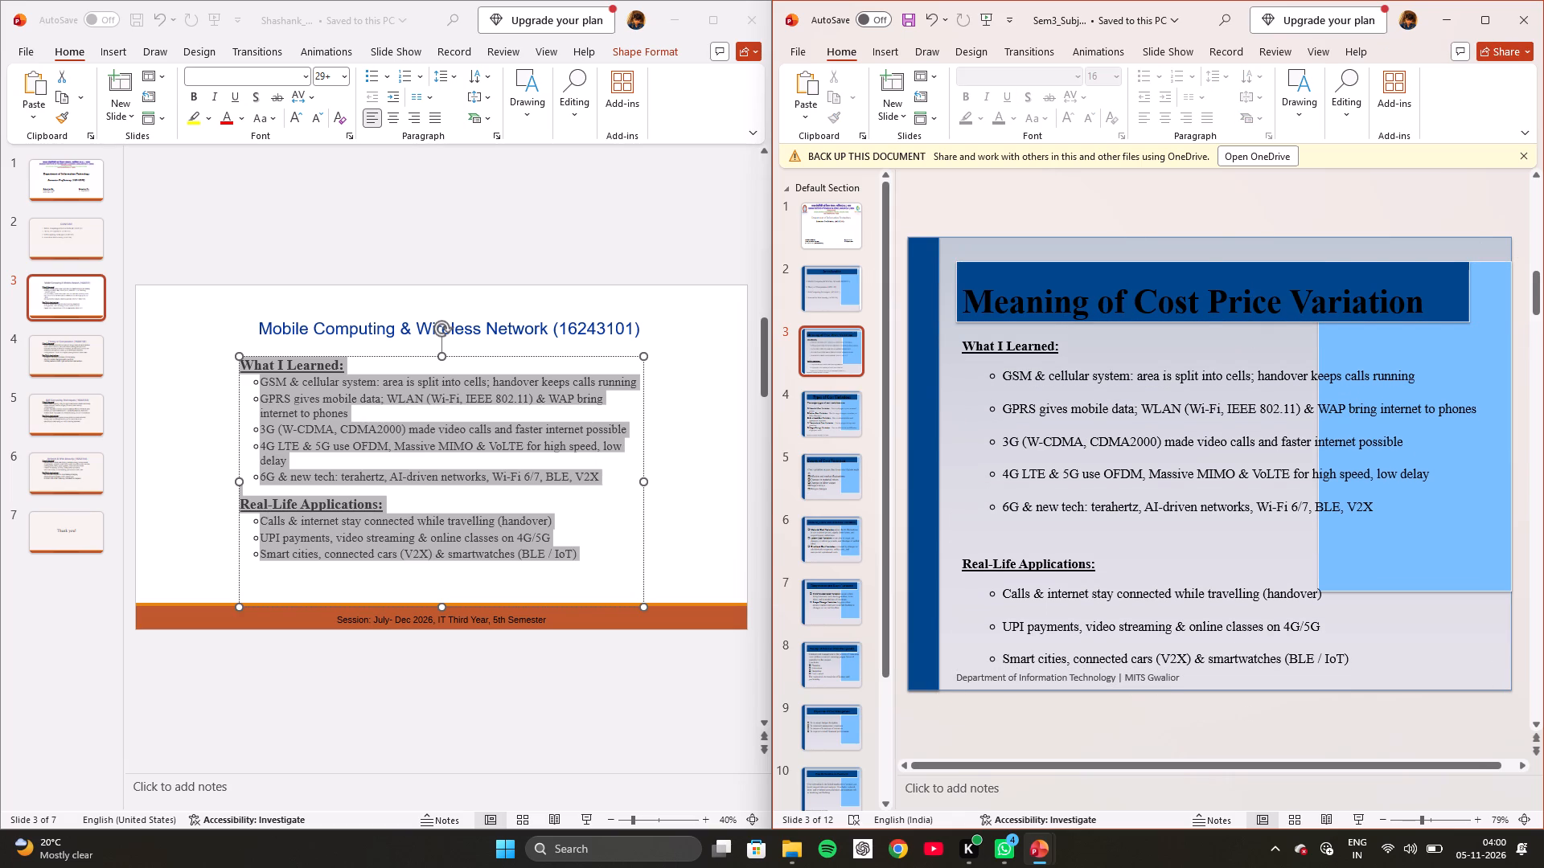
Copy the slide 3 title "Mobile Computing & Wireless Network (16243101)" from the classmate's presentation.
click(1145, 305)
click(626, 328)
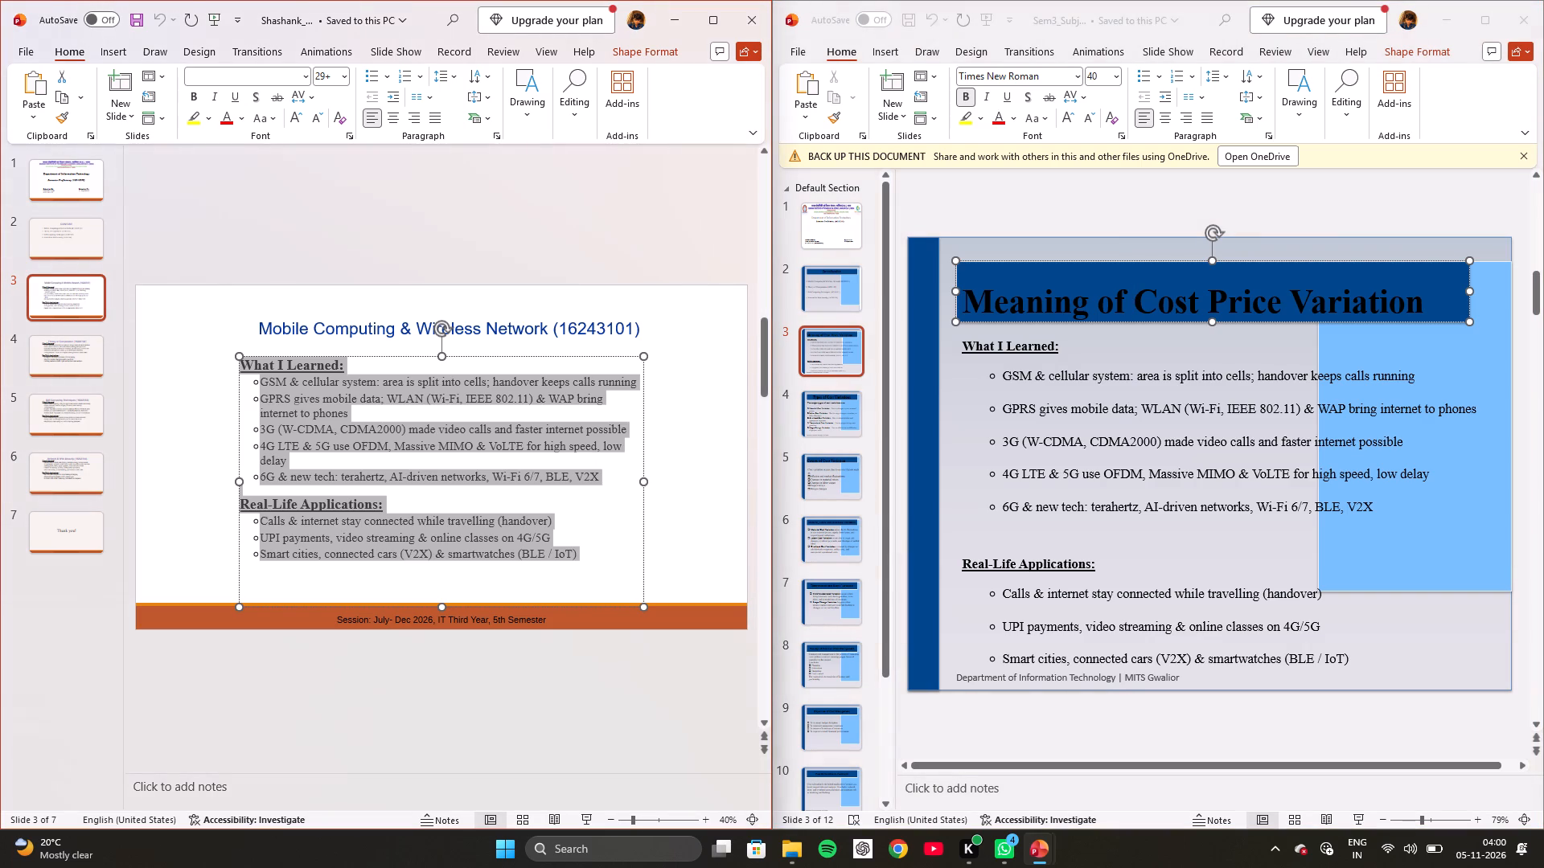
drag(638, 329, 268, 349)
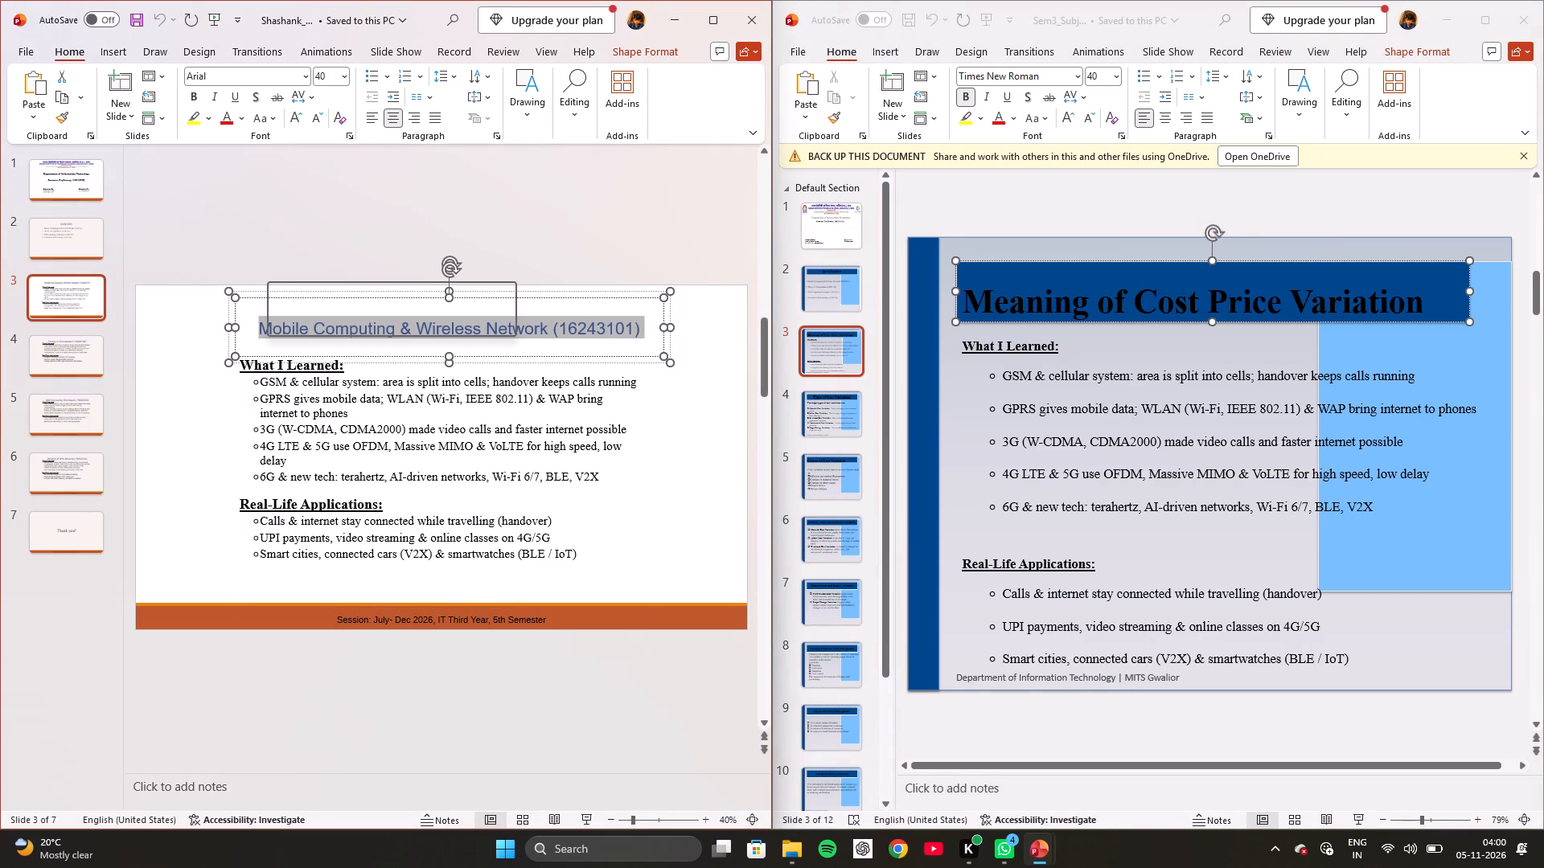
key(ctrl+c)
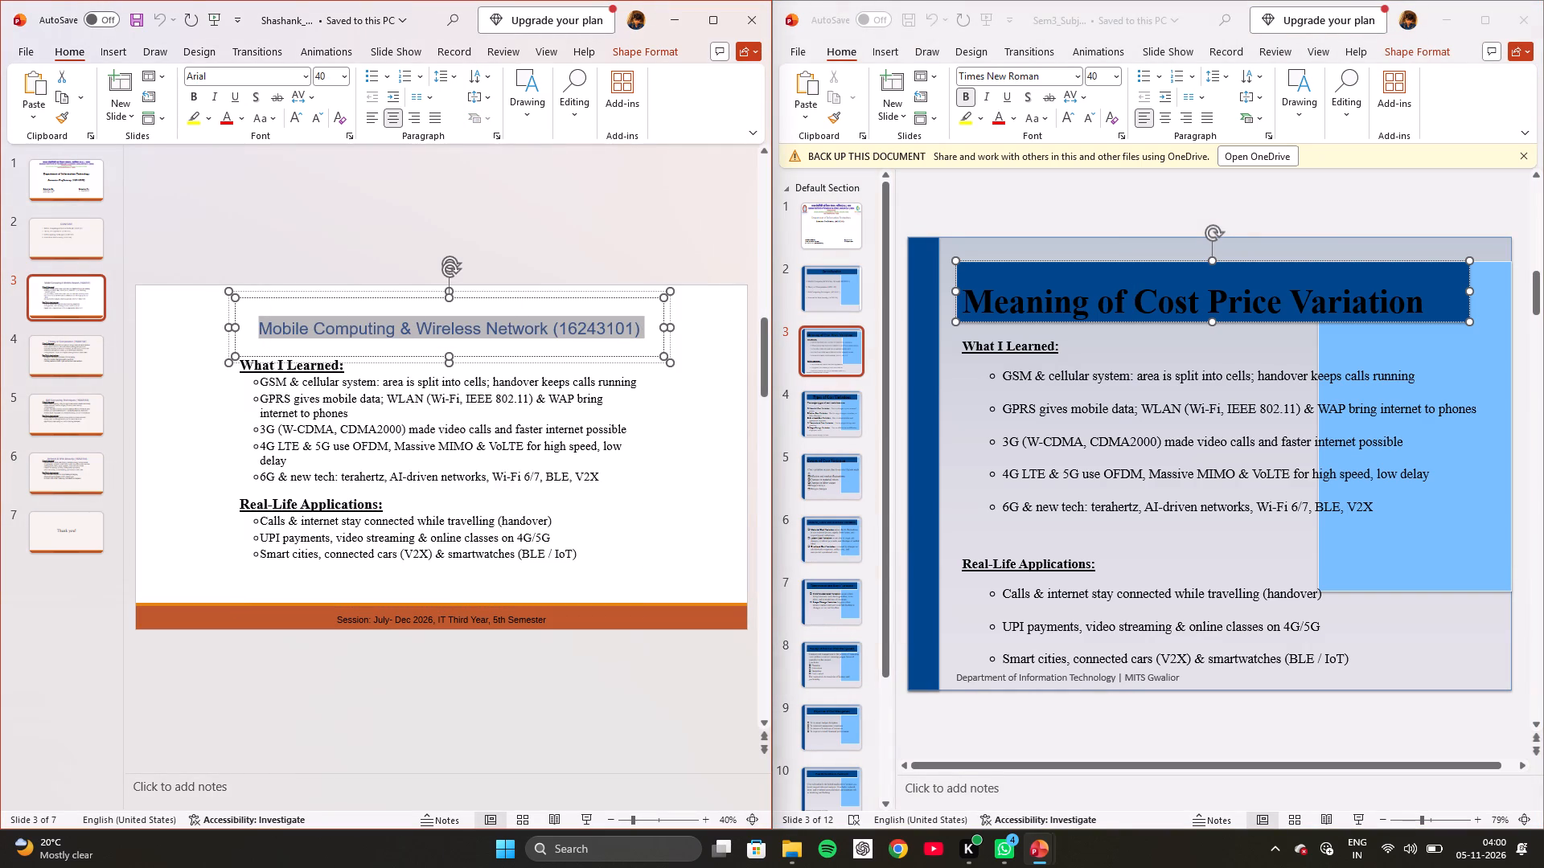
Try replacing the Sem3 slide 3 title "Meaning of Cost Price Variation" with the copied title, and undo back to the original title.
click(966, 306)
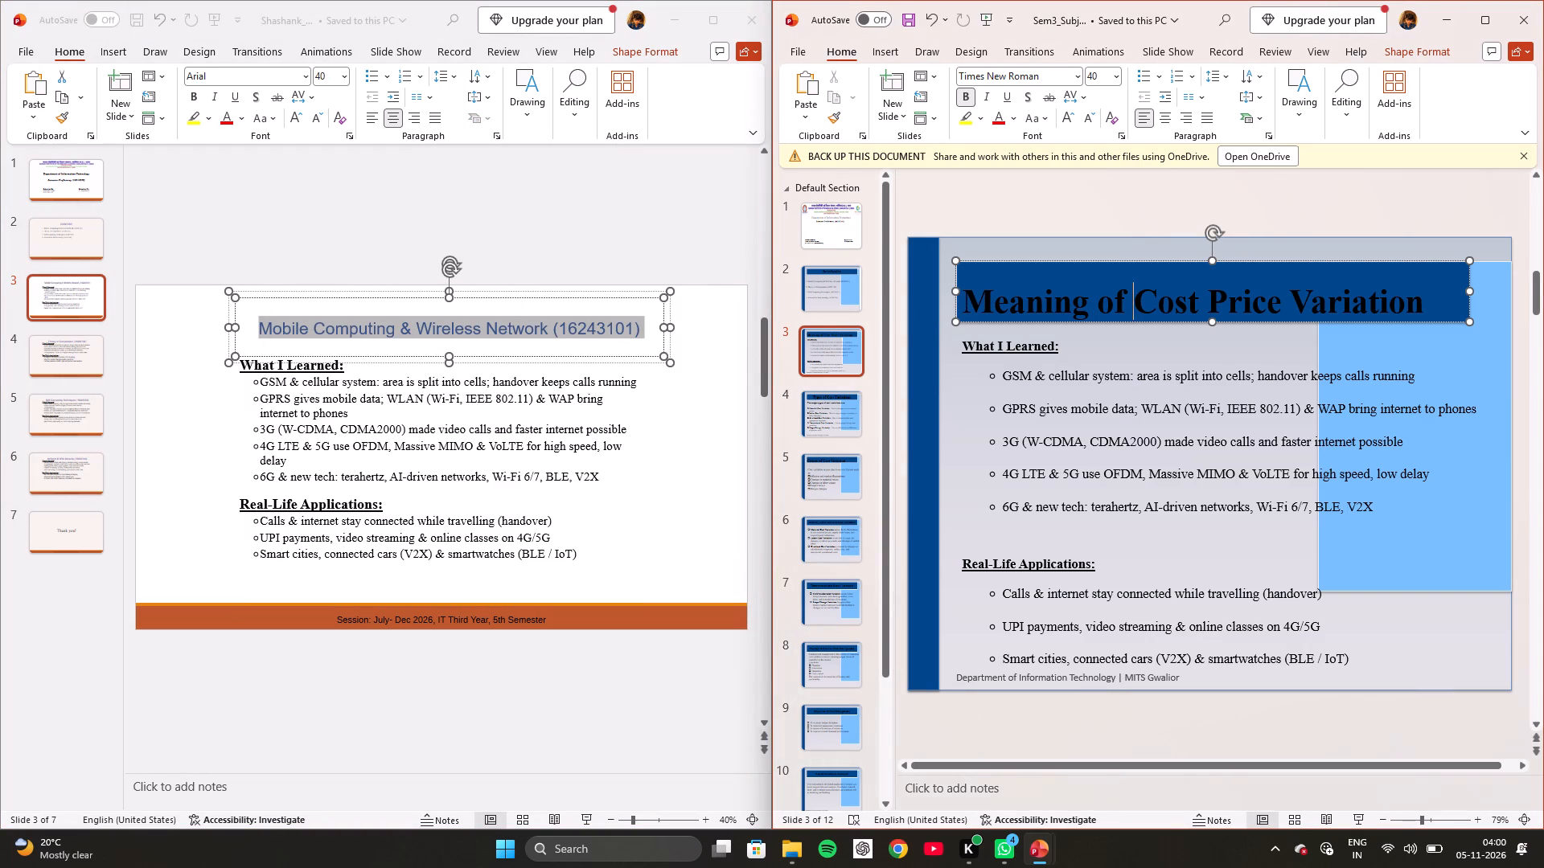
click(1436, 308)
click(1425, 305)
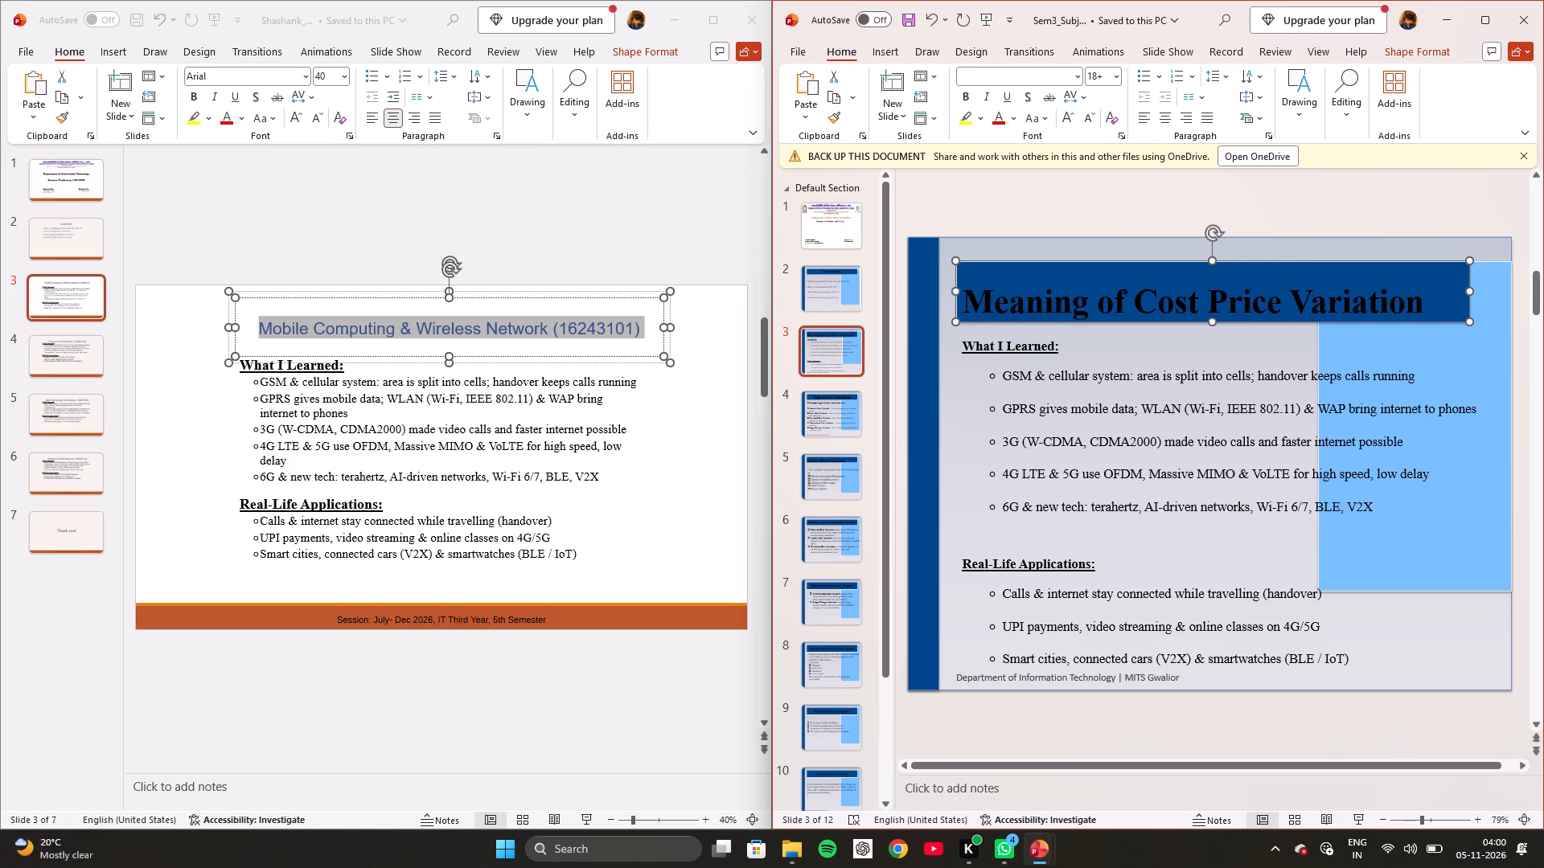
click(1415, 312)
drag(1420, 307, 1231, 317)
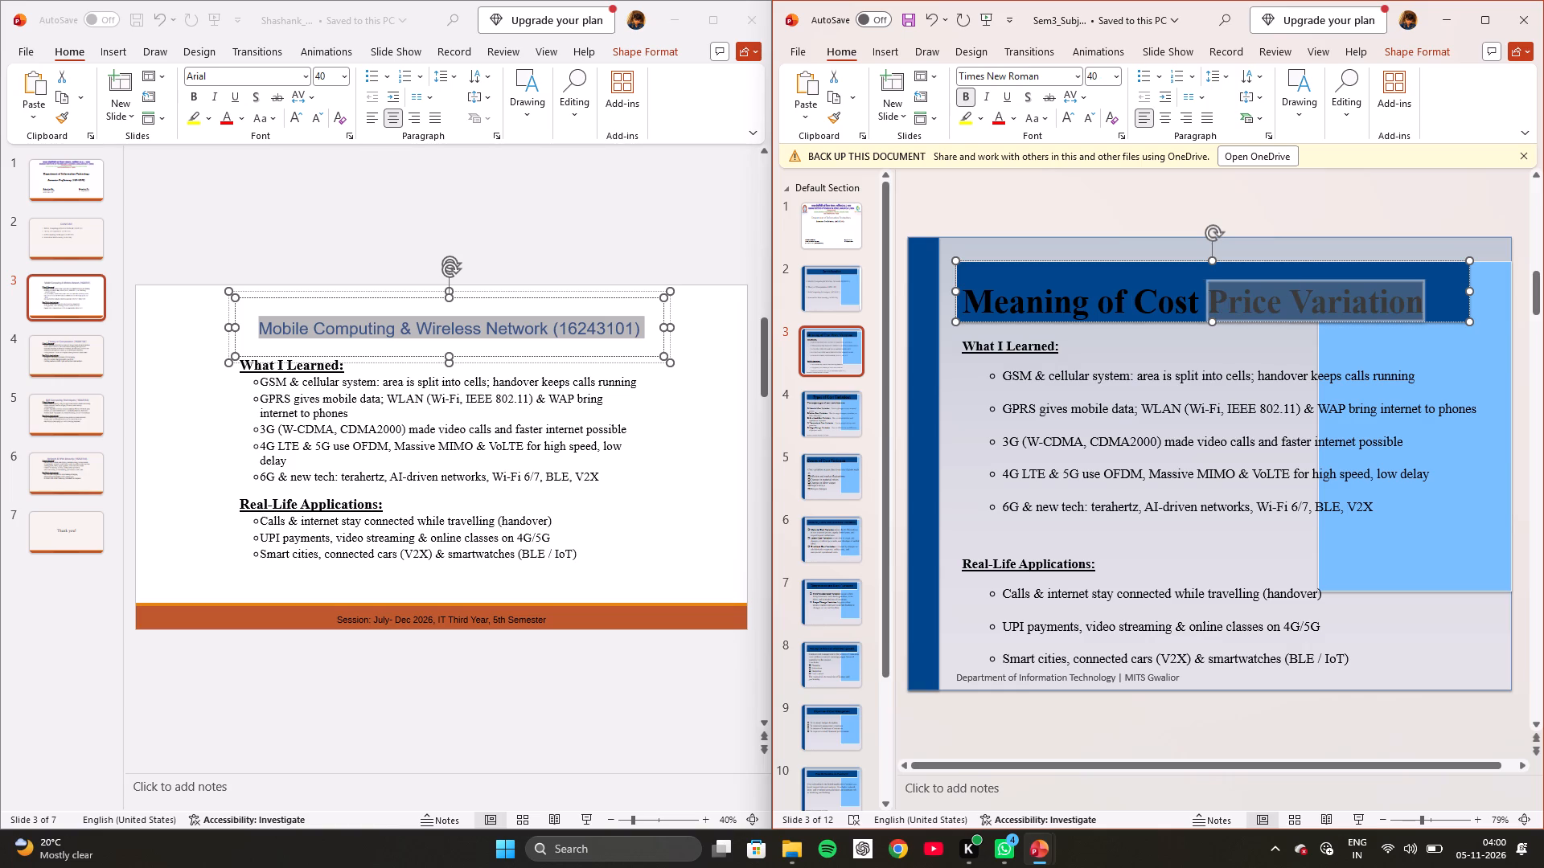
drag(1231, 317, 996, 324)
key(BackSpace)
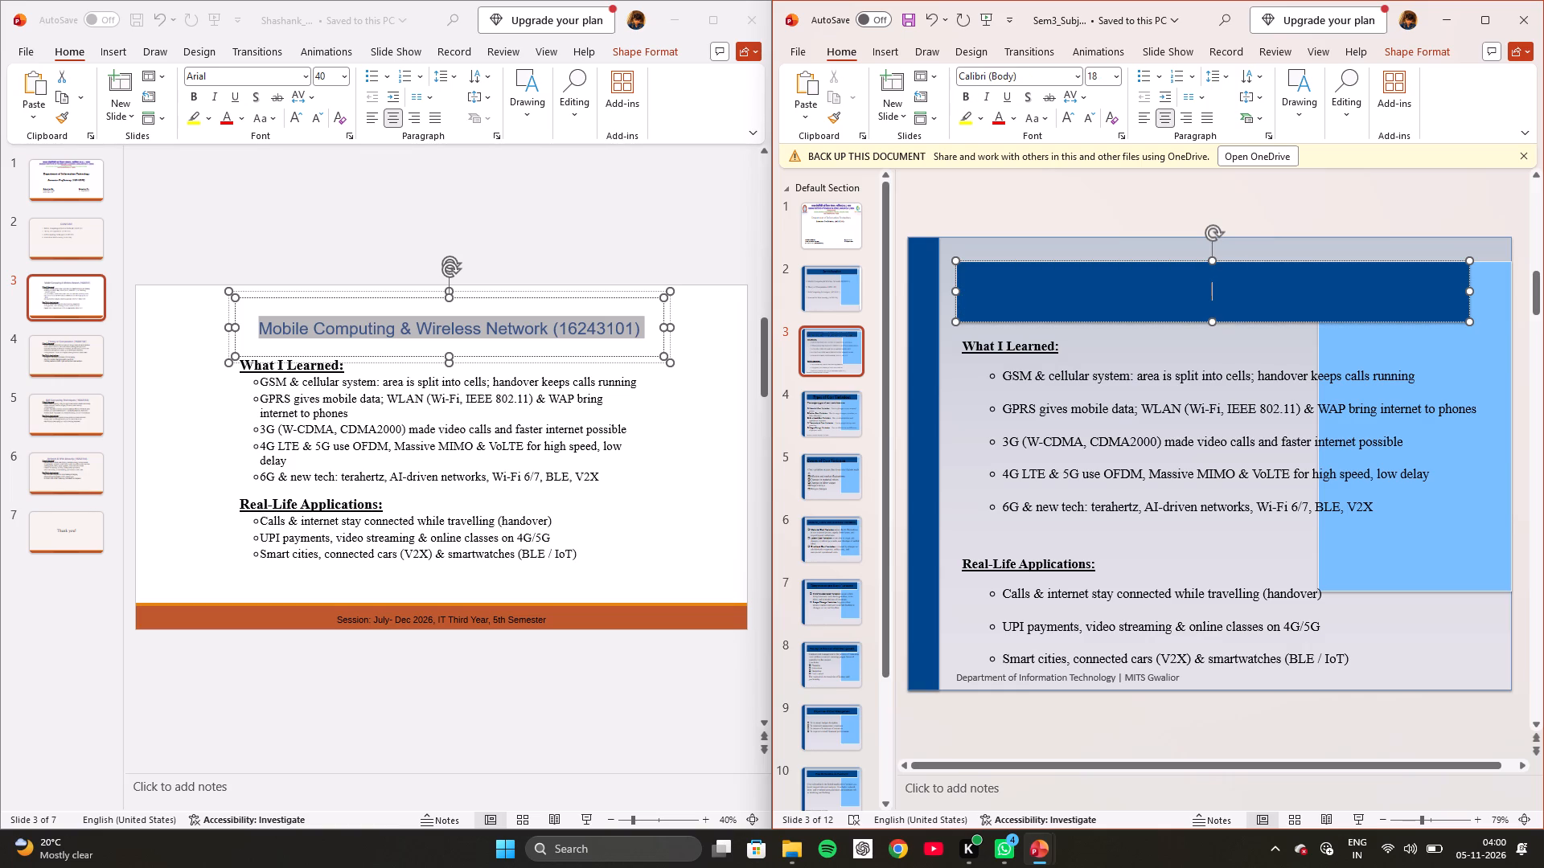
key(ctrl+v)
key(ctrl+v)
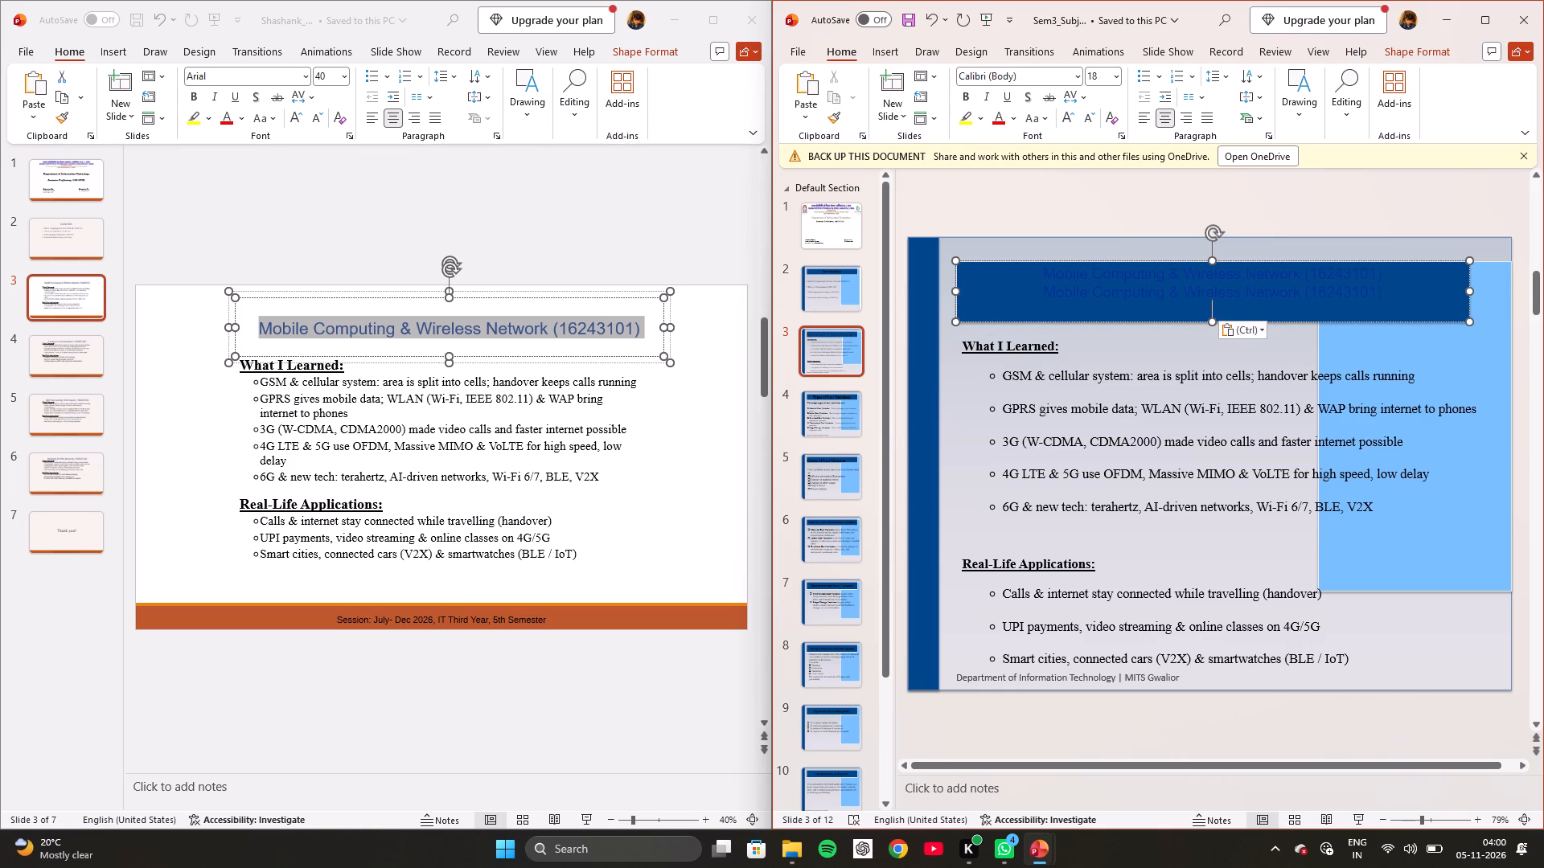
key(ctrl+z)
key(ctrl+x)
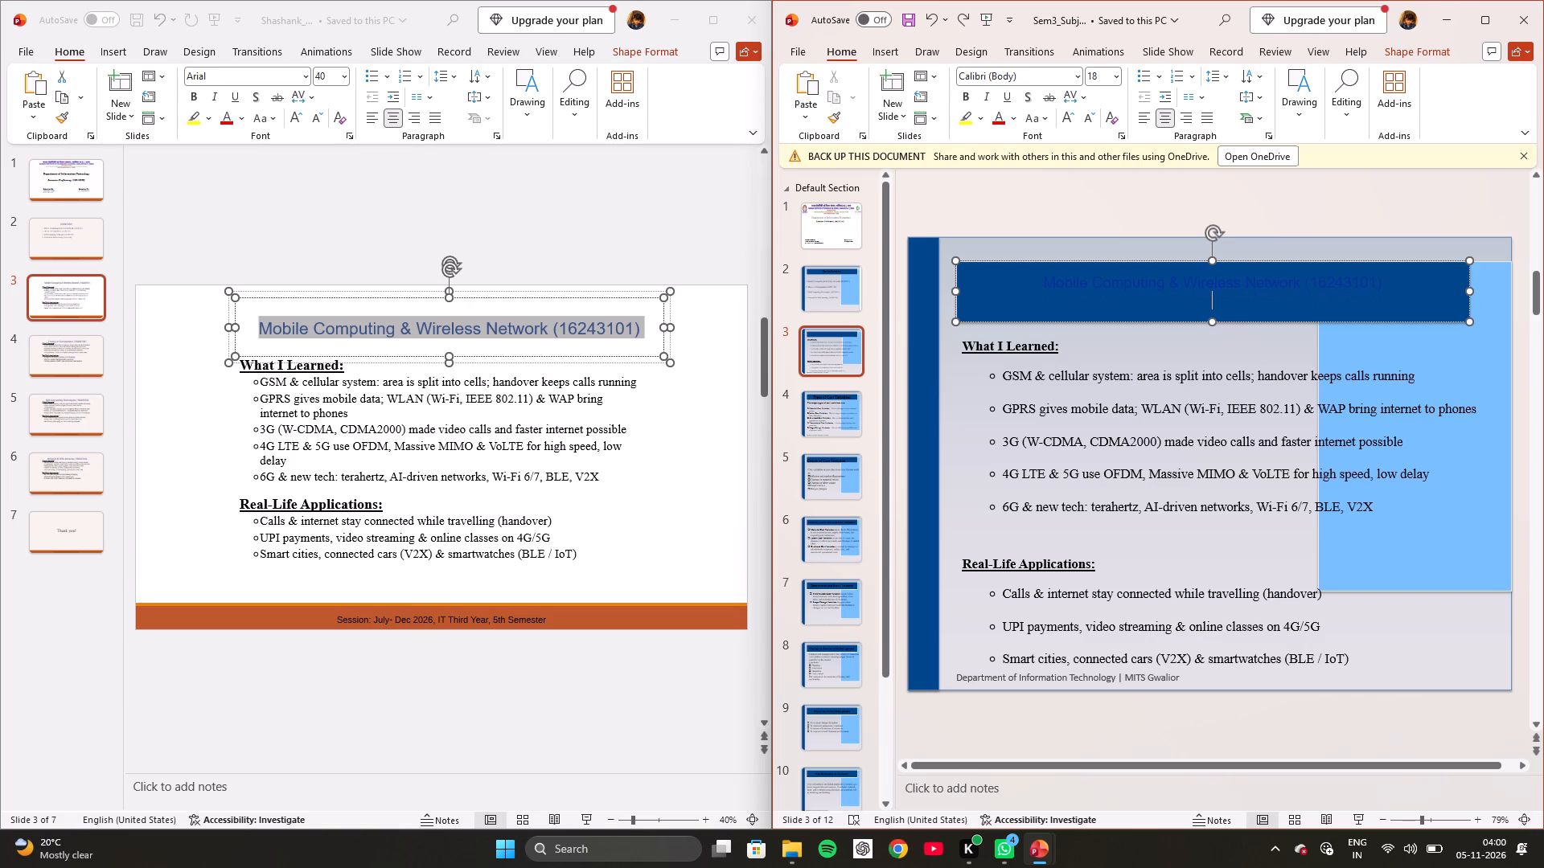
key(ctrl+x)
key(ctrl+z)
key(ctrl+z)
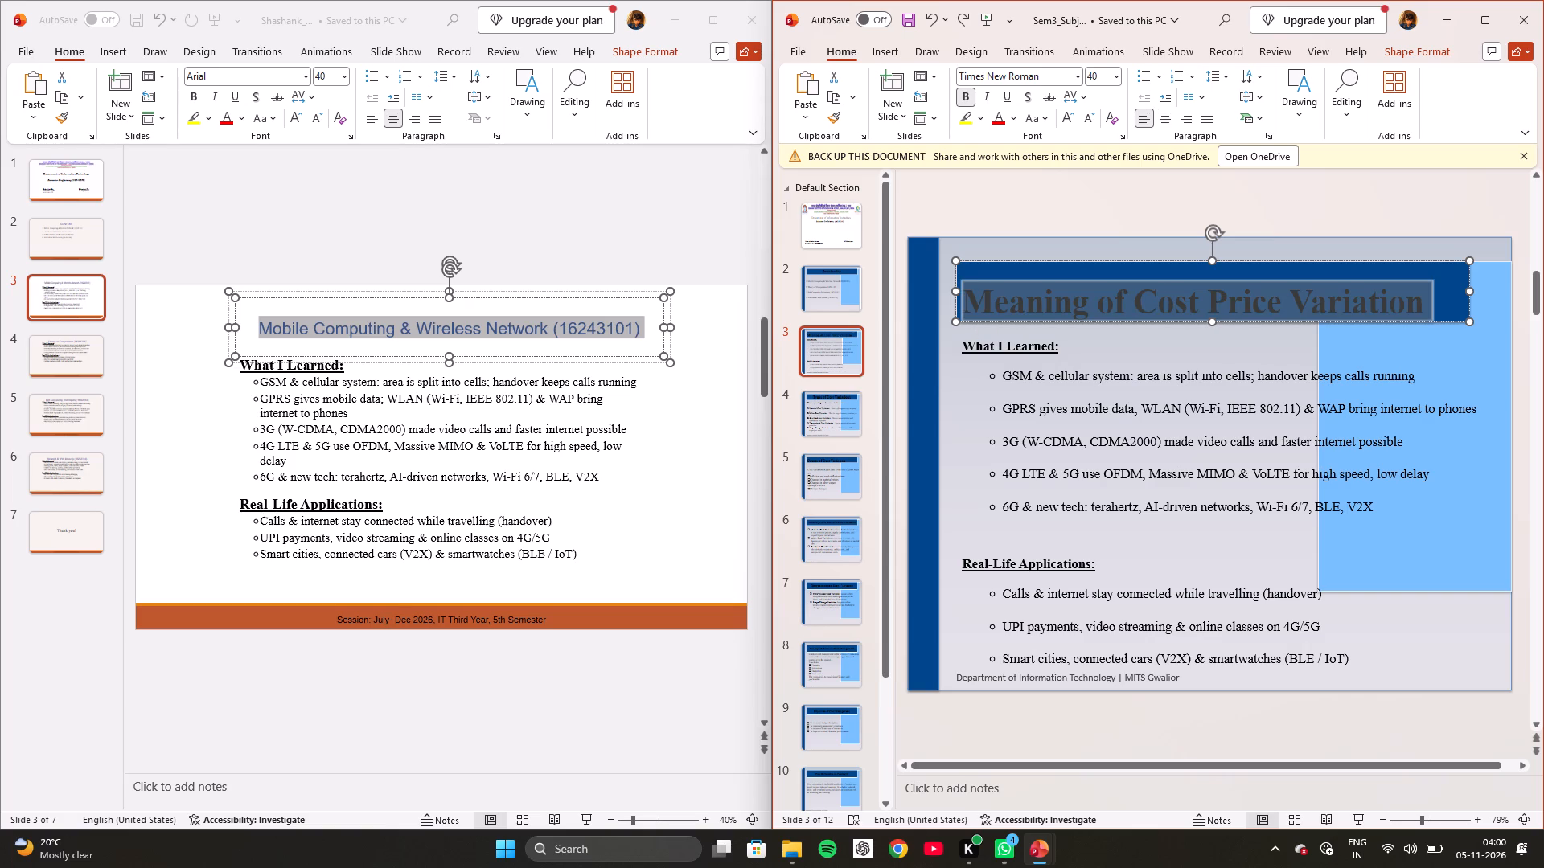
Replace the Sem3 slide 3 title "Meaning of Cost Price Variation" with the copied "Mobile Computing & Wireless Network (16243101)".
key(BackSpace)
key(ctrl+v)
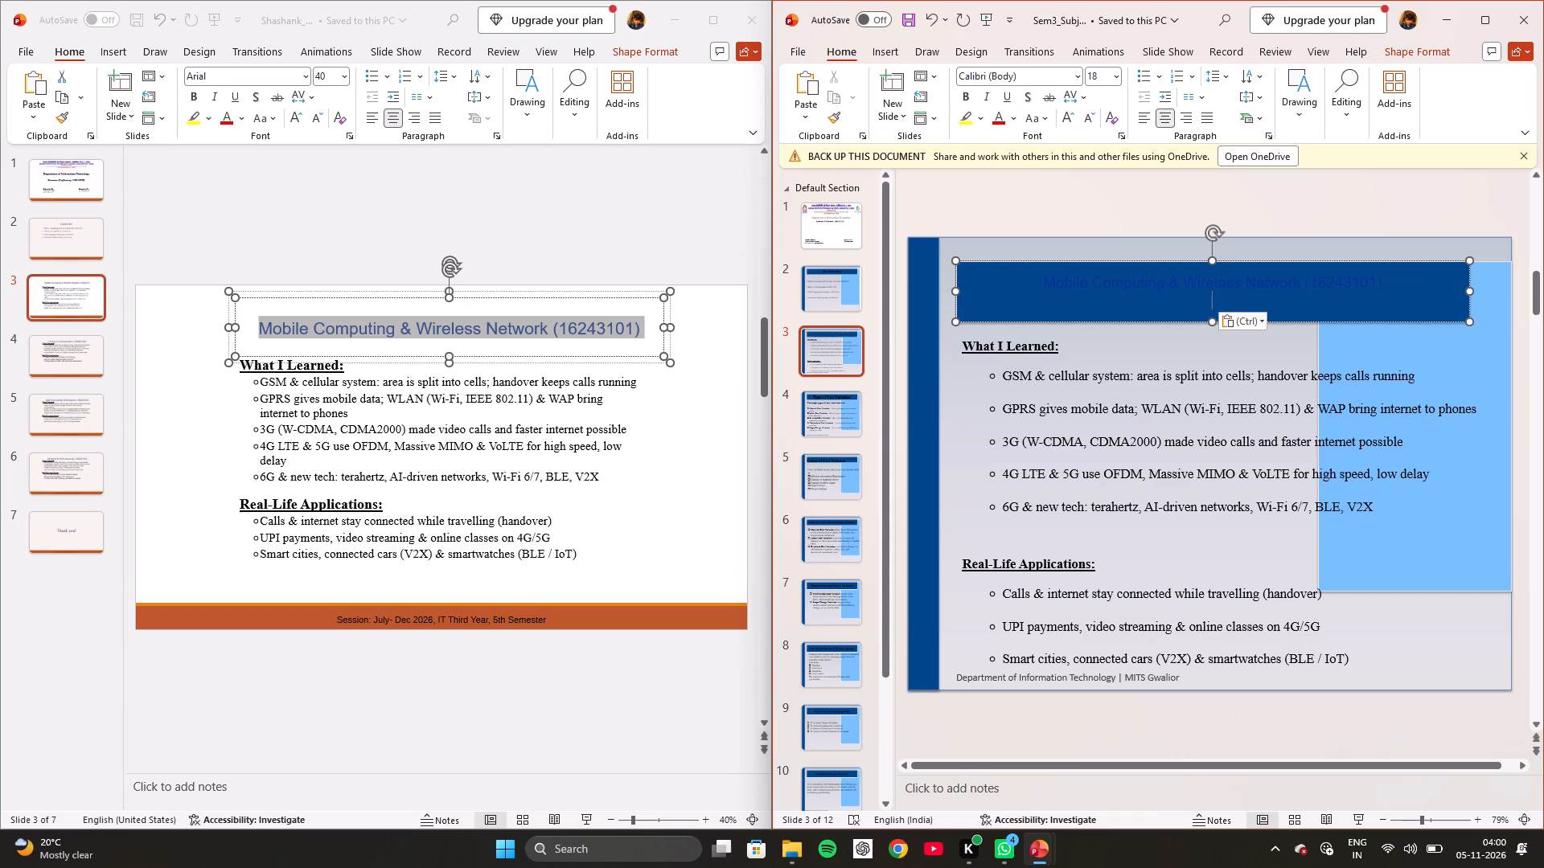
Set the font to Times New Roman and the font colour to black in the slide 3 title box of the Sem3 presentation.
click(1070, 77)
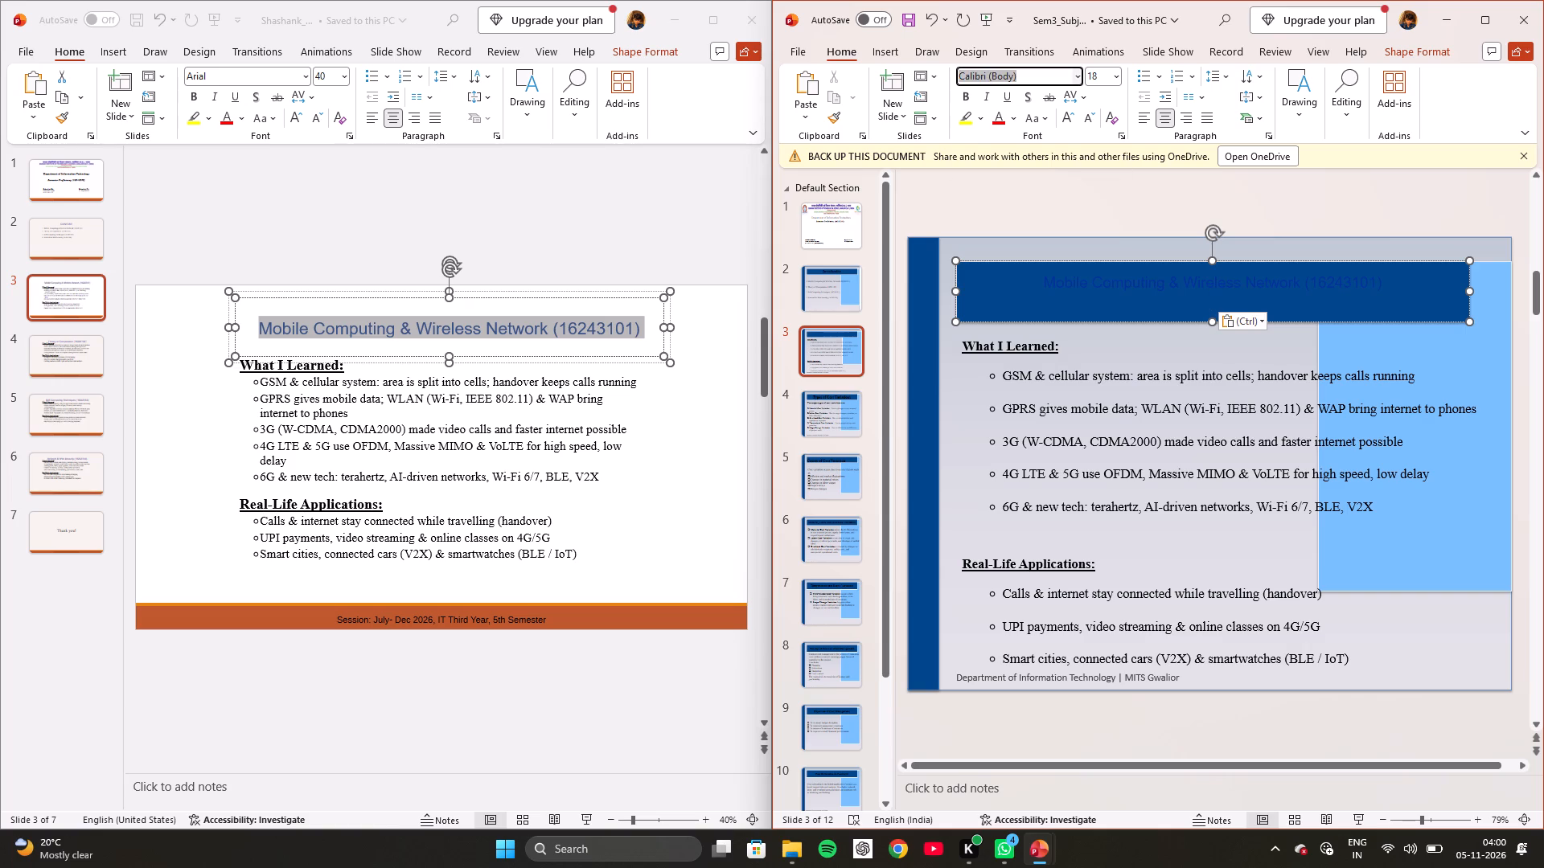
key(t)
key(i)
key(Return)
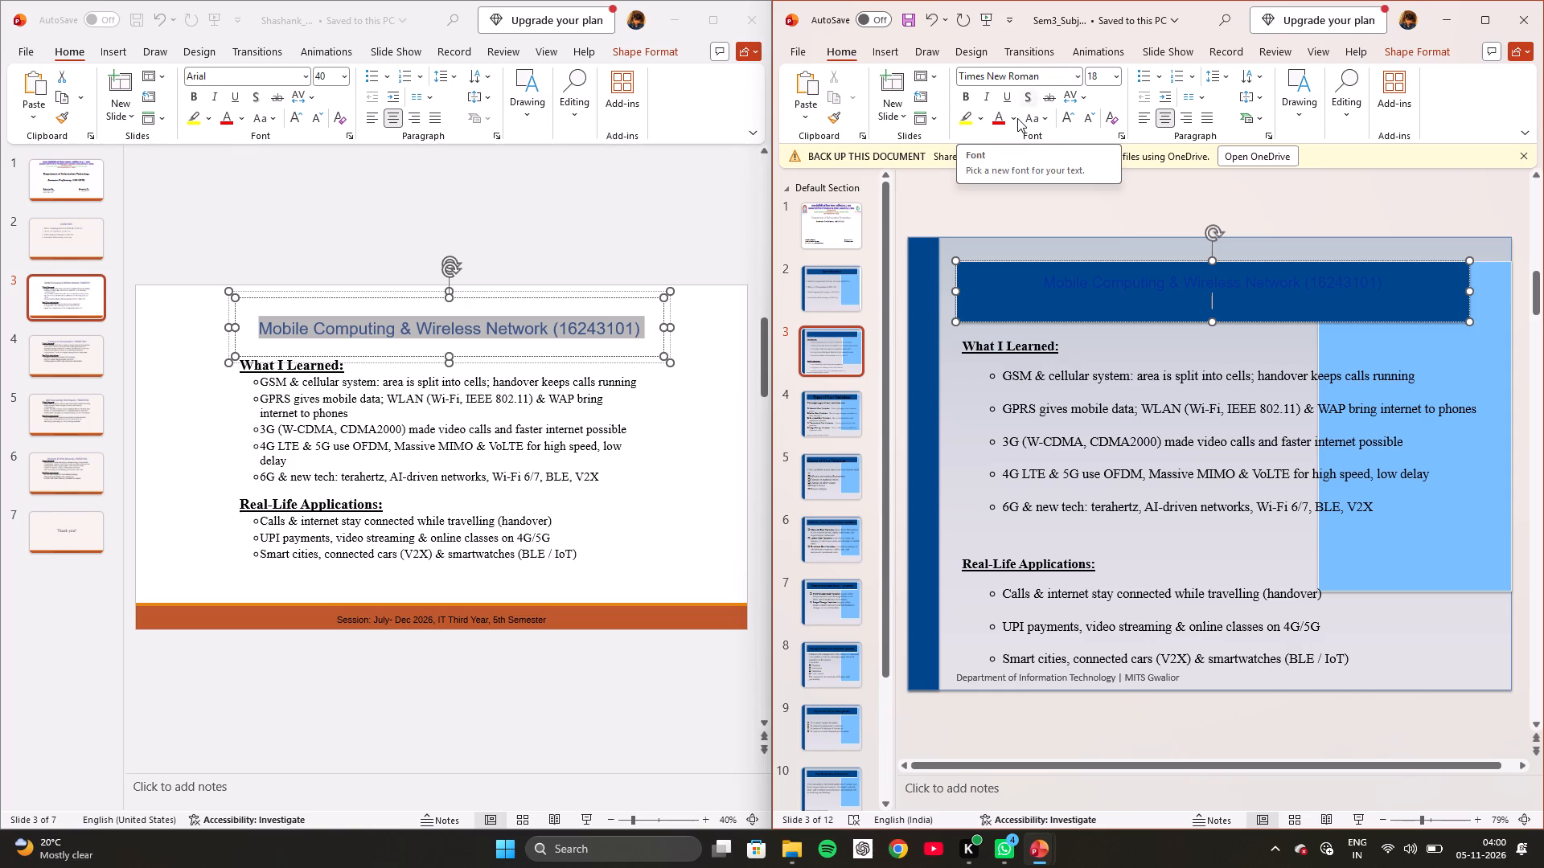
click(1017, 118)
click(1026, 196)
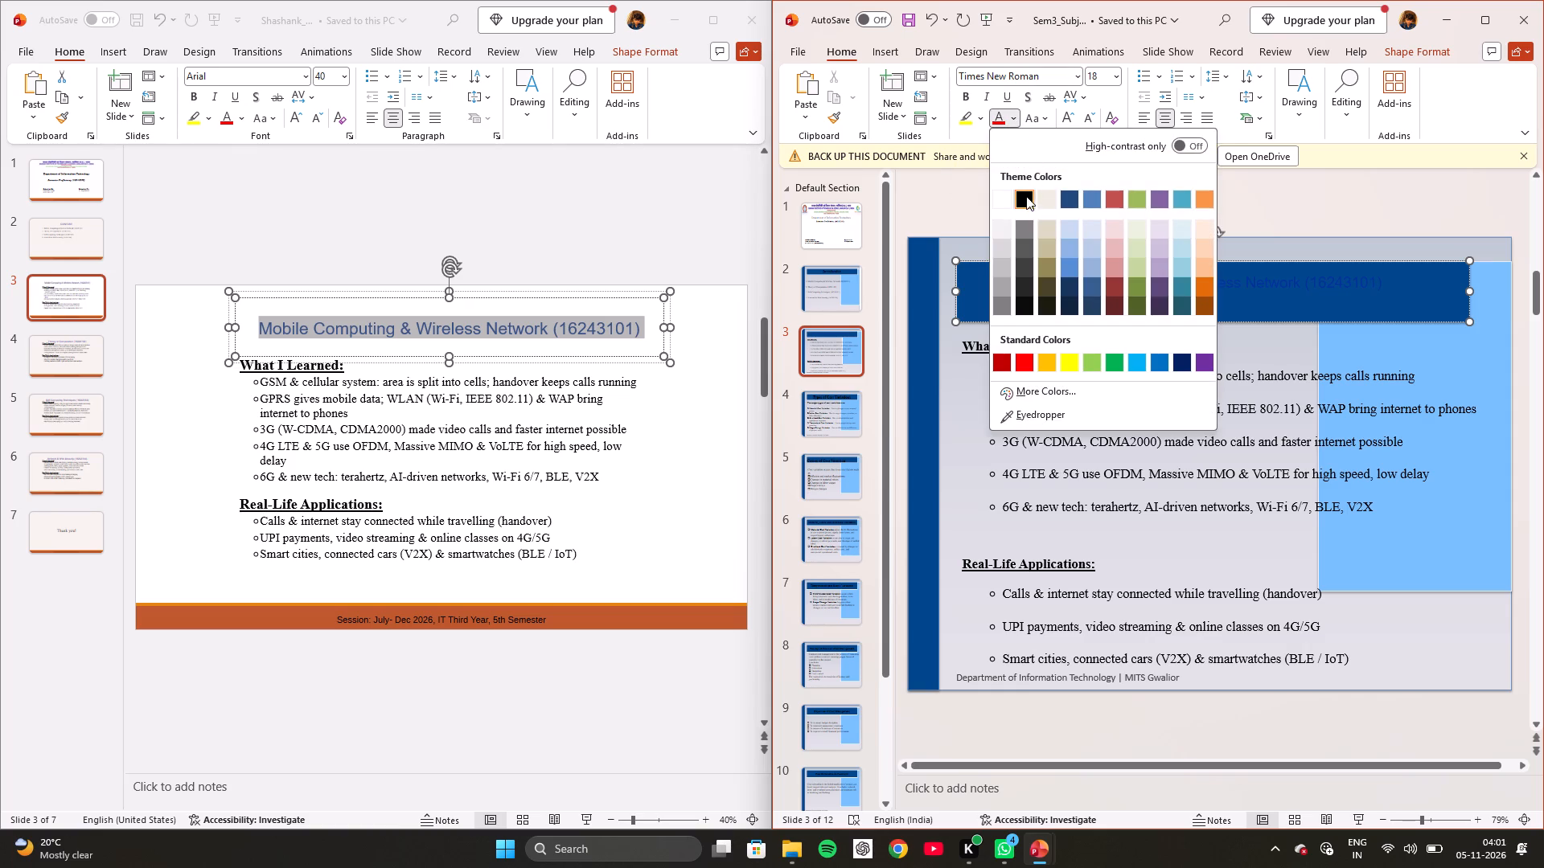
Apply a black text highlight to the Mobile Computing & Wireless Network (16243101) title on slide 3 of the Sem3 presentation.
click(979, 118)
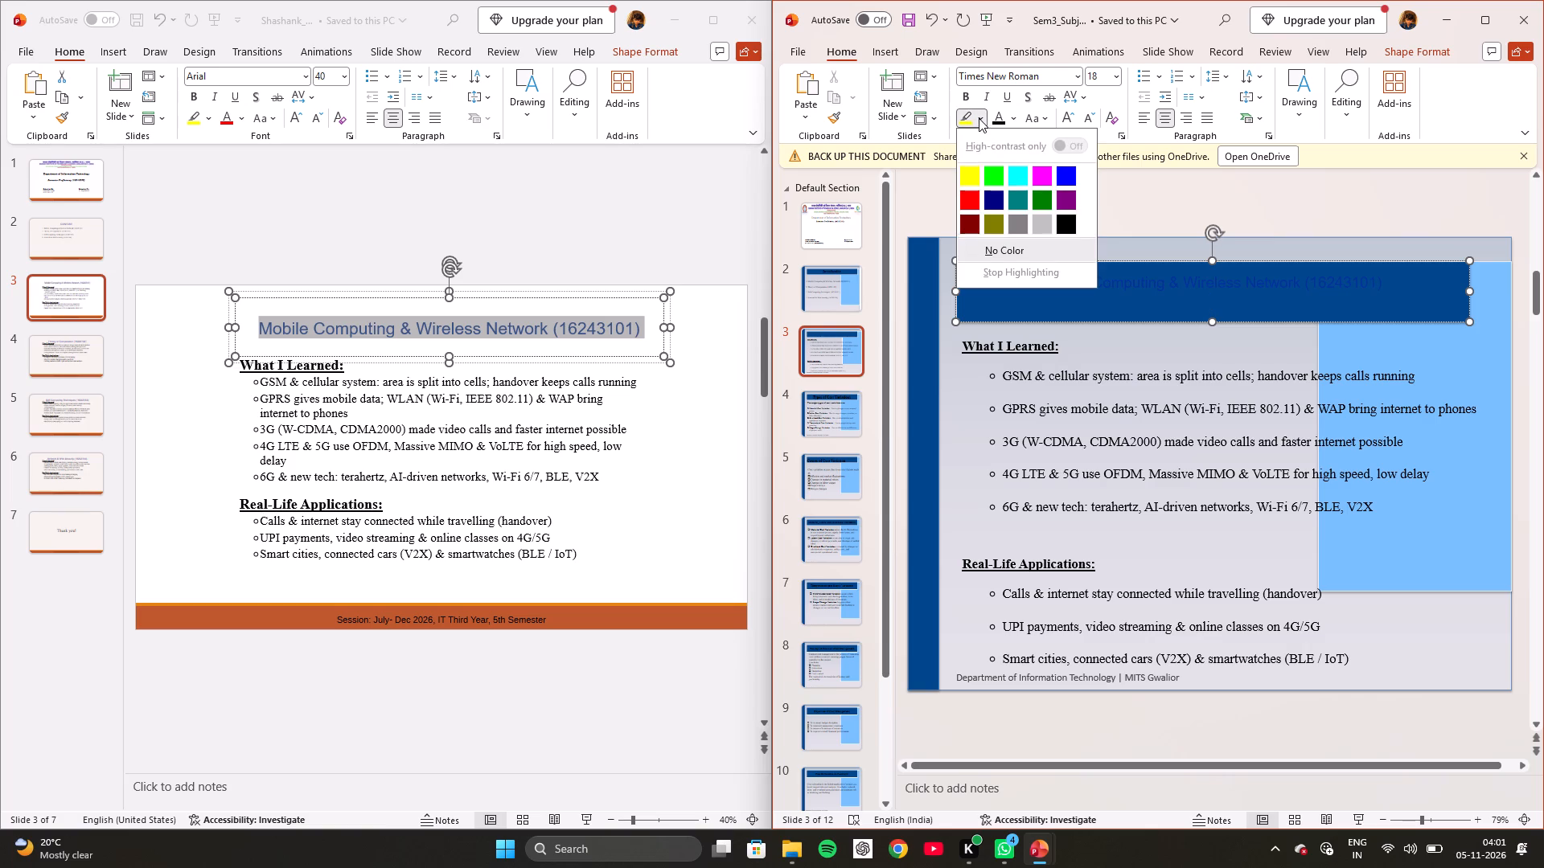
click(1066, 216)
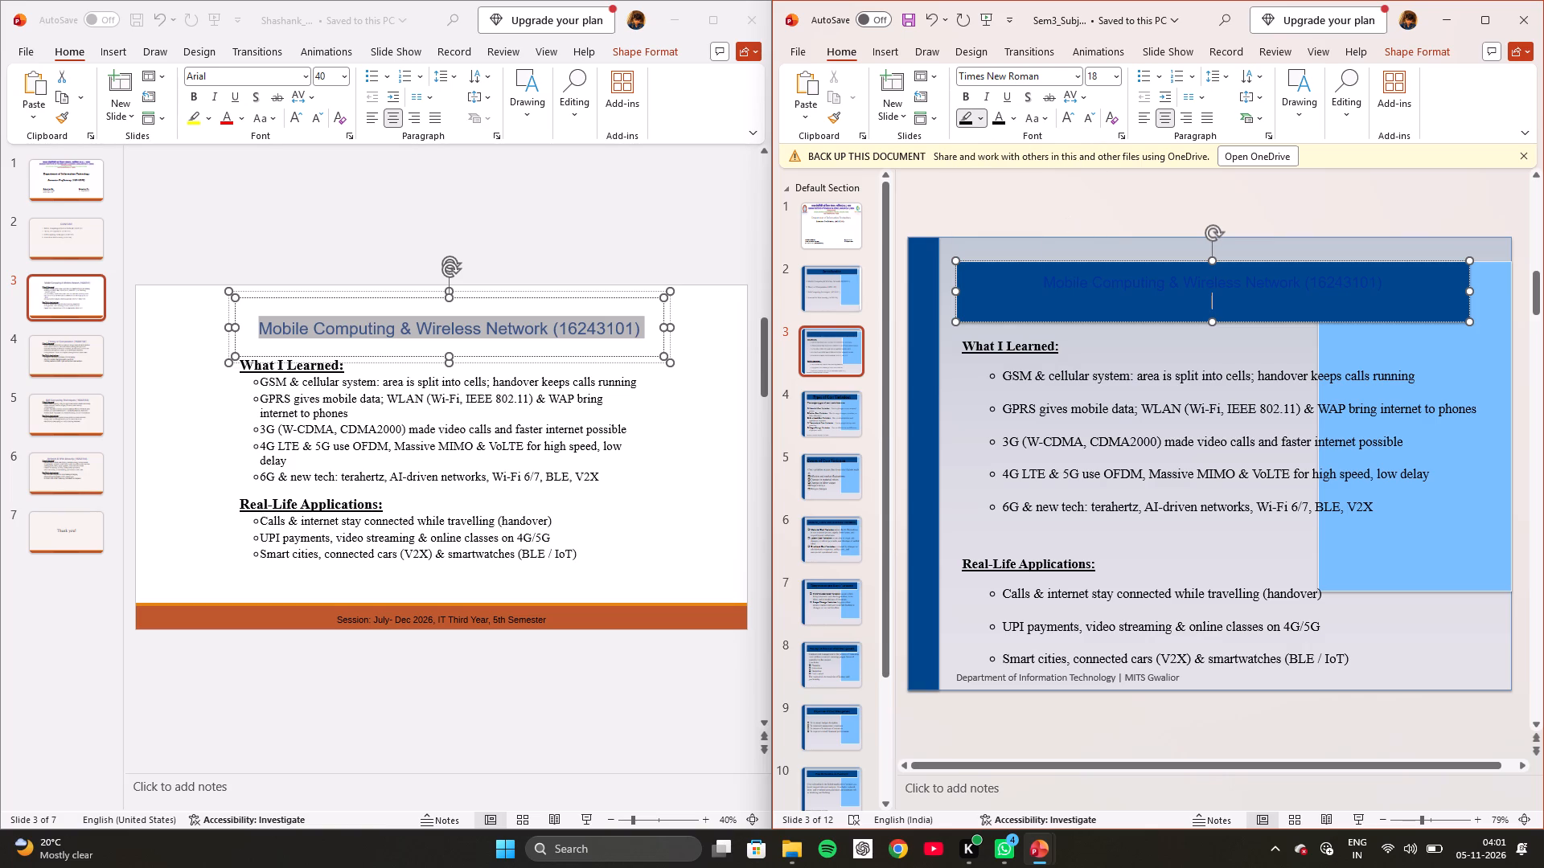
click(1304, 293)
click(1300, 296)
key(ctrl+a)
click(971, 124)
click(1001, 118)
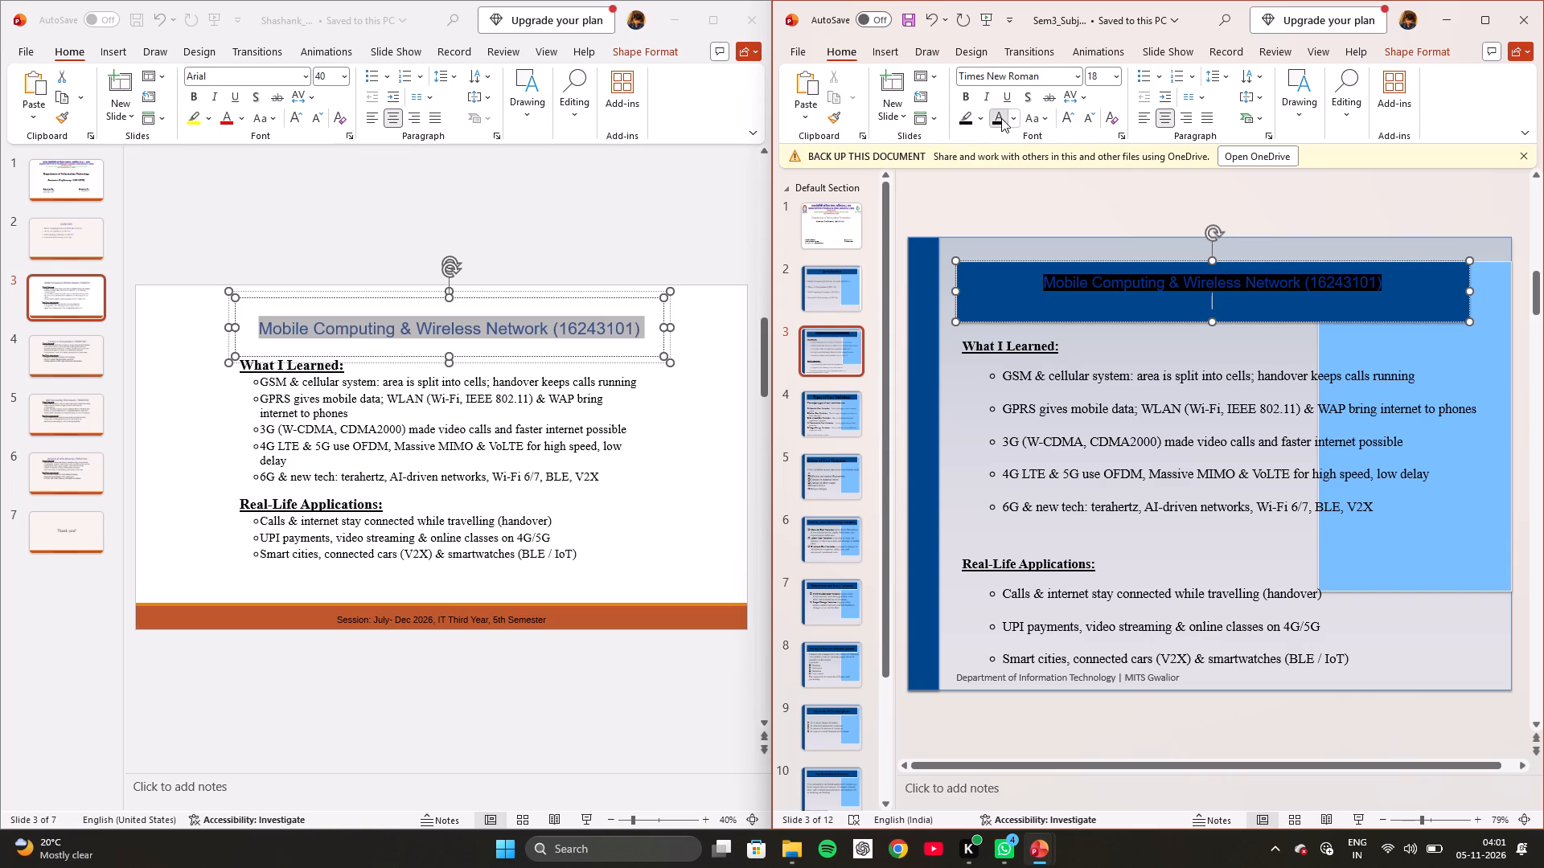
click(1012, 170)
click(1074, 207)
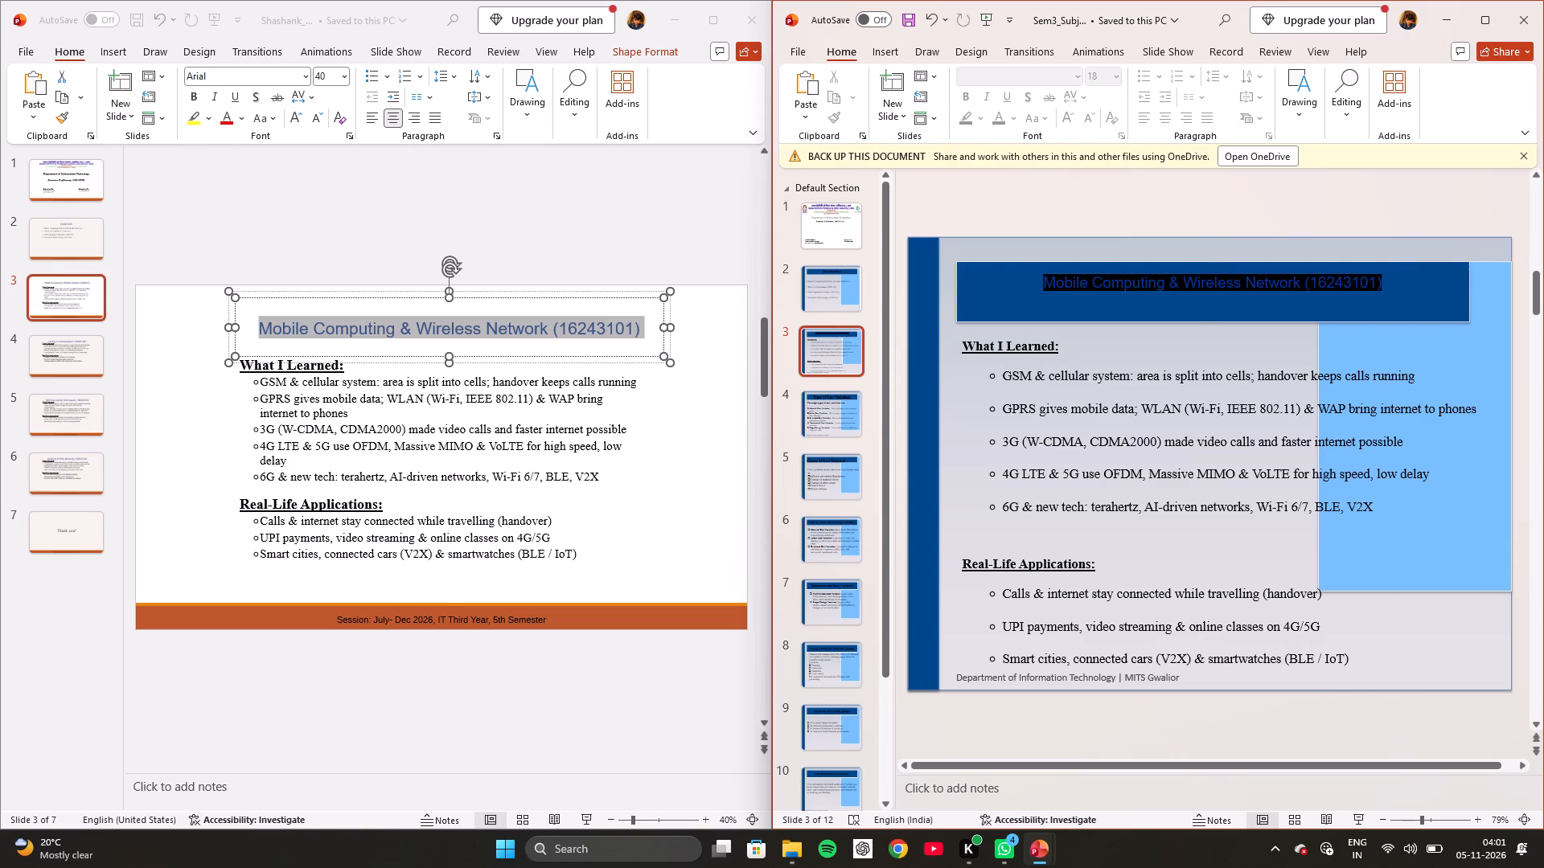
click(1080, 298)
click(1084, 310)
click(1091, 387)
click(1103, 439)
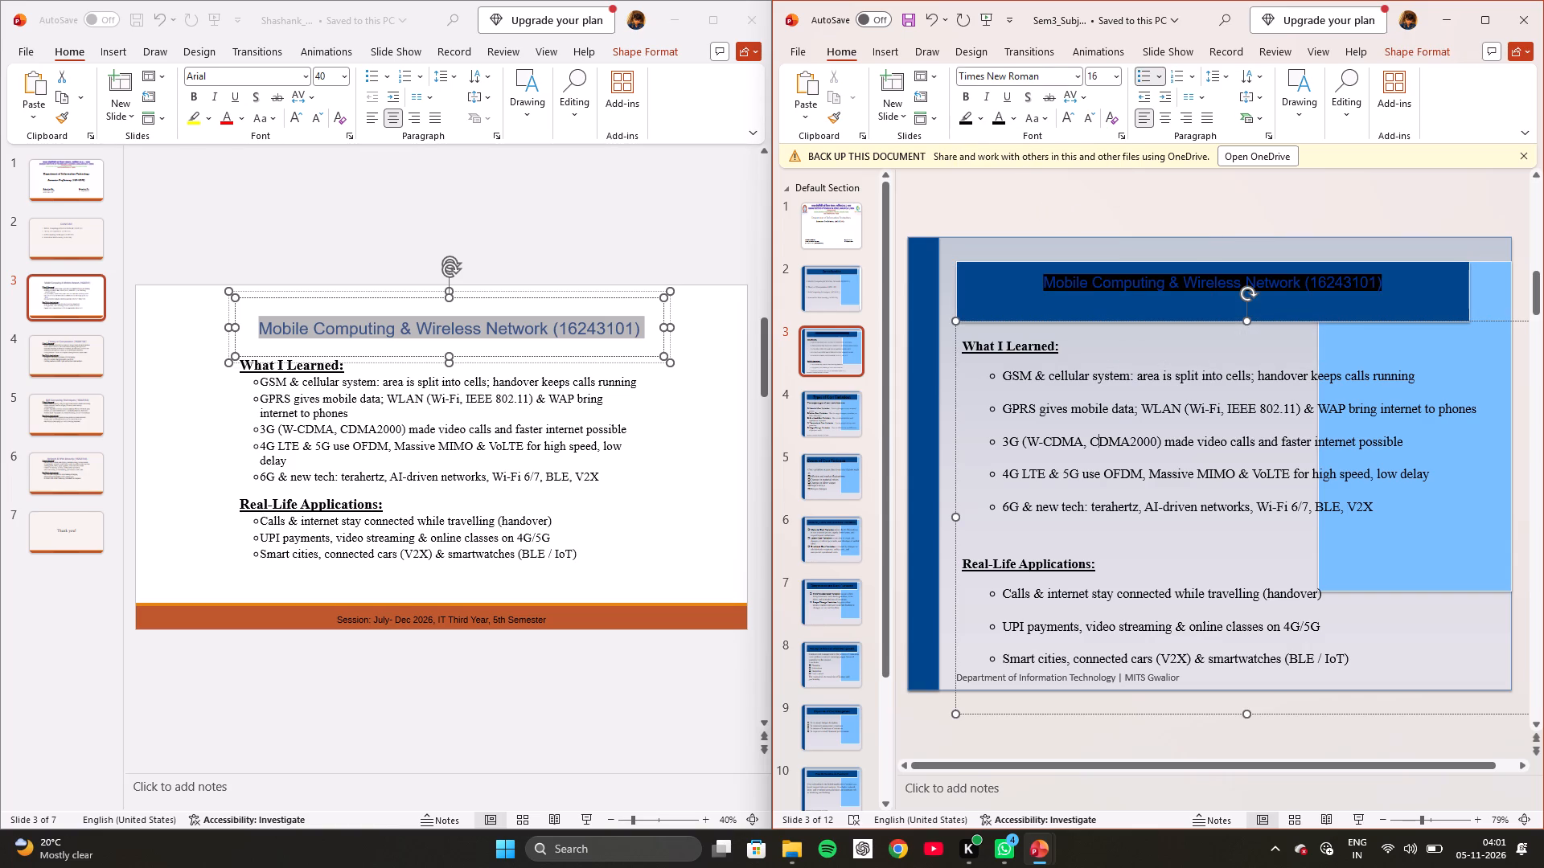
click(1278, 458)
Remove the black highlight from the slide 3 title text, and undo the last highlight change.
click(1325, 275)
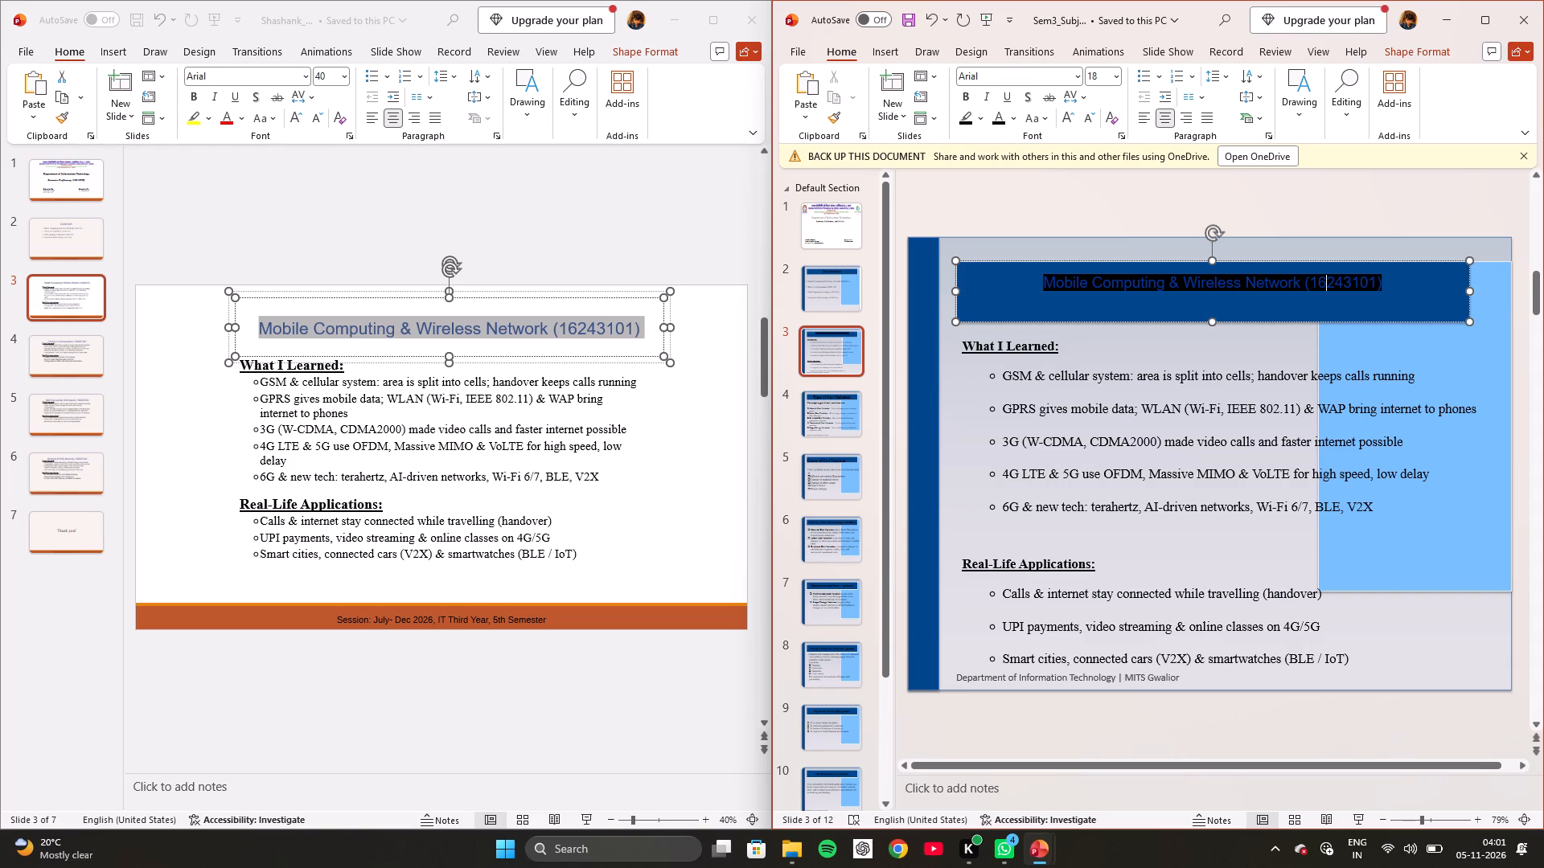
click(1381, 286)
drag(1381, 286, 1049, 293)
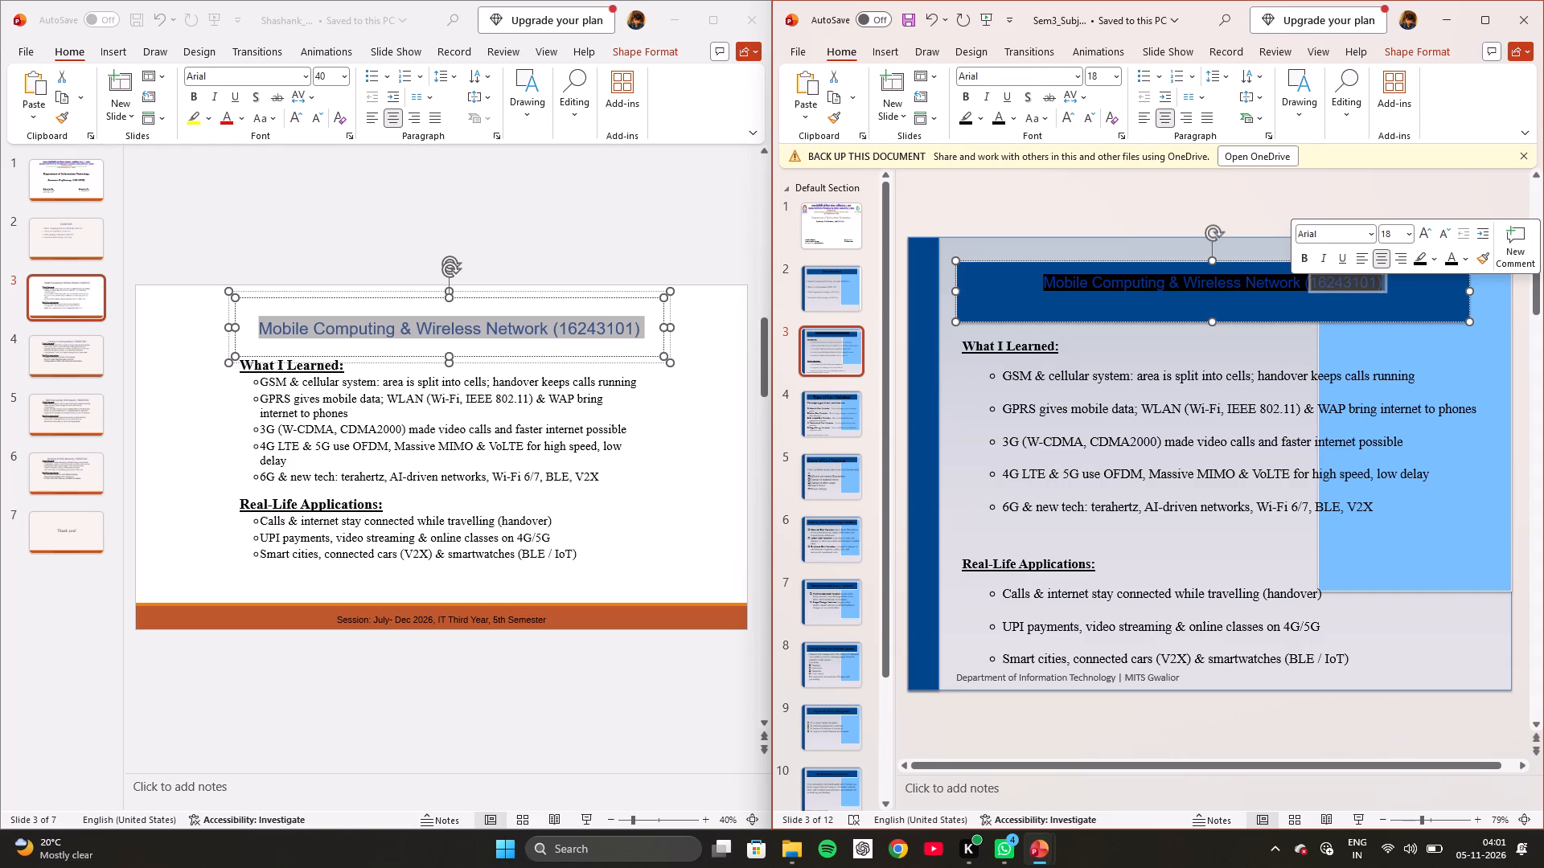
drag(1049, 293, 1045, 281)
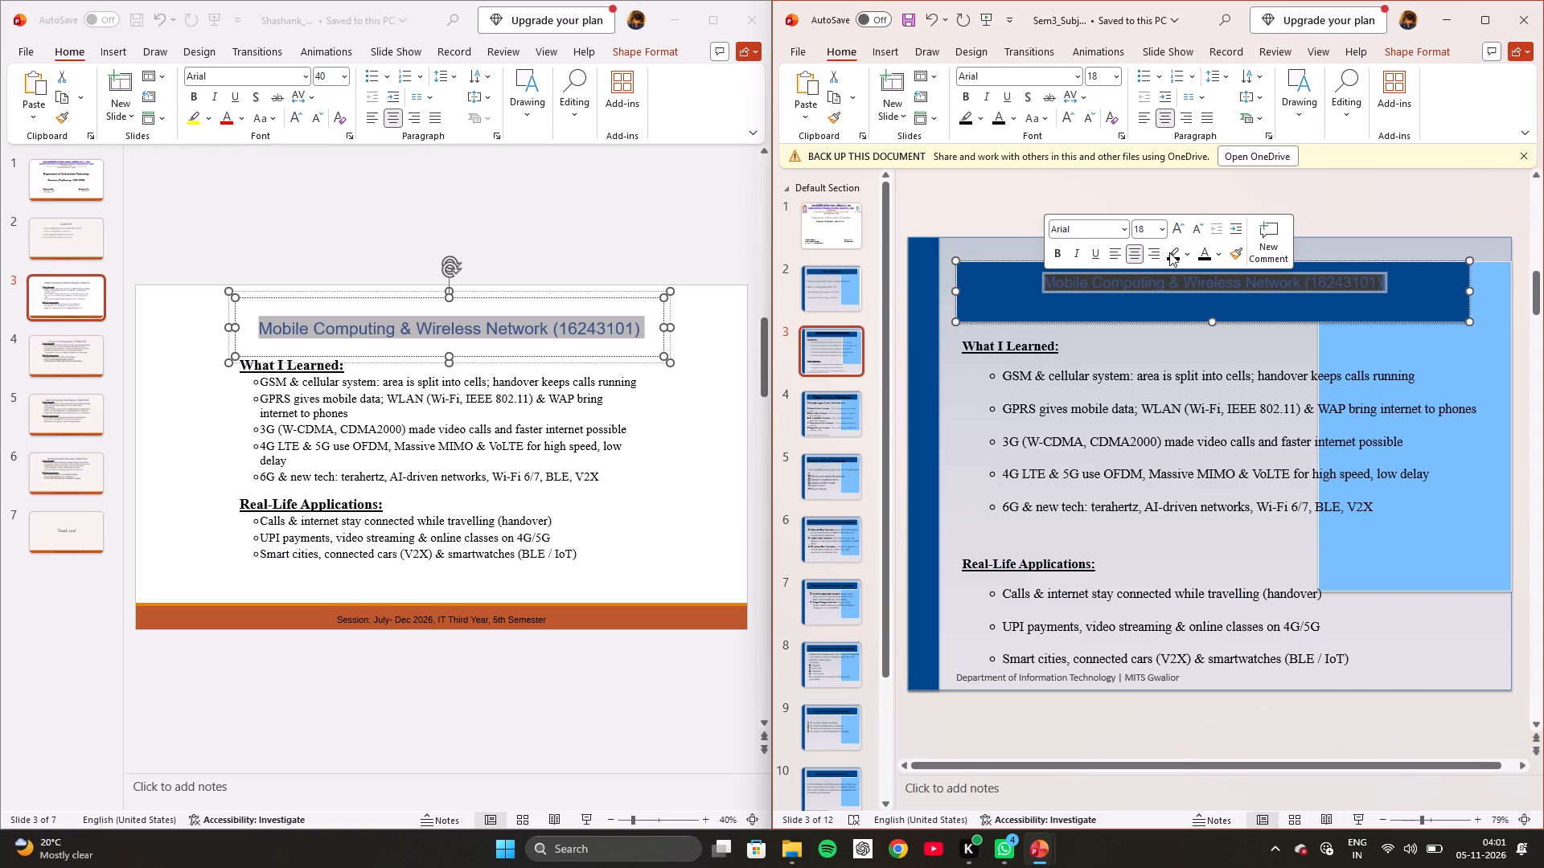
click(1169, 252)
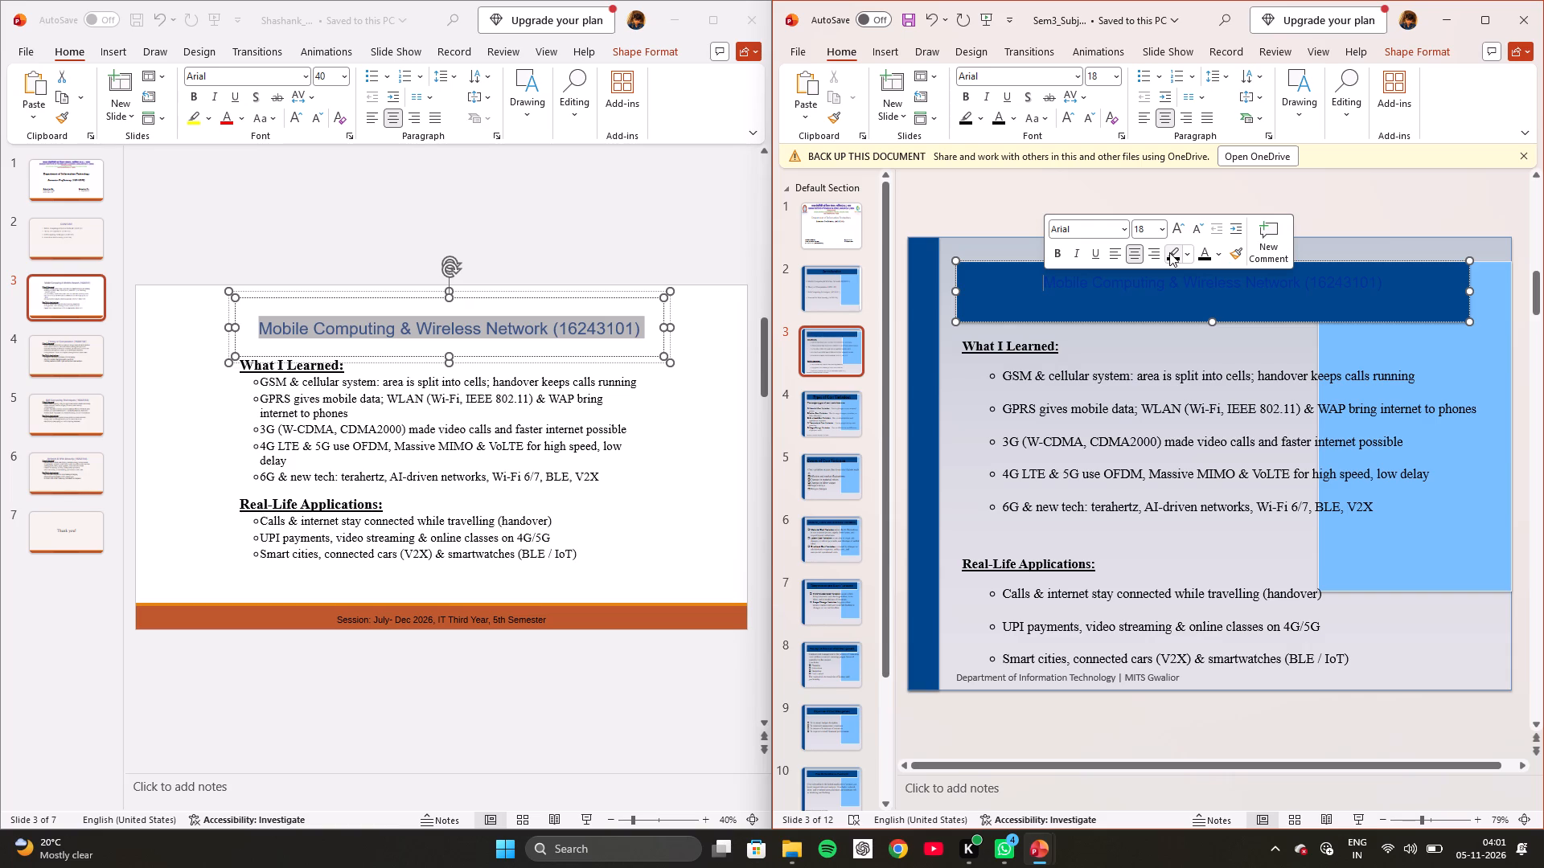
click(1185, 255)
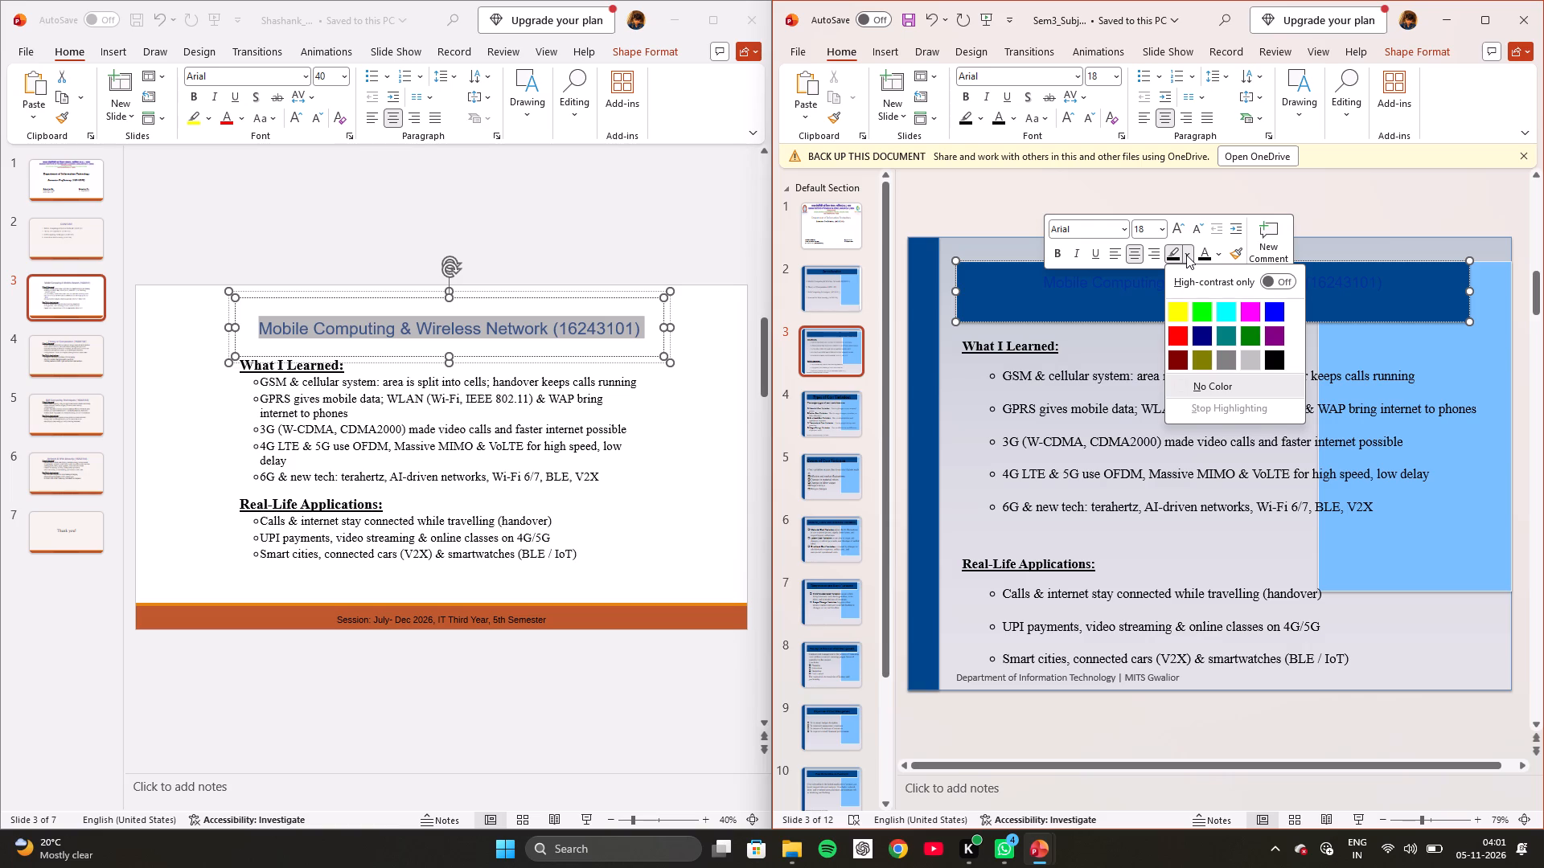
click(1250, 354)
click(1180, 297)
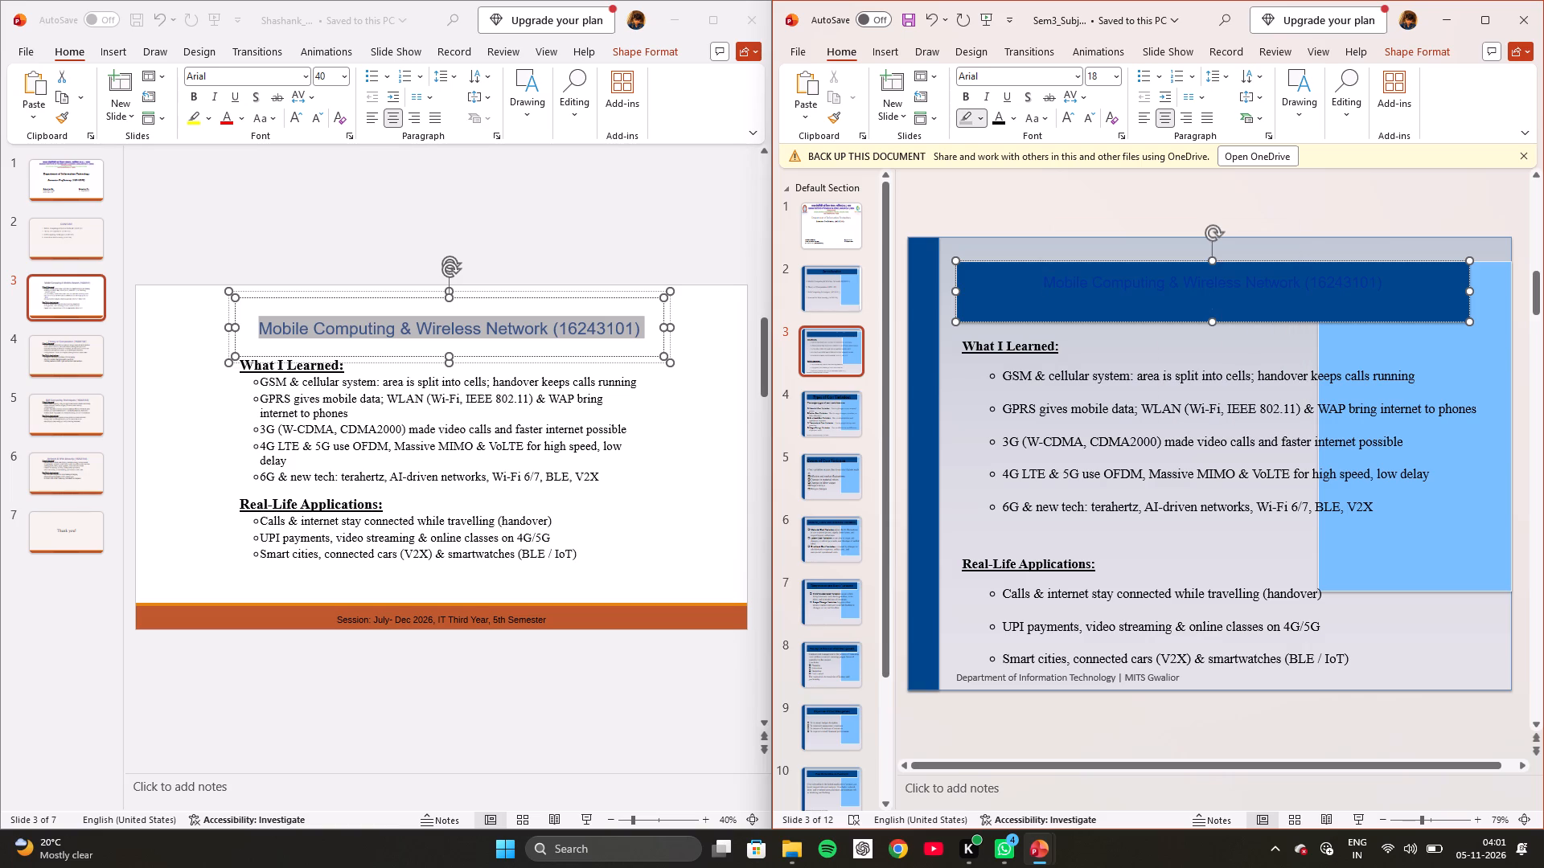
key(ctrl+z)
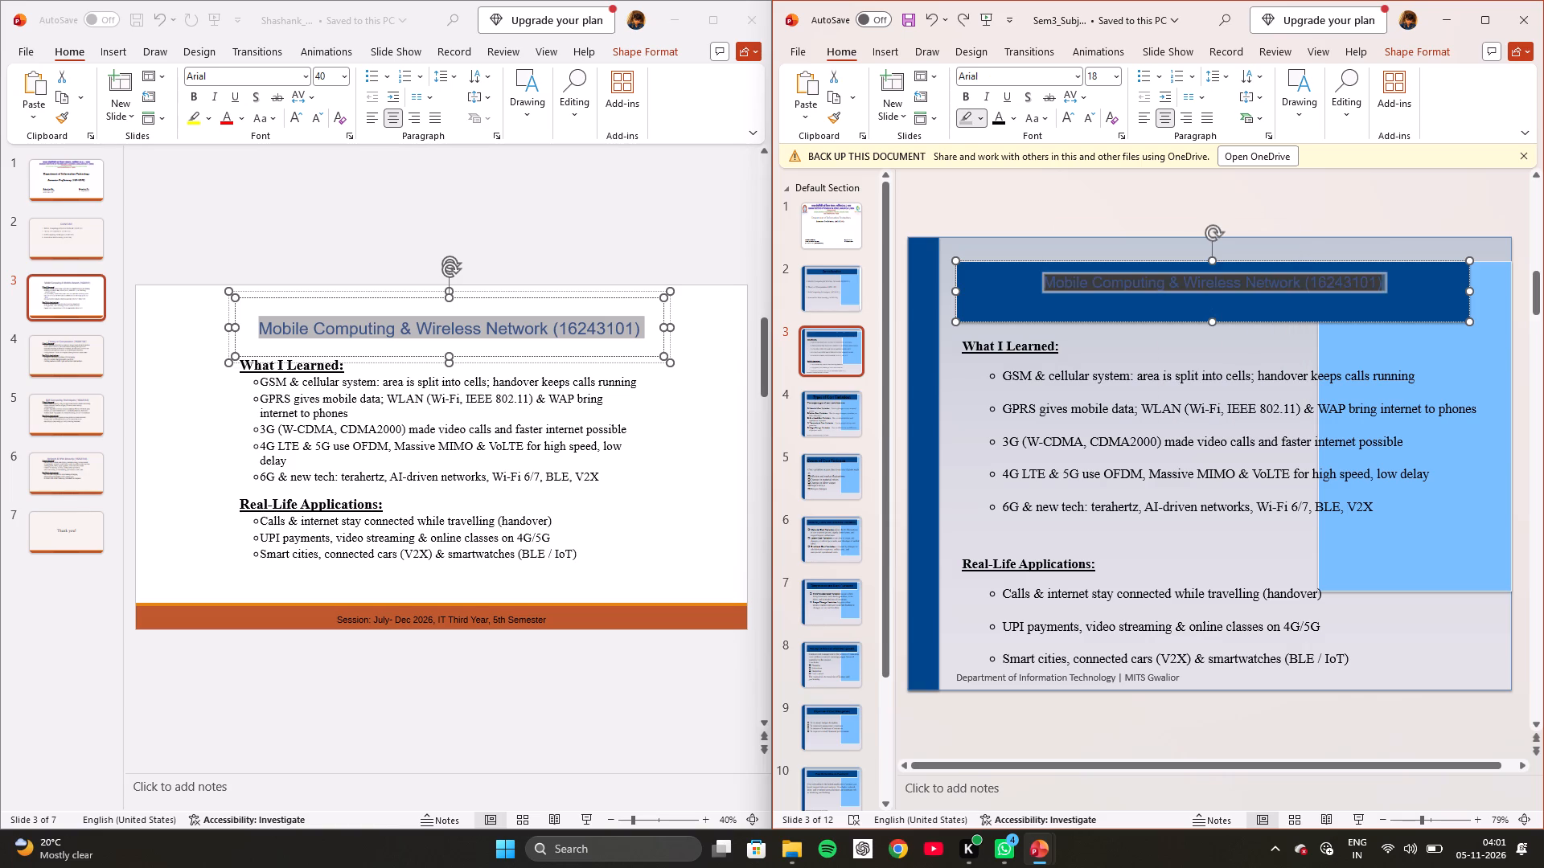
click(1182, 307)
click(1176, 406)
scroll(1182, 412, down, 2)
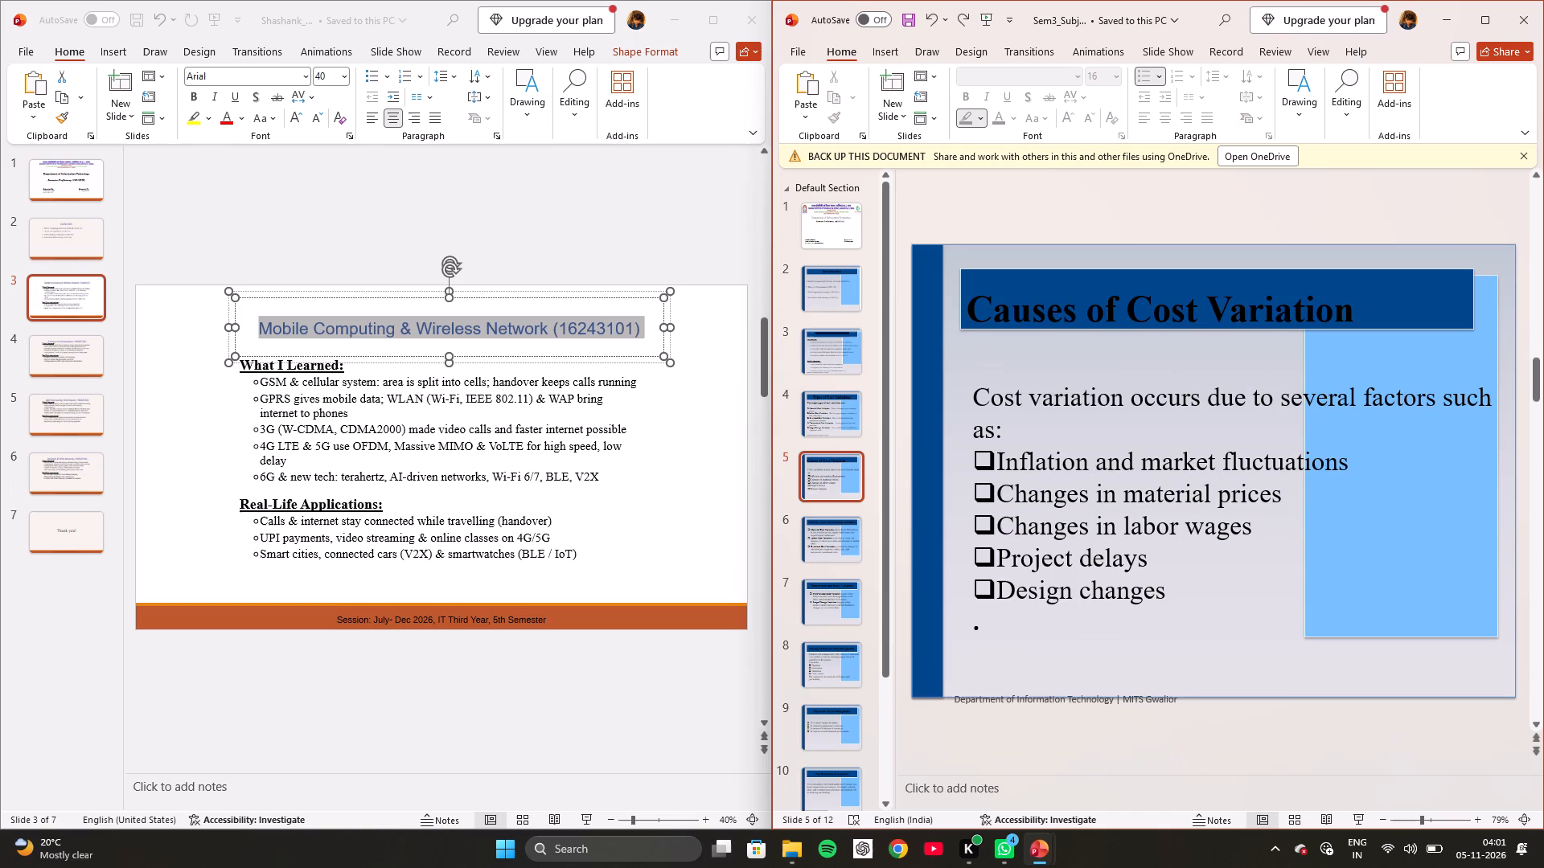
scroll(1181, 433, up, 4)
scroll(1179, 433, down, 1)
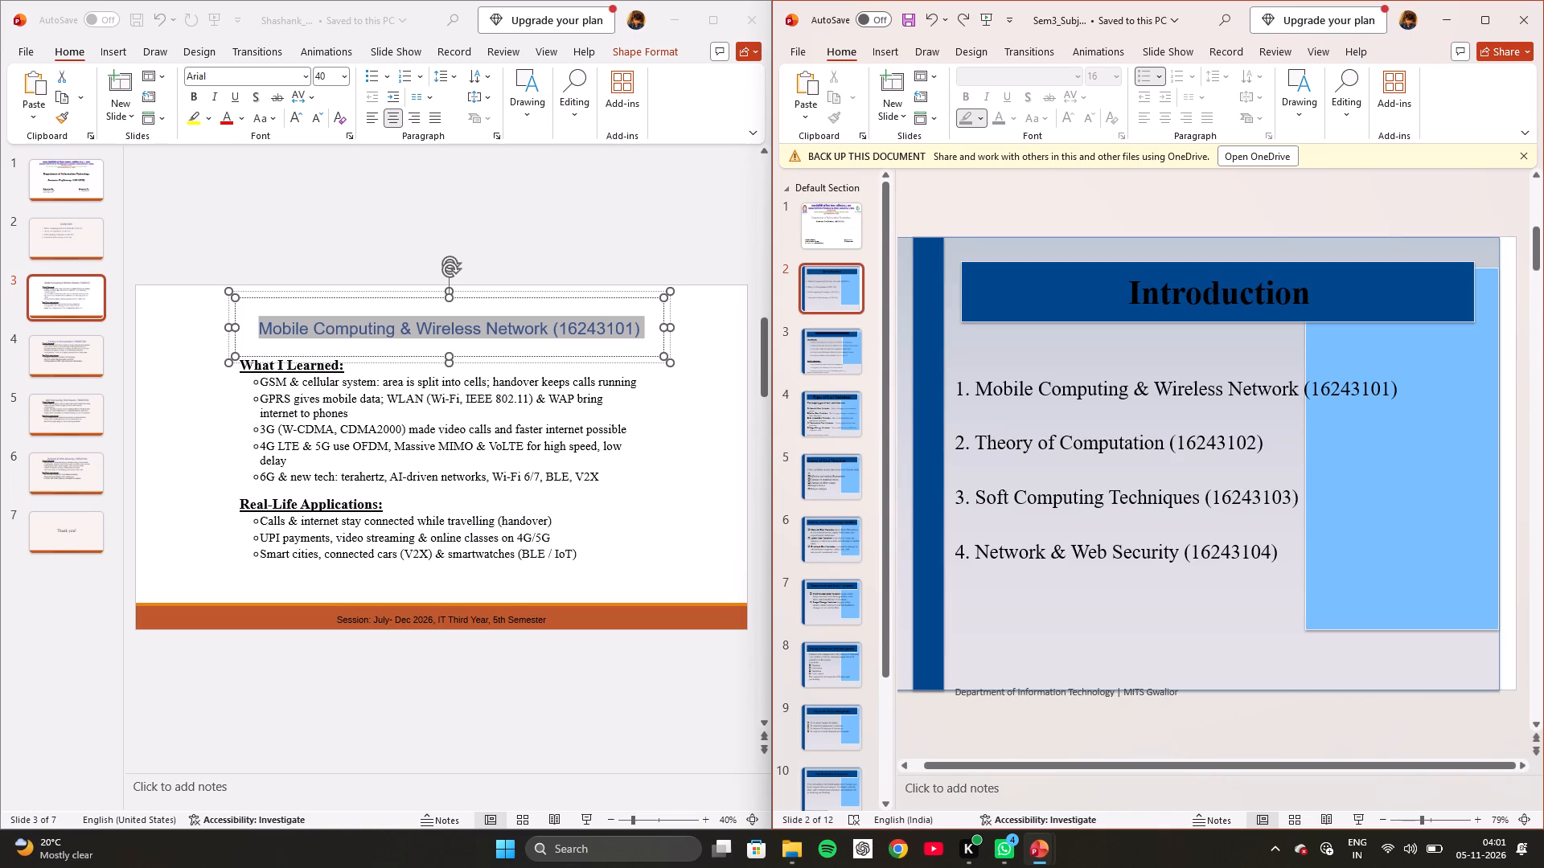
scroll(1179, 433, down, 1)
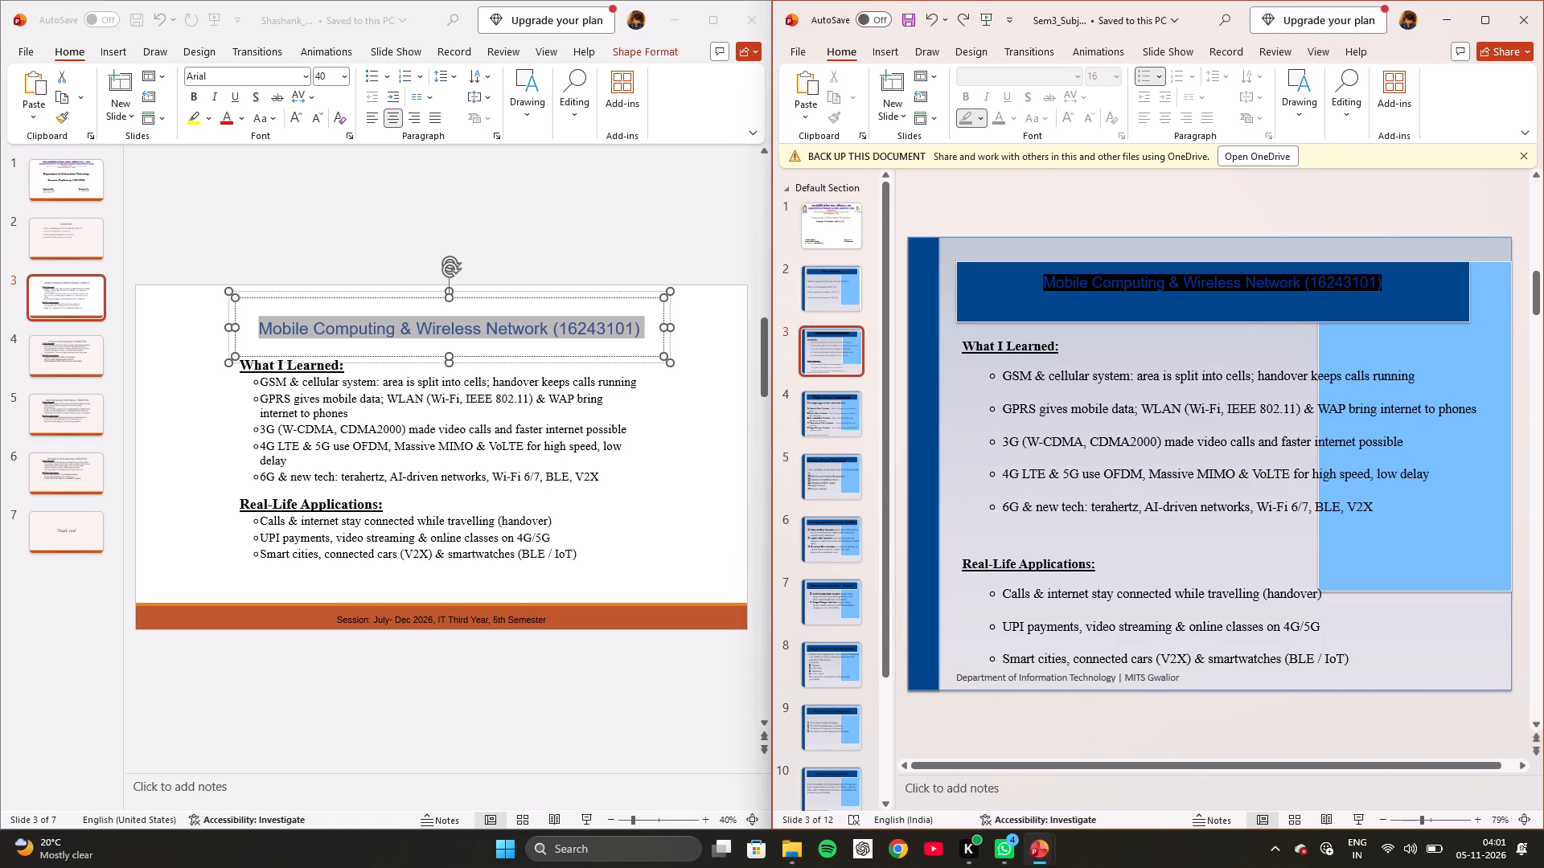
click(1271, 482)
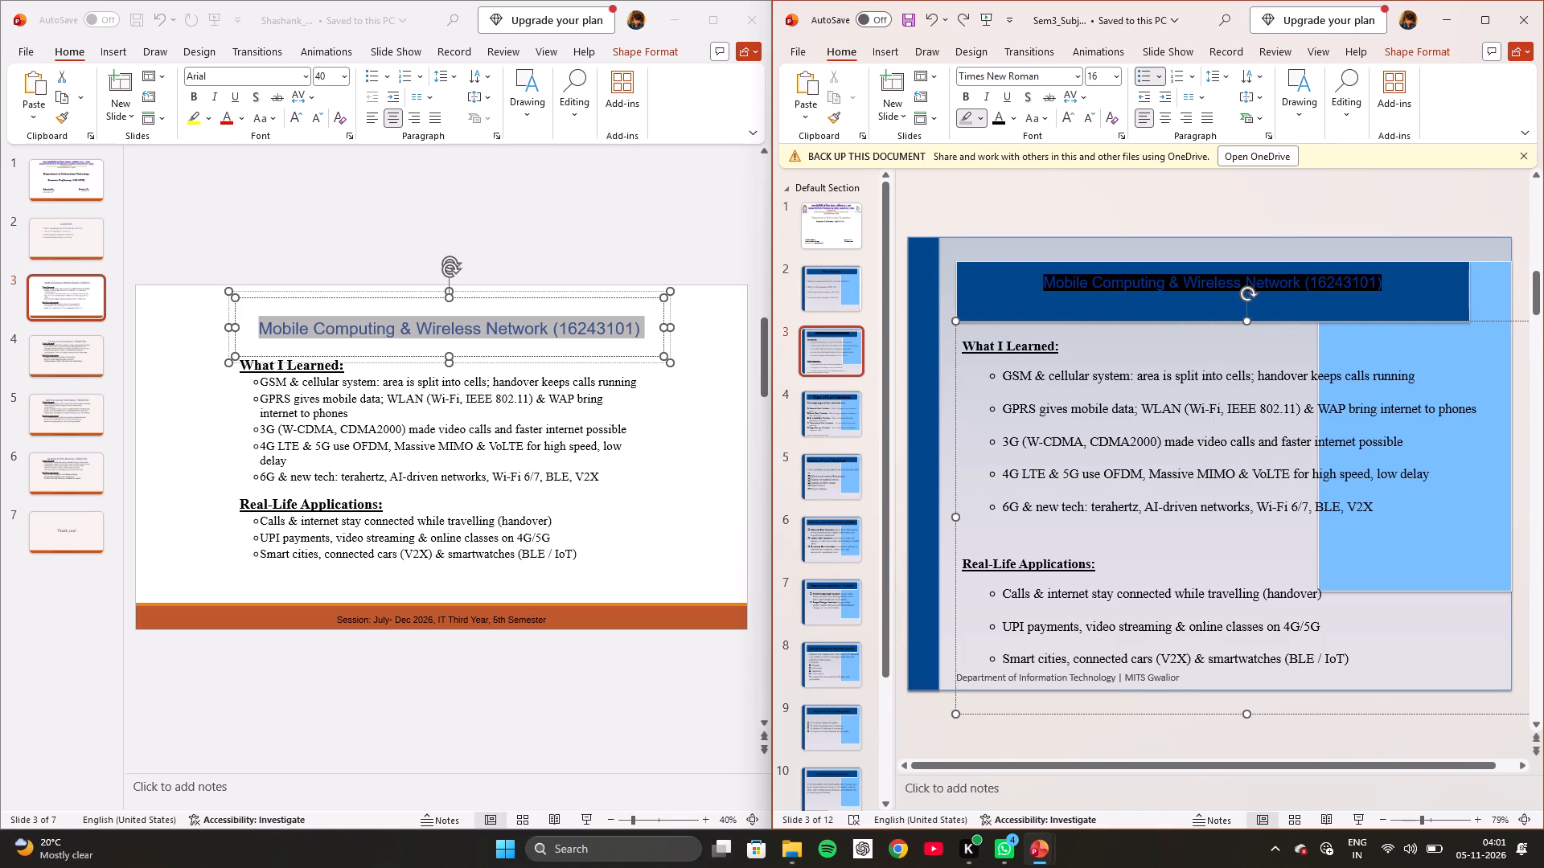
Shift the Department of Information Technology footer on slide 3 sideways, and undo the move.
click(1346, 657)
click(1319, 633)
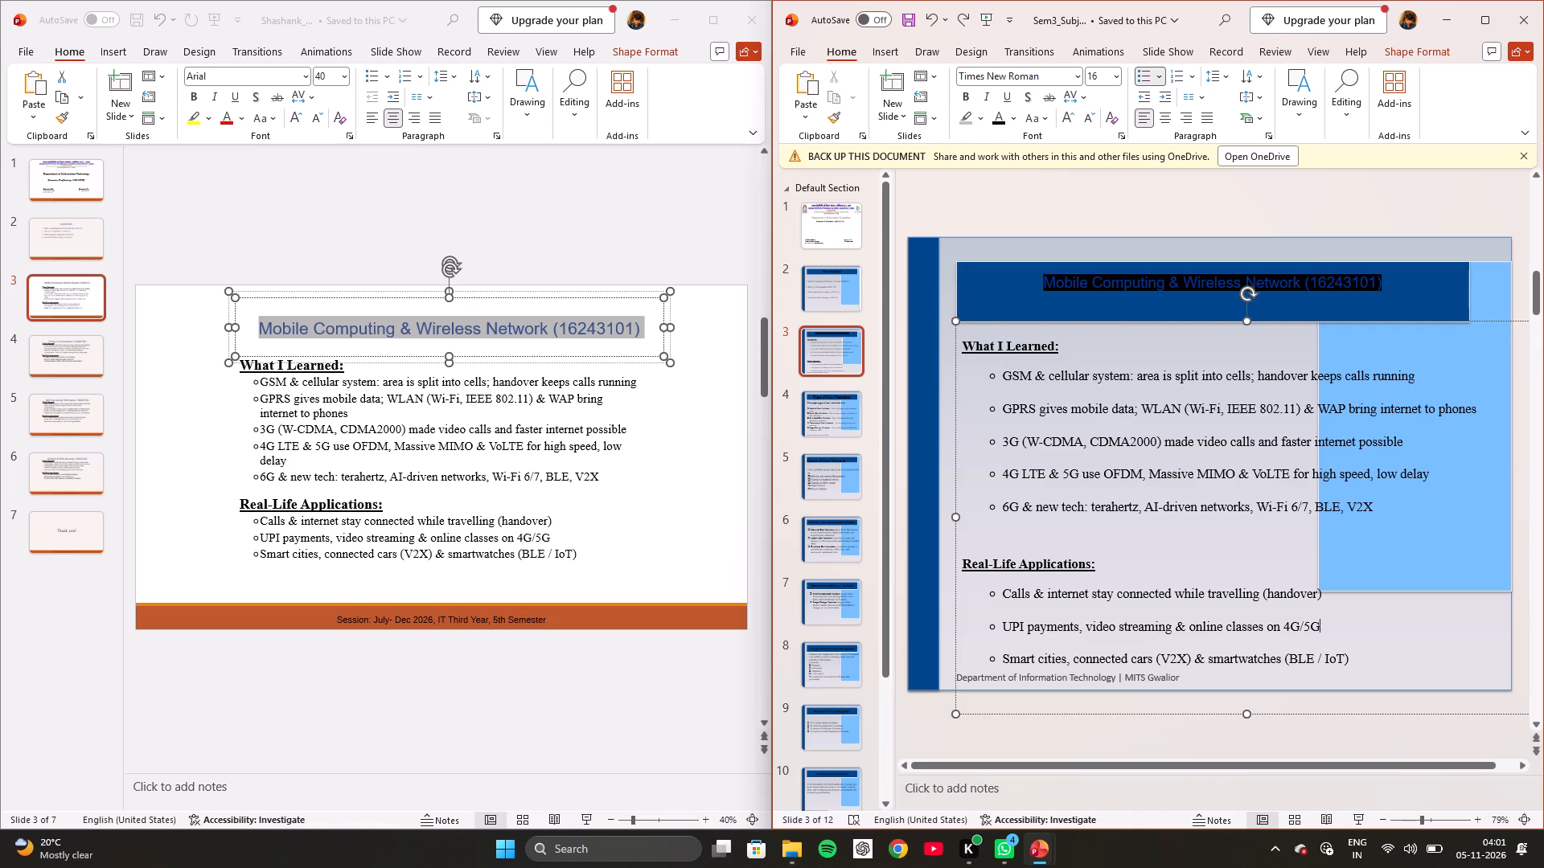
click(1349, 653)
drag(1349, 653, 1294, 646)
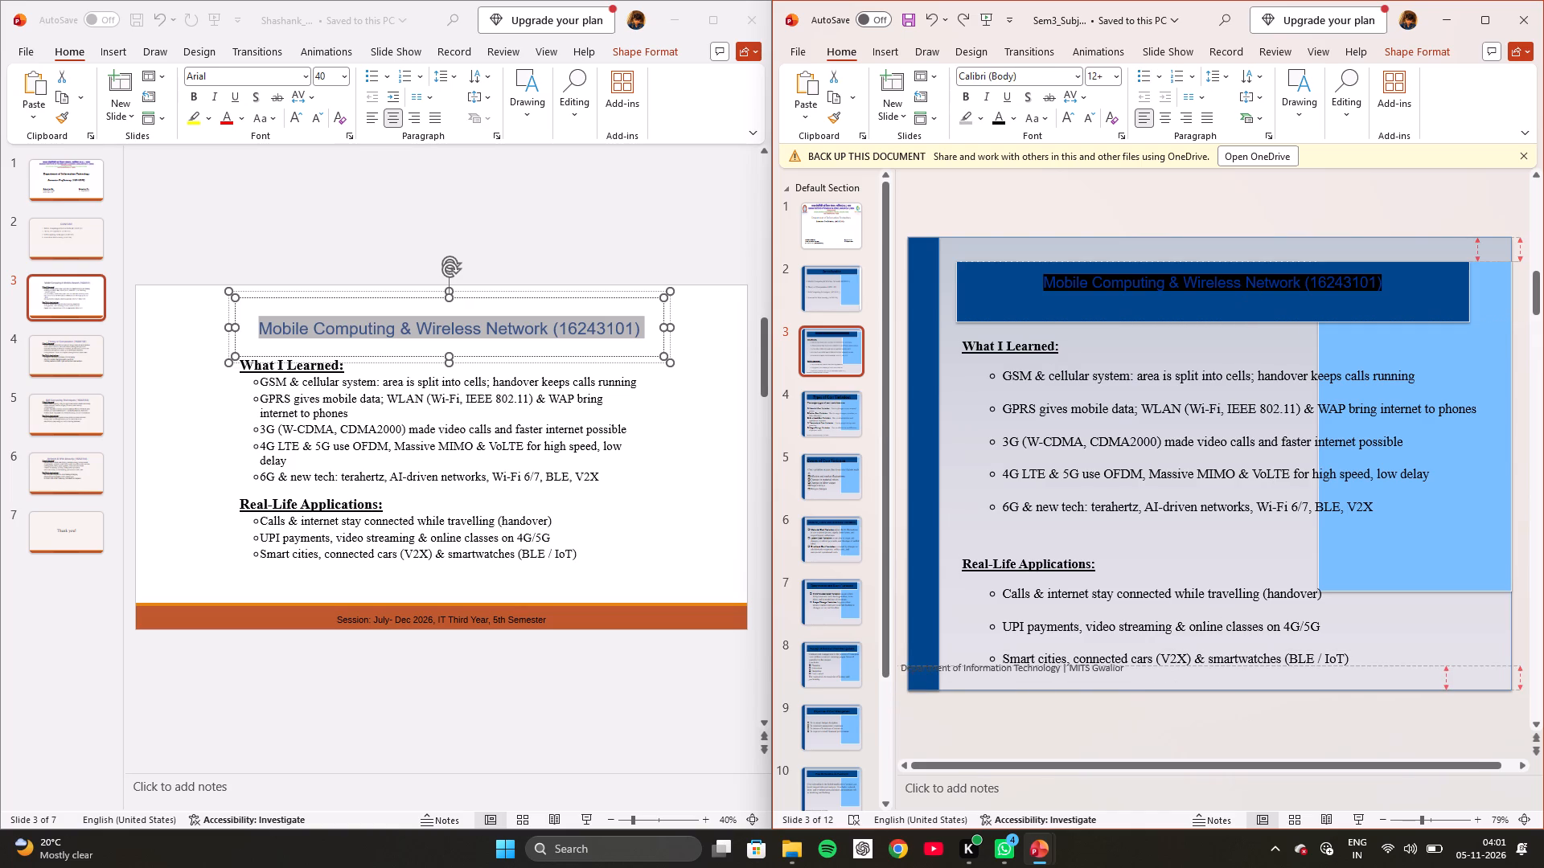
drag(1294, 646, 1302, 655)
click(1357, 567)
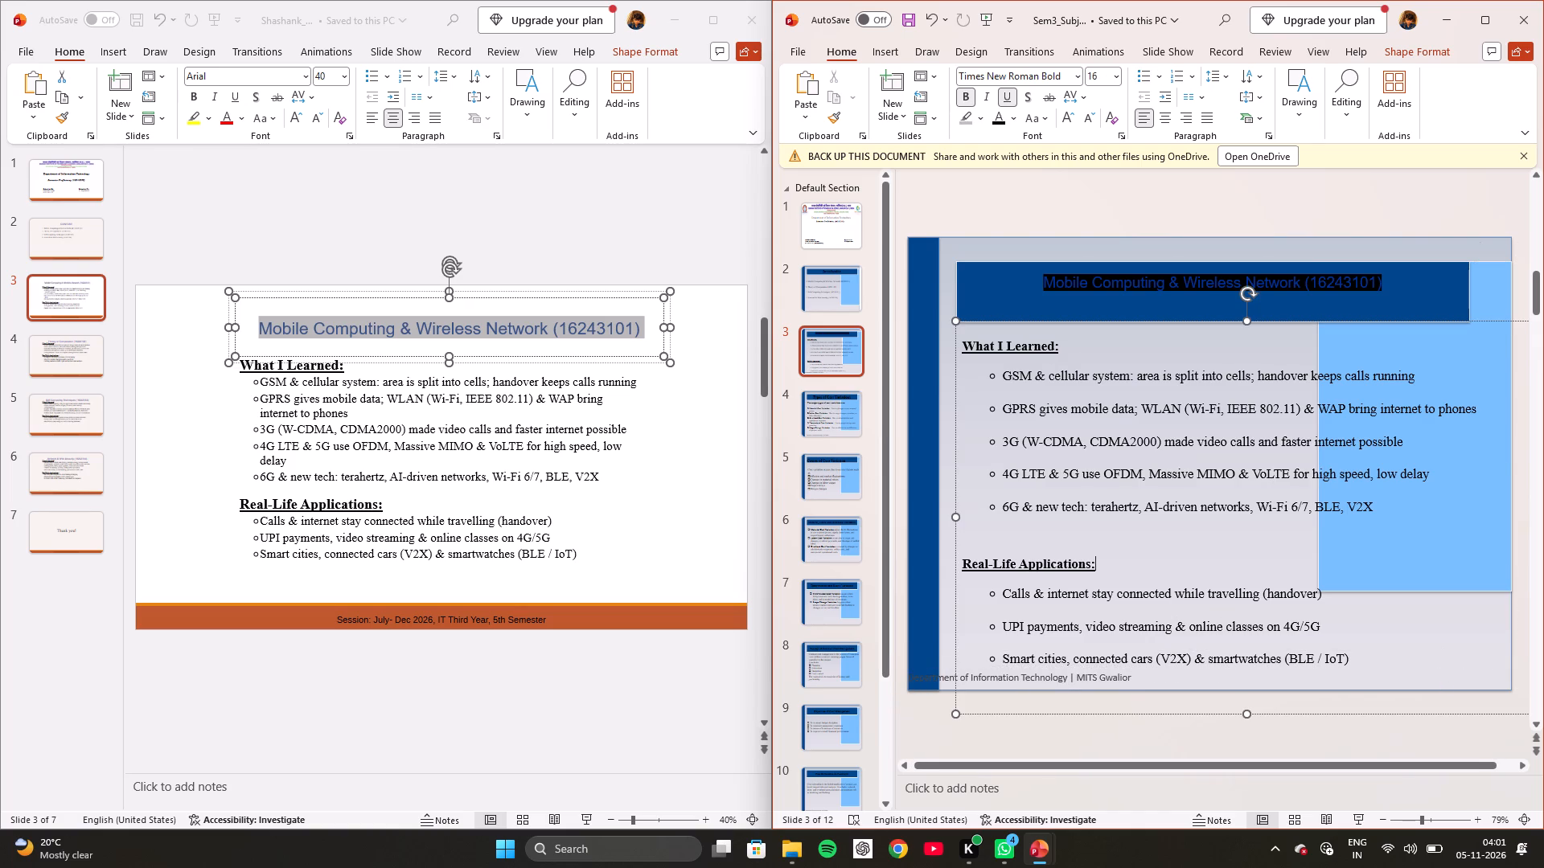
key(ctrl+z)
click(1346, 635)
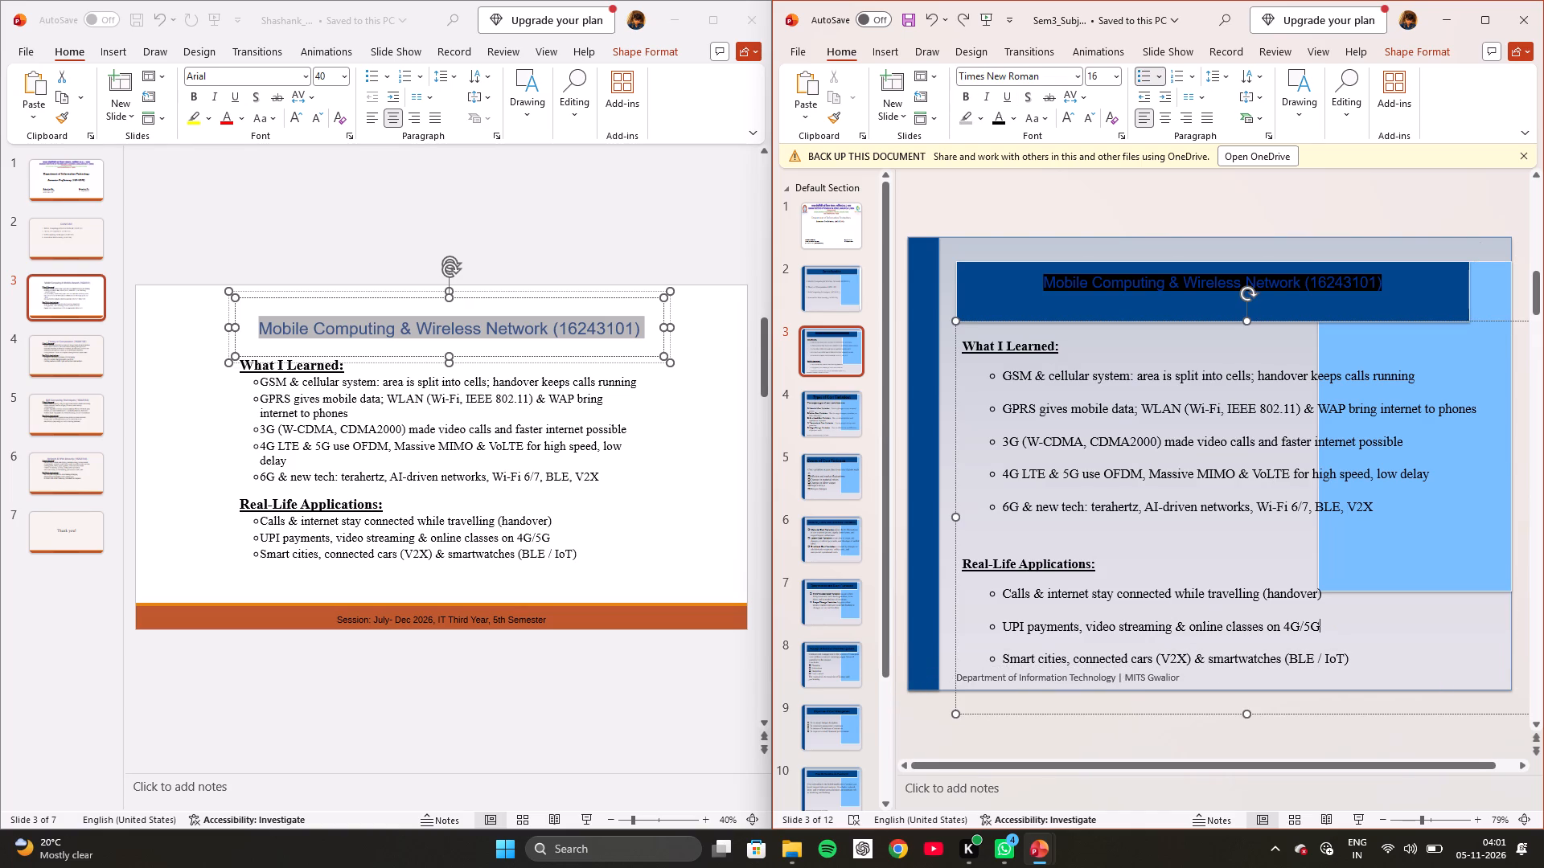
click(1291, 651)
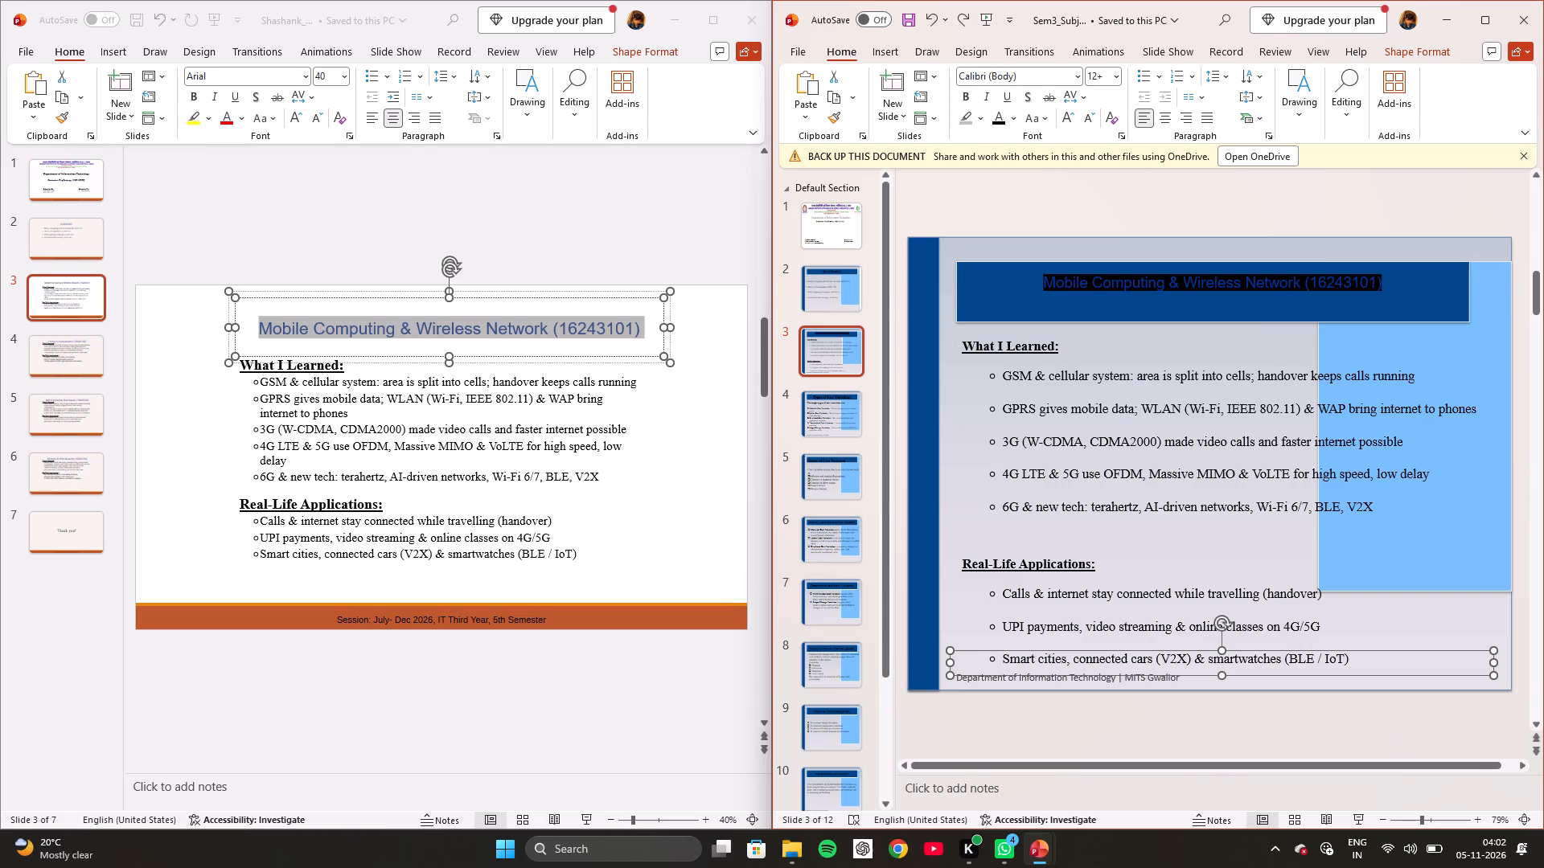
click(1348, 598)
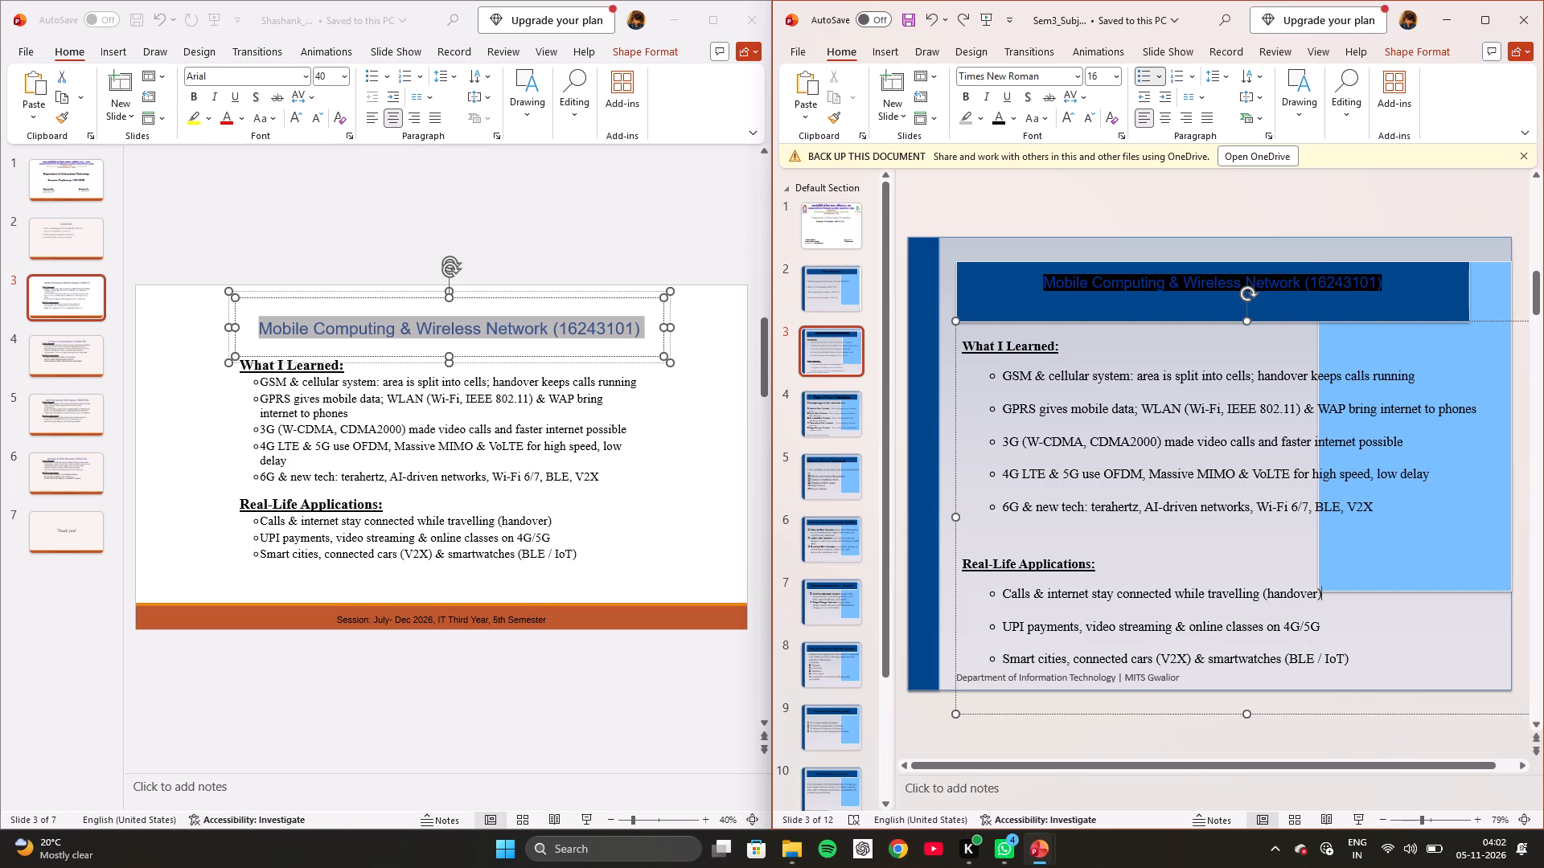
Select all the What I Learned and Real-Life Applications text on slide 3 of the Sem3 presentation.
drag(963, 341, 1205, 472)
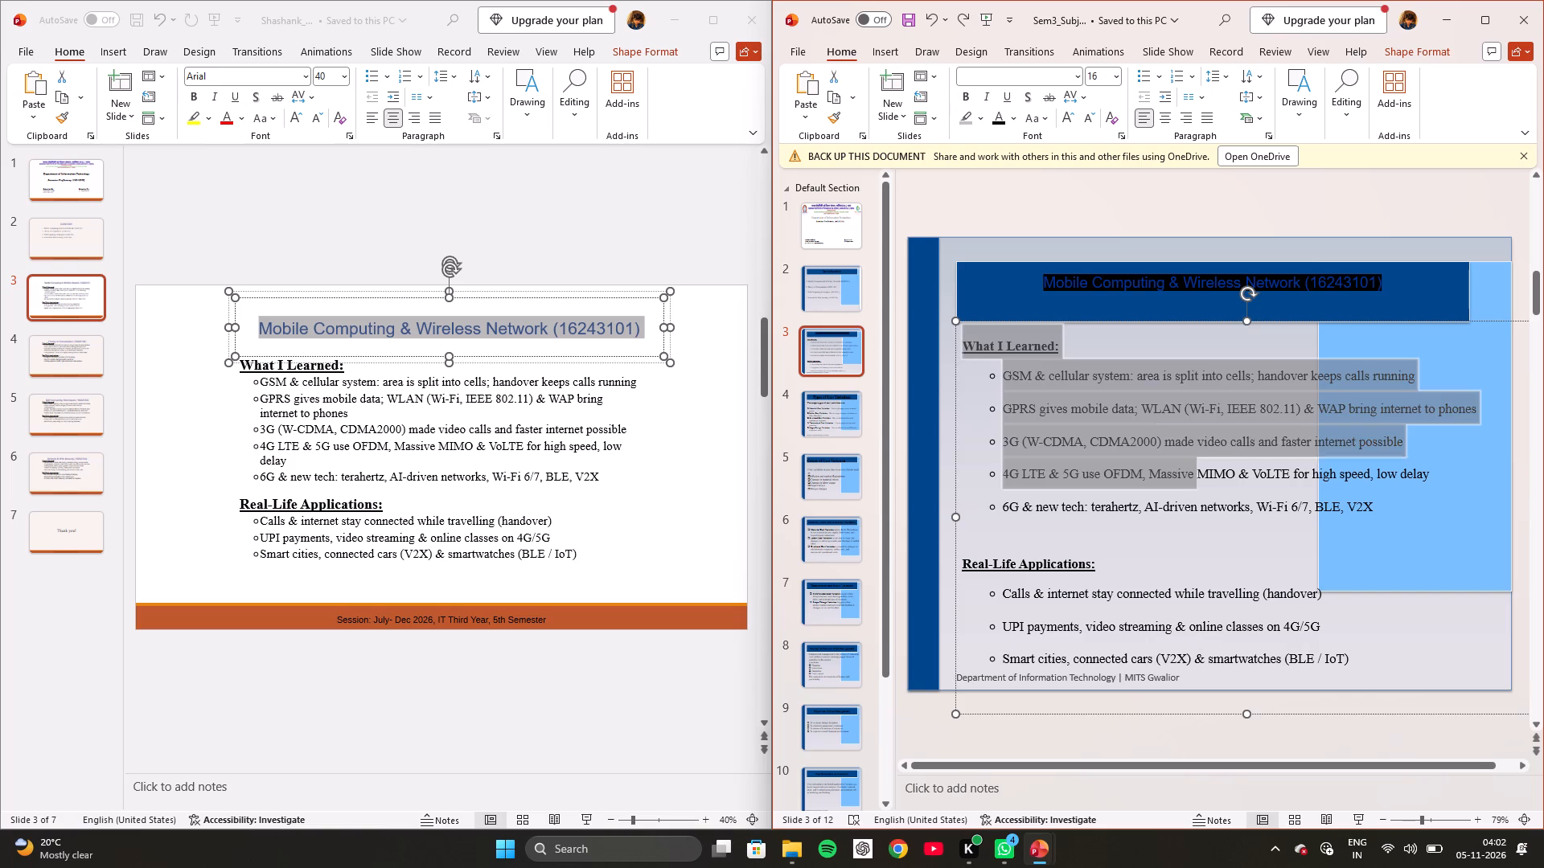
drag(1205, 472, 1353, 658)
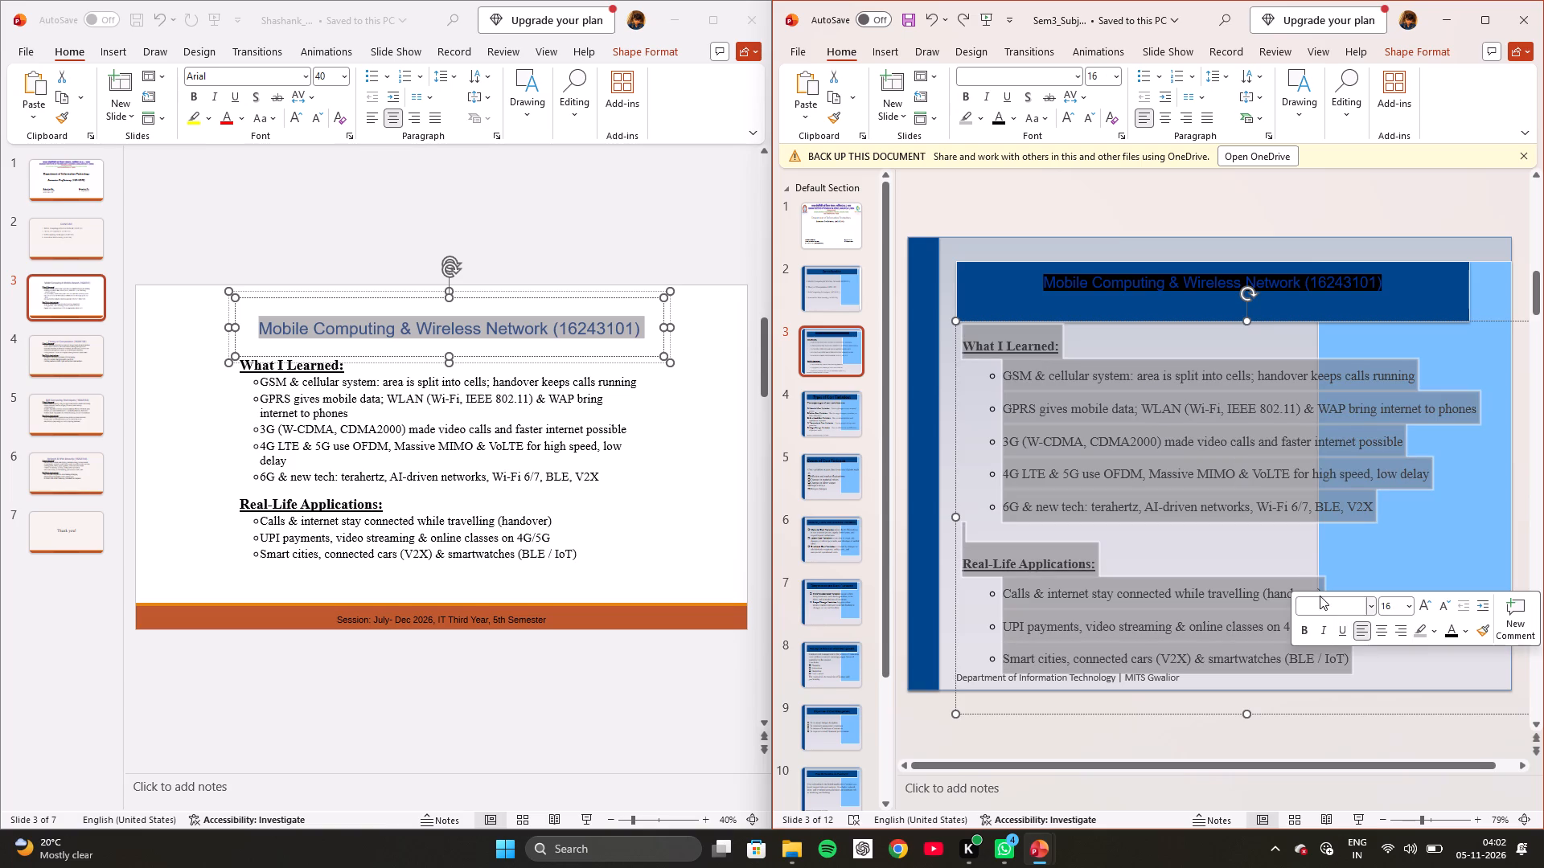
Set the font of the selected What I Learned and Real-Life Applications text on slide 3 to Times New Roman.
click(1338, 603)
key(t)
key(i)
key(Return)
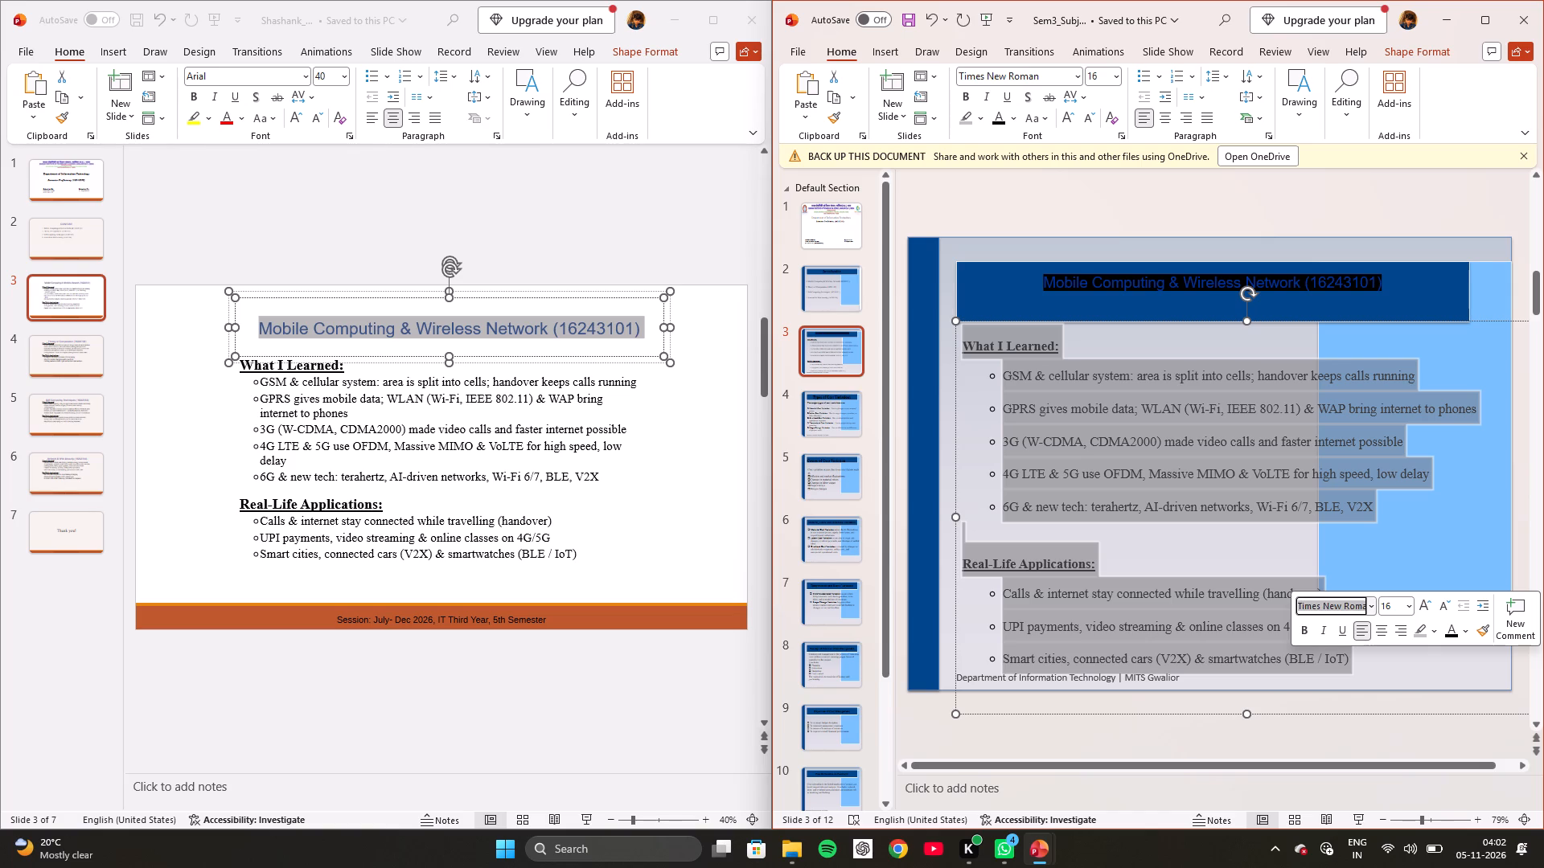
click(1364, 578)
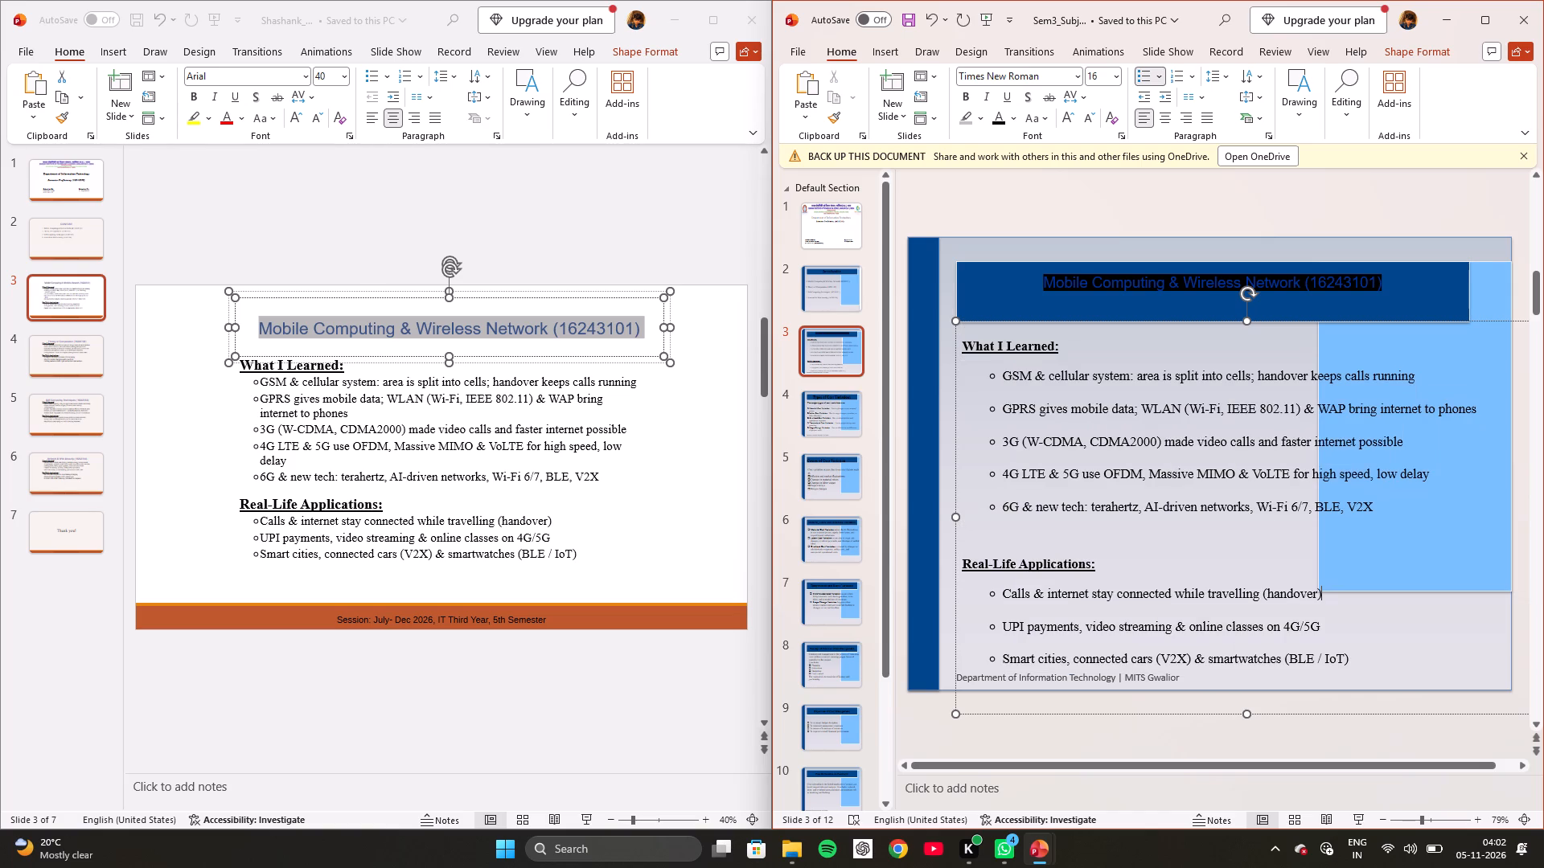
Delete the blank line above the Real-Life Applications heading on slide 3.
click(1413, 538)
key(BackSpace)
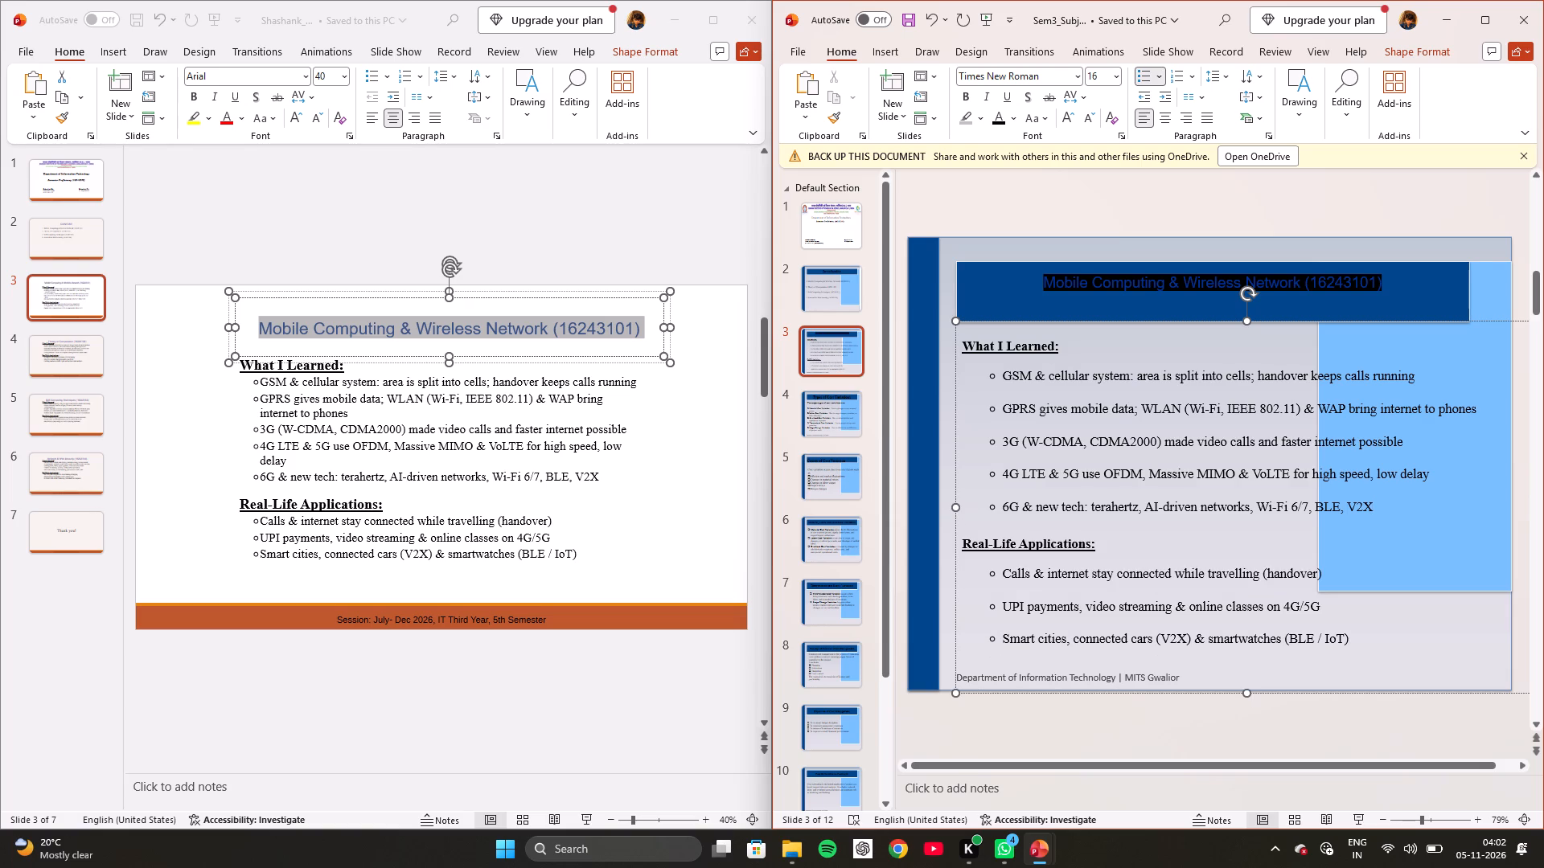
click(1411, 646)
Format the entire Mobile Computing & Wireless Network (16243101) title on slide 3 as Times New Roman, size 28.
click(1415, 358)
click(1381, 285)
drag(1380, 285, 1081, 295)
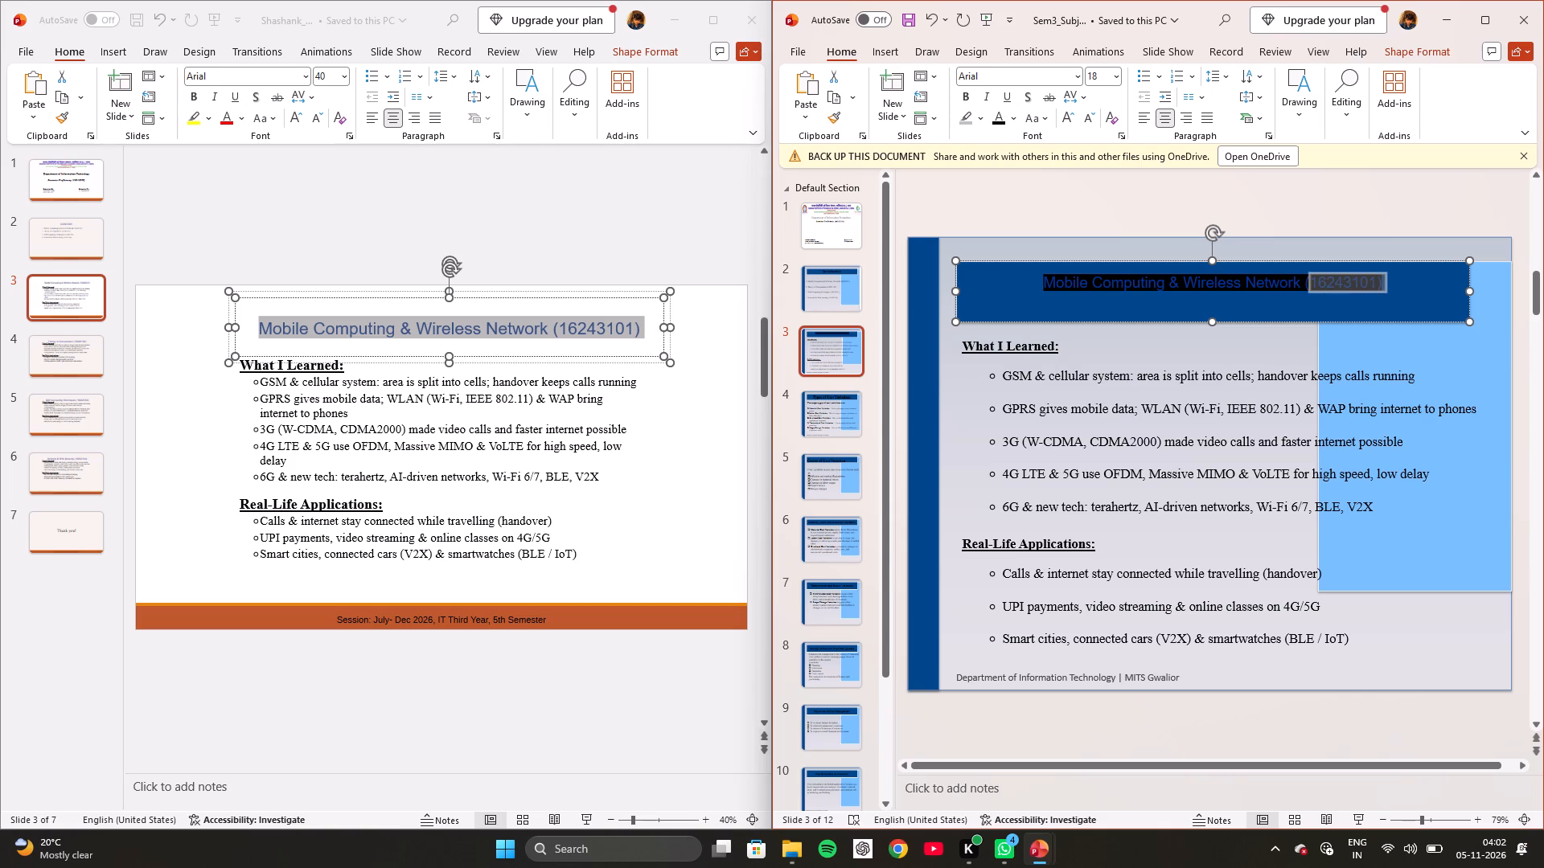
drag(1081, 295, 1029, 293)
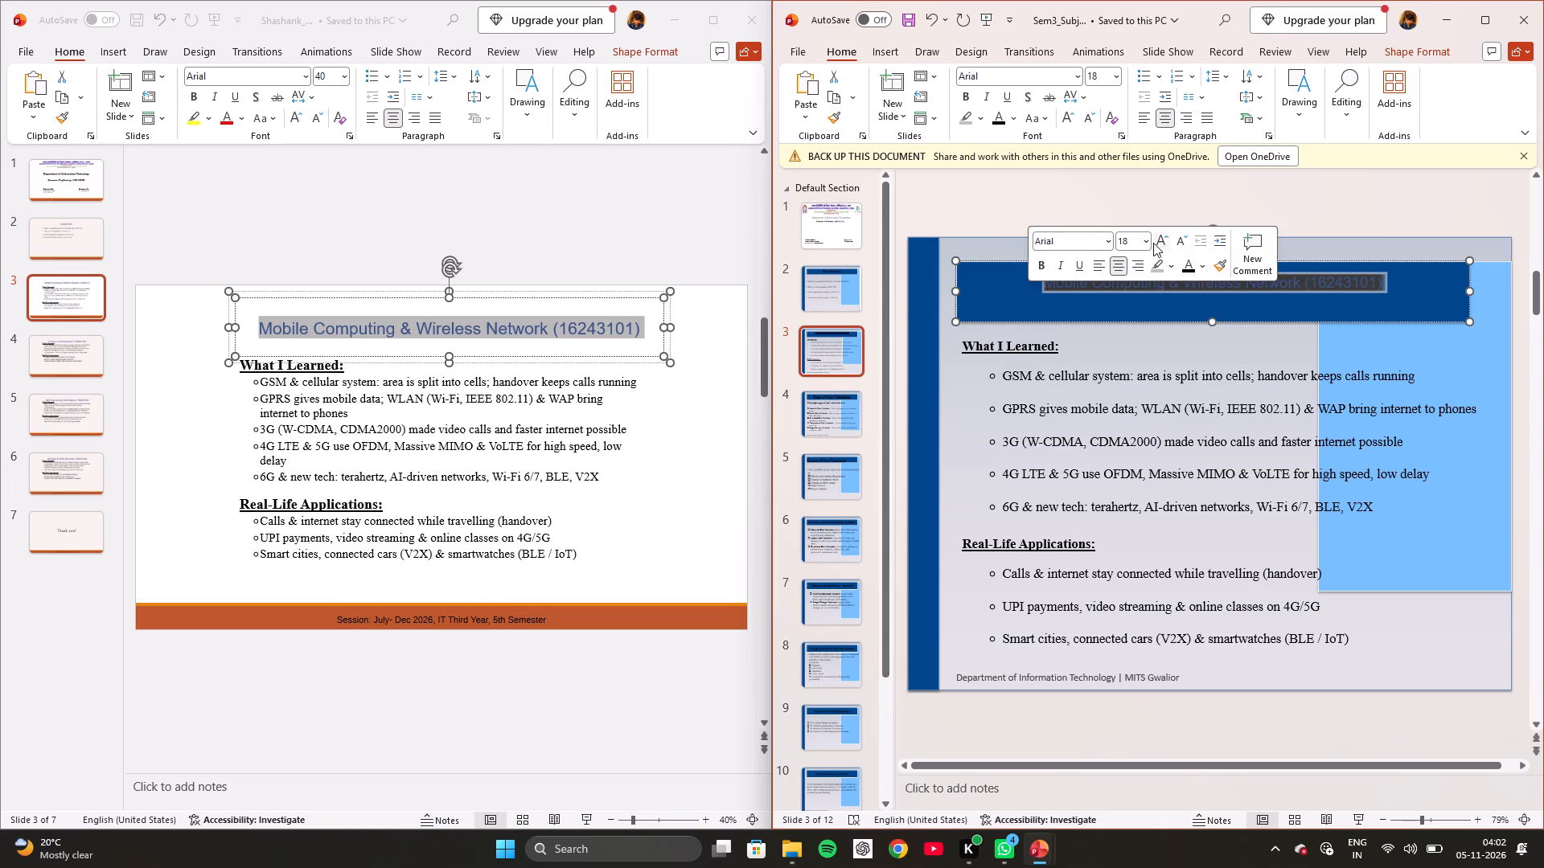
click(1081, 240)
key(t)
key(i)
key(Return)
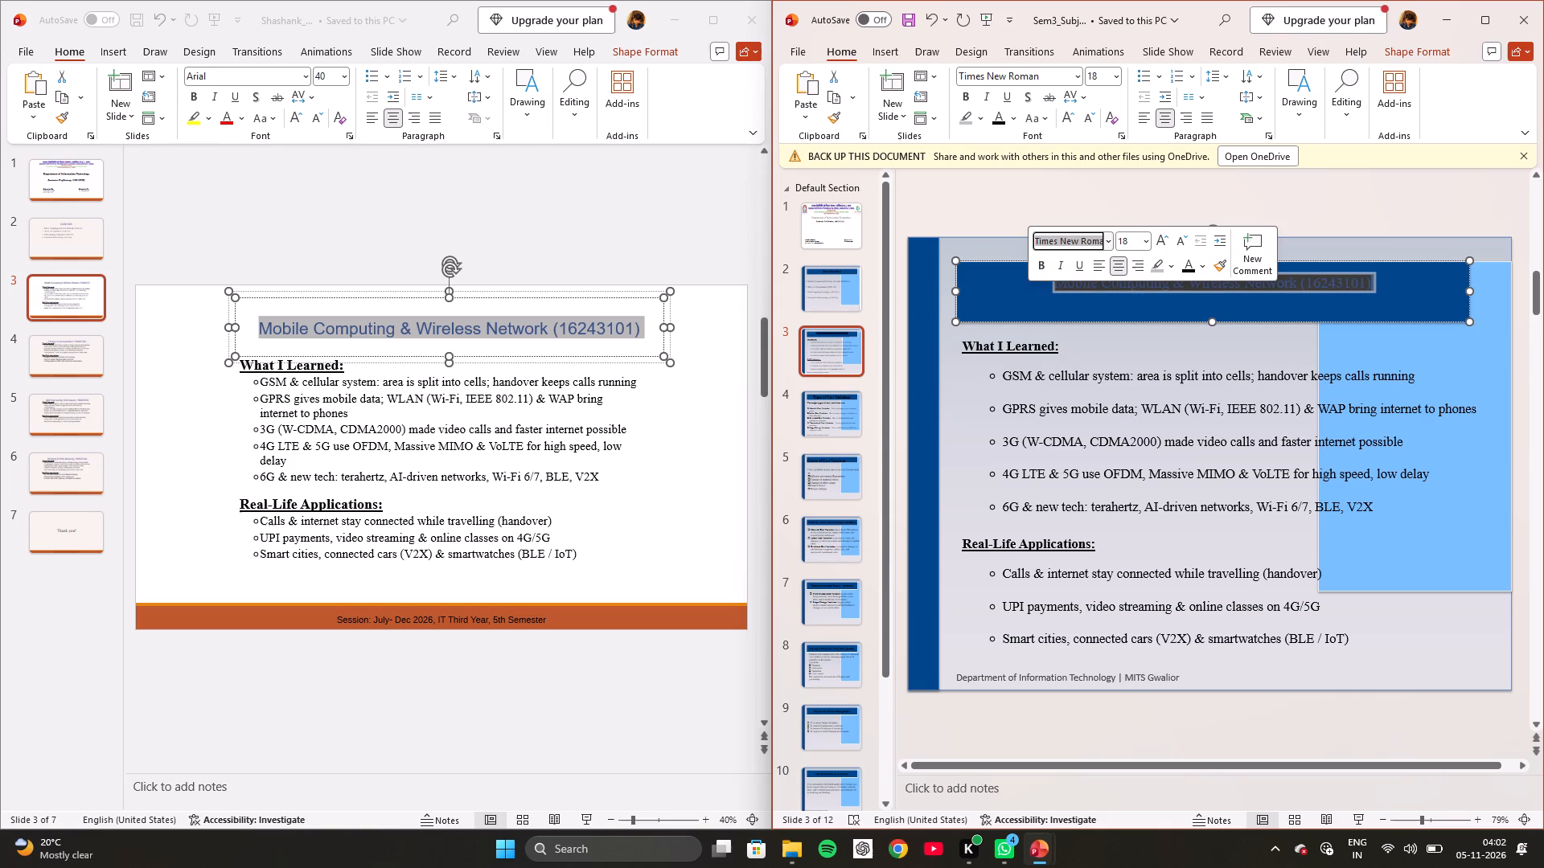
click(1144, 241)
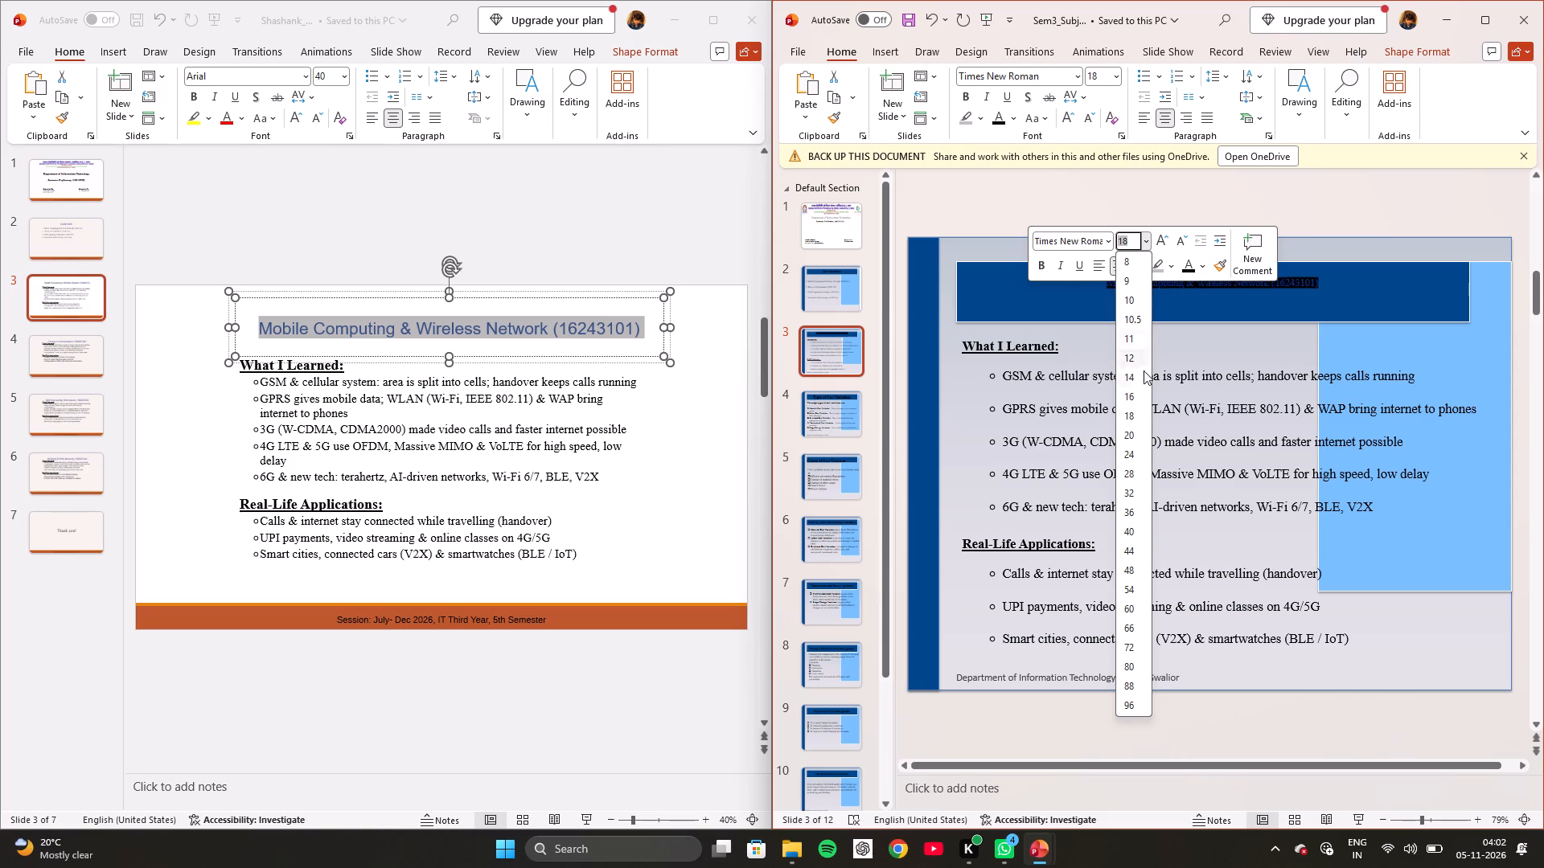
click(1146, 479)
click(1202, 421)
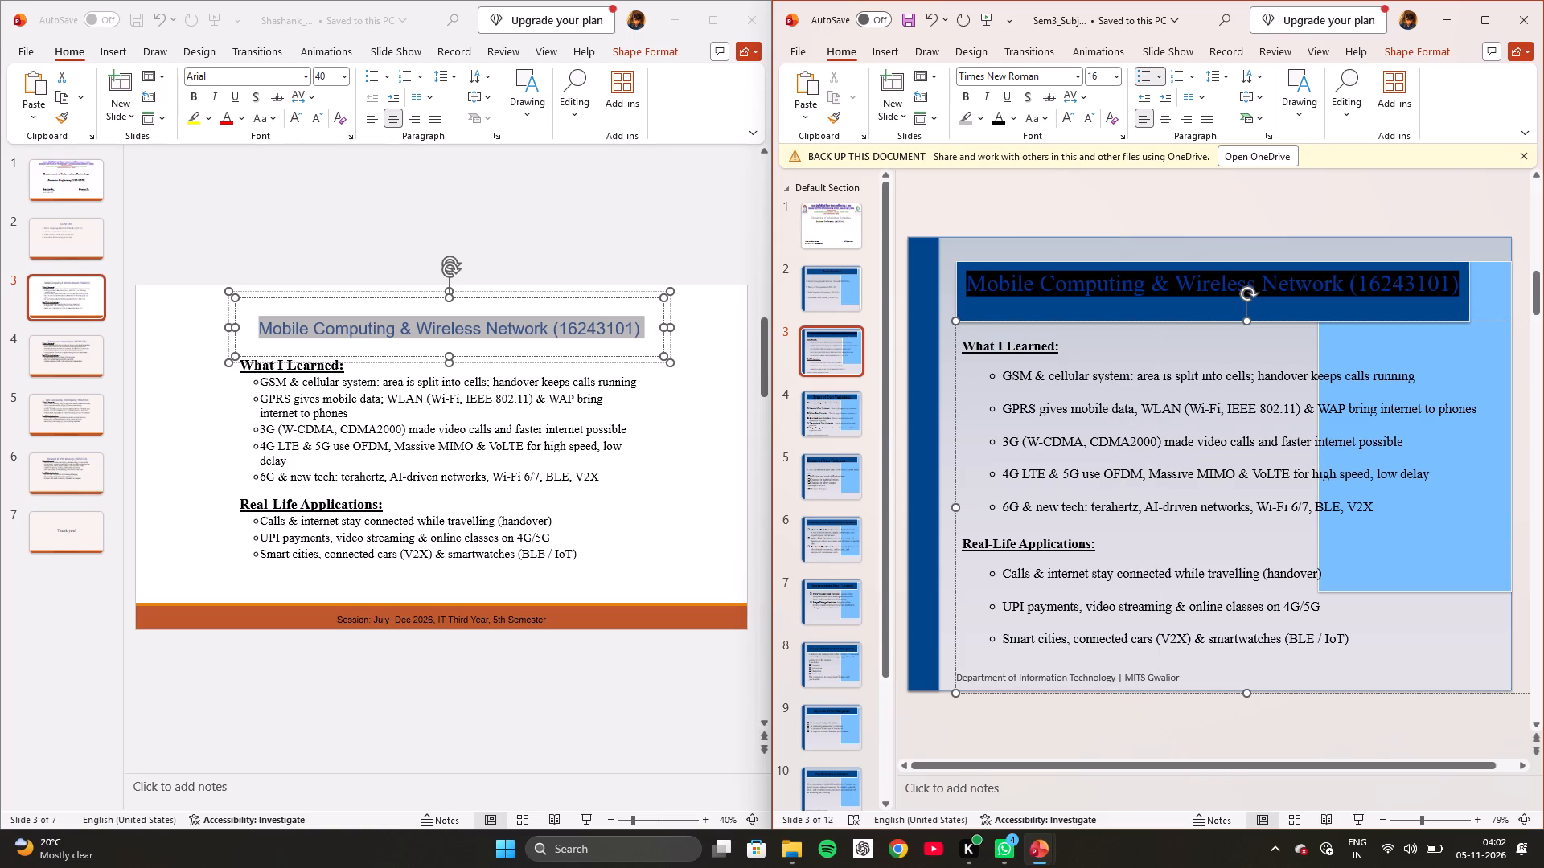
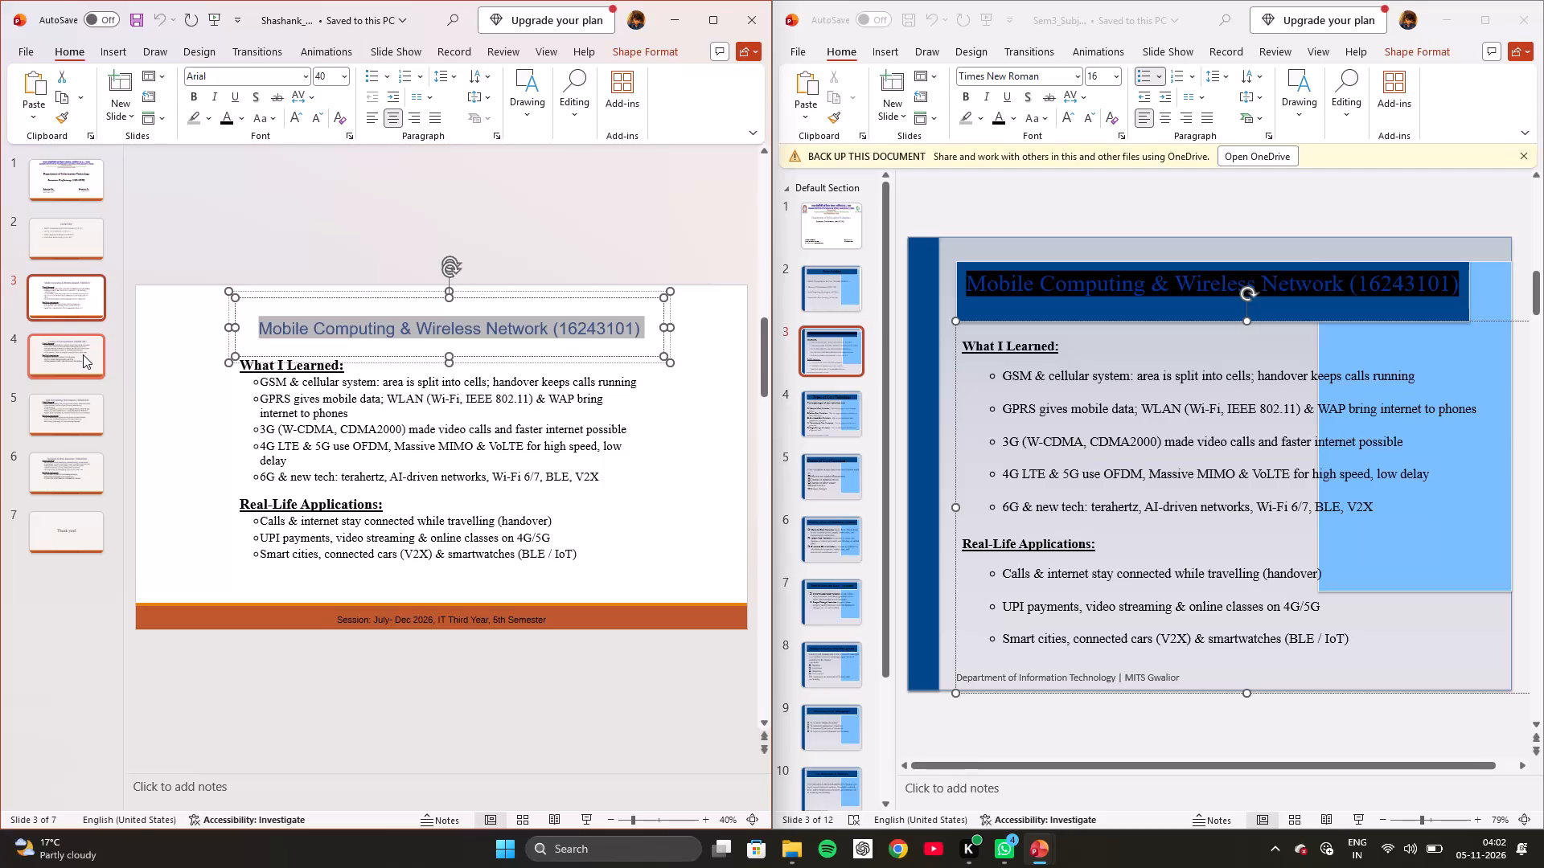
Copy all the What I Learned and Real-Life Applications text from the Theory of Computation (16243102) slide in the classmate's presentation.
click(83, 354)
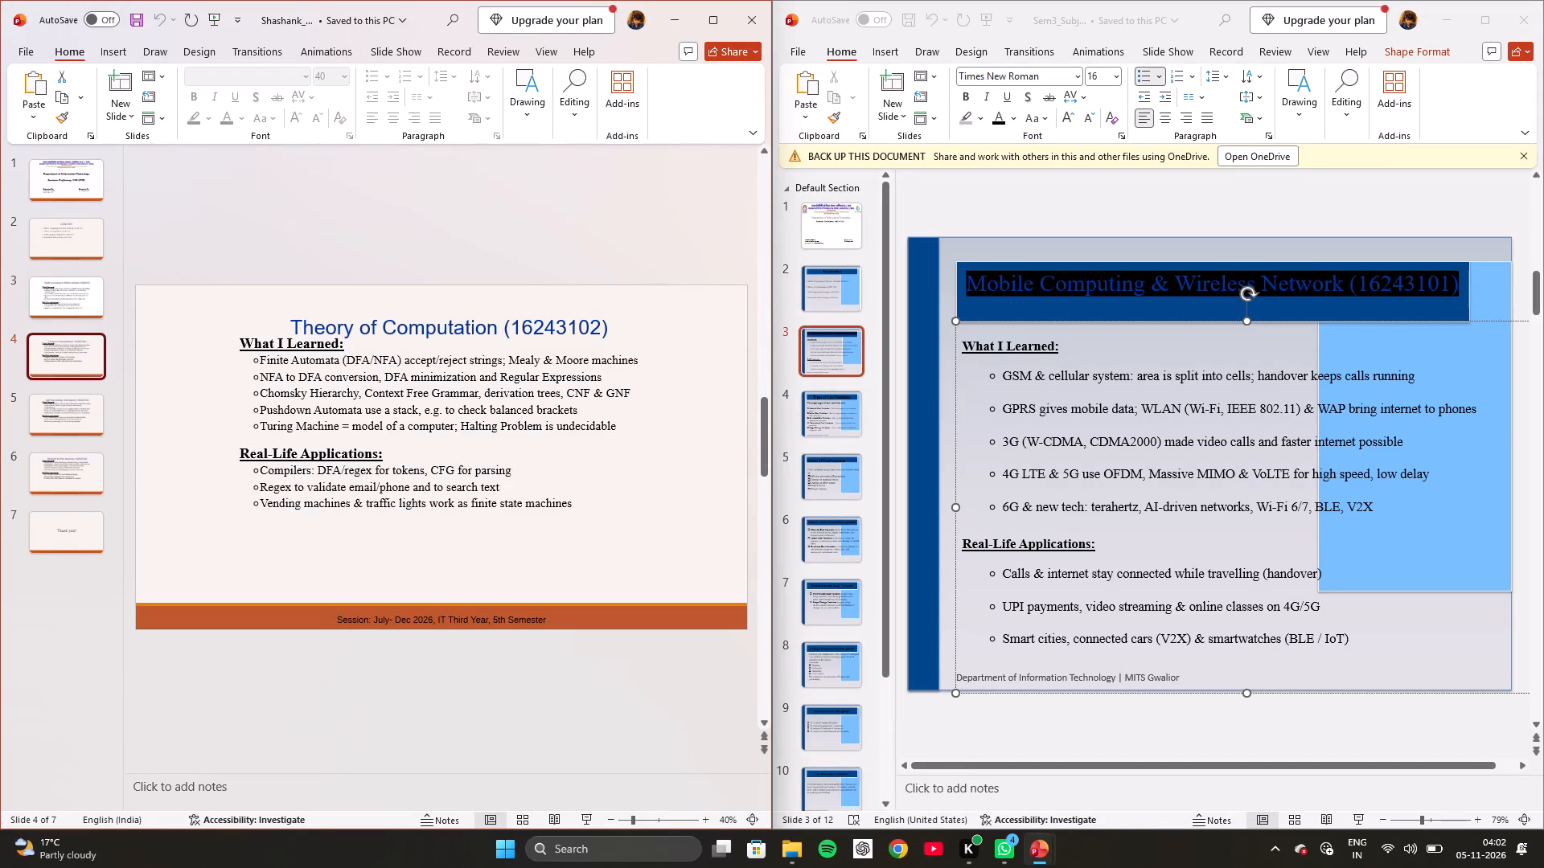
drag(581, 500, 245, 334)
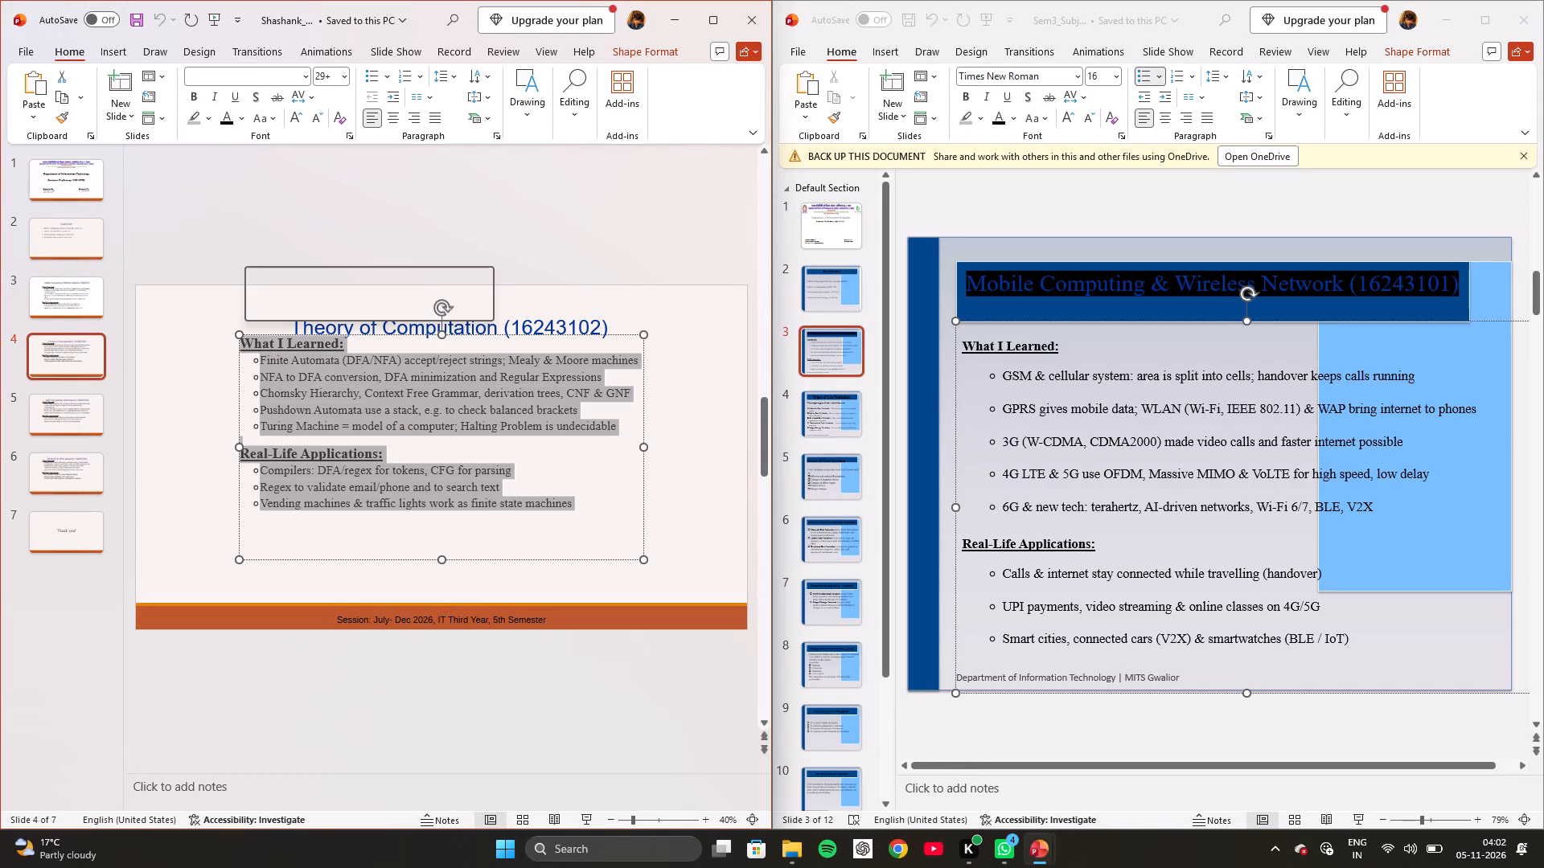
key(ctrl+c)
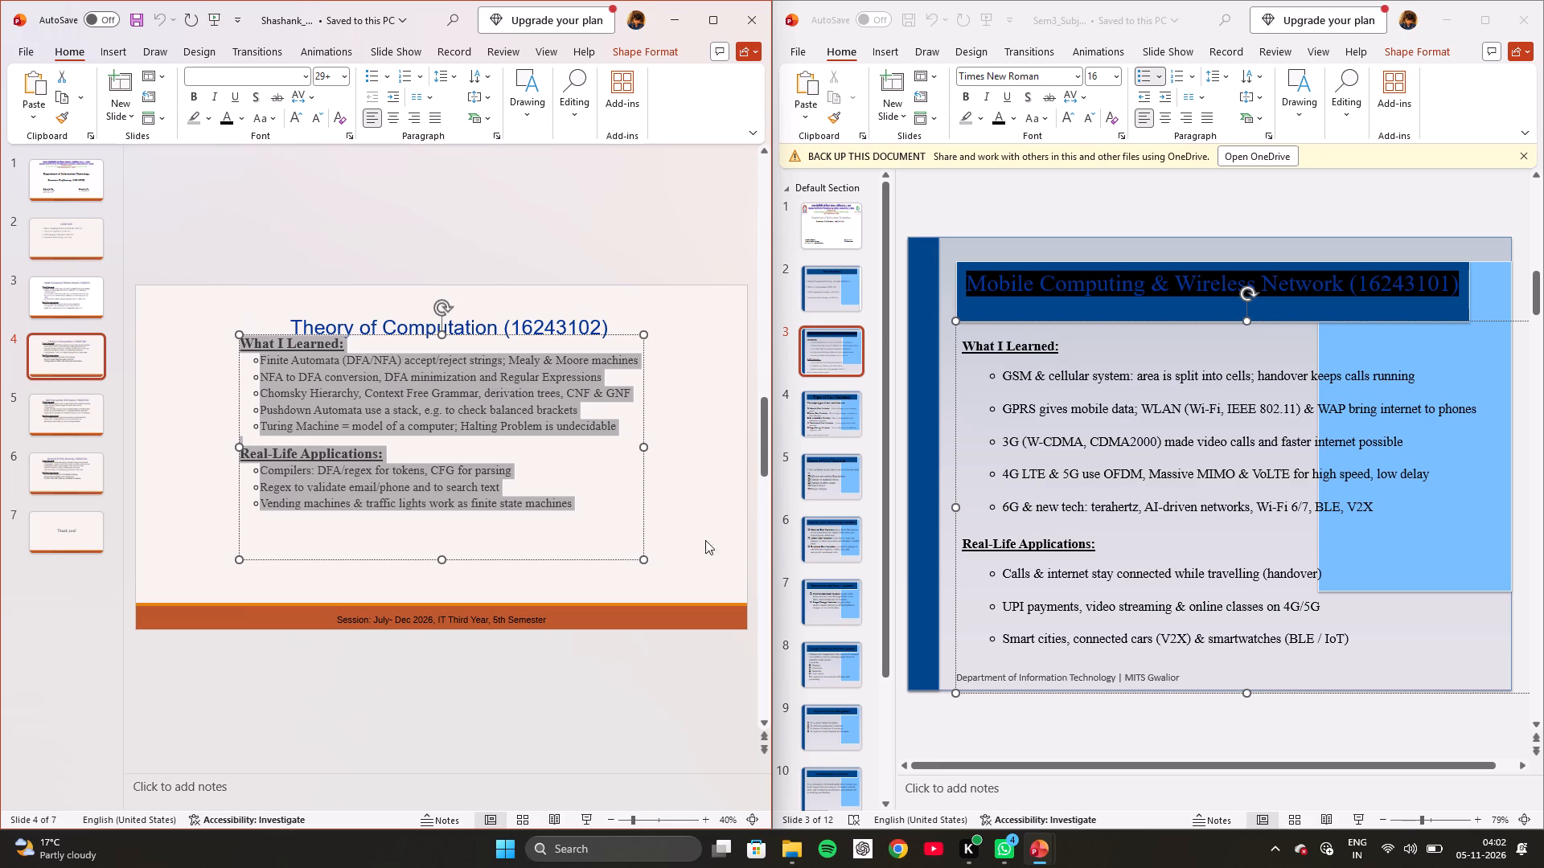
Select all the body text under the Types of Cost Variations title on slide 4 of the Sem3 presentation.
click(820, 423)
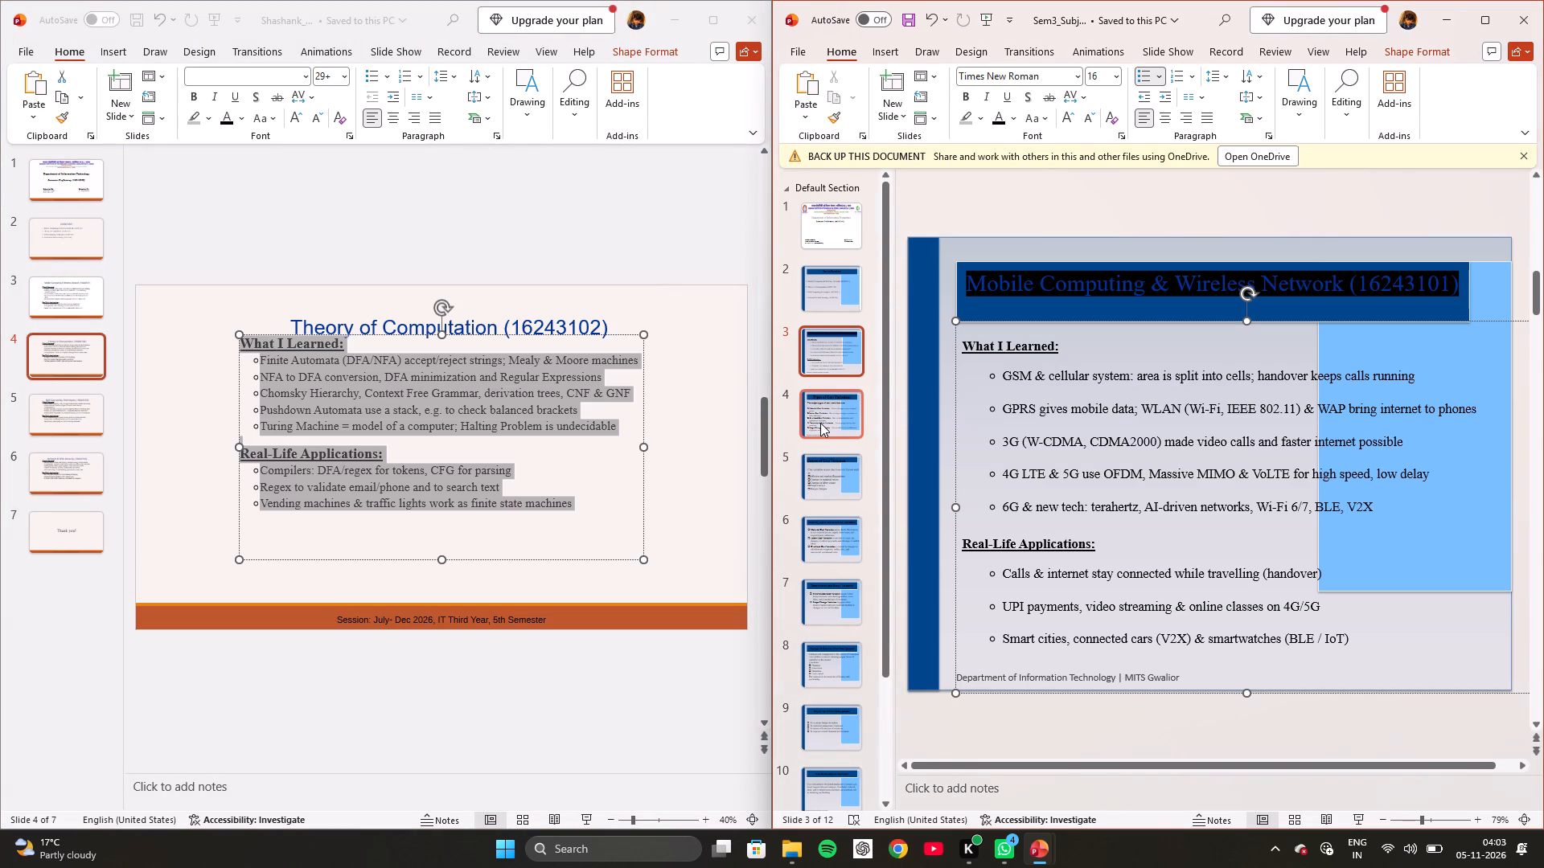
click(820, 423)
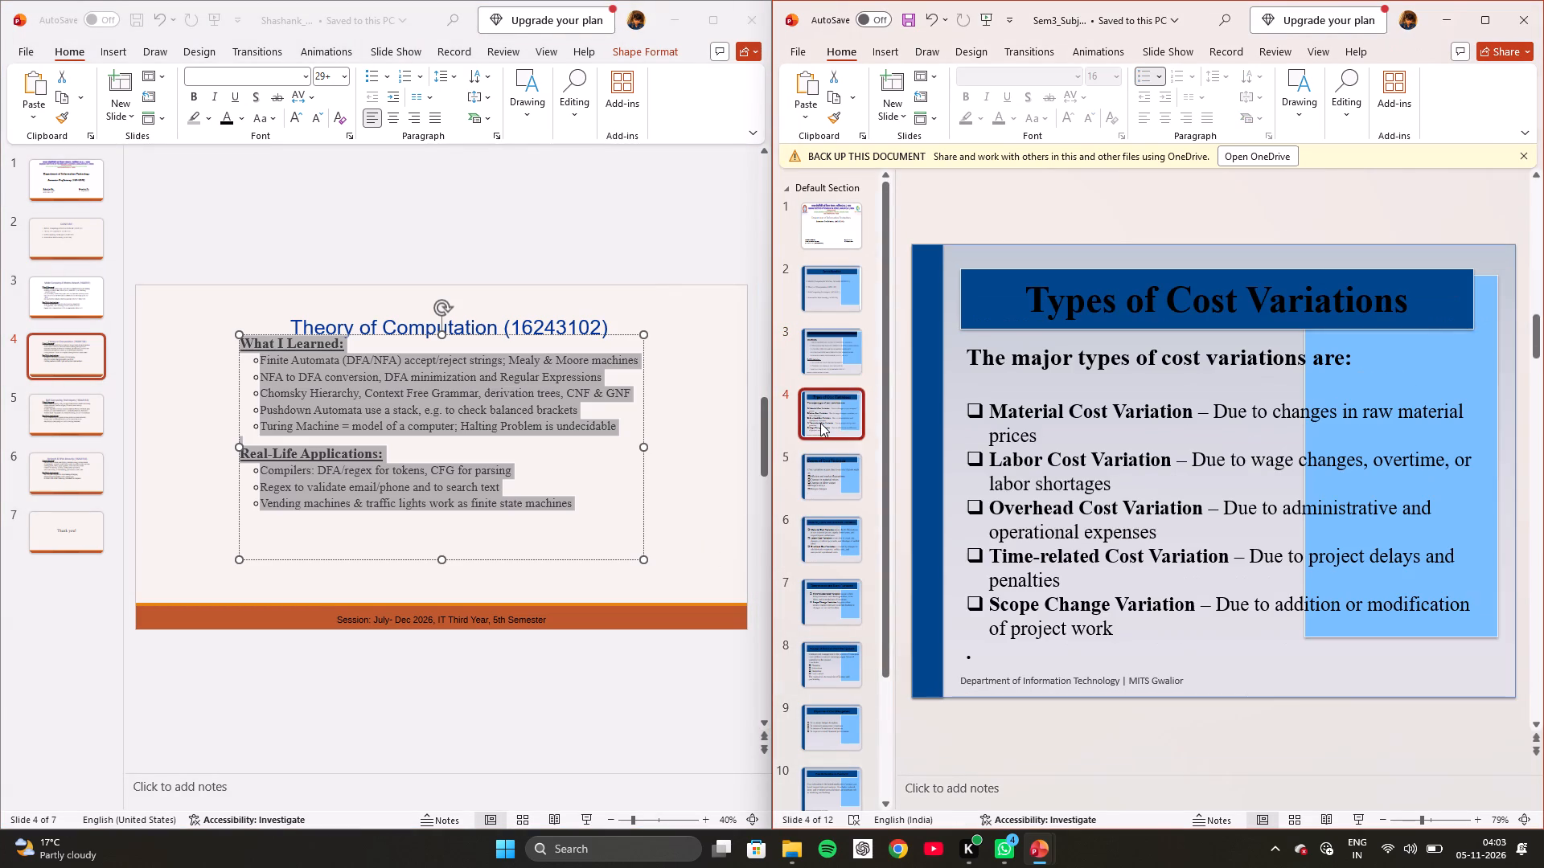
click(963, 350)
click(972, 364)
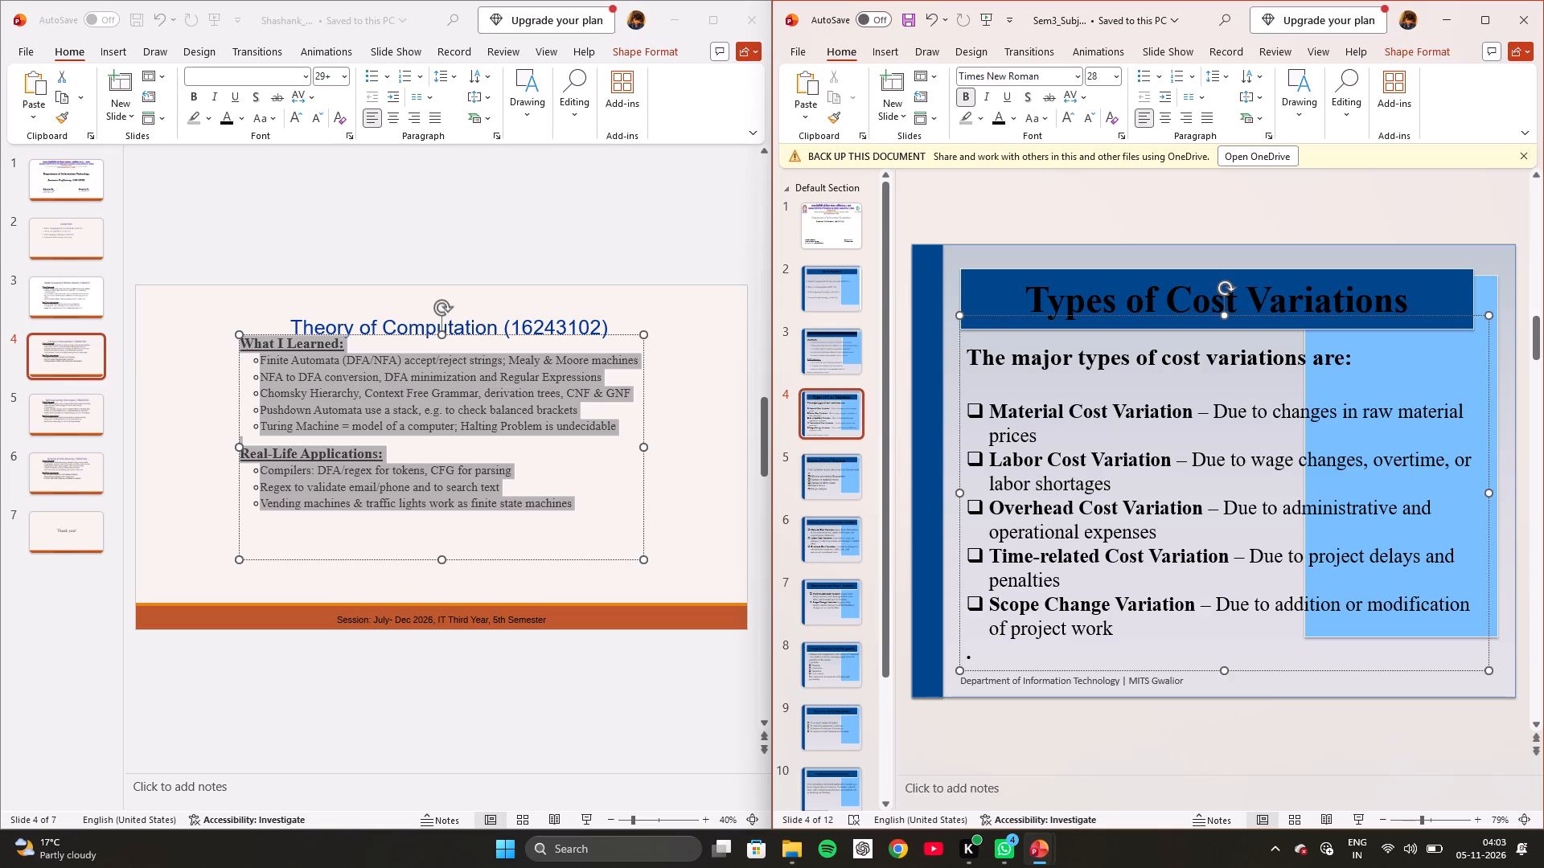
drag(970, 358, 1181, 668)
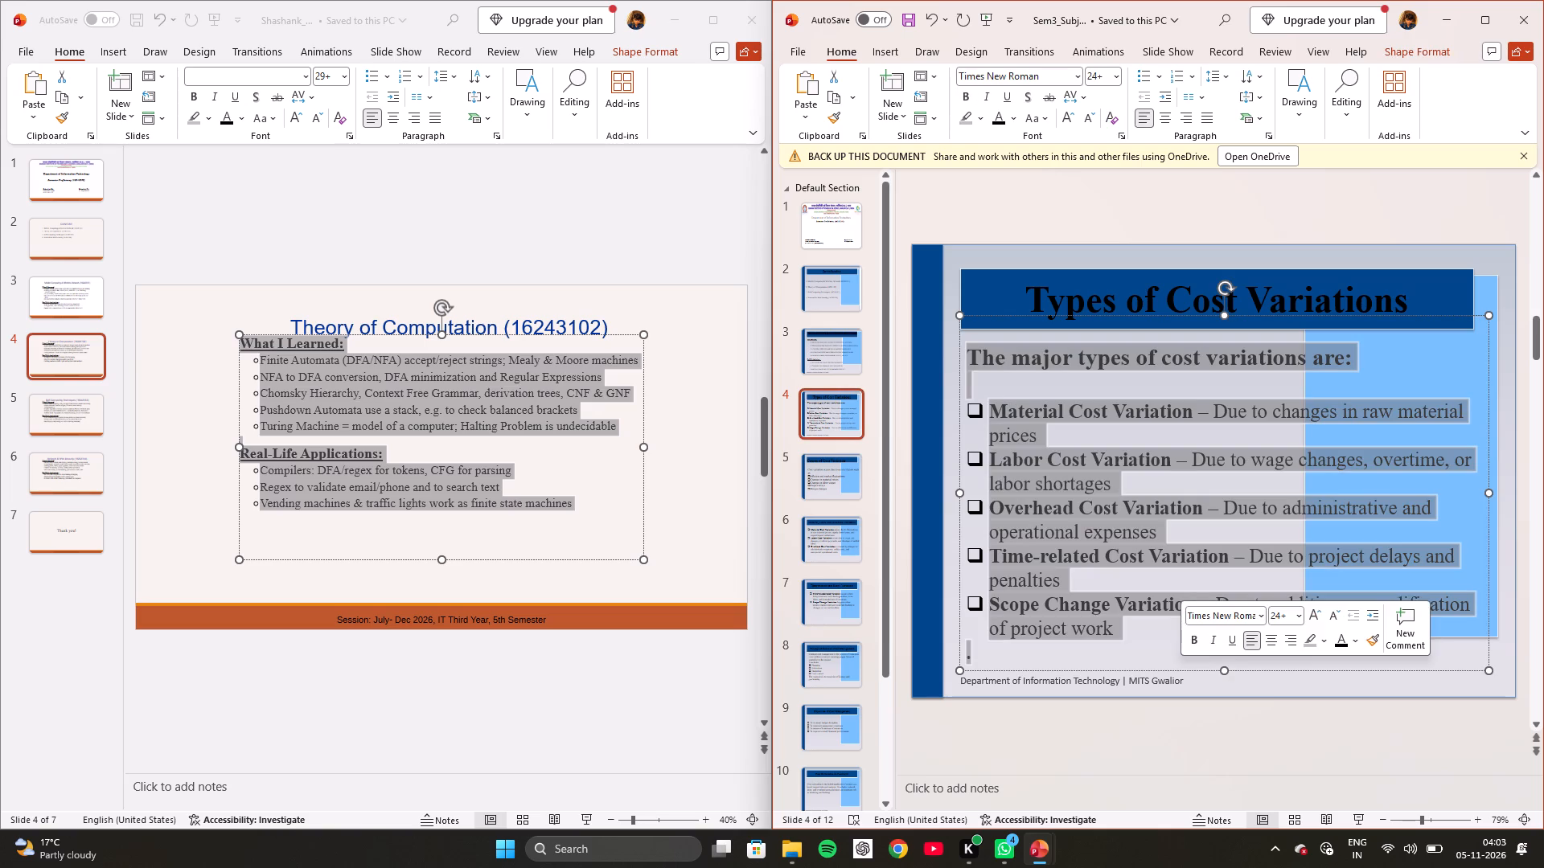
Replace the cost variations body text on slide 4 of the Sem3 presentation with the copied Theory of Computation learning points and applications.
key(BackSpace)
key(ctrl+b)
key(ctrl+v)
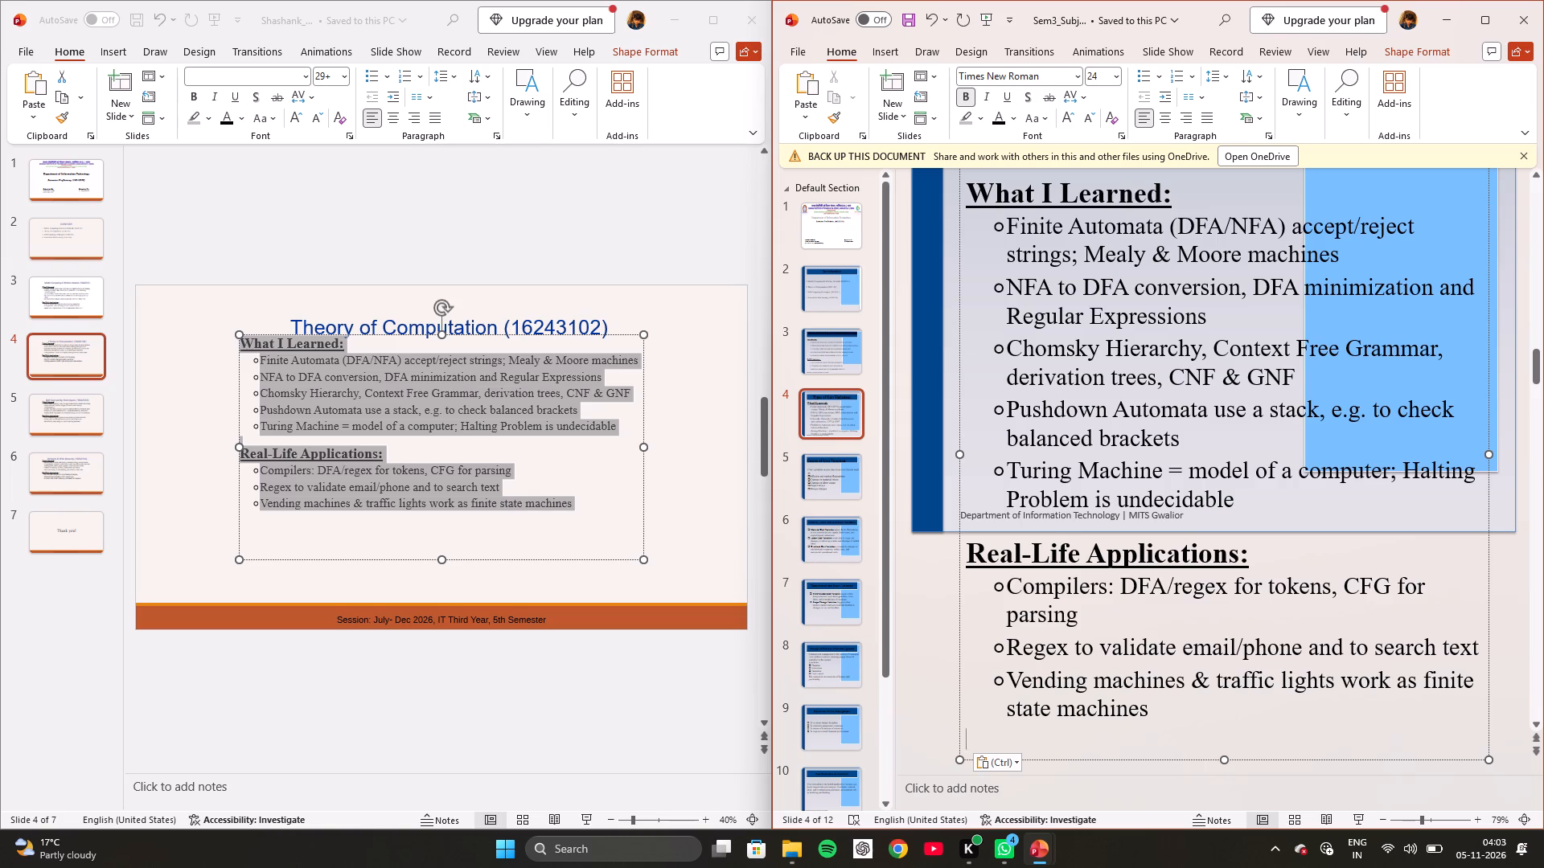
Set the pasted What I Learned and Real-Life Applications text on slide 4 to font size 18.
drag(1160, 720, 967, 392)
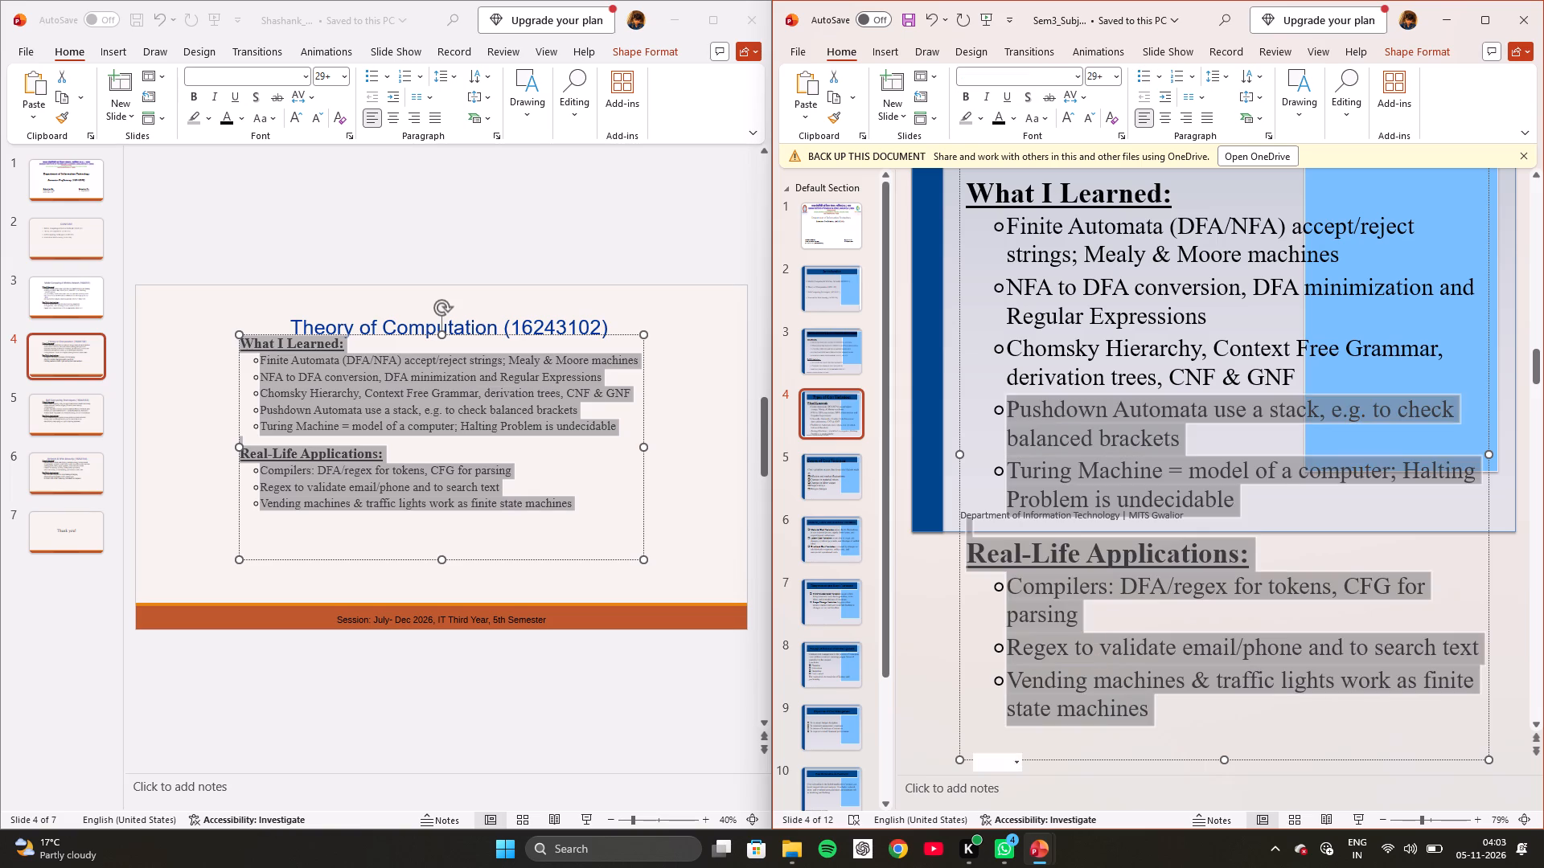
drag(967, 392, 968, 200)
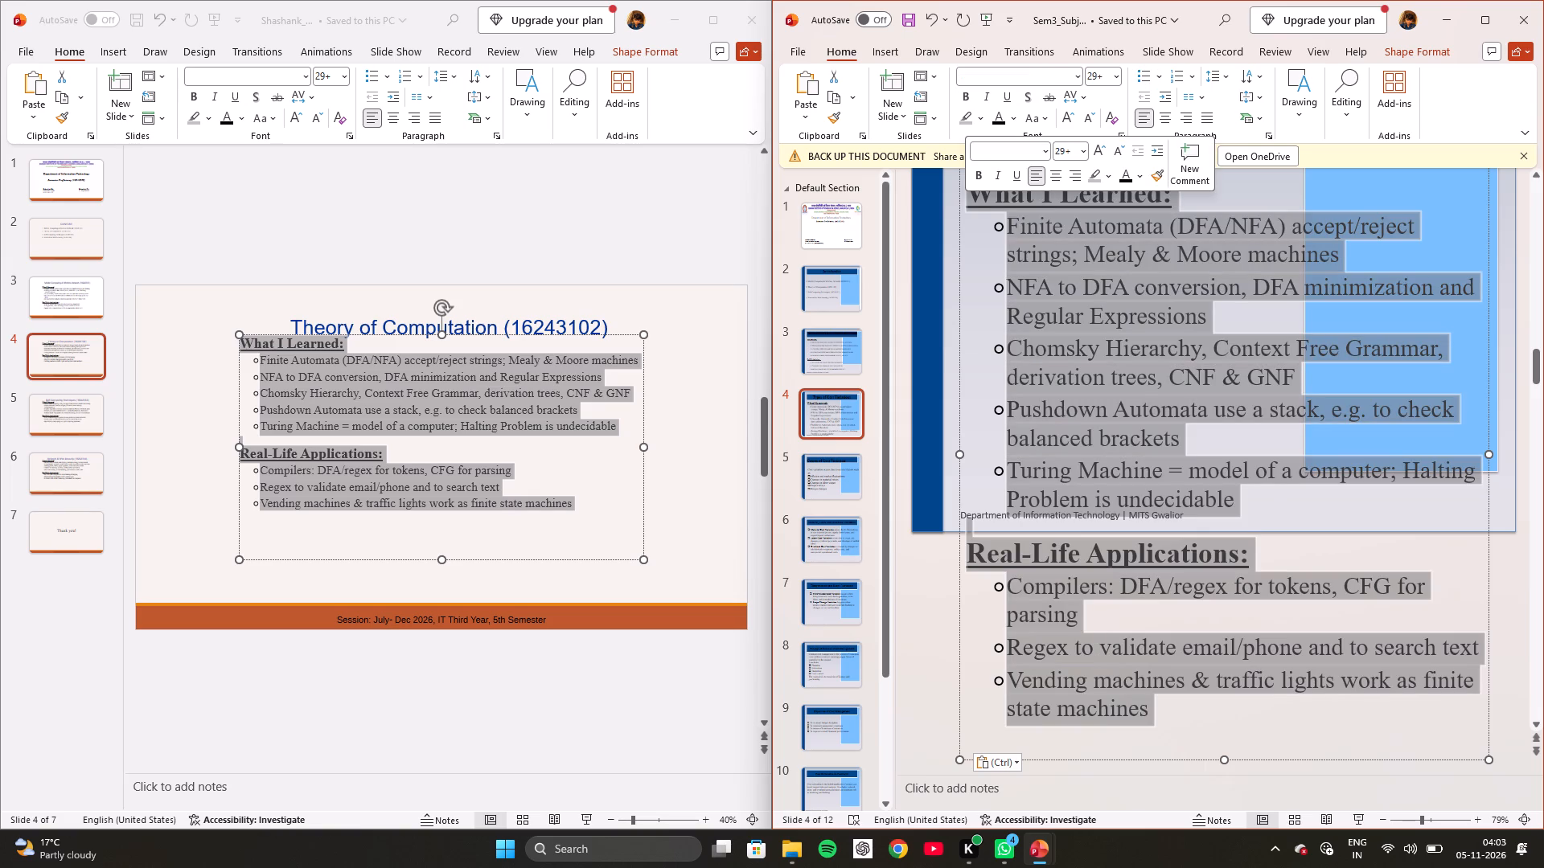
click(1086, 150)
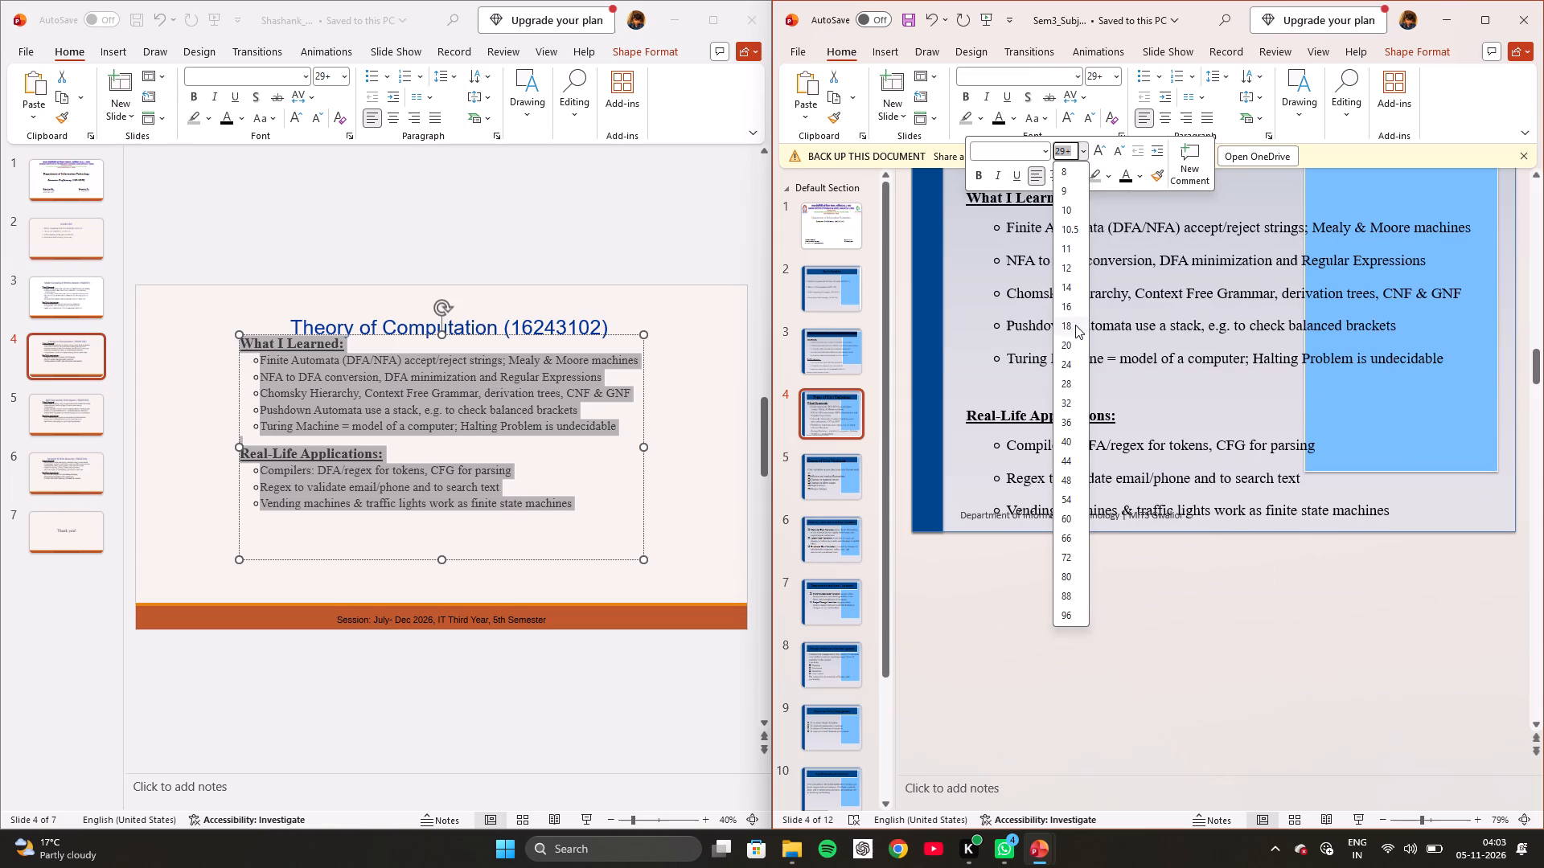
click(1076, 324)
click(1138, 411)
click(1119, 388)
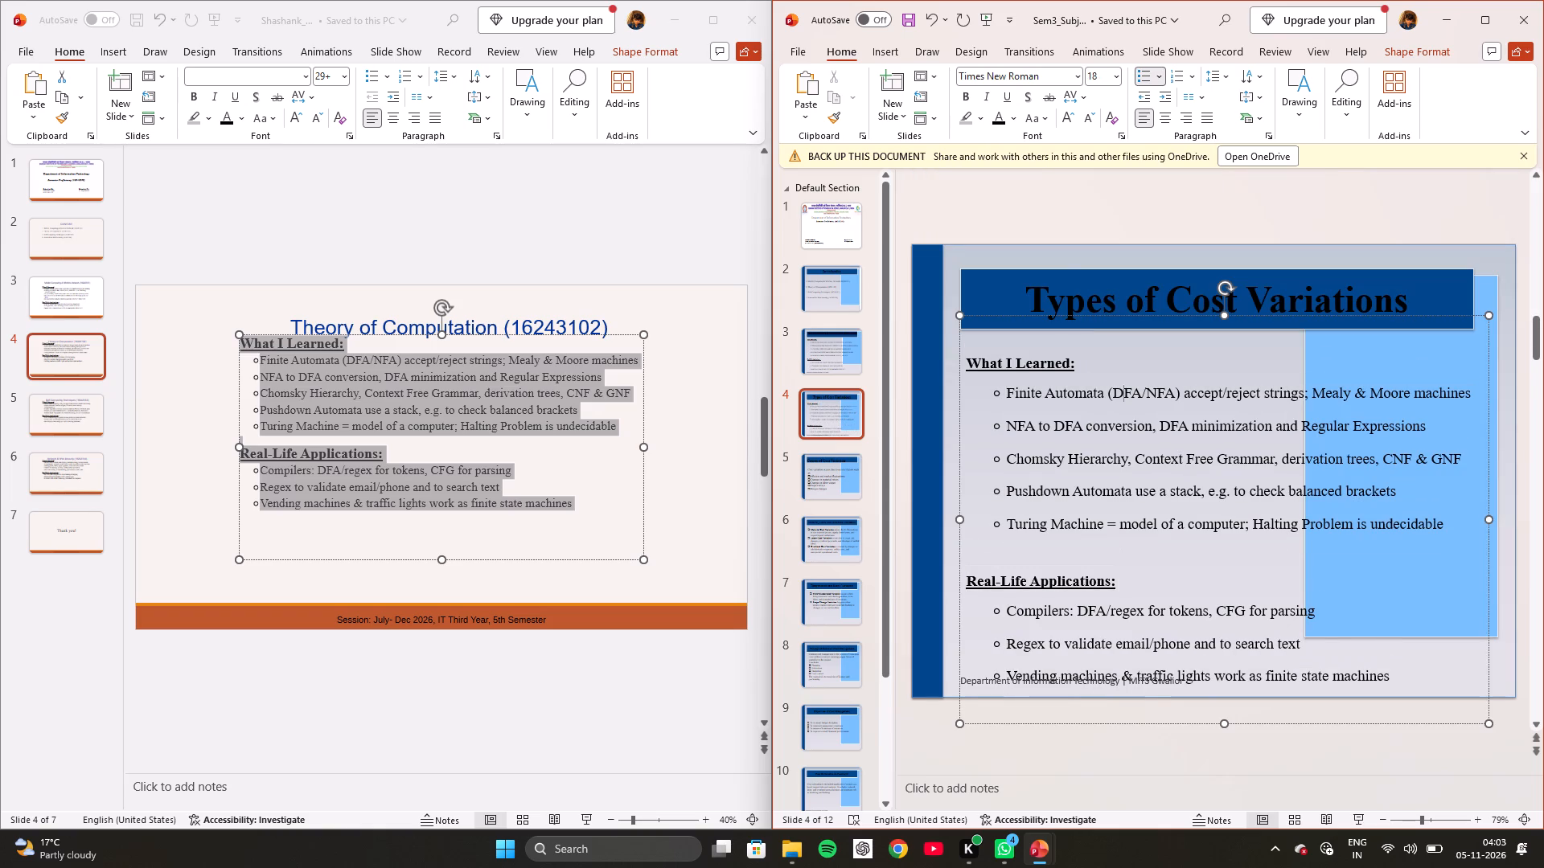
Move the slide 4 body text box up slightly so its last bullet clears the department footer.
drag(1089, 317, 1090, 300)
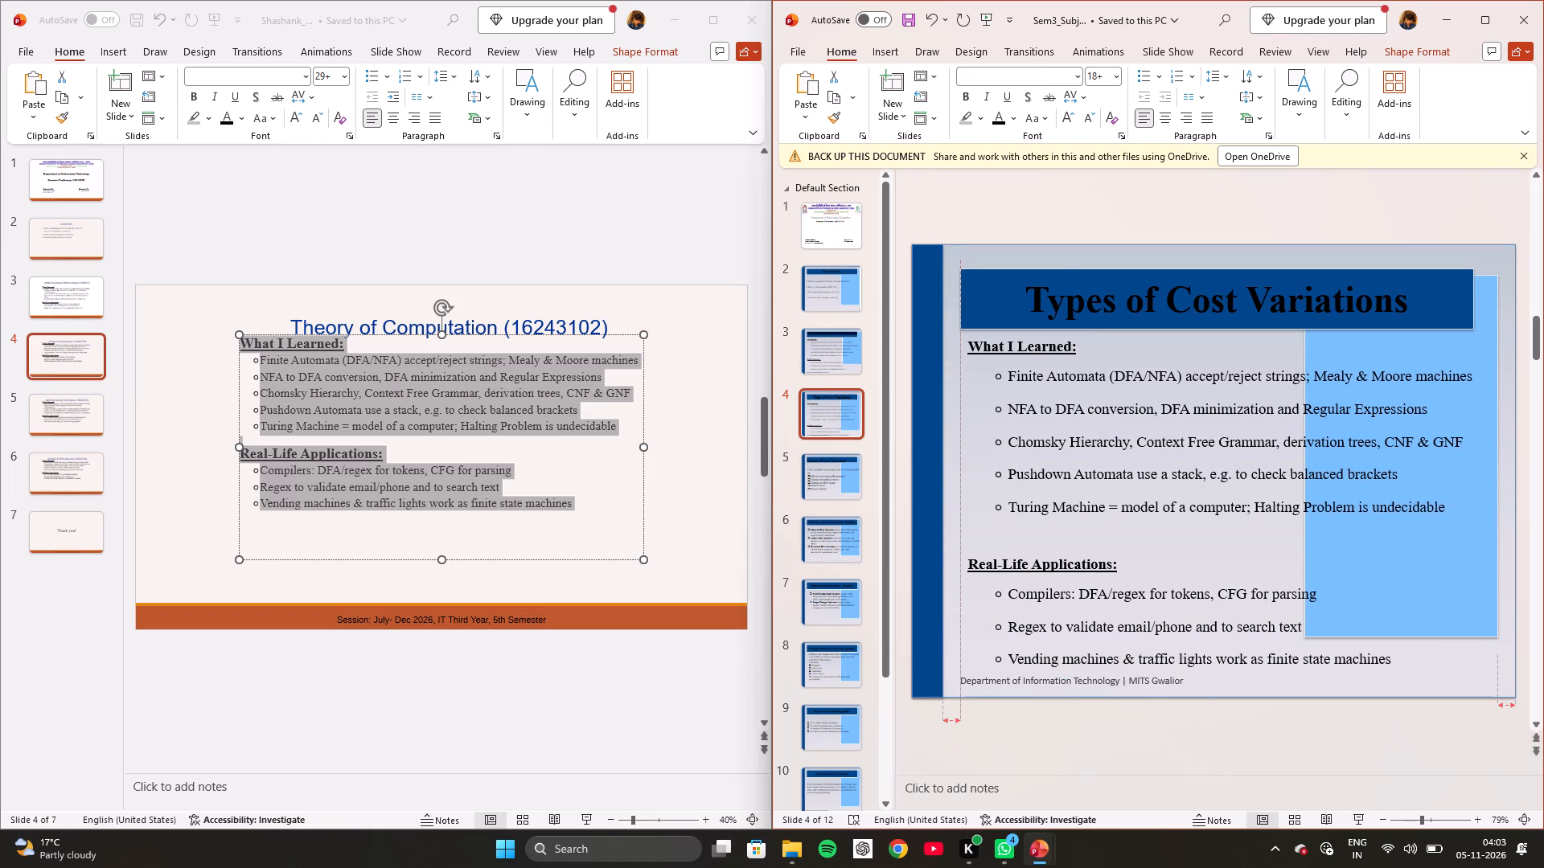
drag(1090, 300, 1090, 299)
click(1230, 555)
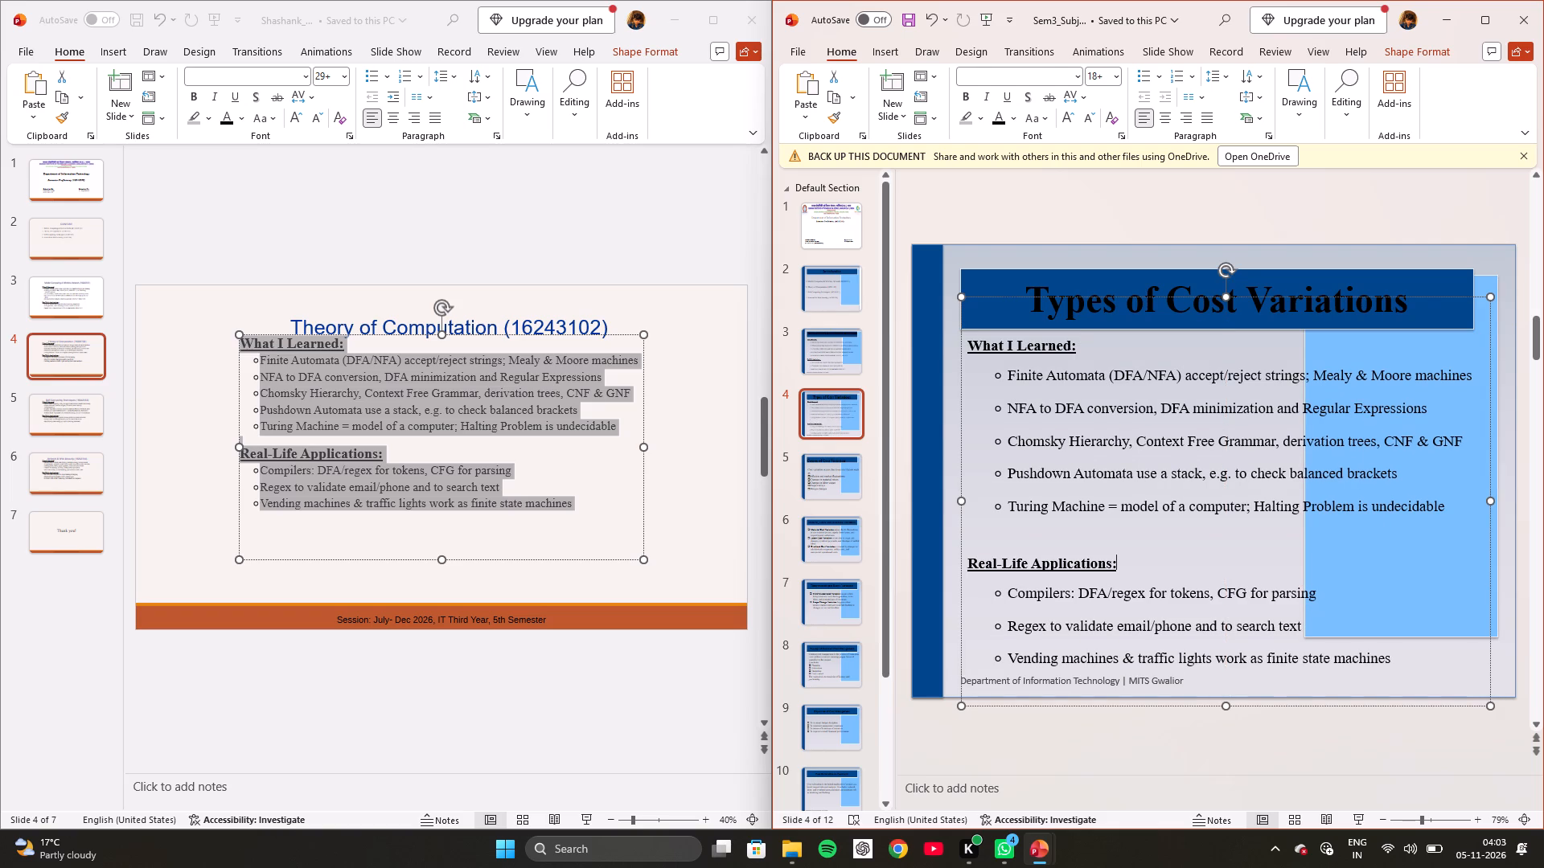
click(1401, 582)
Copy the title Theory of Computation (16243102) from slide 4 of the classmate's presentation.
click(534, 304)
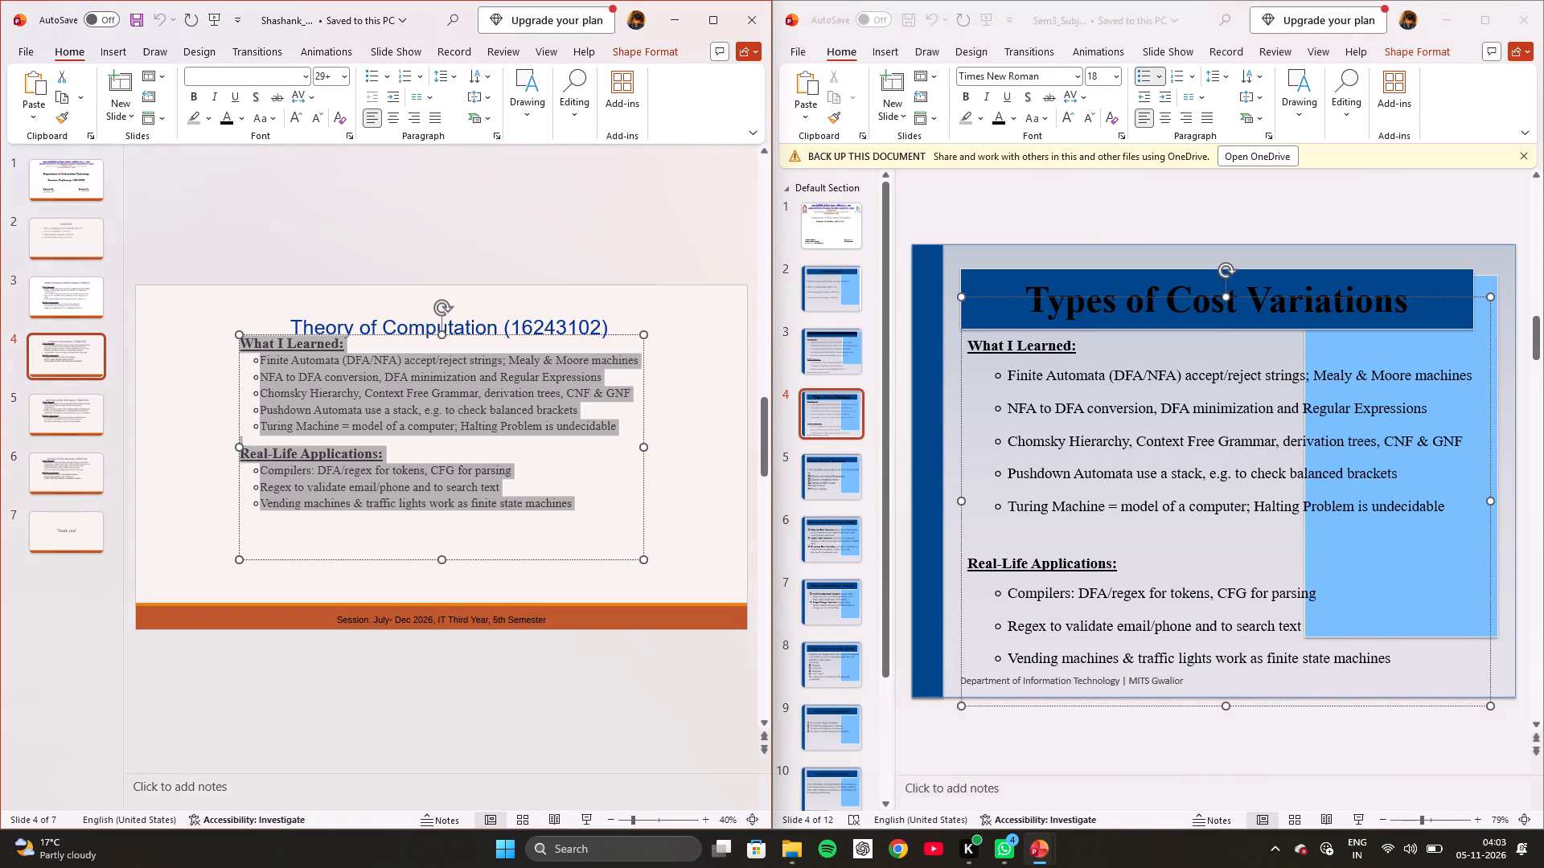
click(596, 338)
click(593, 328)
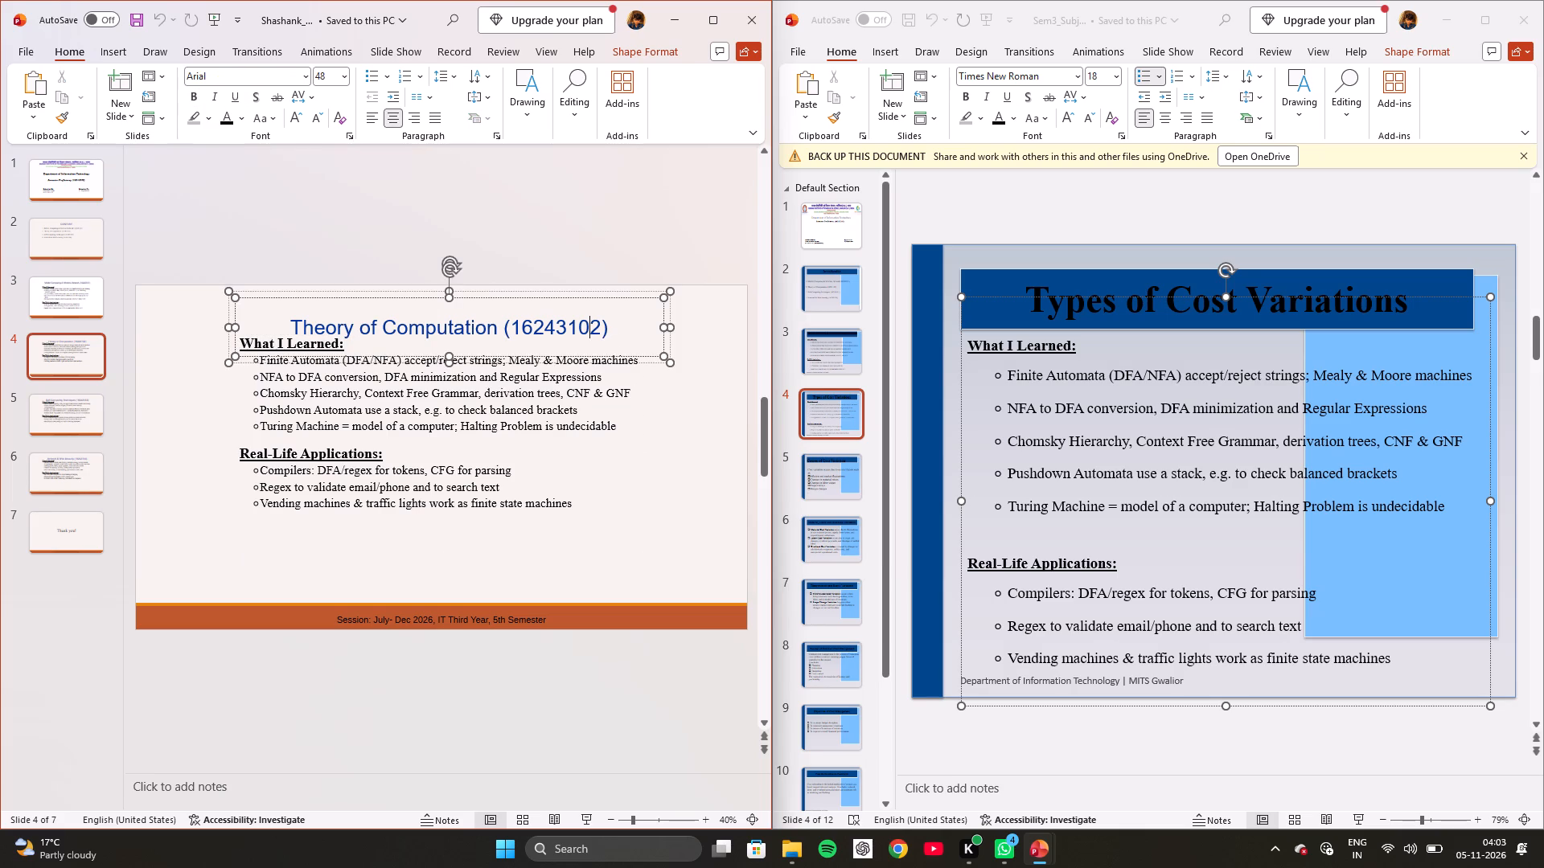
click(610, 327)
drag(607, 329, 314, 320)
key(ctrl+c)
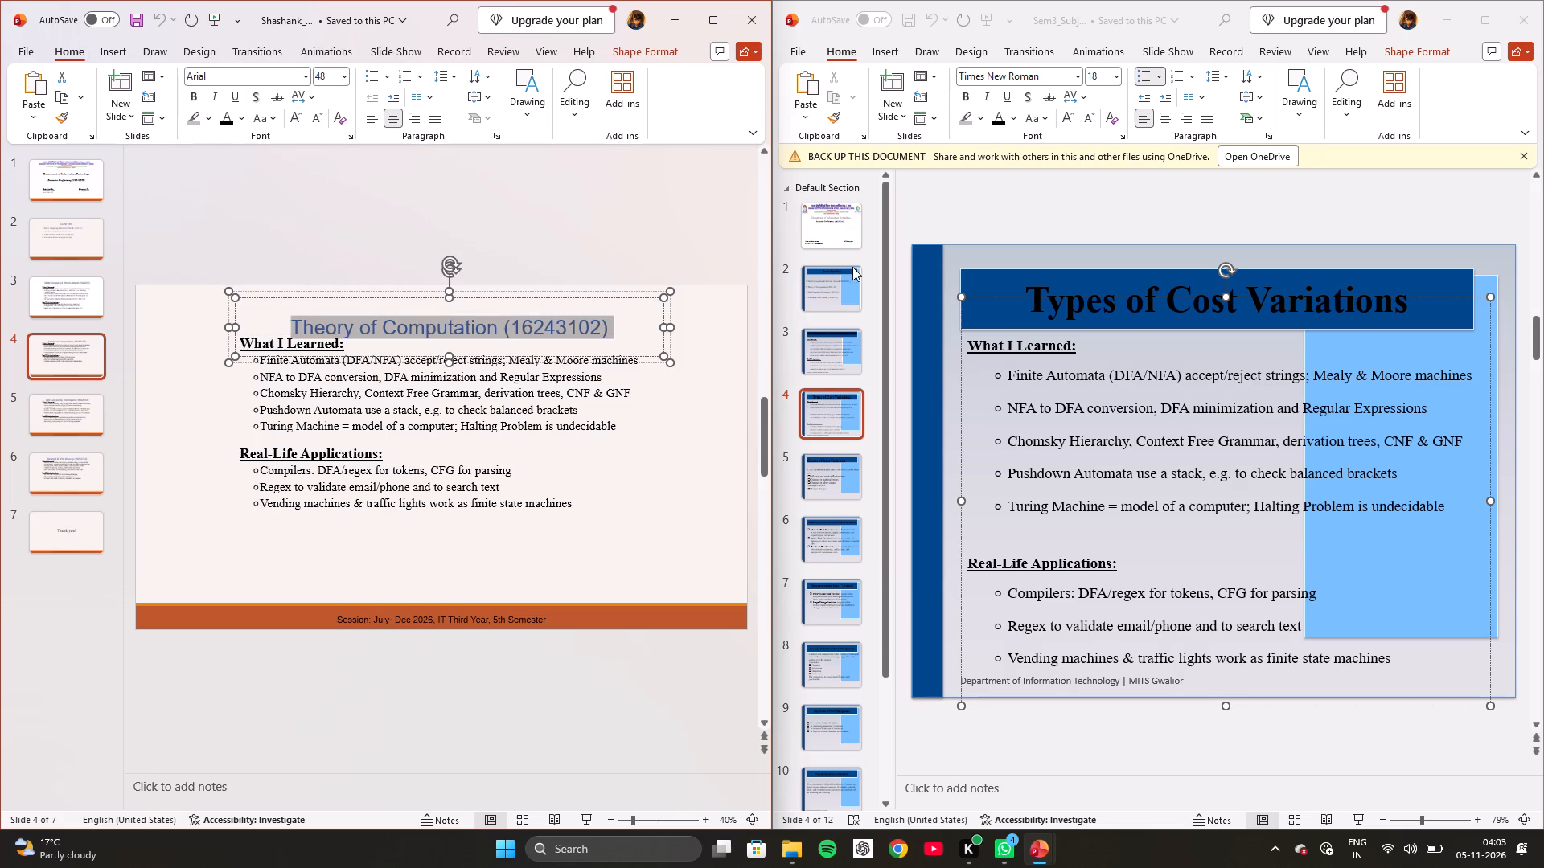
Replace the Types of Cost Variations title on slide 4 of the Sem3 presentation with the copied Theory of Computation (16243102) title.
click(1107, 318)
click(1074, 308)
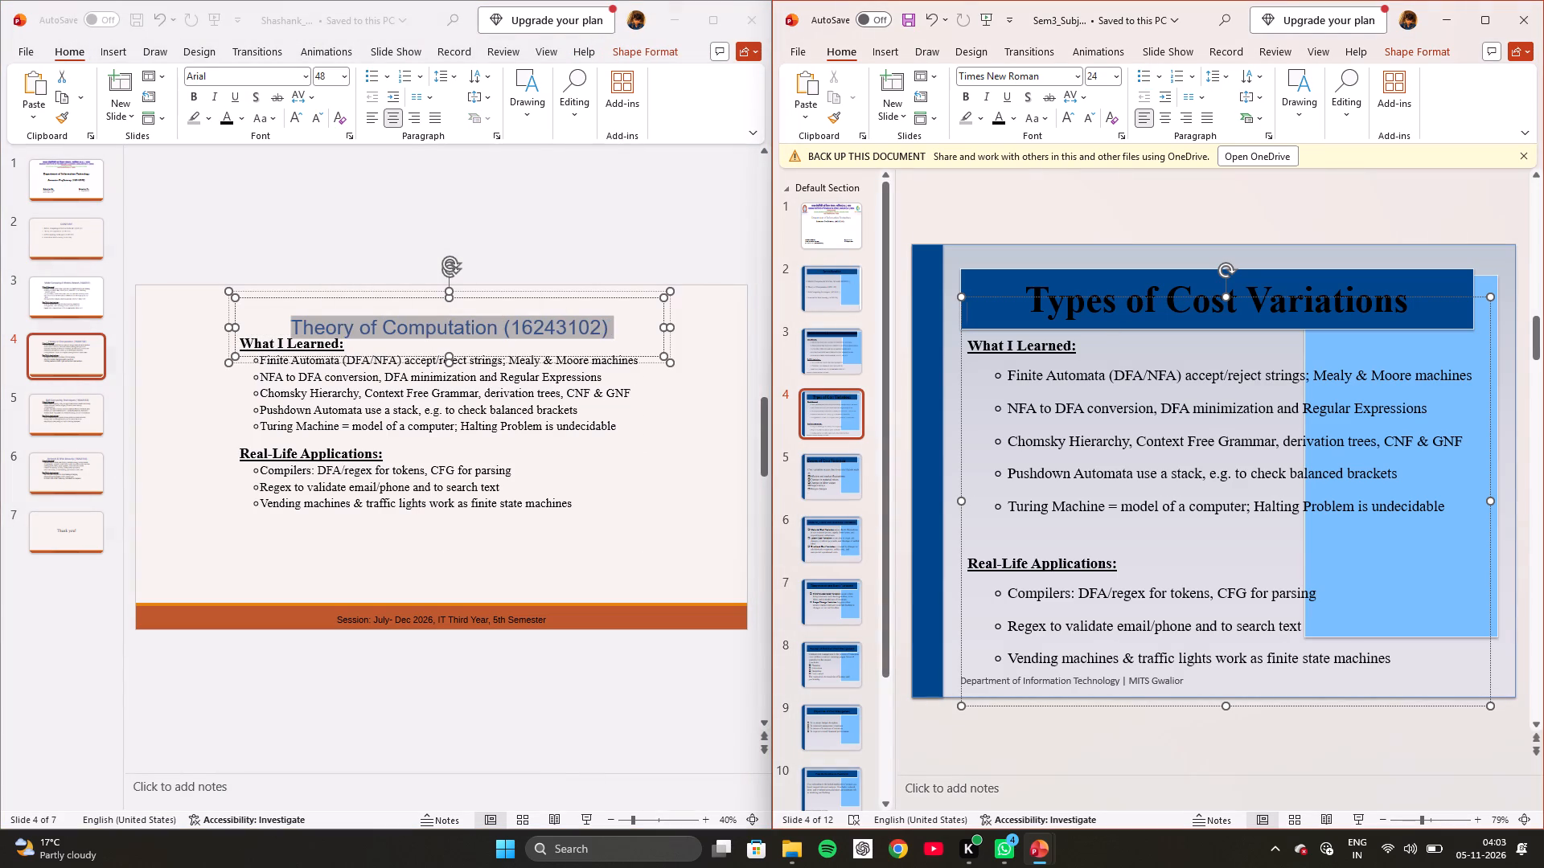
drag(1021, 301, 1134, 301)
click(1415, 305)
click(1416, 285)
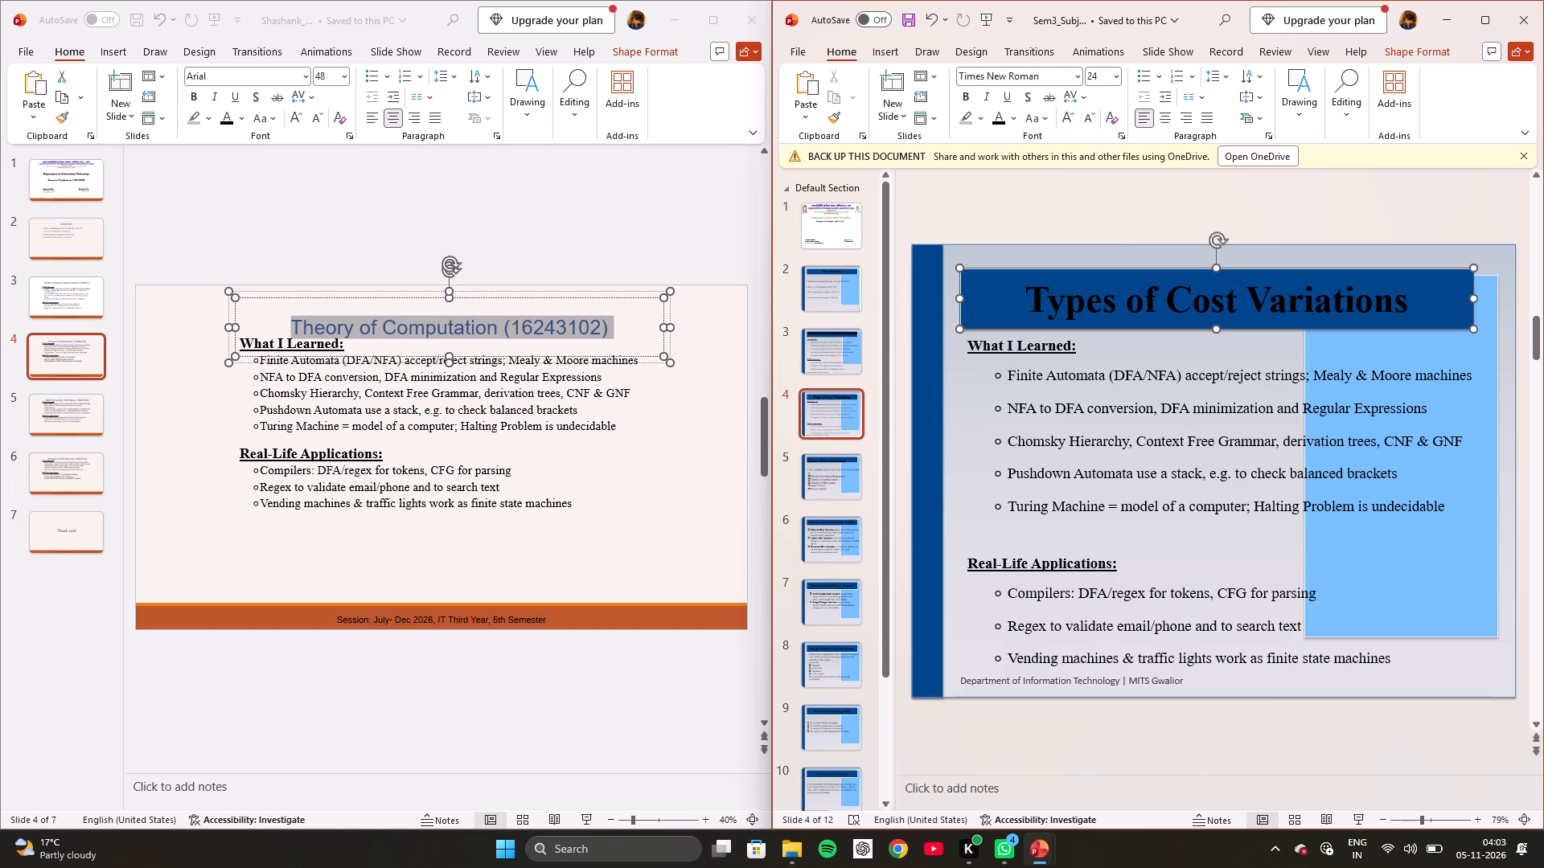
double_click(1410, 303)
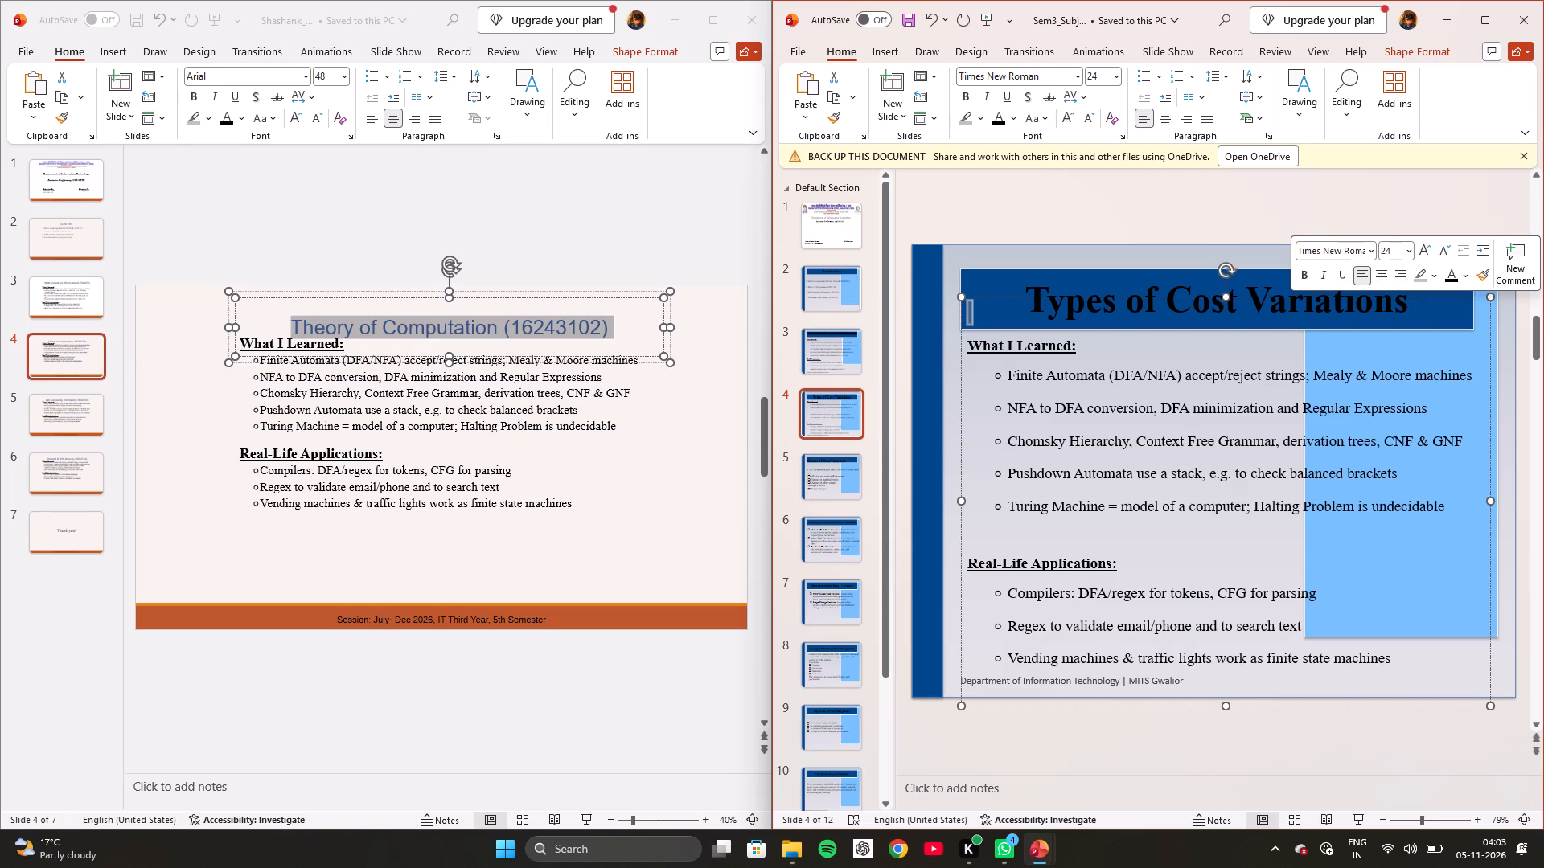
click(1222, 285)
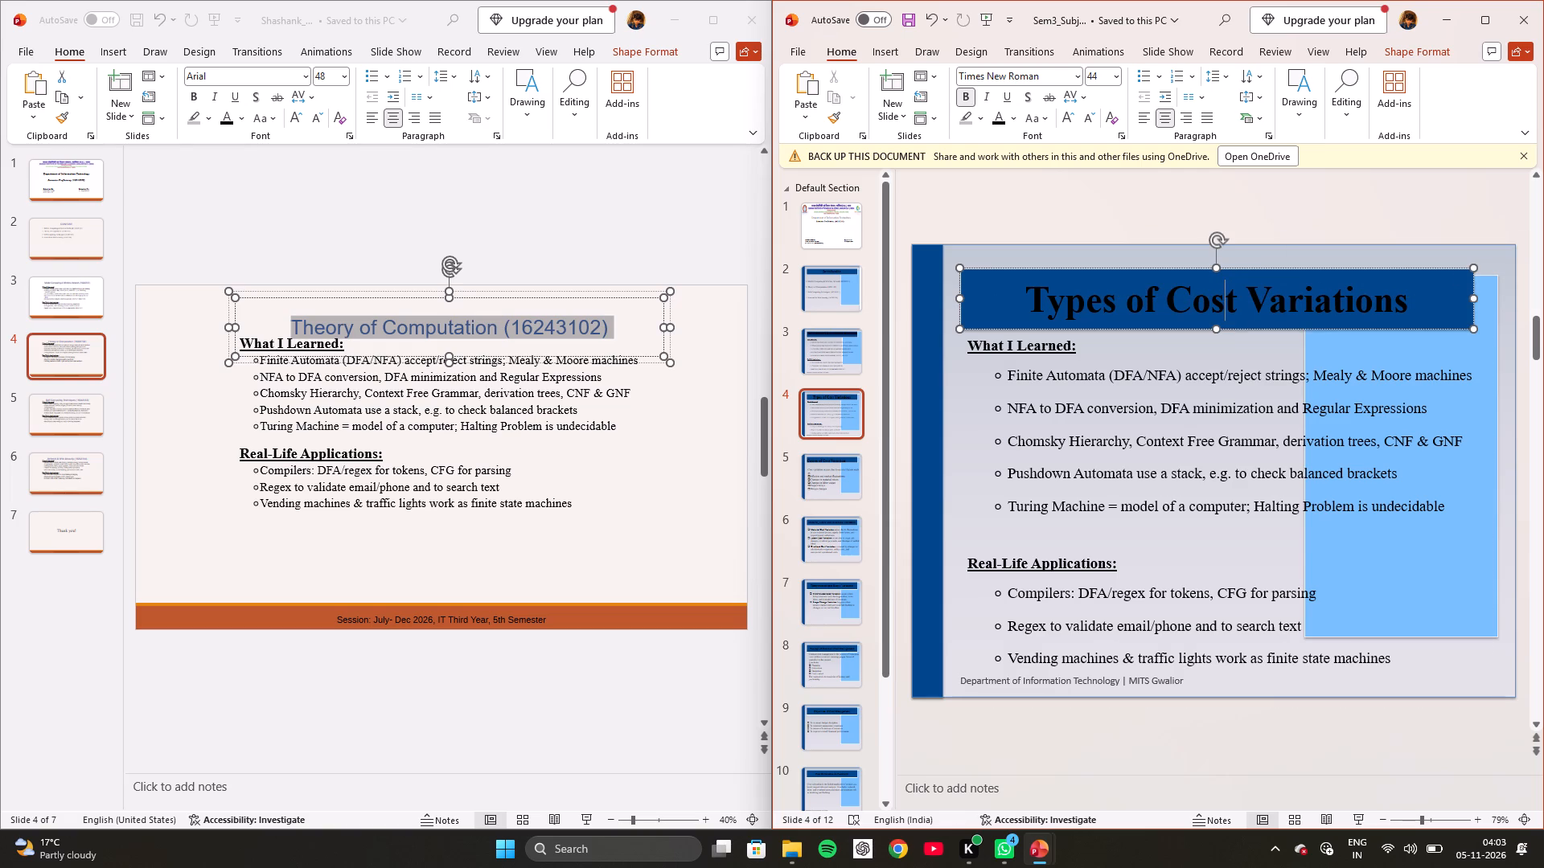
key(ctrl+a)
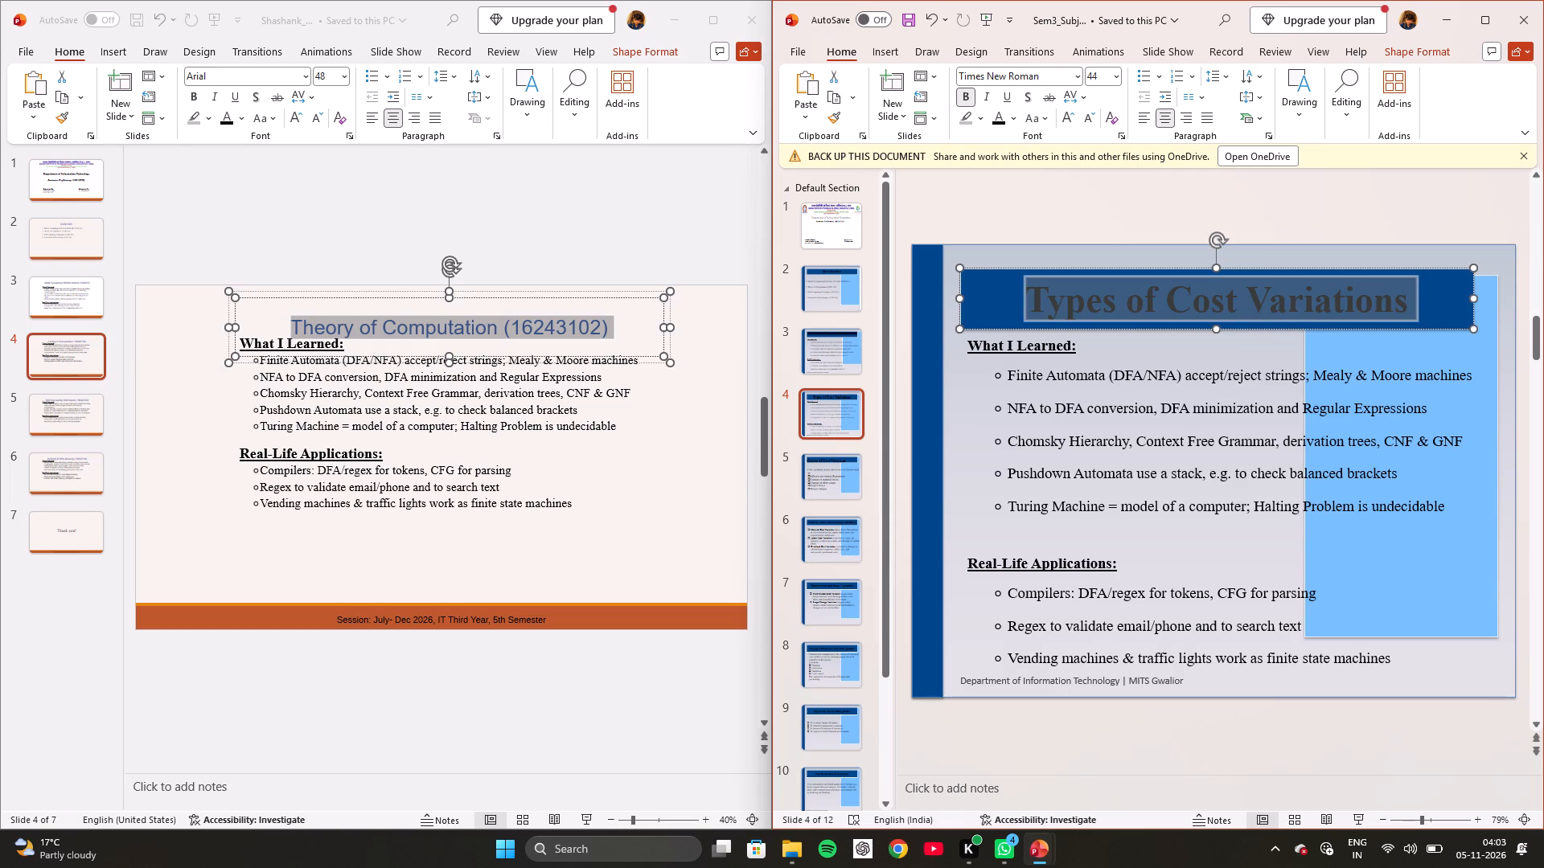
key(ctrl+v)
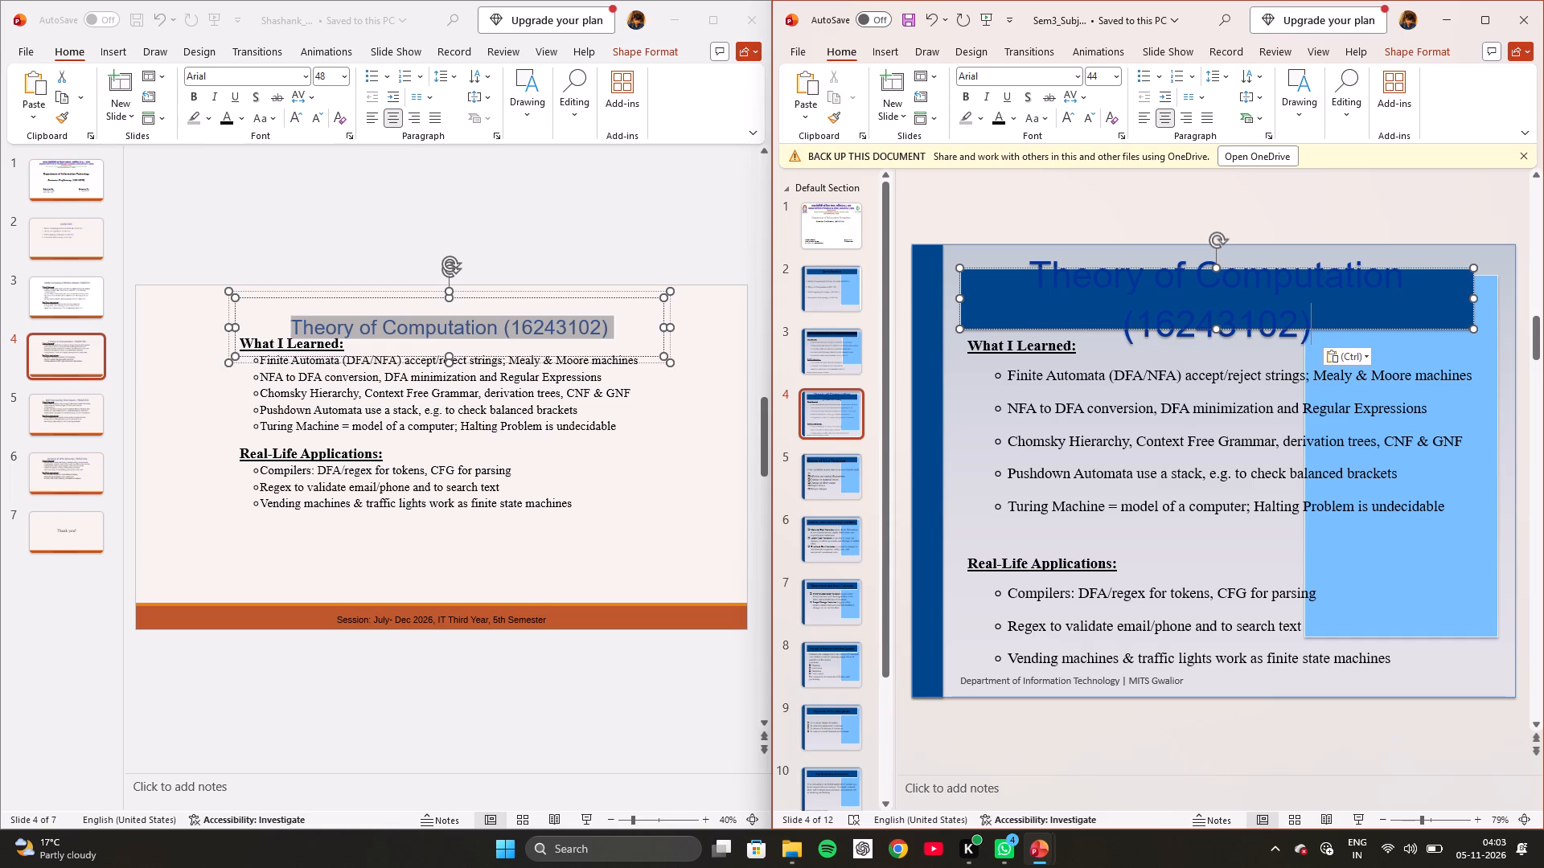
Set the Theory of Computation (16243102) title on slide 4 to font size 20.
drag(1306, 323, 1278, 320)
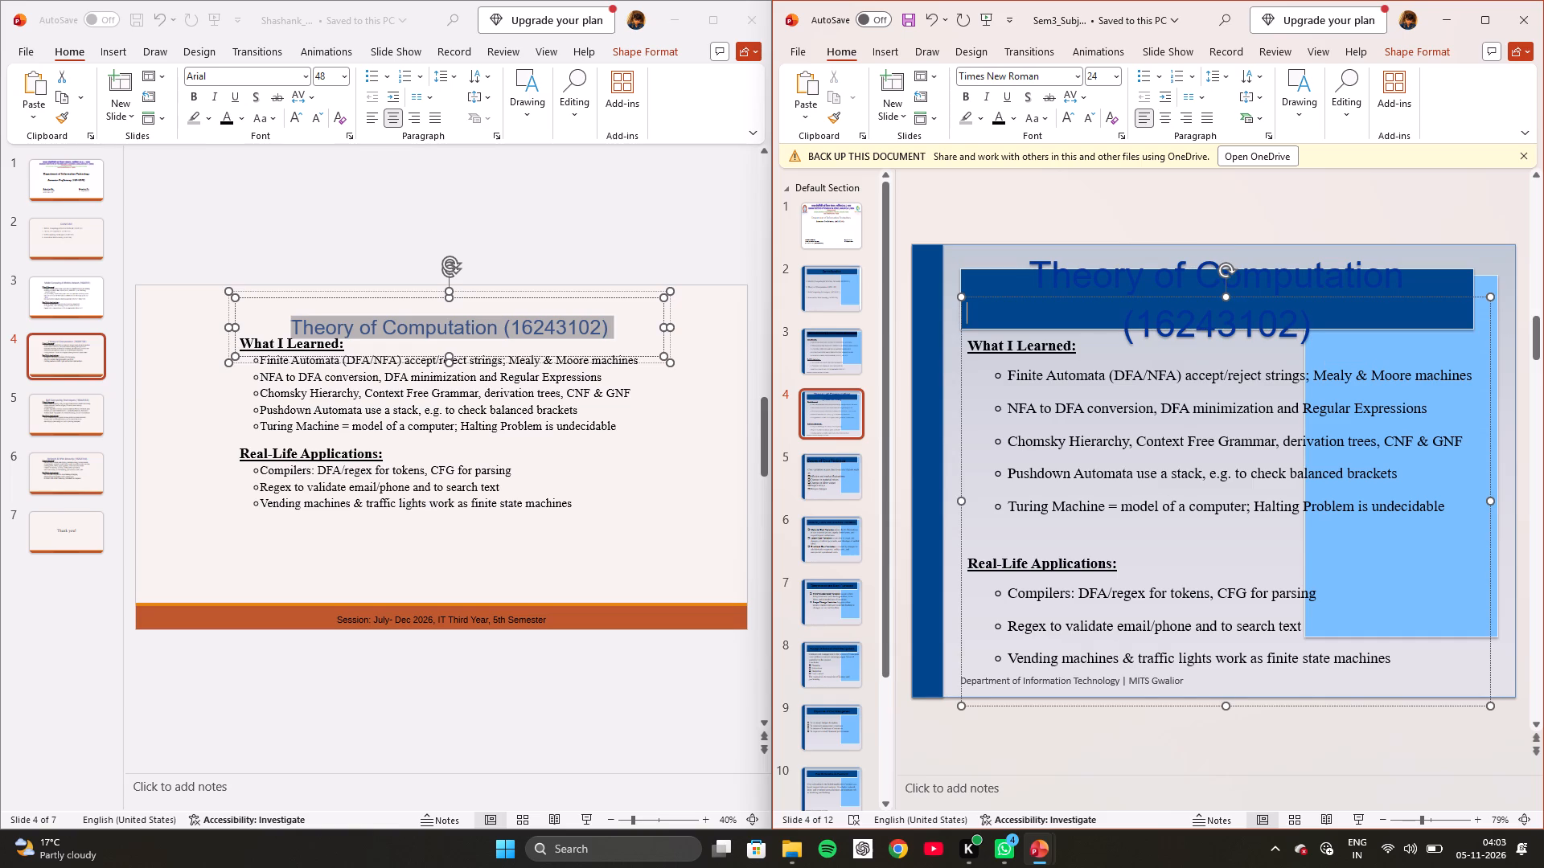
drag(1278, 320, 1254, 317)
click(1125, 281)
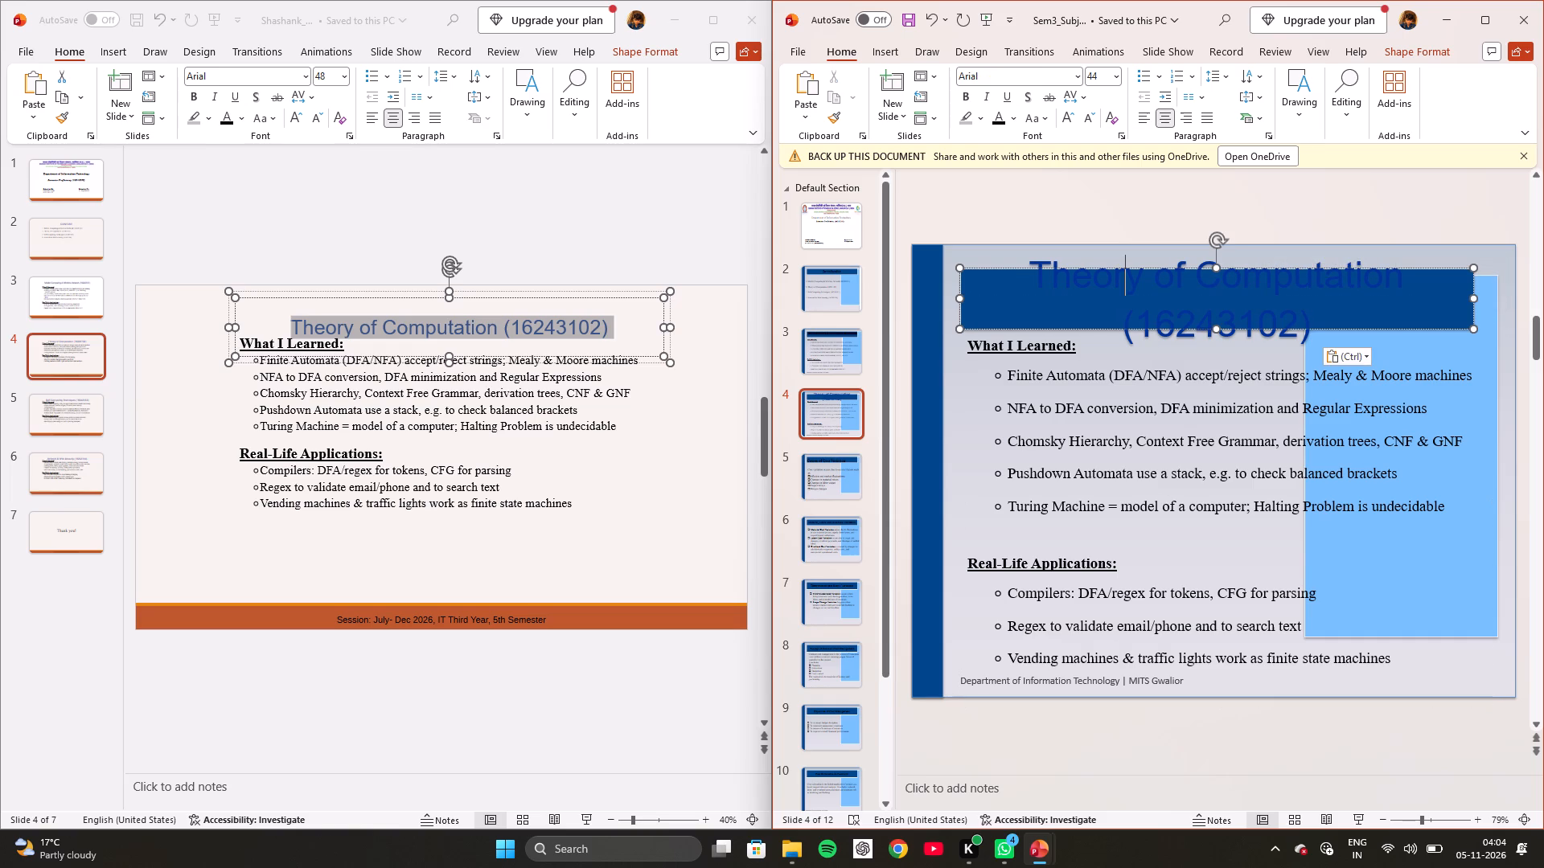
key(ctrl+a)
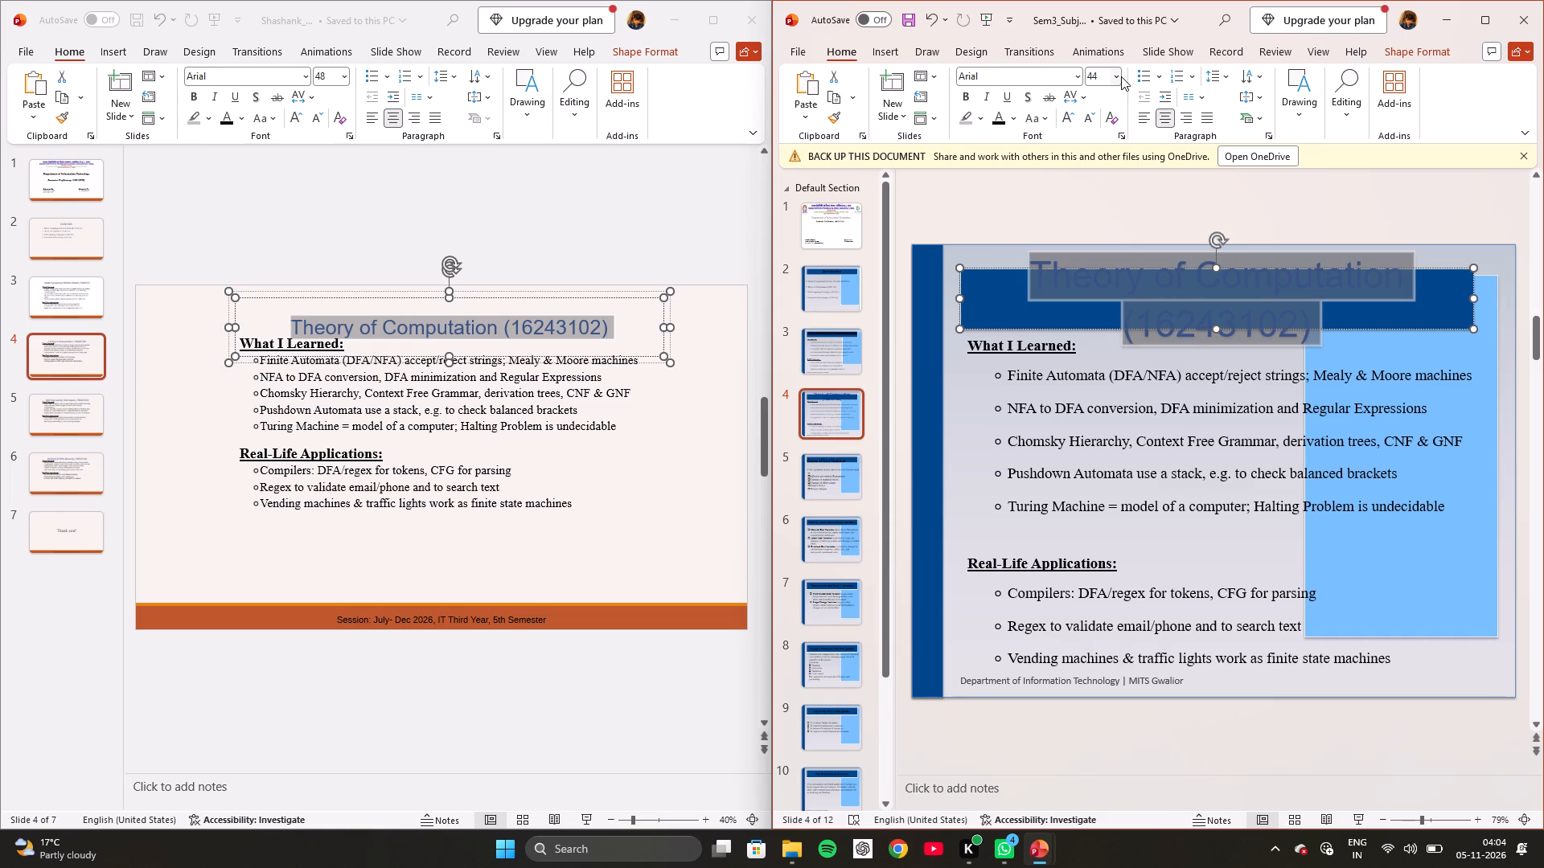
click(1118, 76)
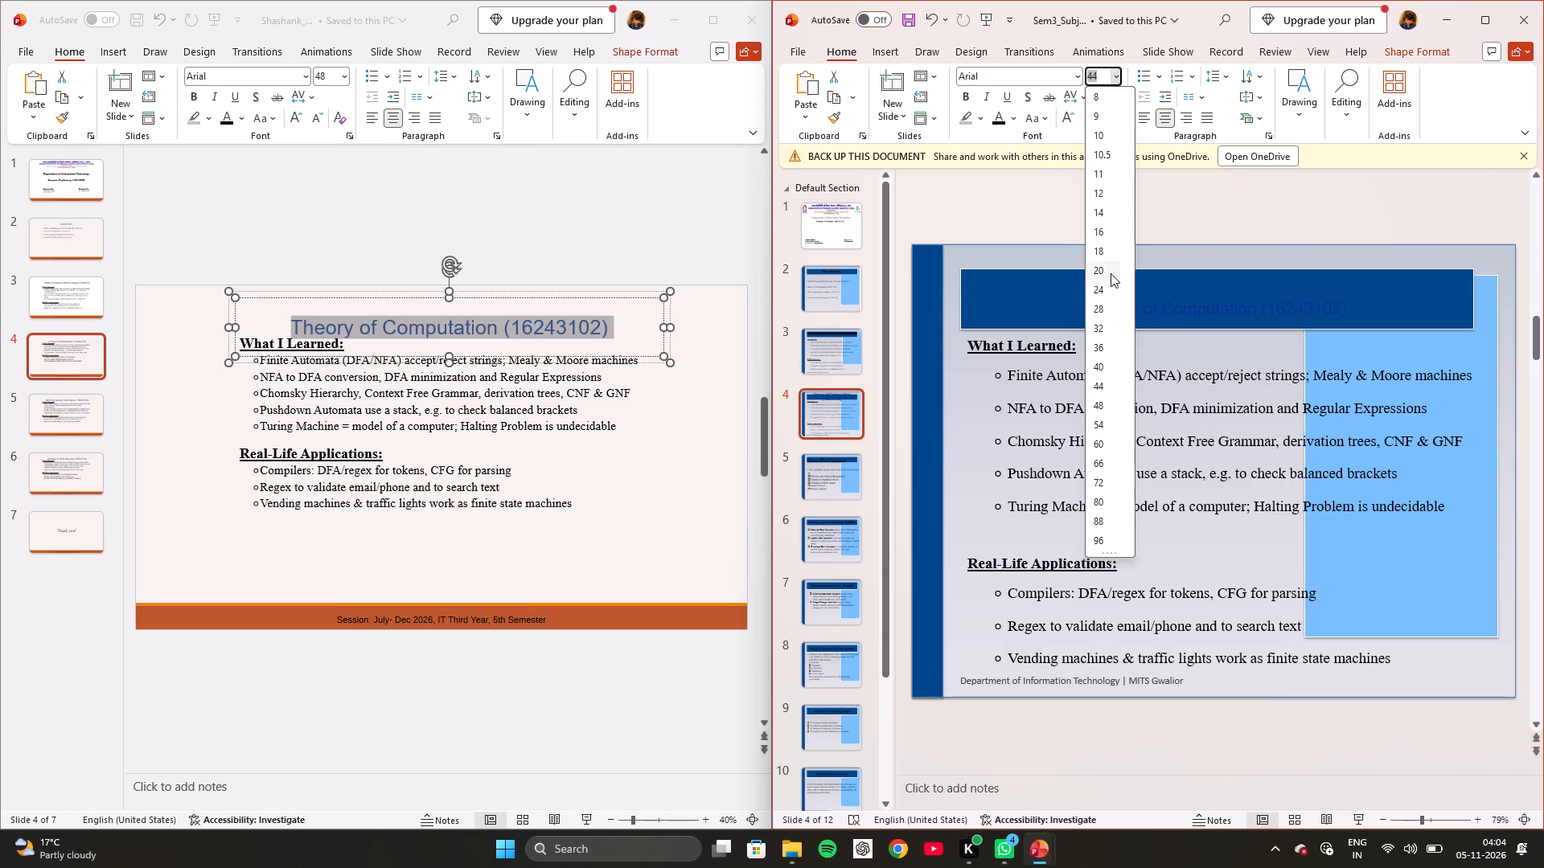
click(1111, 273)
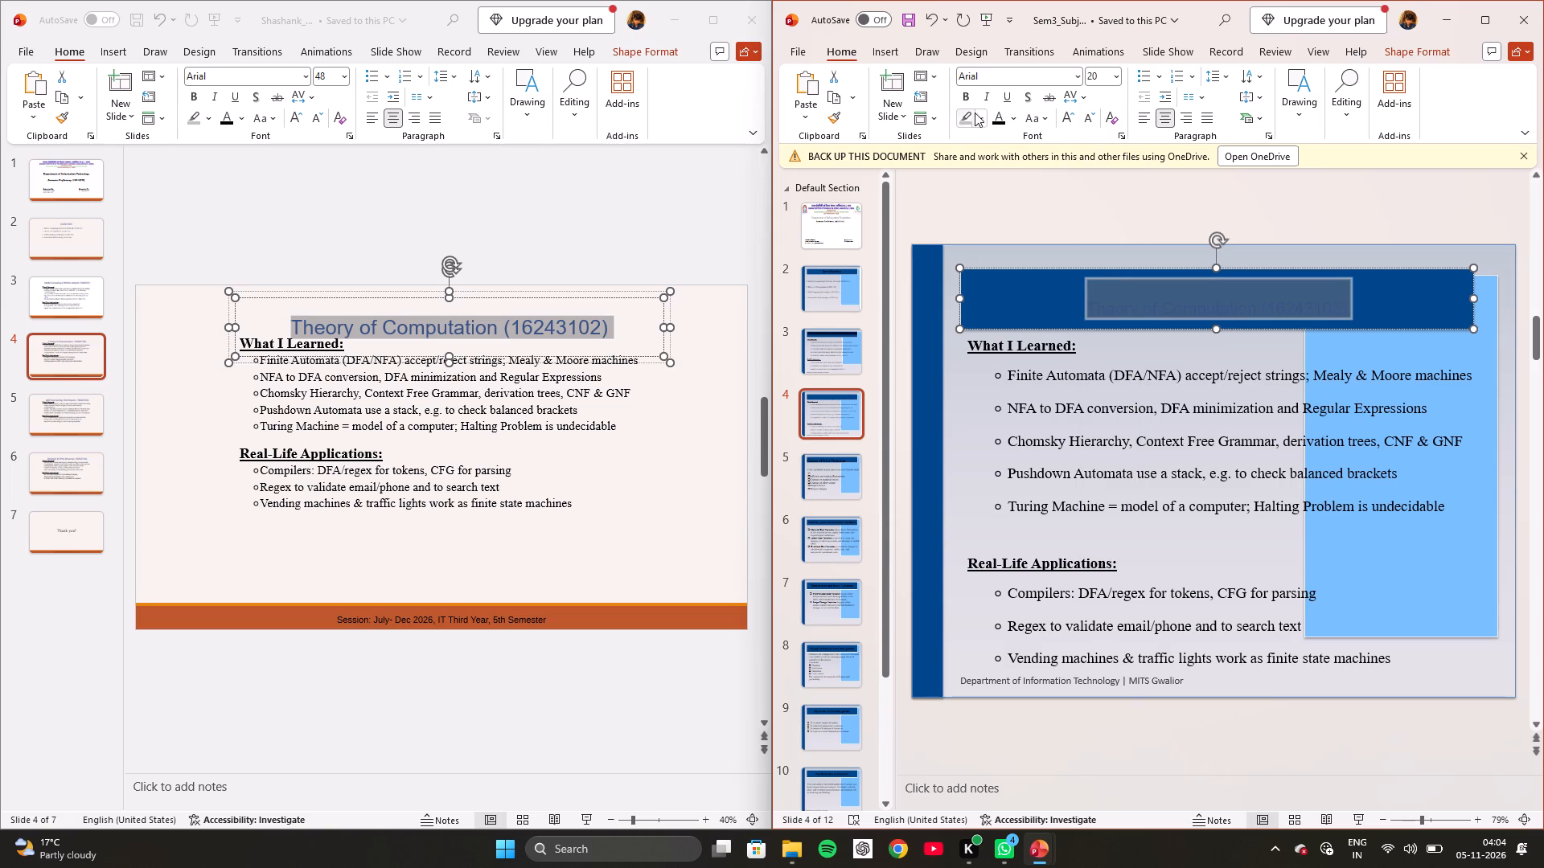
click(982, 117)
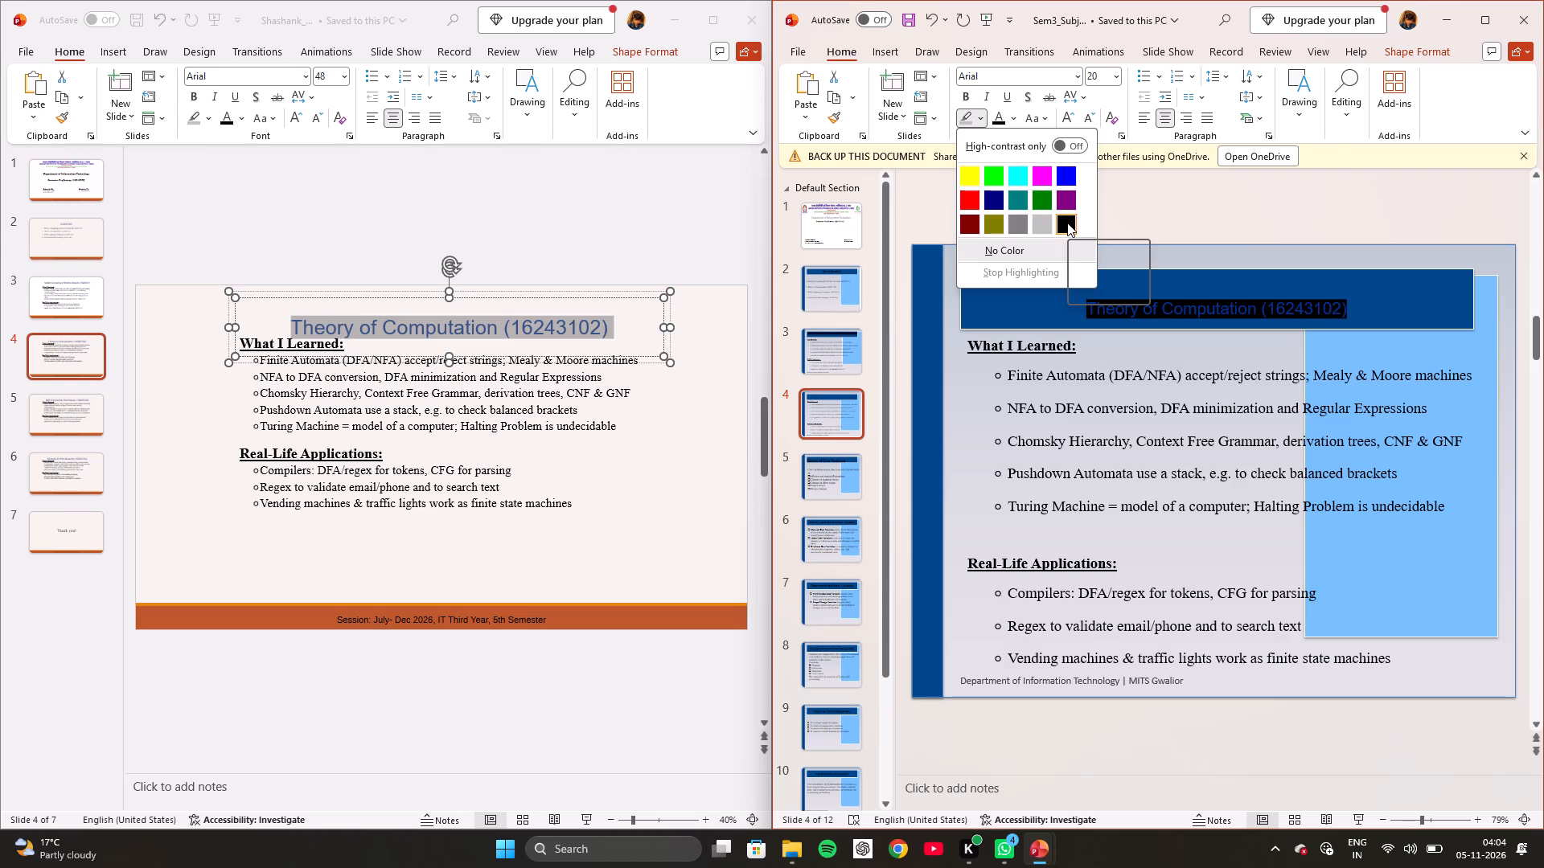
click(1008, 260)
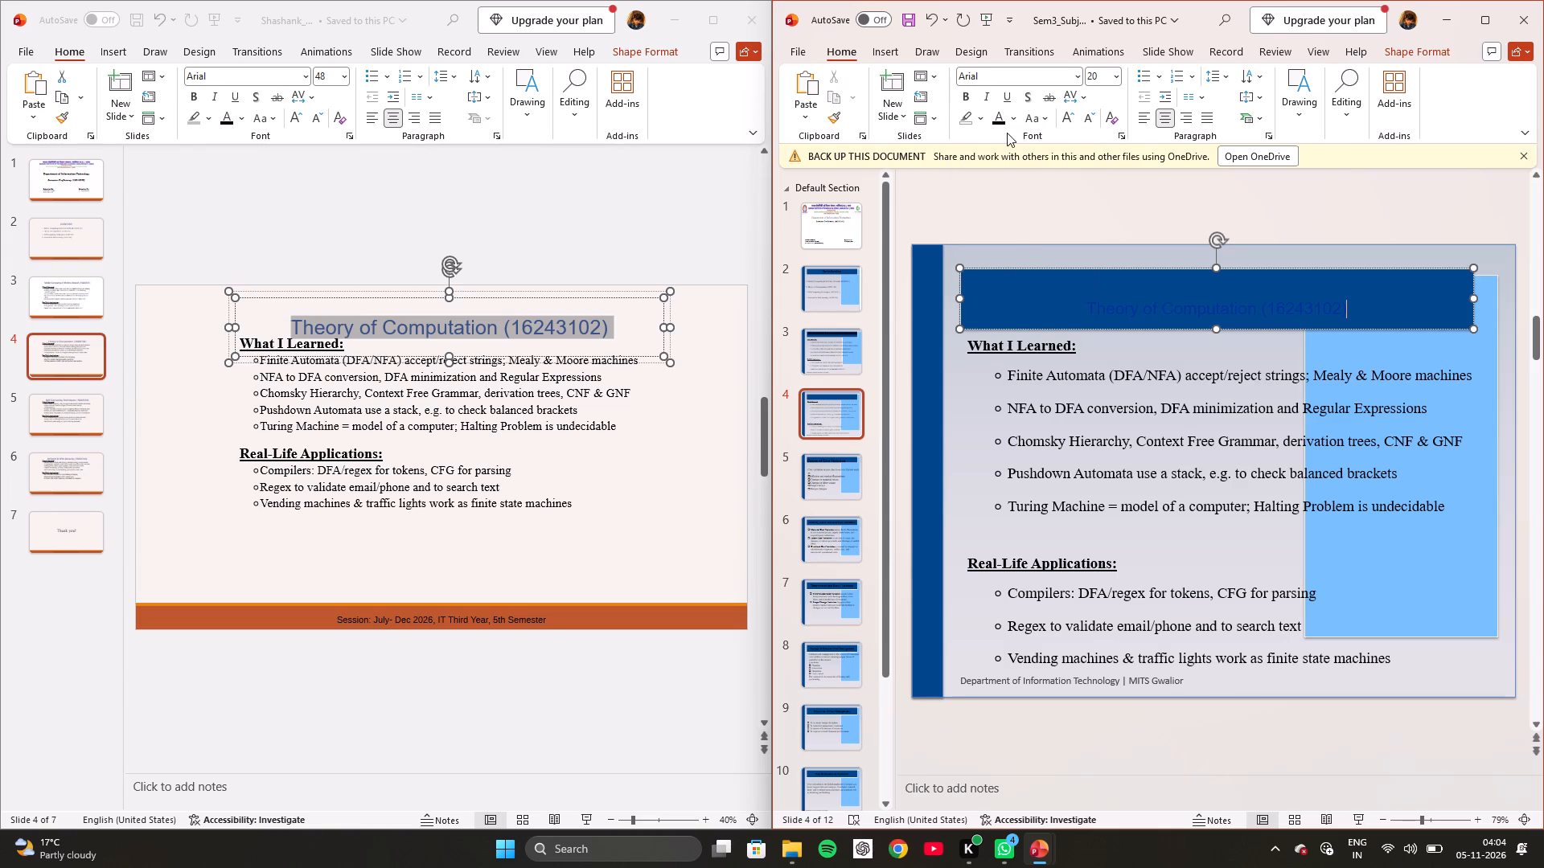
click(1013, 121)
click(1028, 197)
Change the font colour of the whole Theory of Computation (16243102) title on slide 4 to black.
drag(1349, 308, 1301, 309)
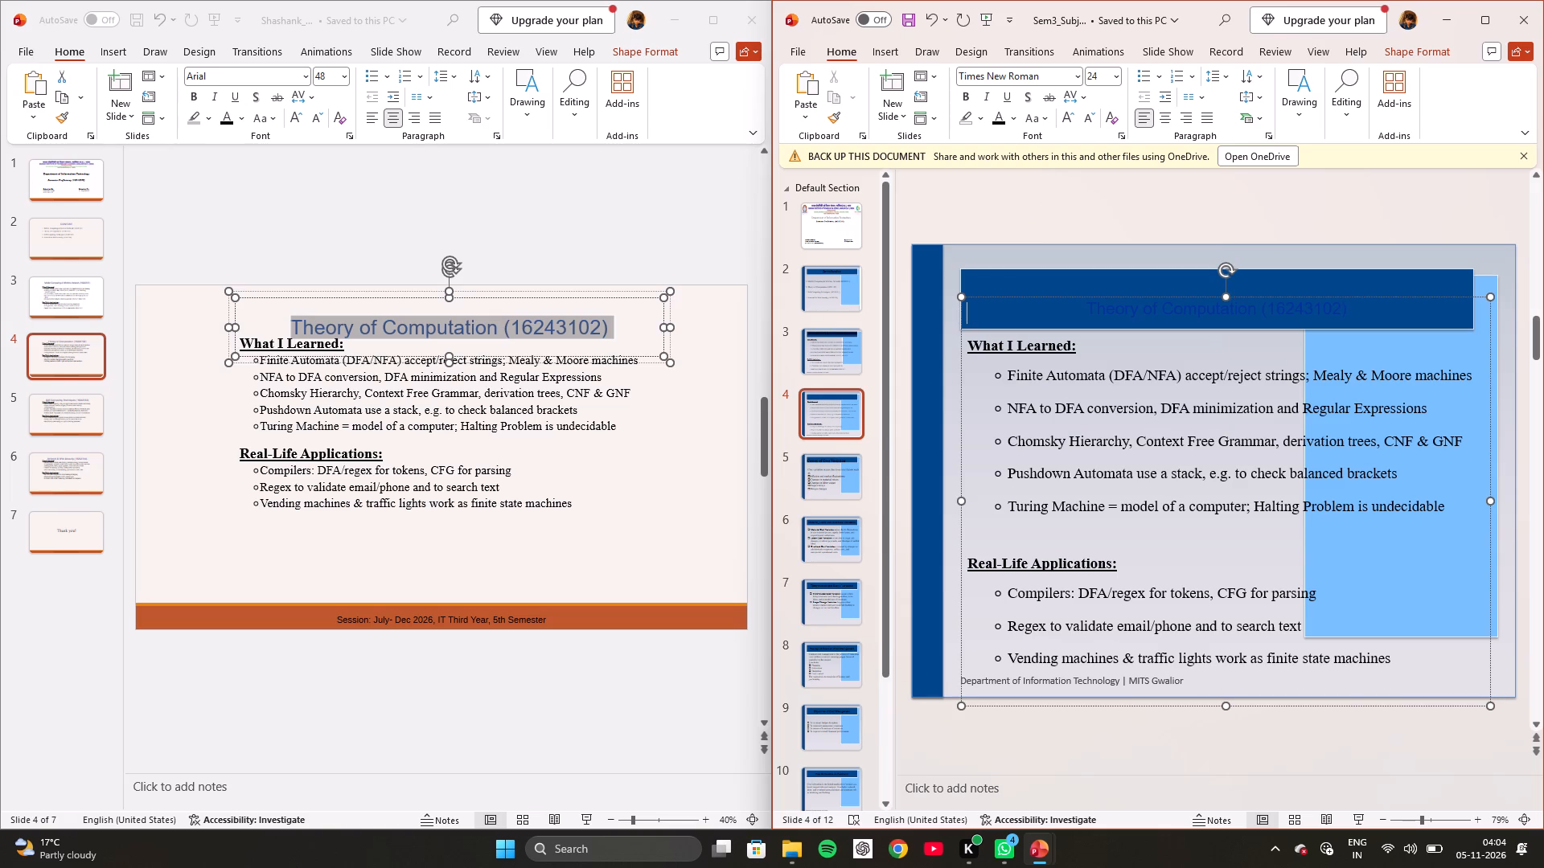
drag(1301, 309, 1235, 301)
click(1168, 276)
click(1160, 303)
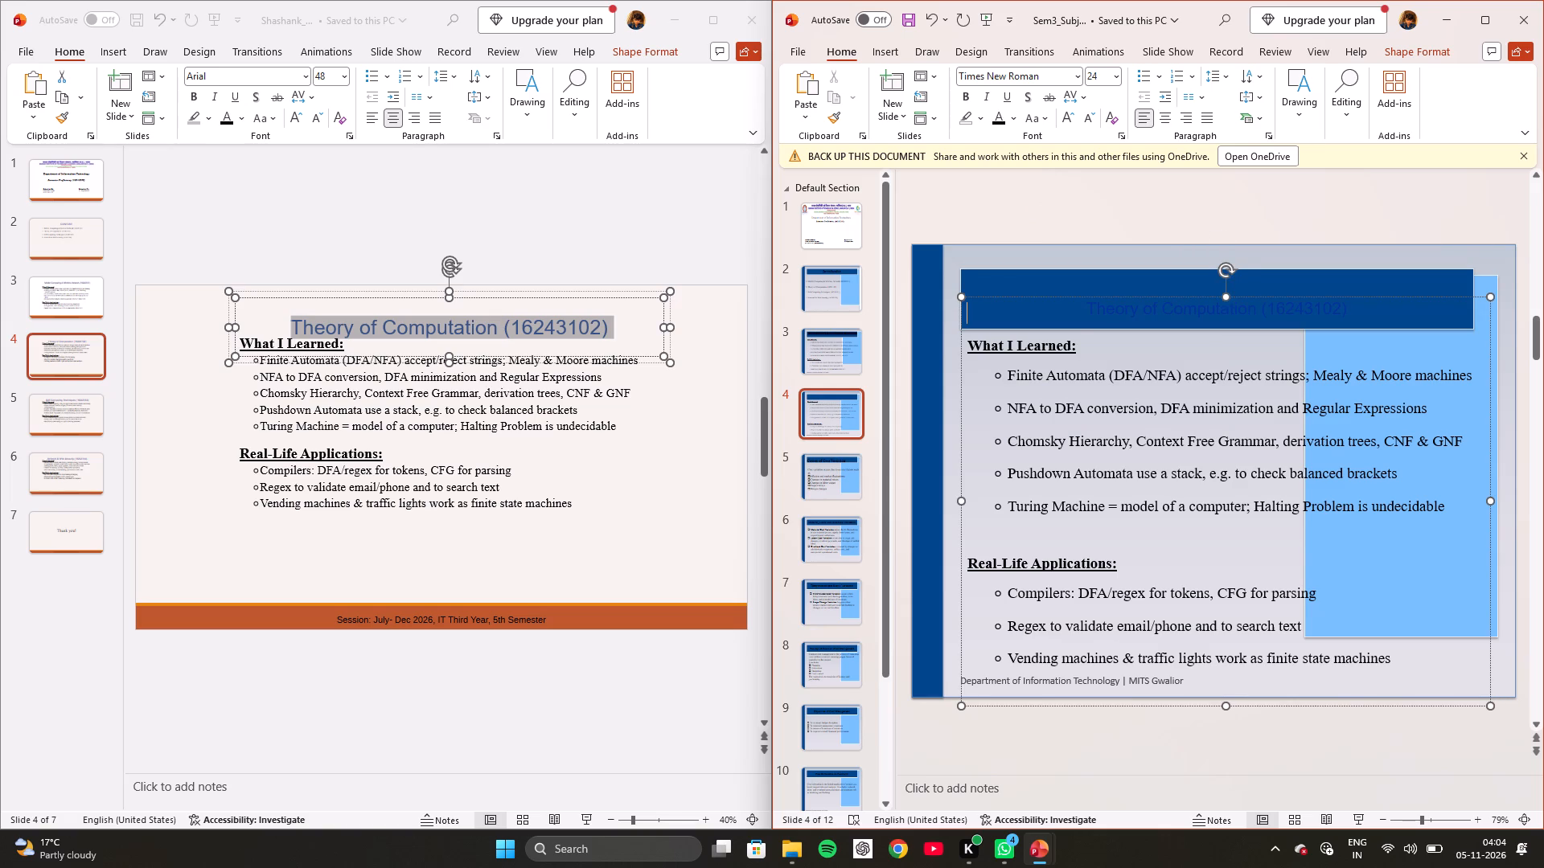
key(ctrl+a)
click(1170, 287)
click(1170, 287)
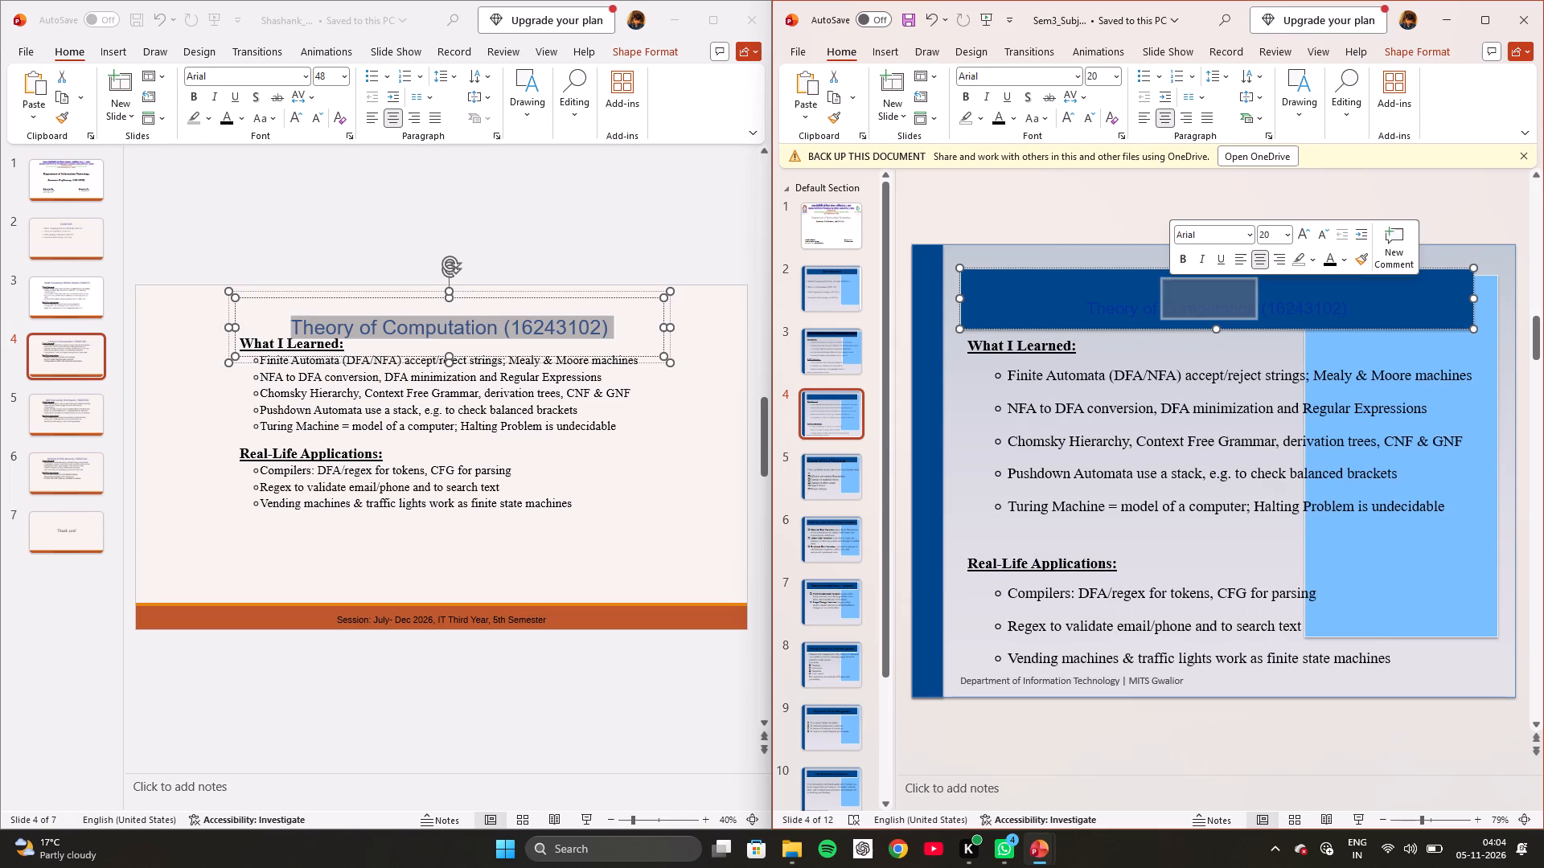
click(1170, 287)
click(1152, 286)
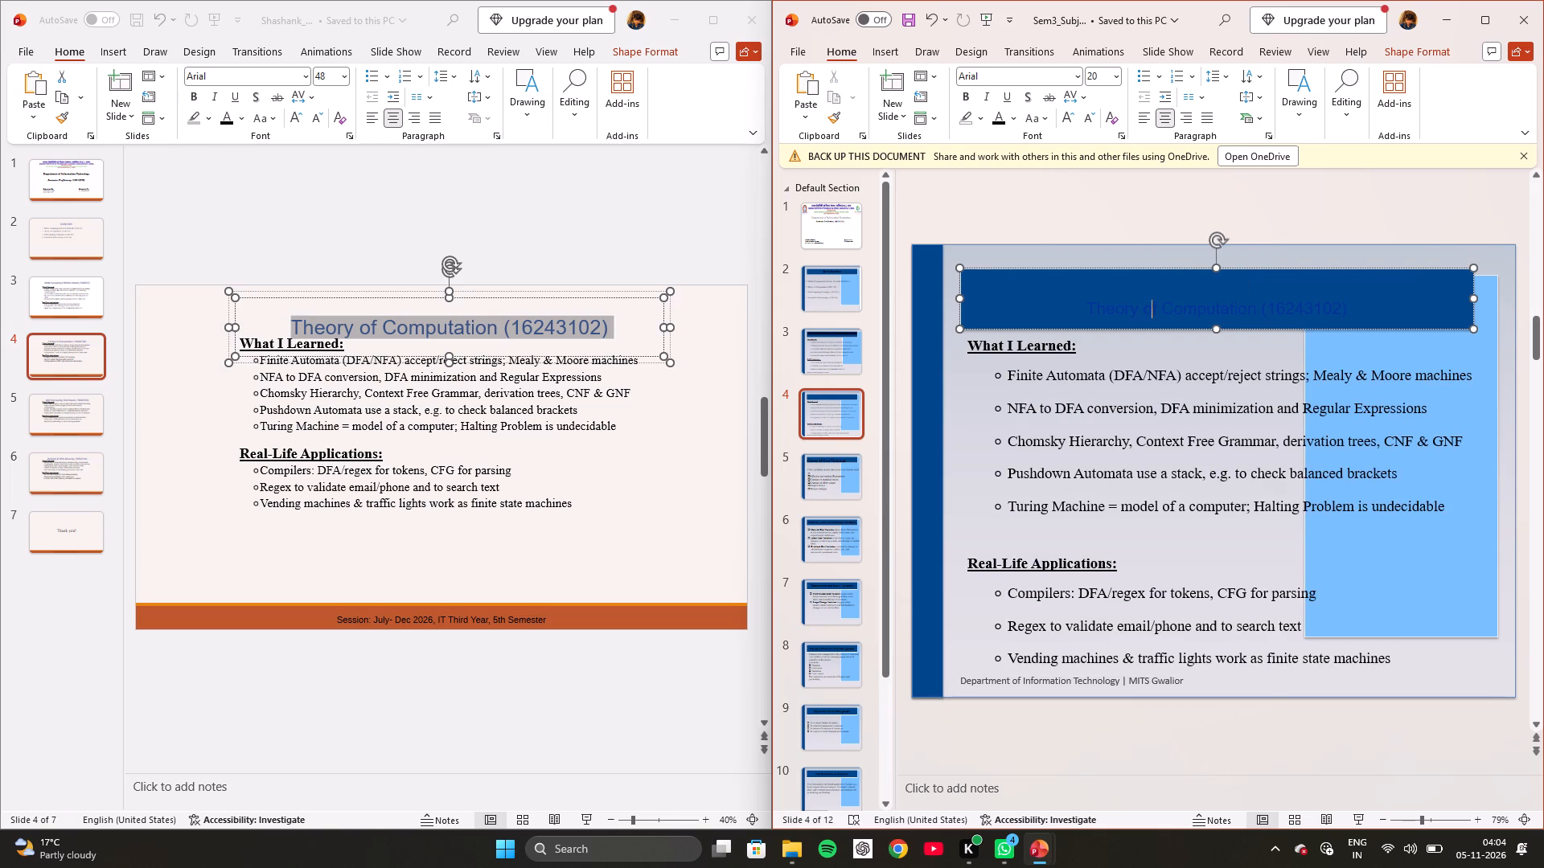
key(ctrl+a)
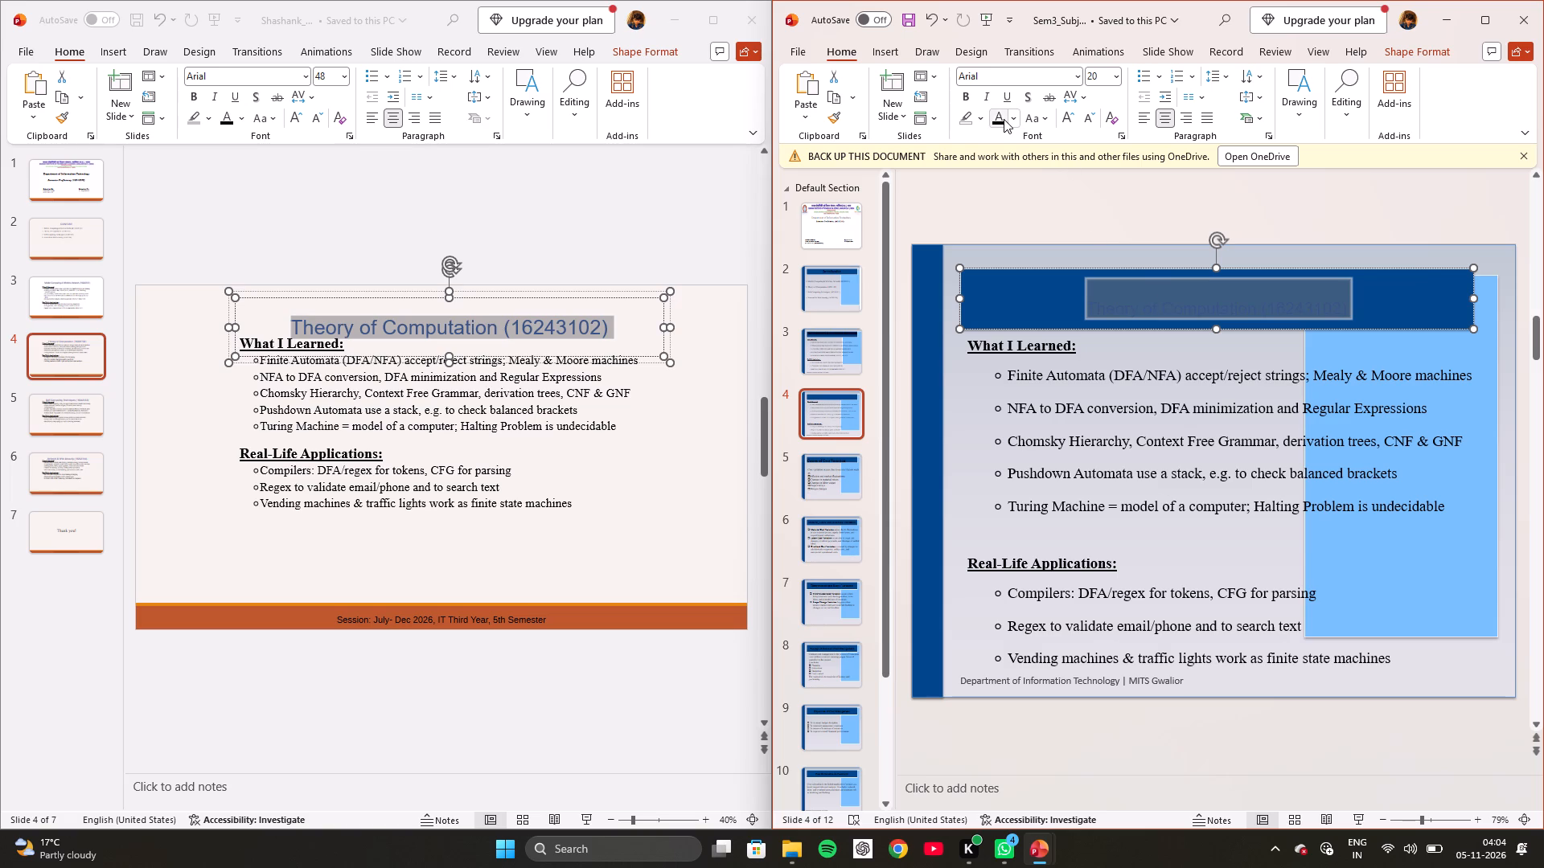
click(1004, 119)
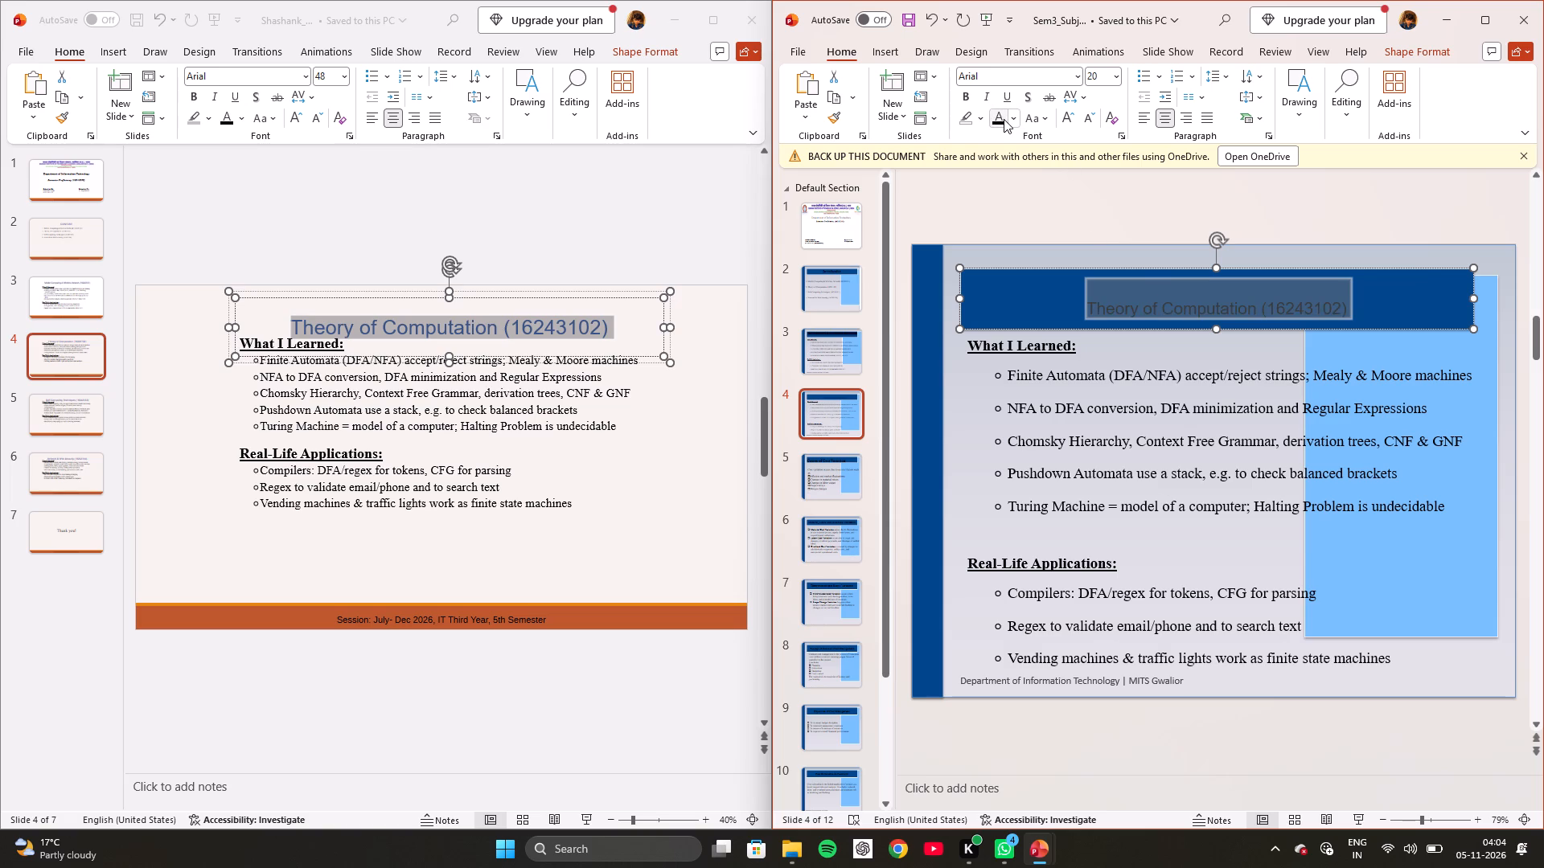
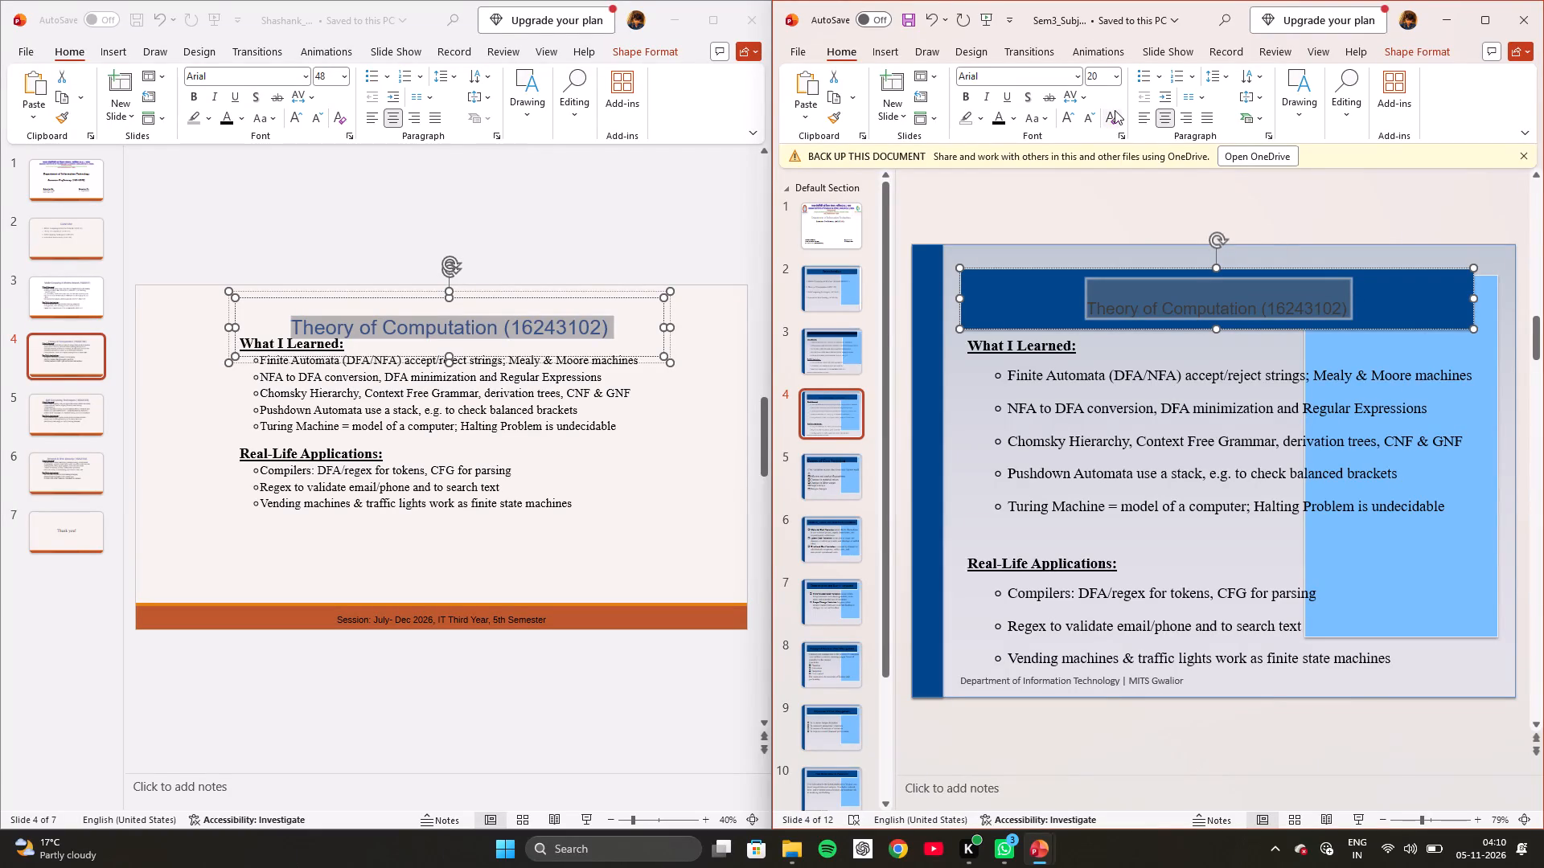
Set the Theory of Computation (16243102) title on slide 4 of the Sem3 presentation to font size 28.
click(1115, 72)
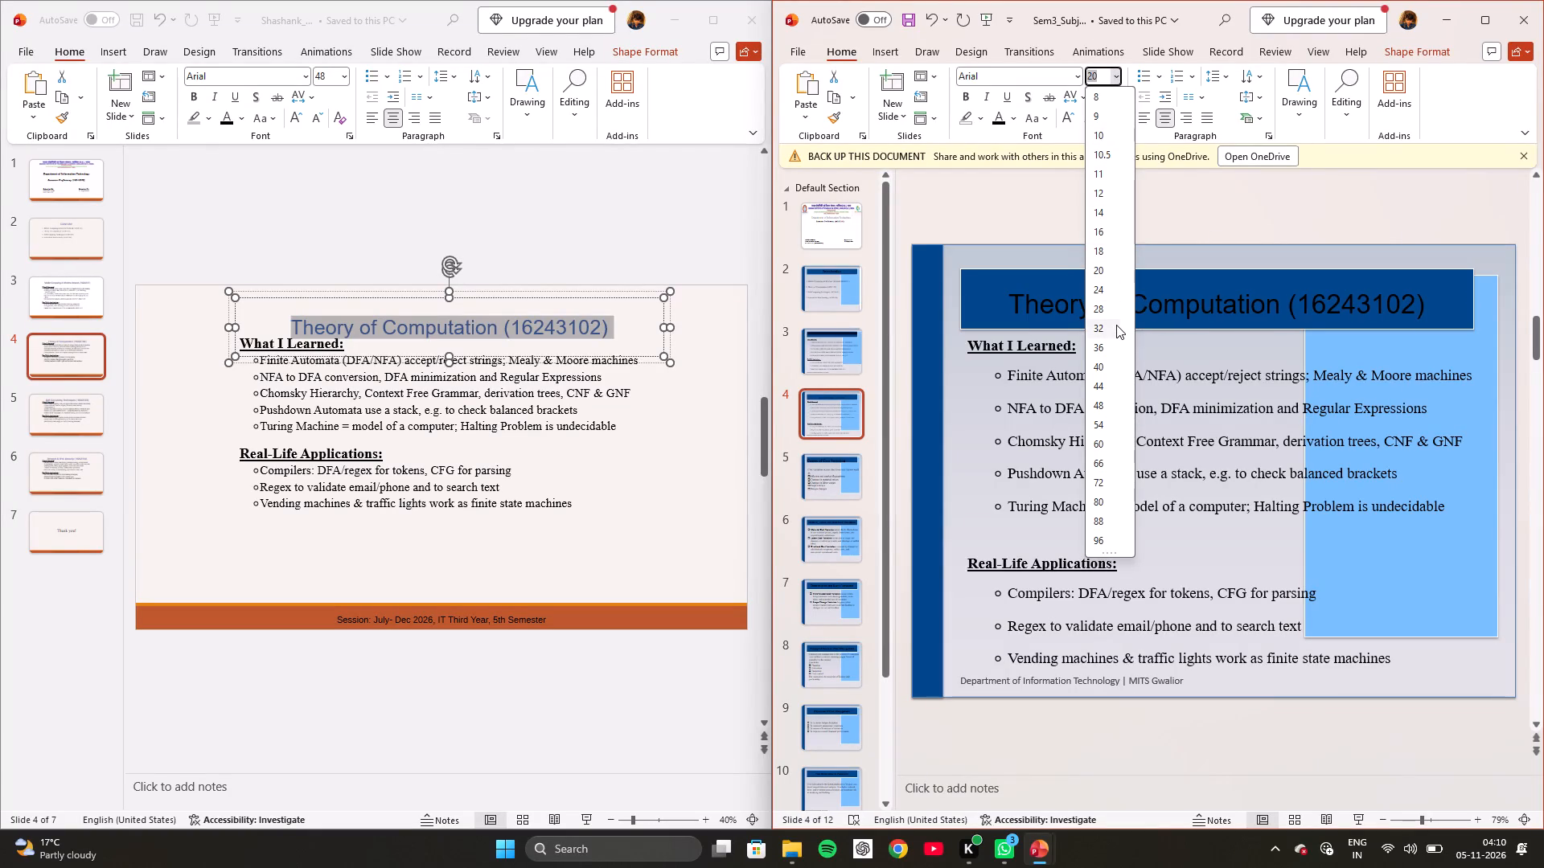
click(1115, 306)
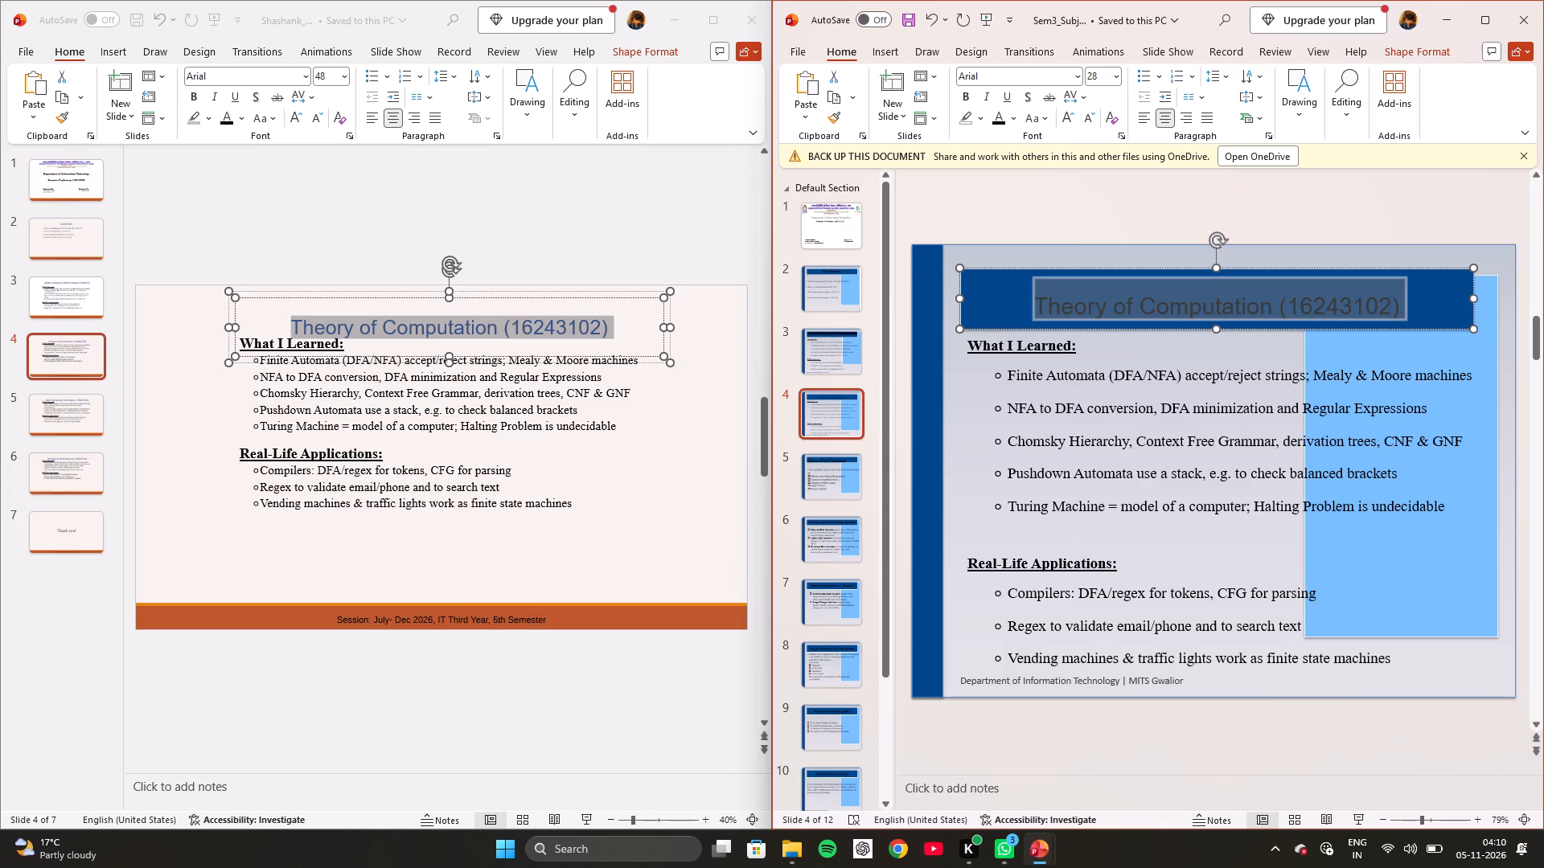
click(1136, 412)
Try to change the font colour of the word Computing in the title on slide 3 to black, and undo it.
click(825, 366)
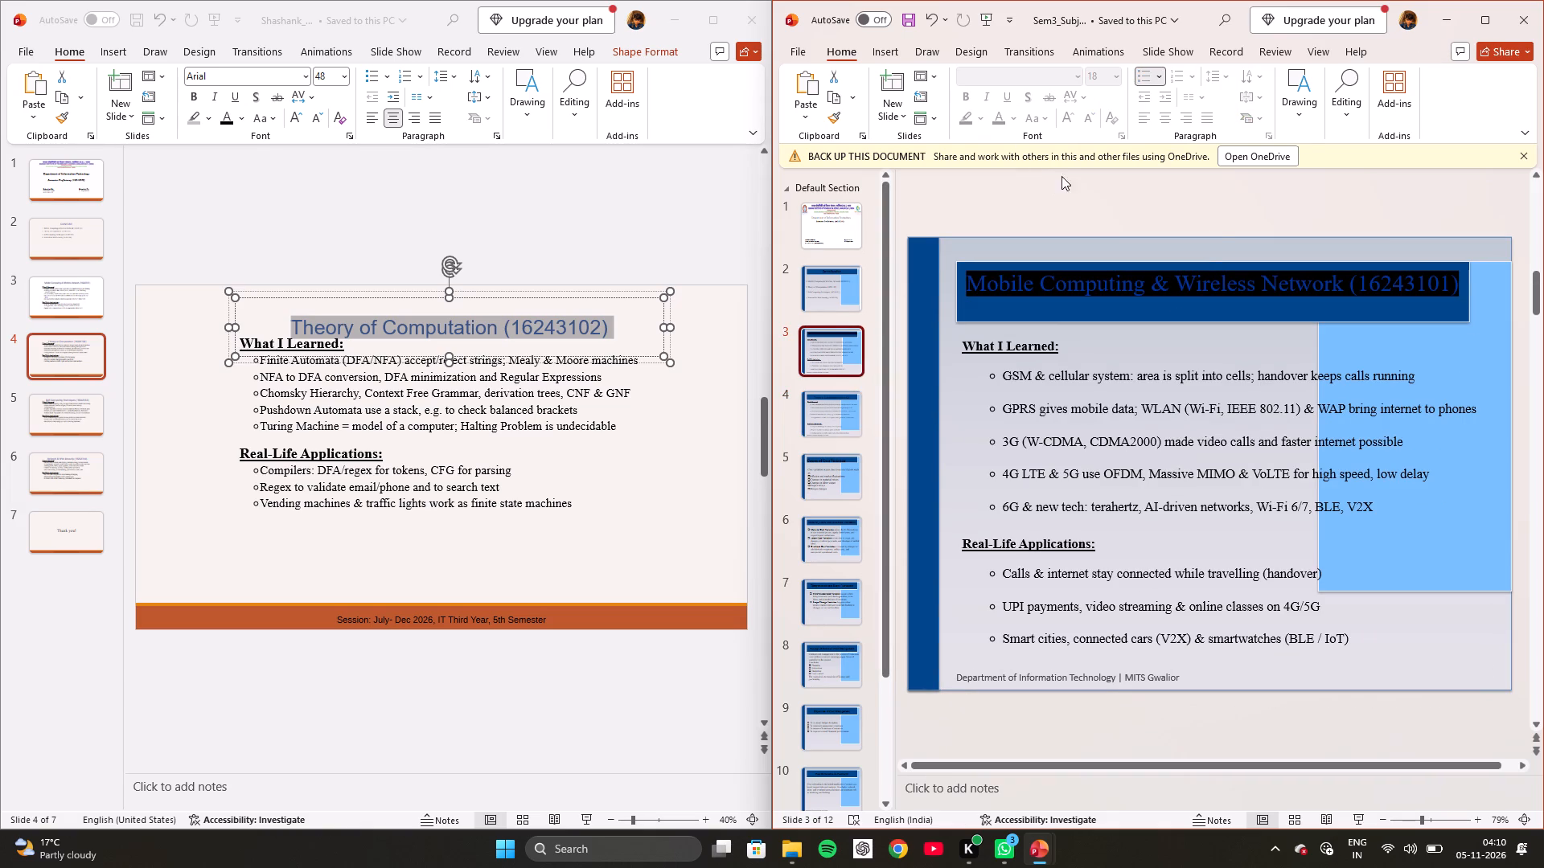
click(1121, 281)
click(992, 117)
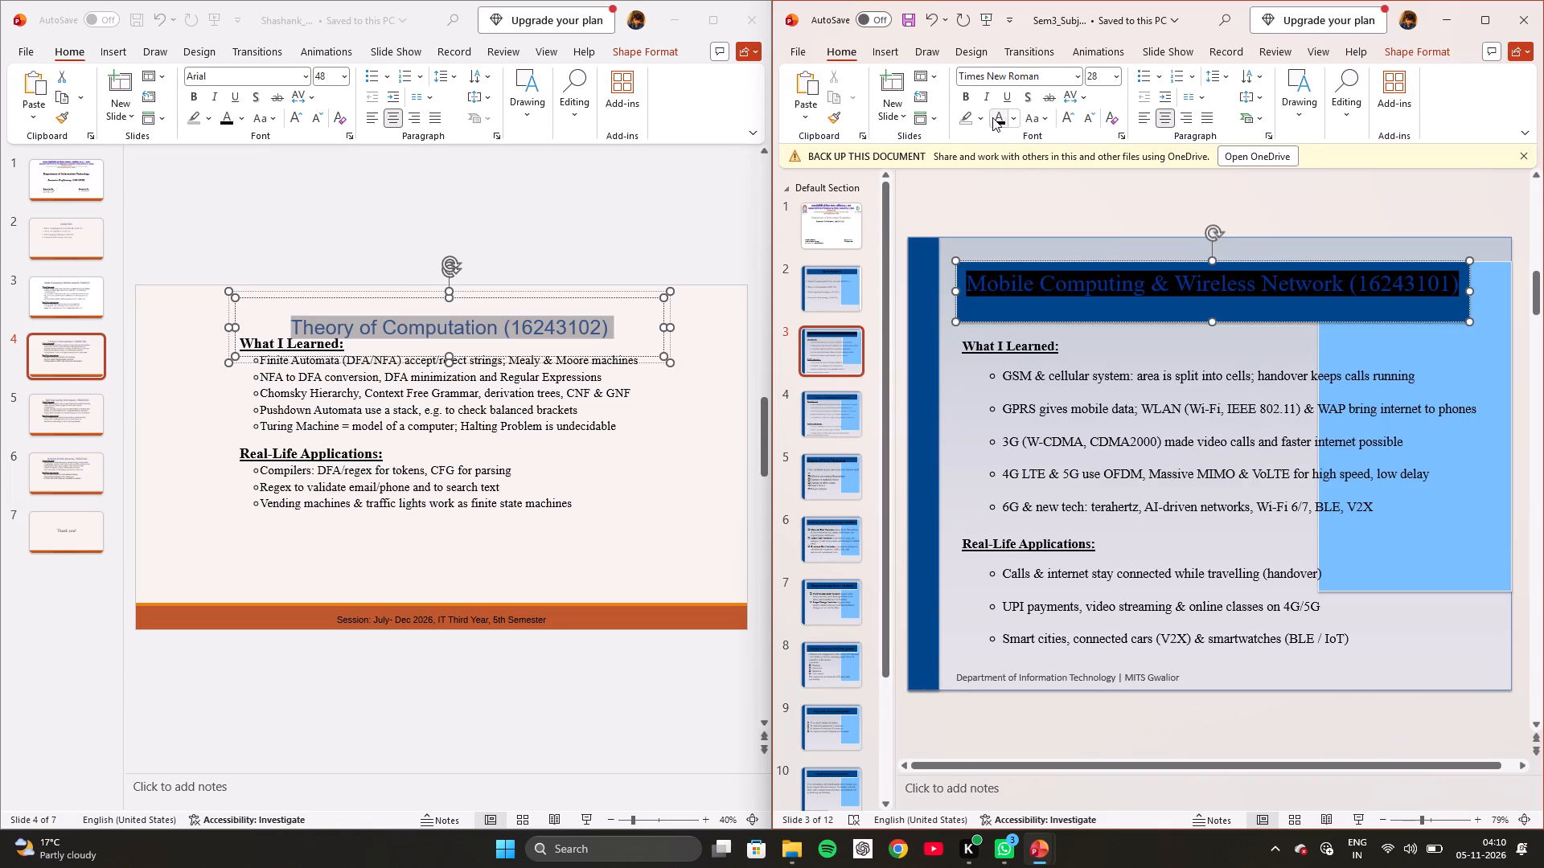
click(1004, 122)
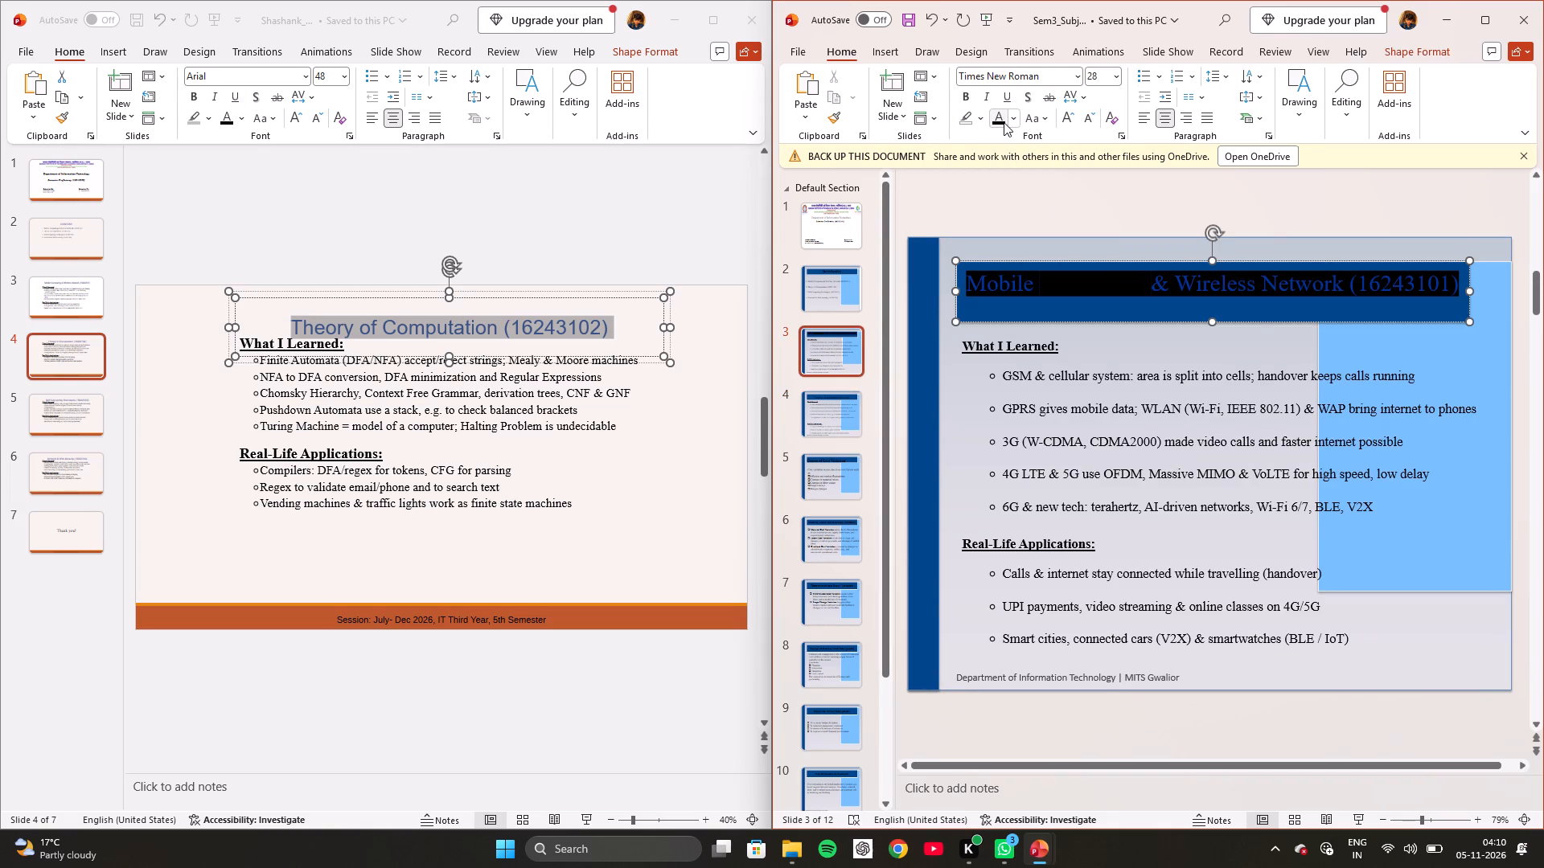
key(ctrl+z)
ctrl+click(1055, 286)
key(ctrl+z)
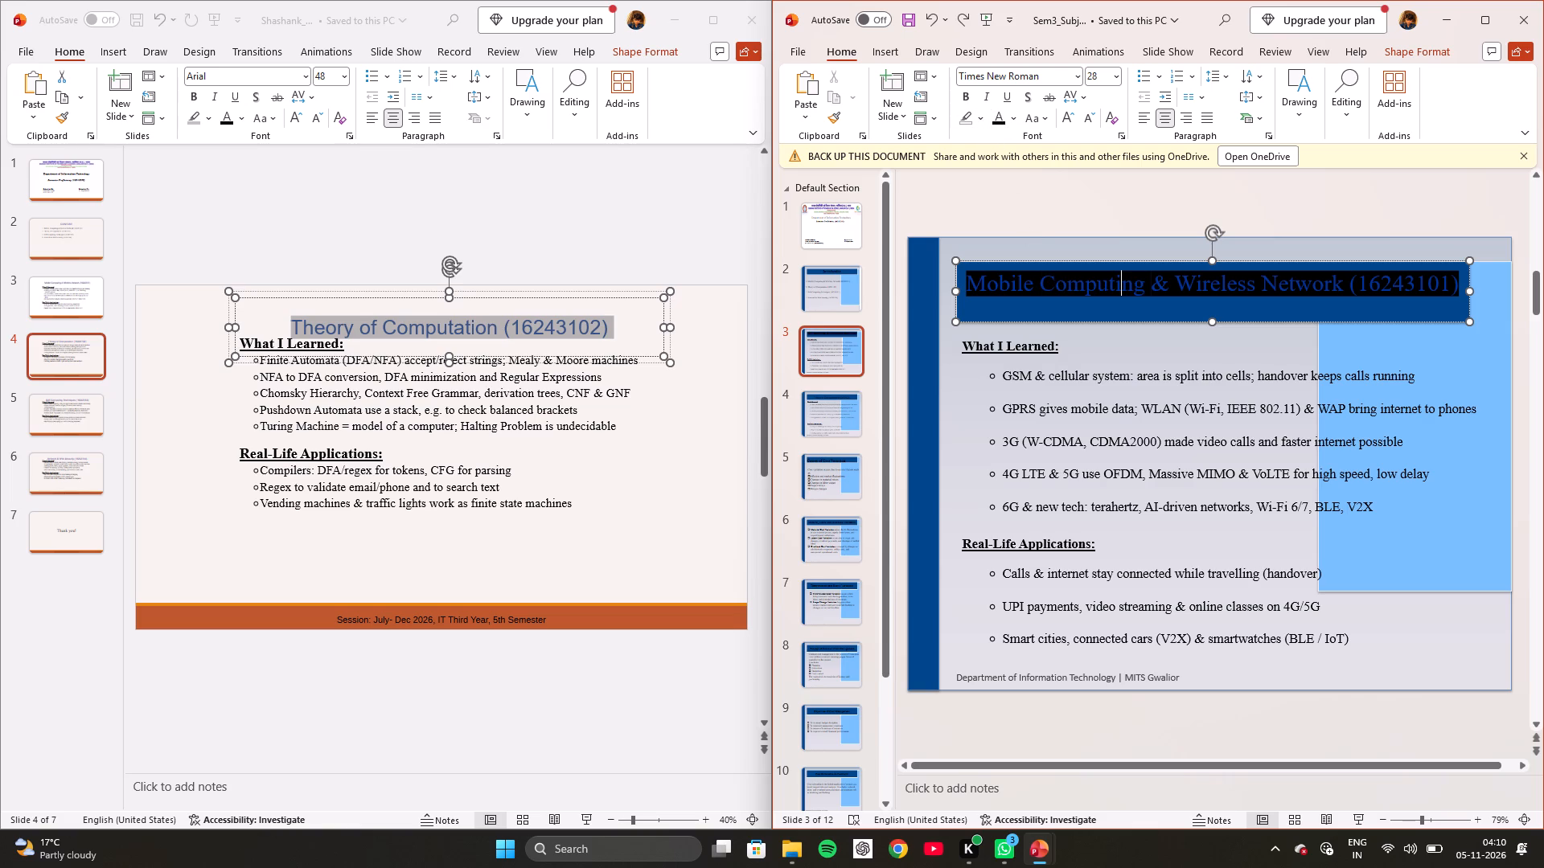
Change the font colour of the whole Mobile Computing & Wireless Network (16243101) title on slide 3 to black.
key(ctrl+a)
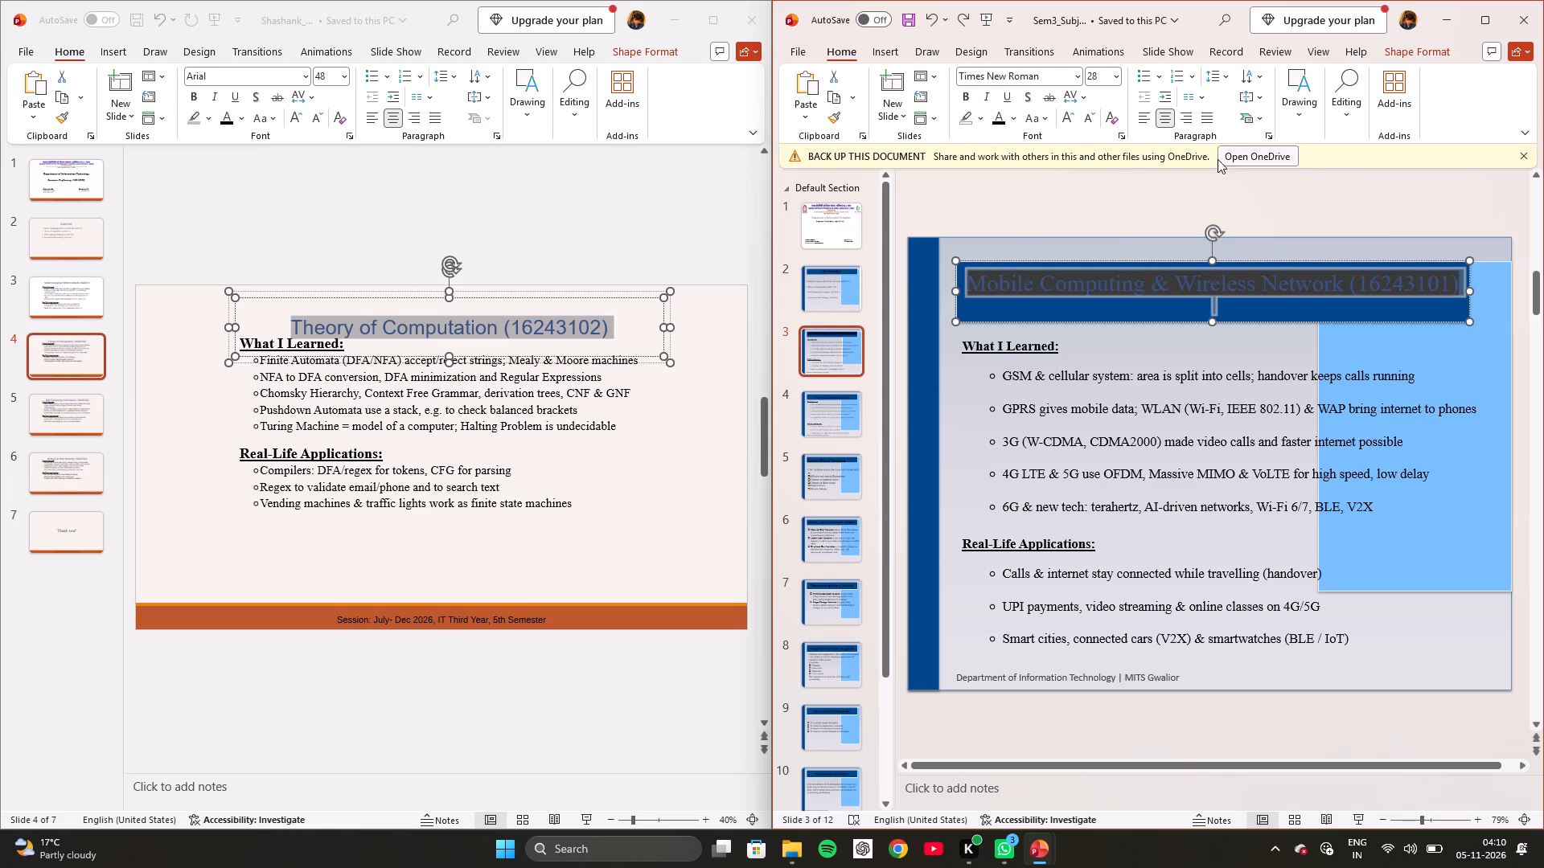
click(1005, 122)
click(1005, 122)
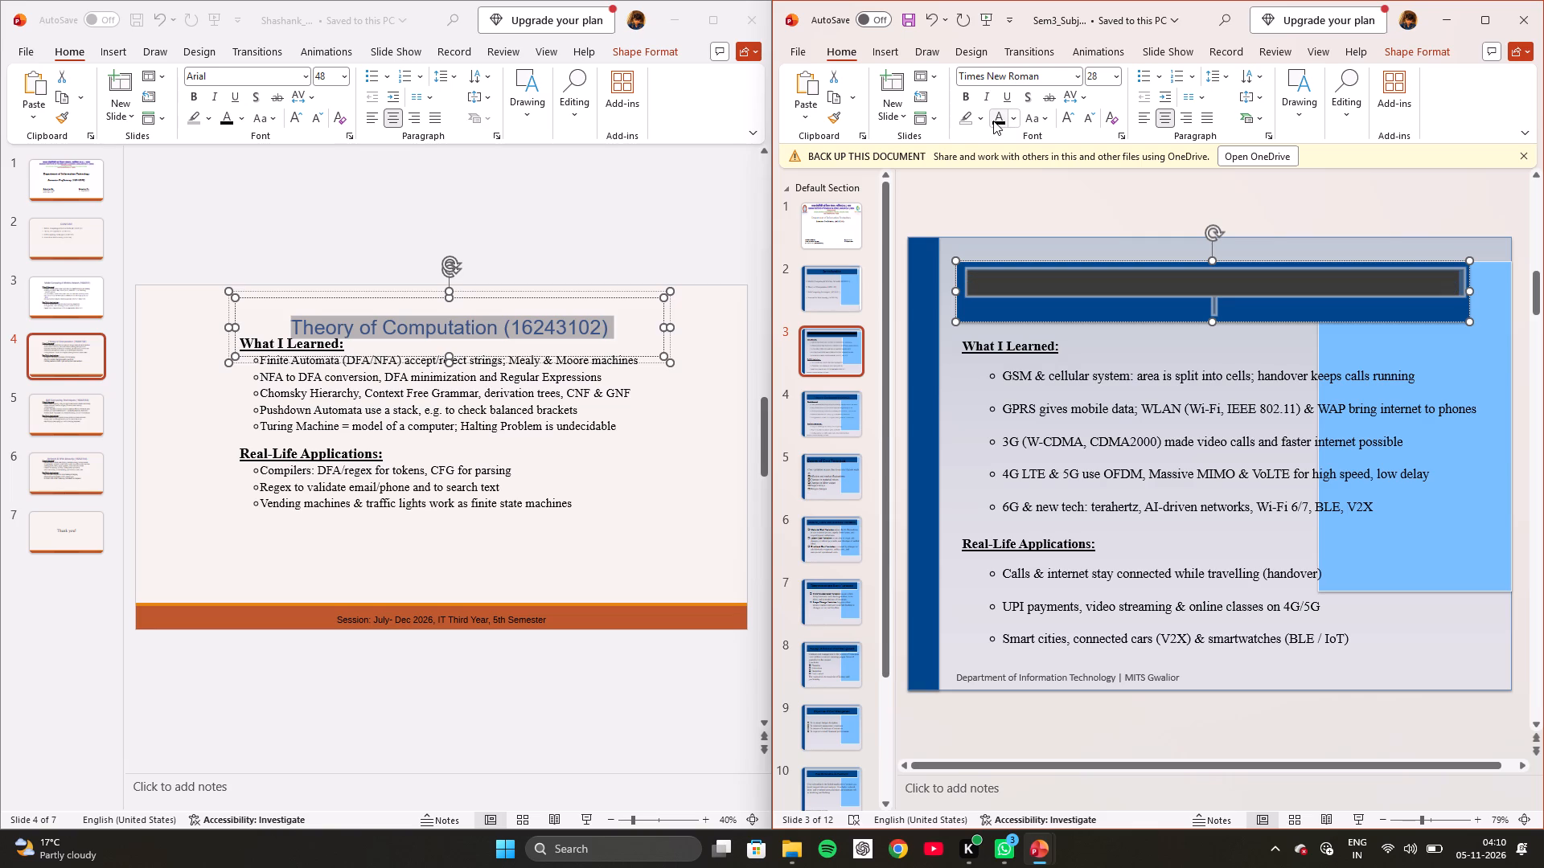
Remove the text highlight from the Mobile Computing & Wireless Network (16243101) title by setting it to No Color.
click(979, 115)
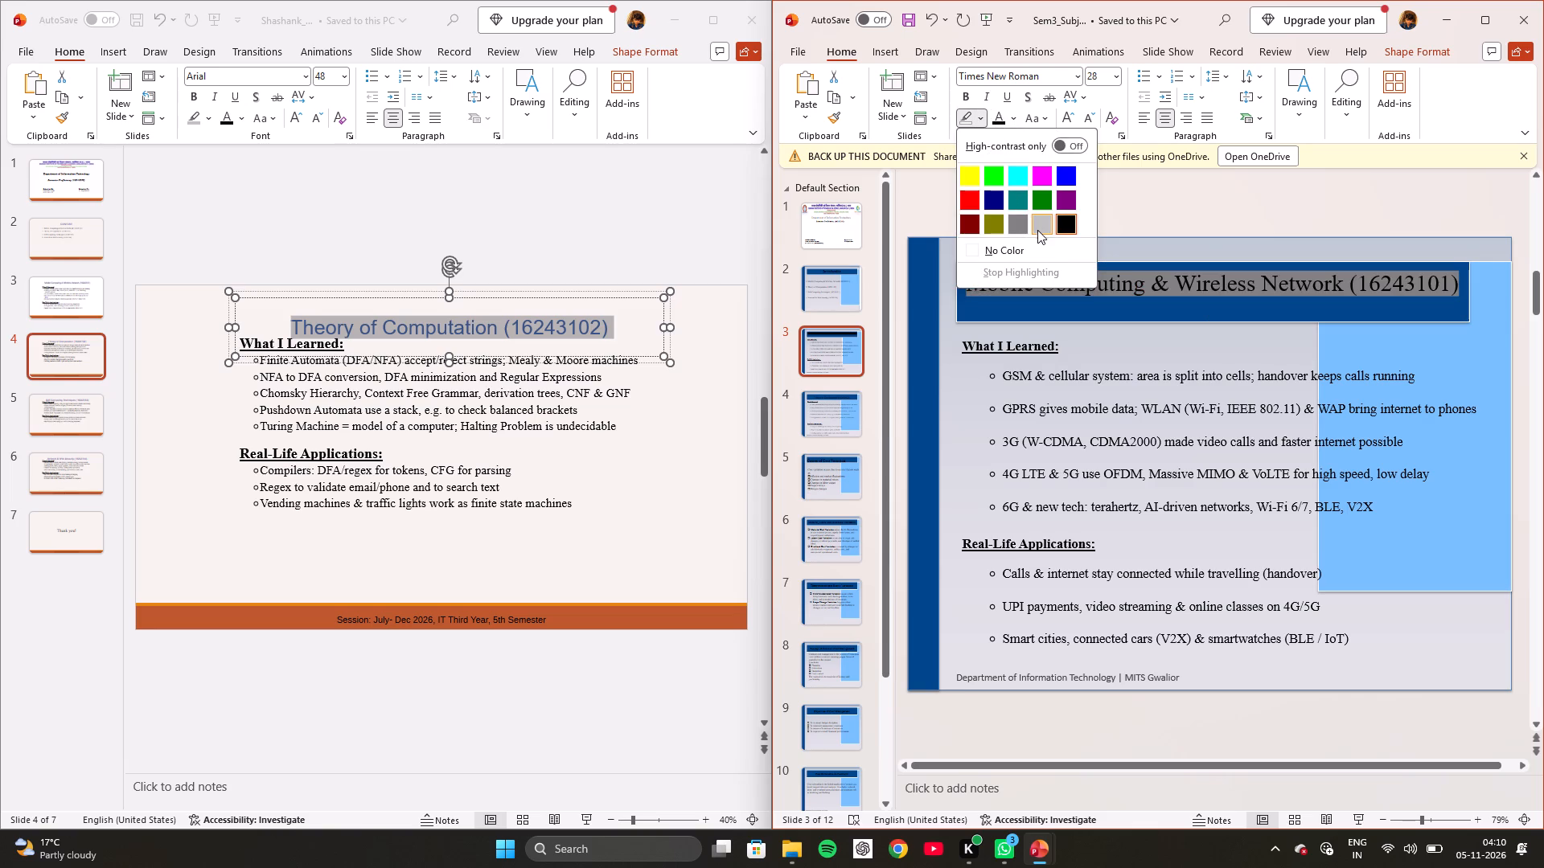
click(1017, 258)
click(1193, 375)
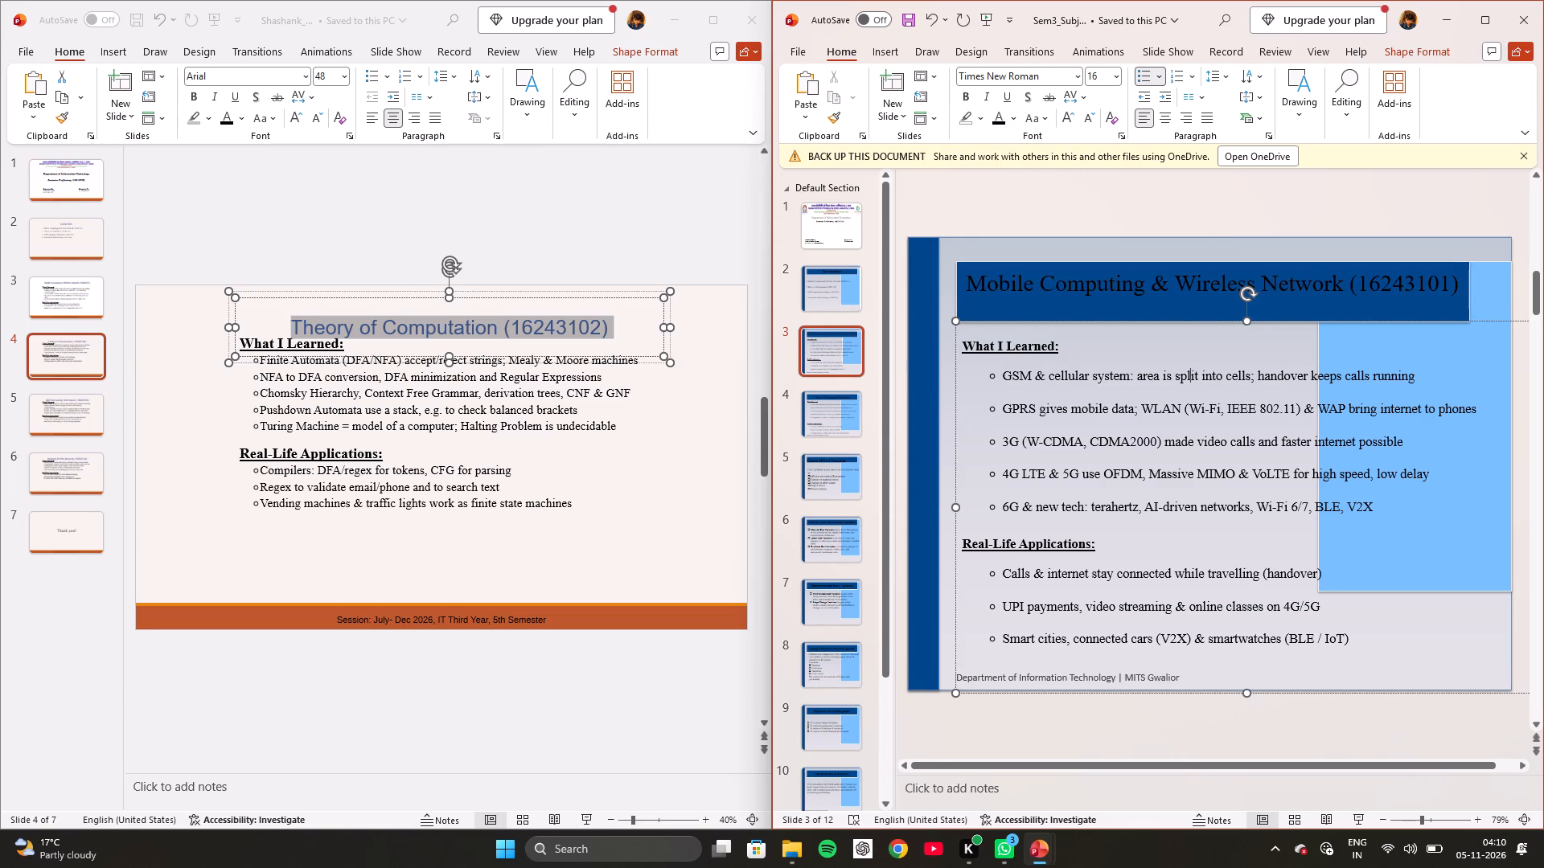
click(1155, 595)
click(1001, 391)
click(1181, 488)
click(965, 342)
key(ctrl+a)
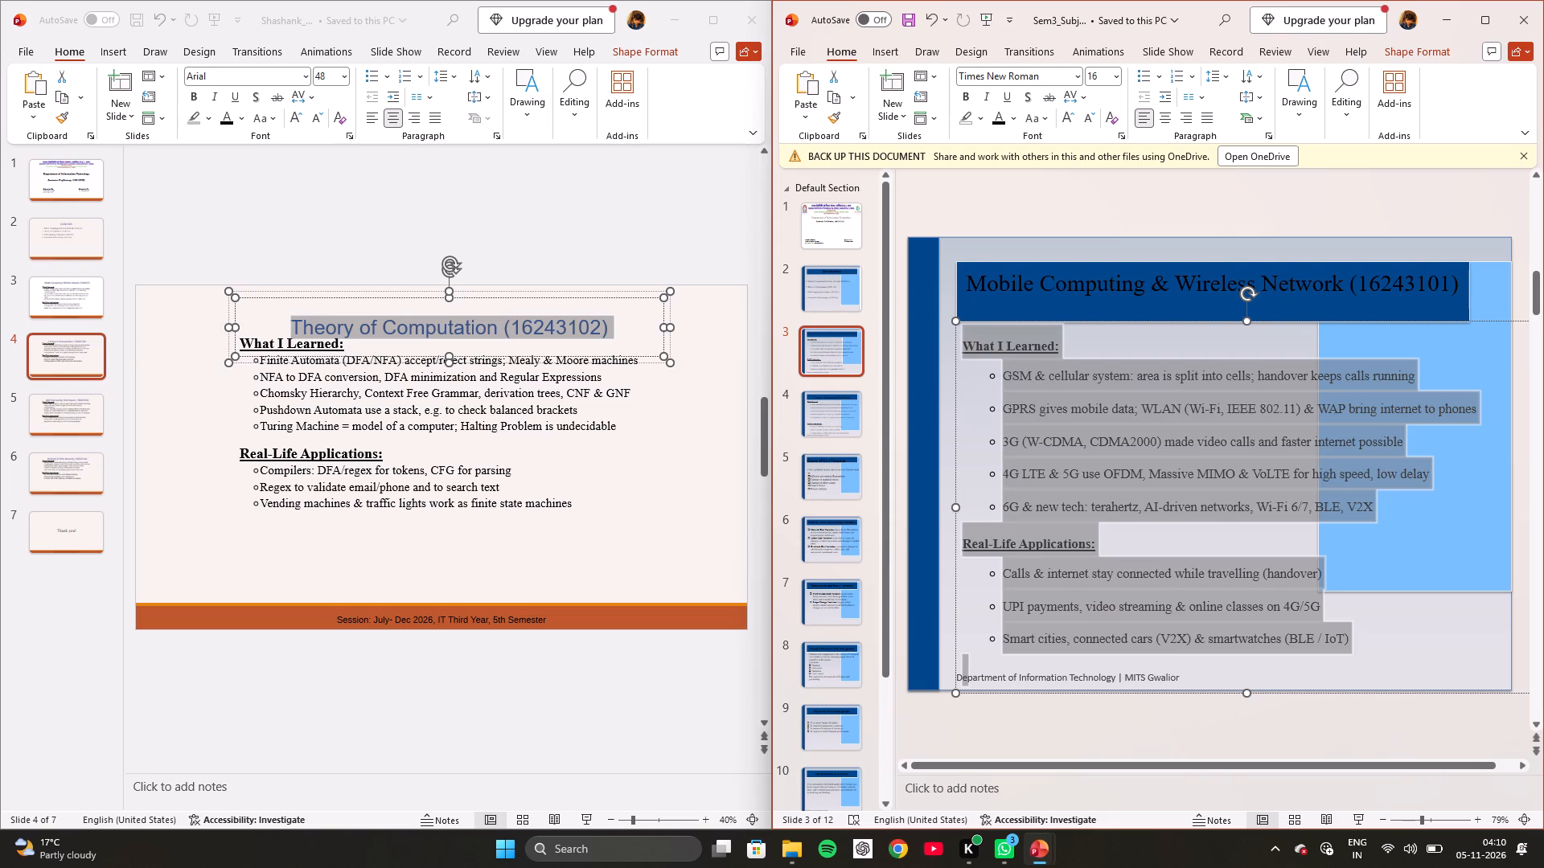
Select the whole text of the Mobile Computing & Wireless Network (16243101) title on slide 3.
click(1025, 299)
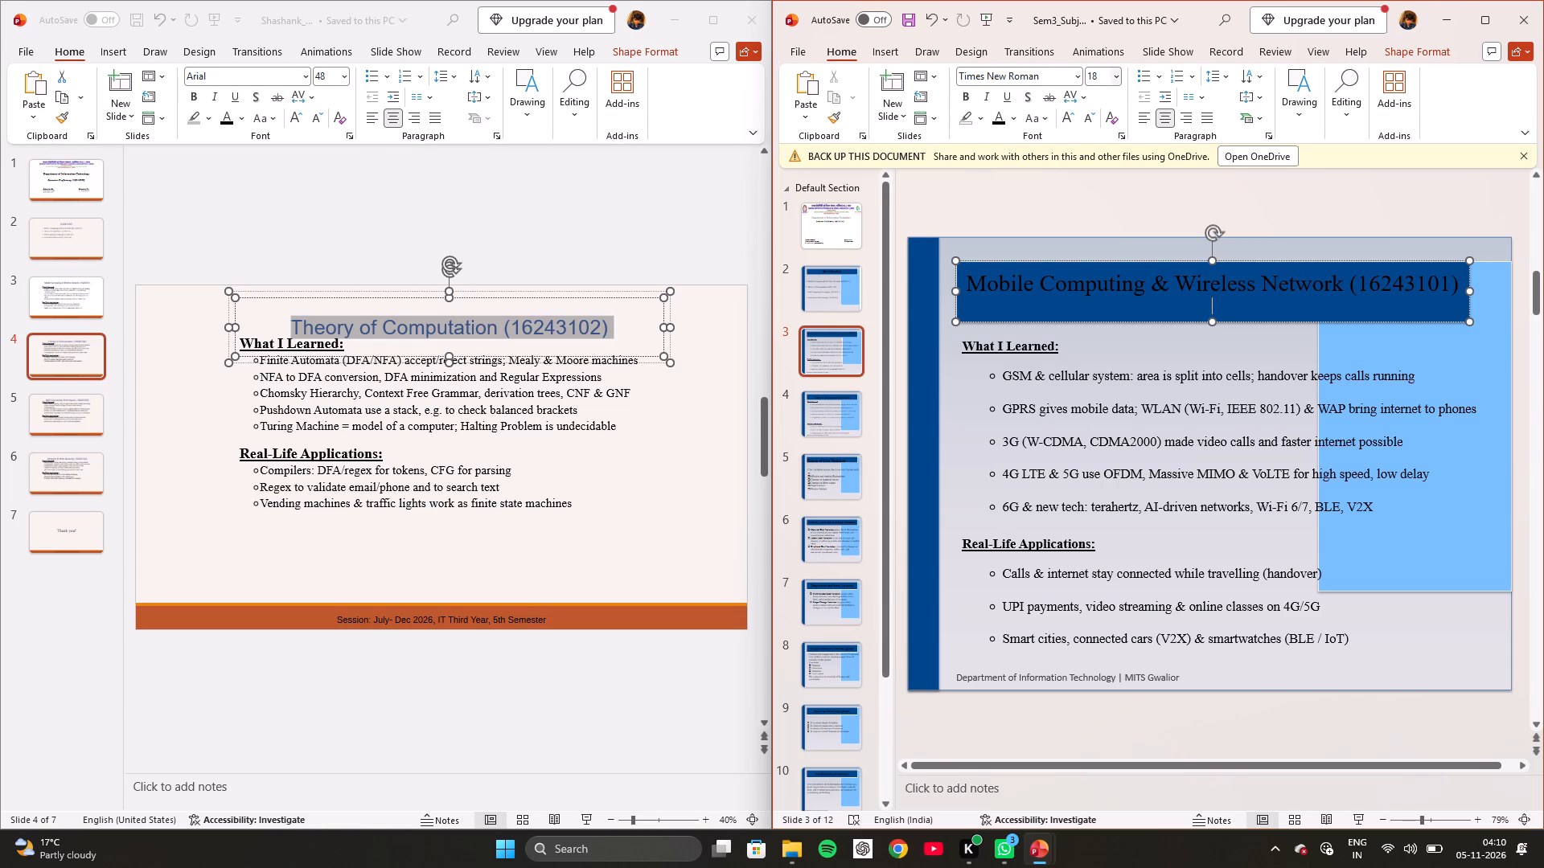
click(1100, 287)
key(ctrl+a)
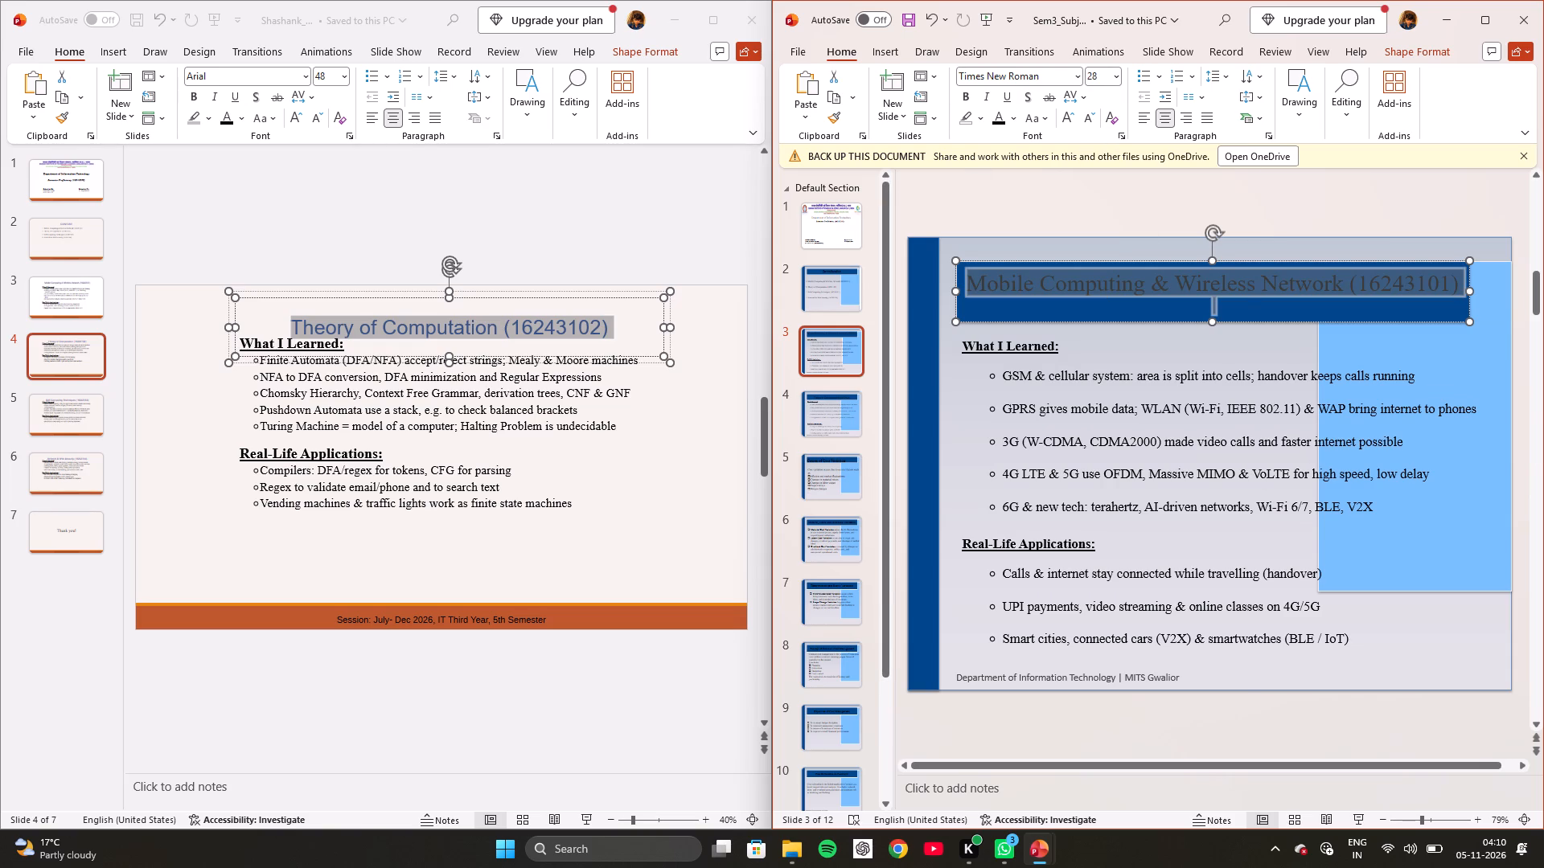
Set the font of the Theory of Computation (16243102) title on slide 4 to Times New Roman.
click(1079, 387)
click(833, 421)
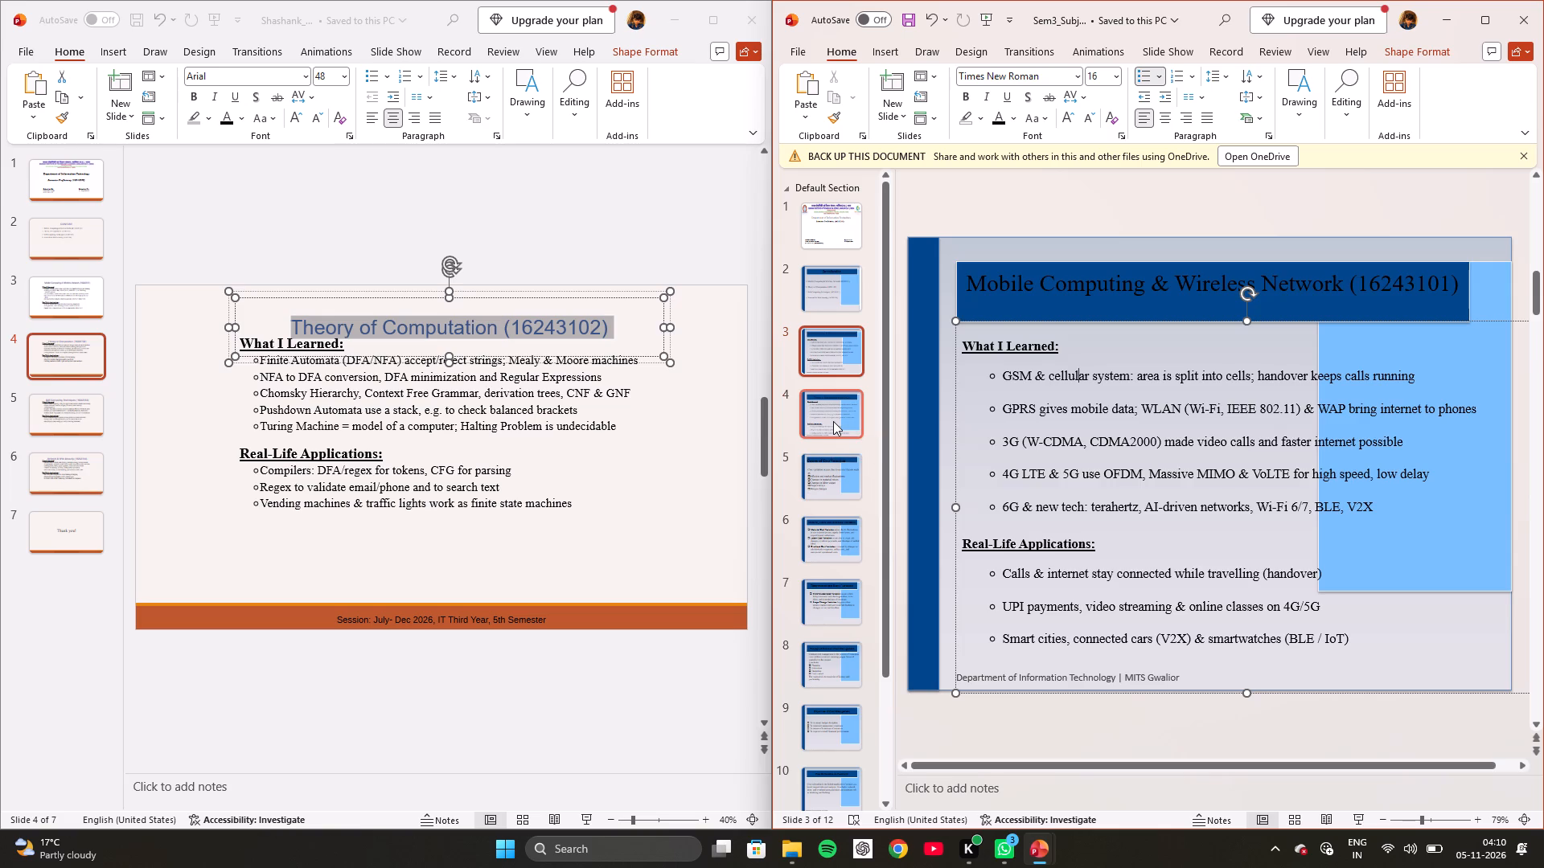
click(1153, 294)
key(ctrl+a)
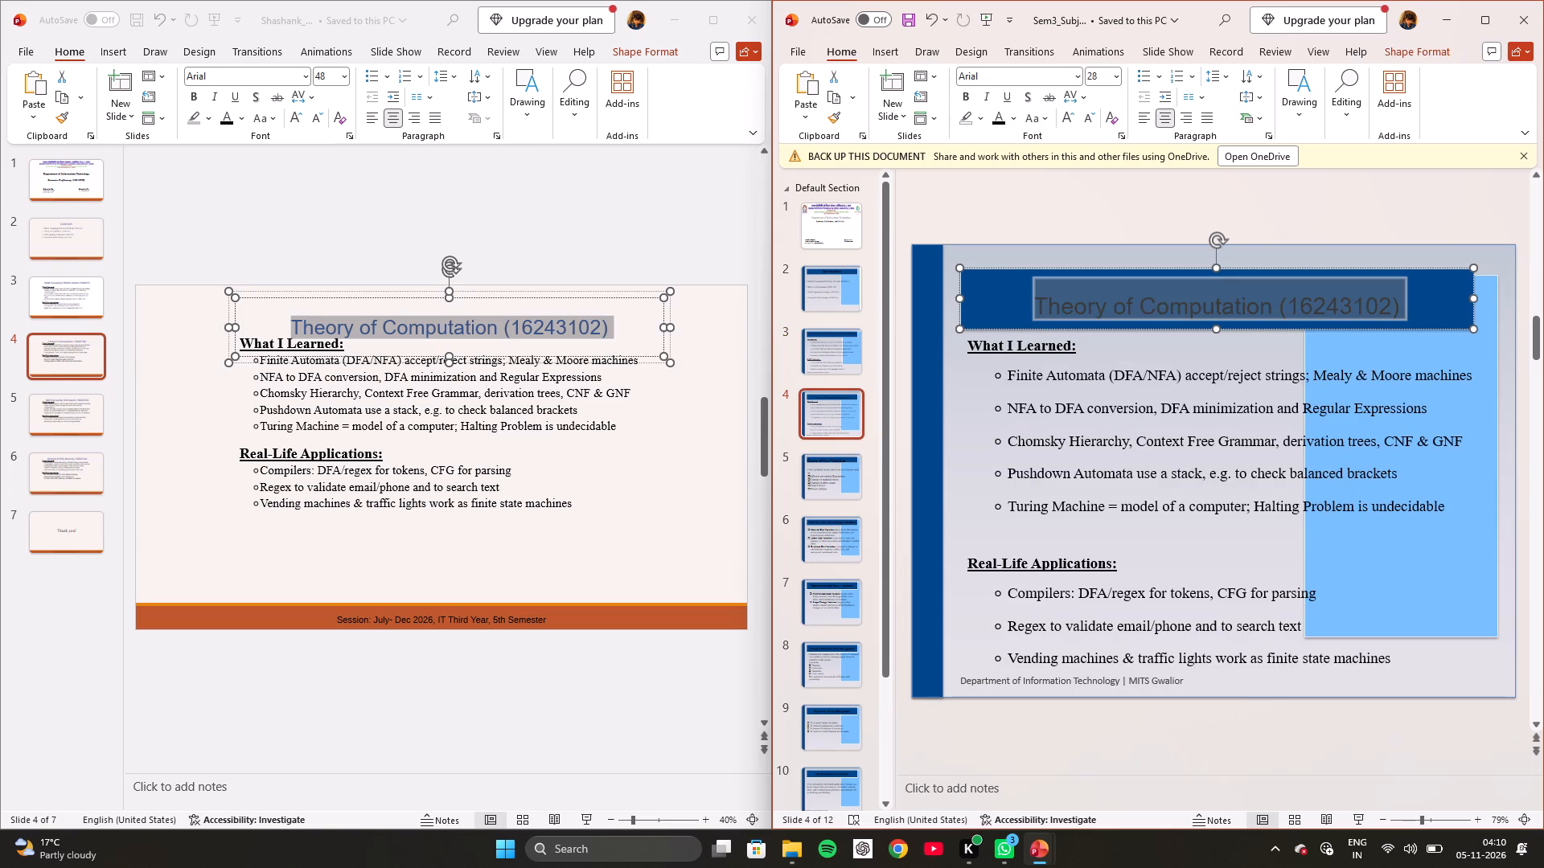
click(1015, 72)
key(t)
key(Return)
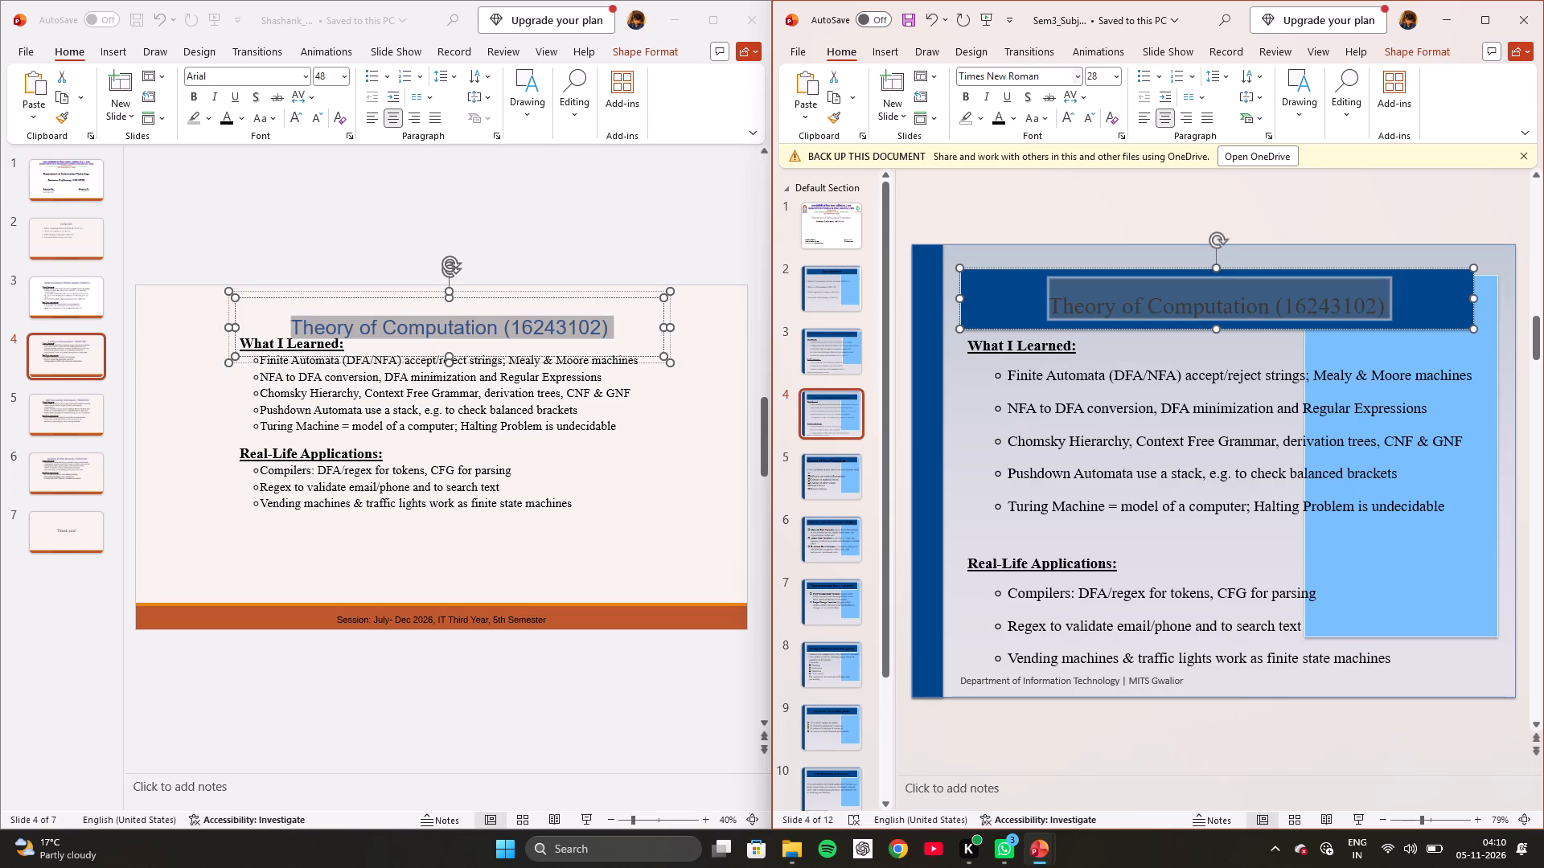
click(1116, 395)
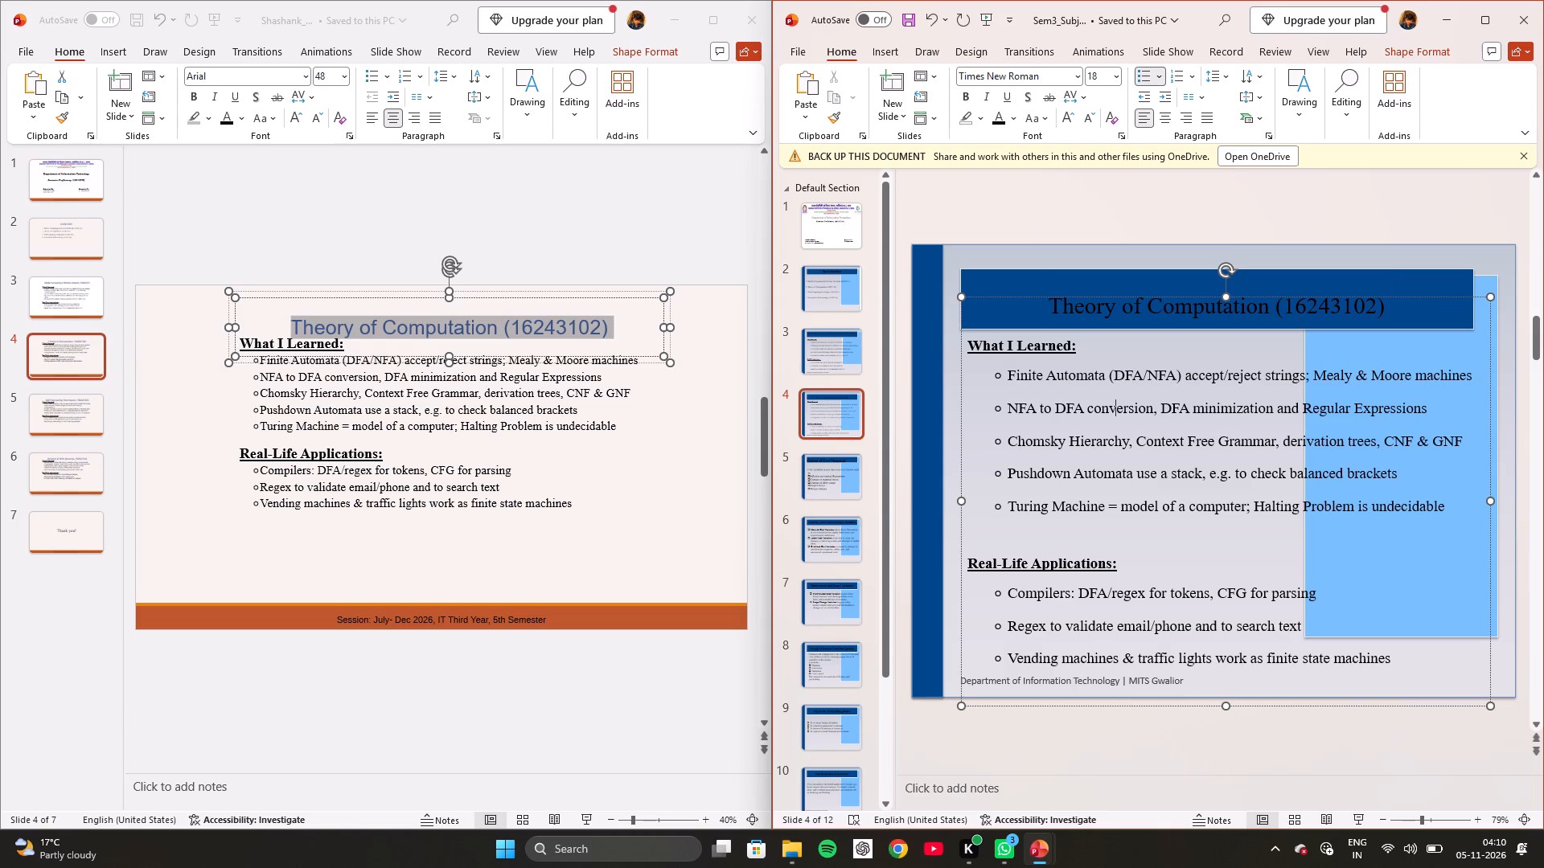
Copy the title Soft Computing Techniques (16243103) from slide 5 of the classmate's presentation.
click(832, 477)
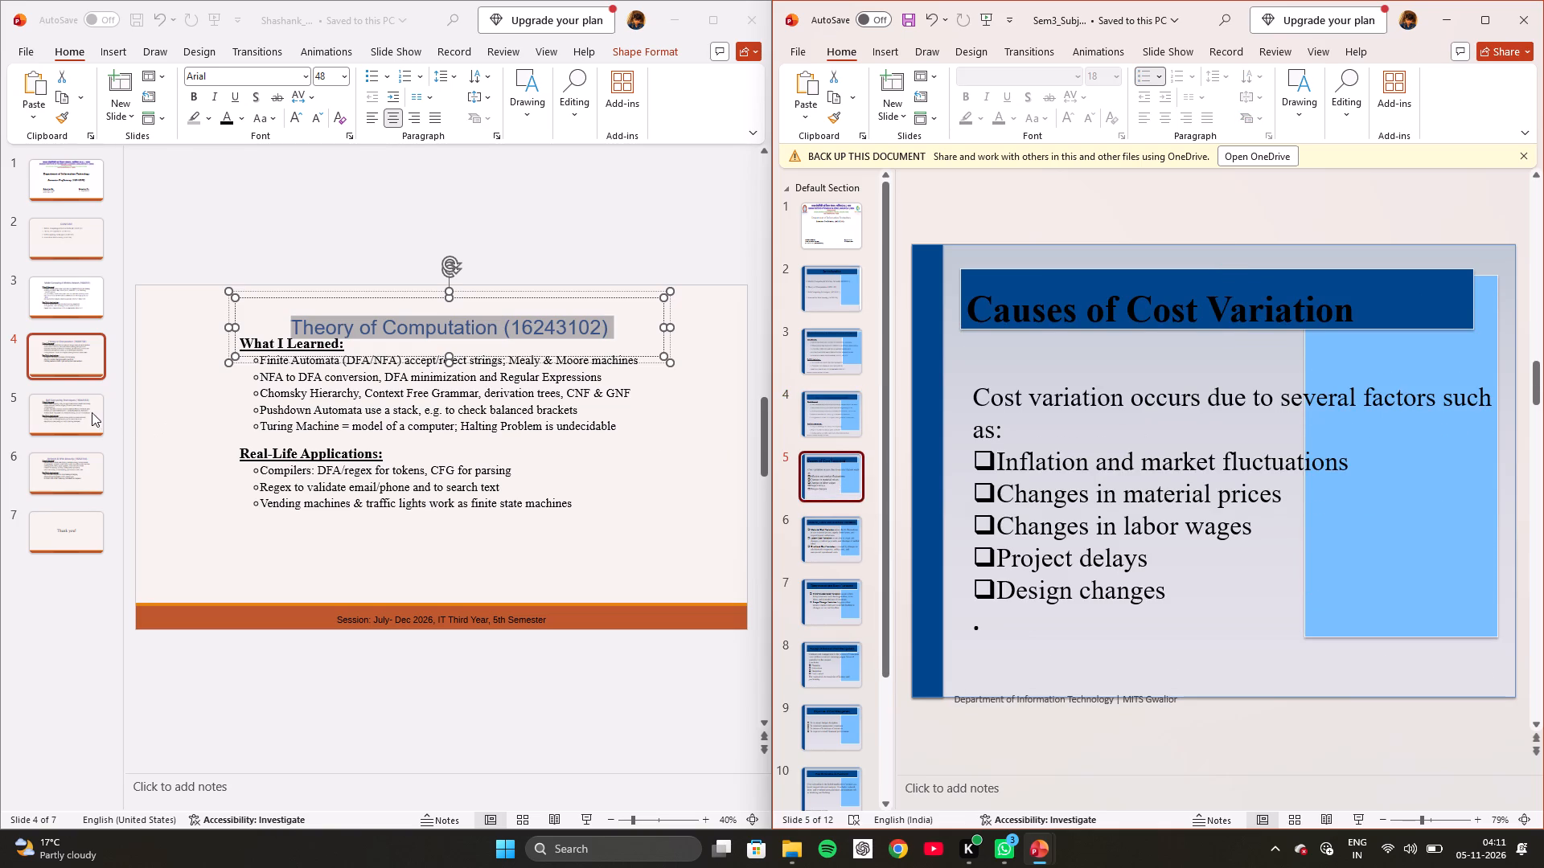
click(67, 420)
click(67, 420)
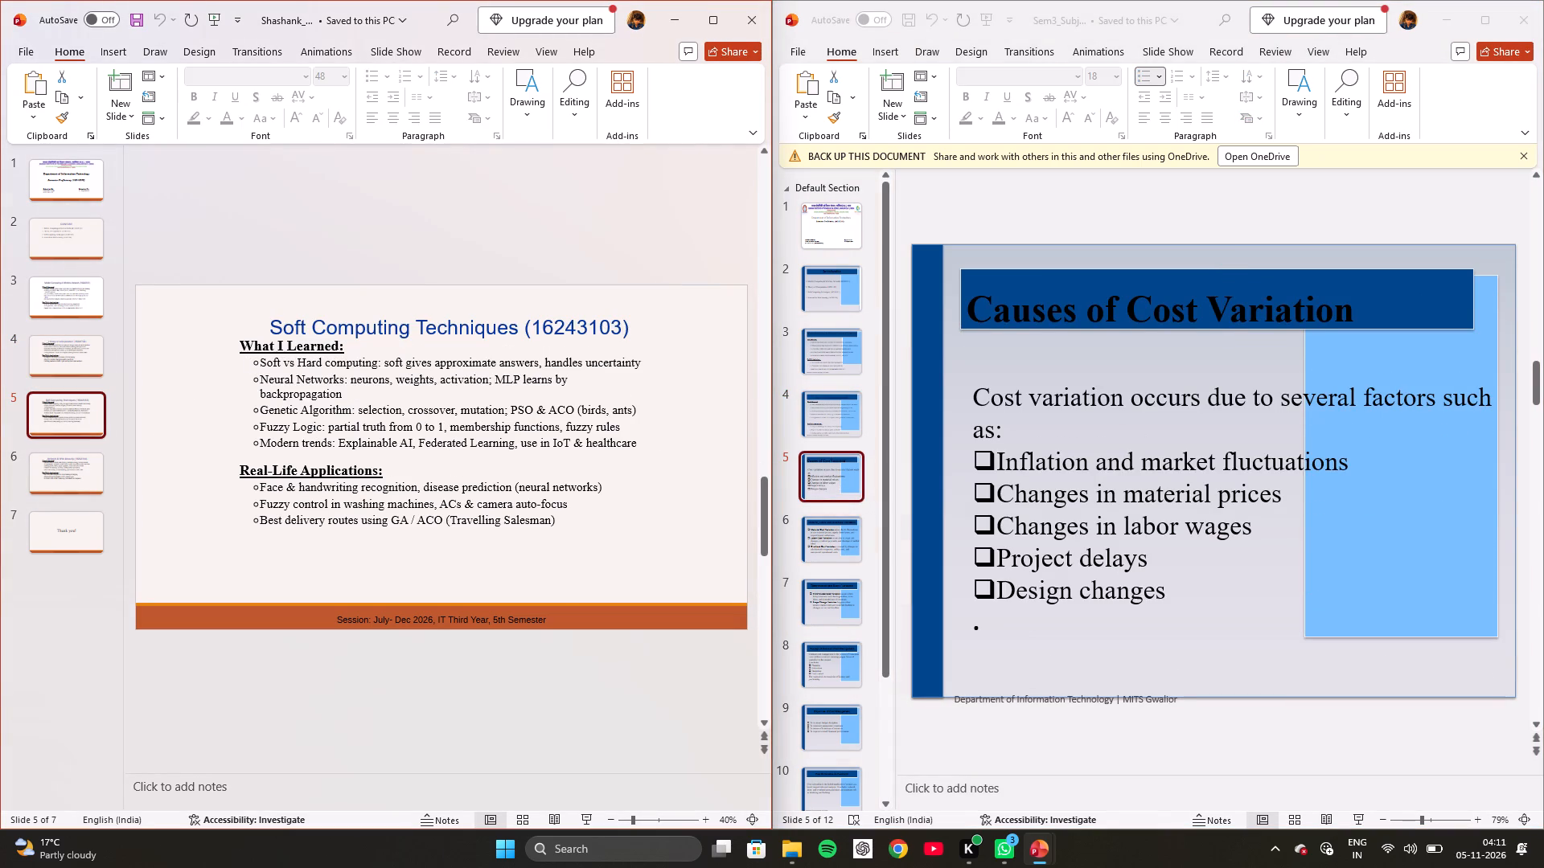
click(271, 324)
drag(271, 324, 597, 338)
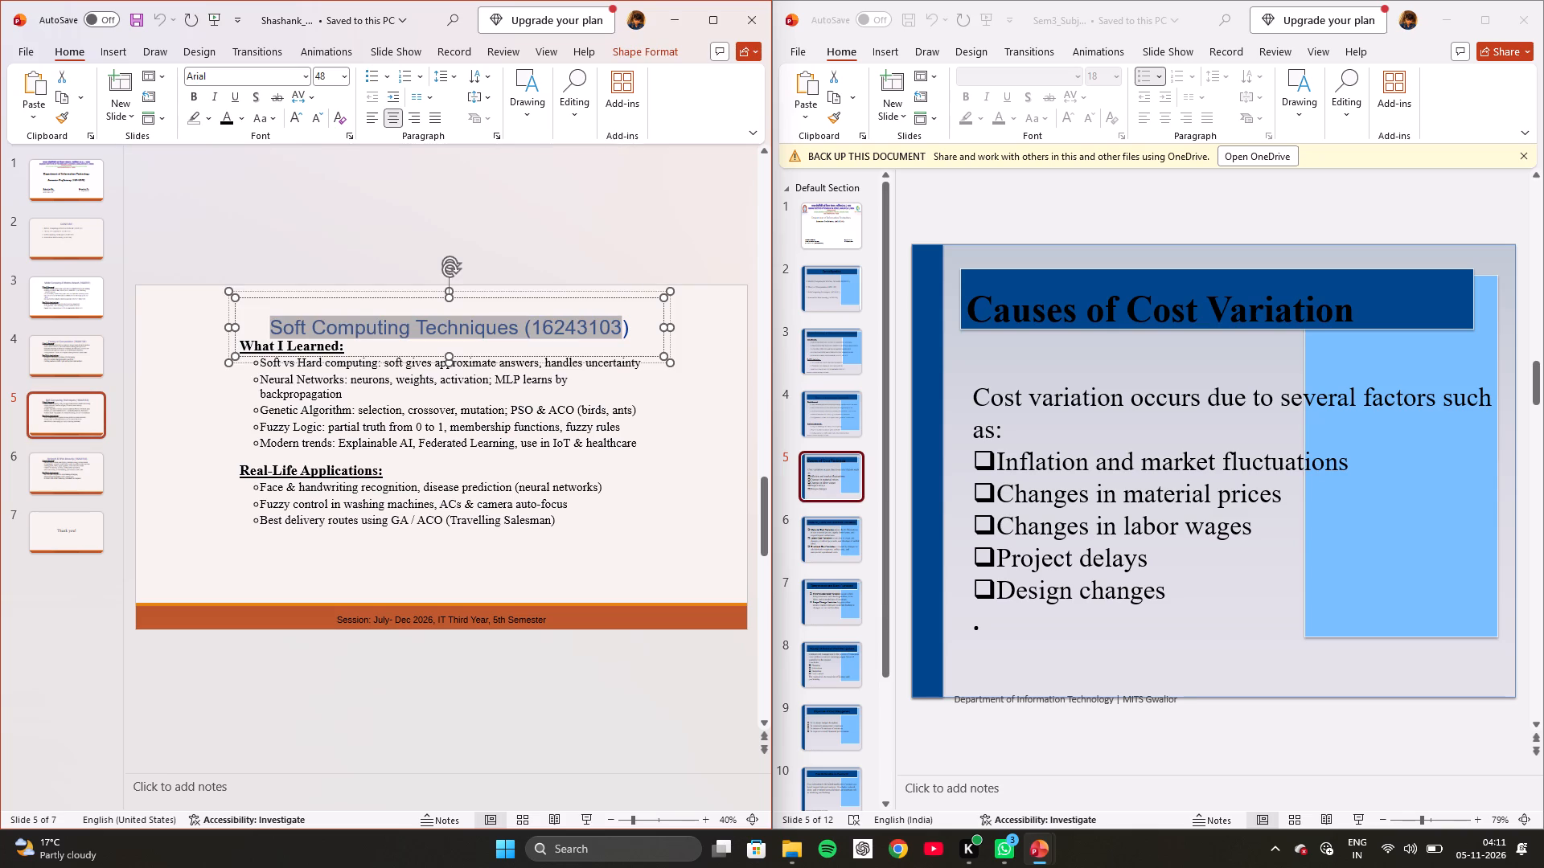
drag(597, 338, 647, 325)
key(ctrl+c)
Replace the Causes of Cost Variation title on slide 5 of the Sem3 presentation with the copied Soft Computing Techniques (16243103) title.
click(987, 309)
click(987, 309)
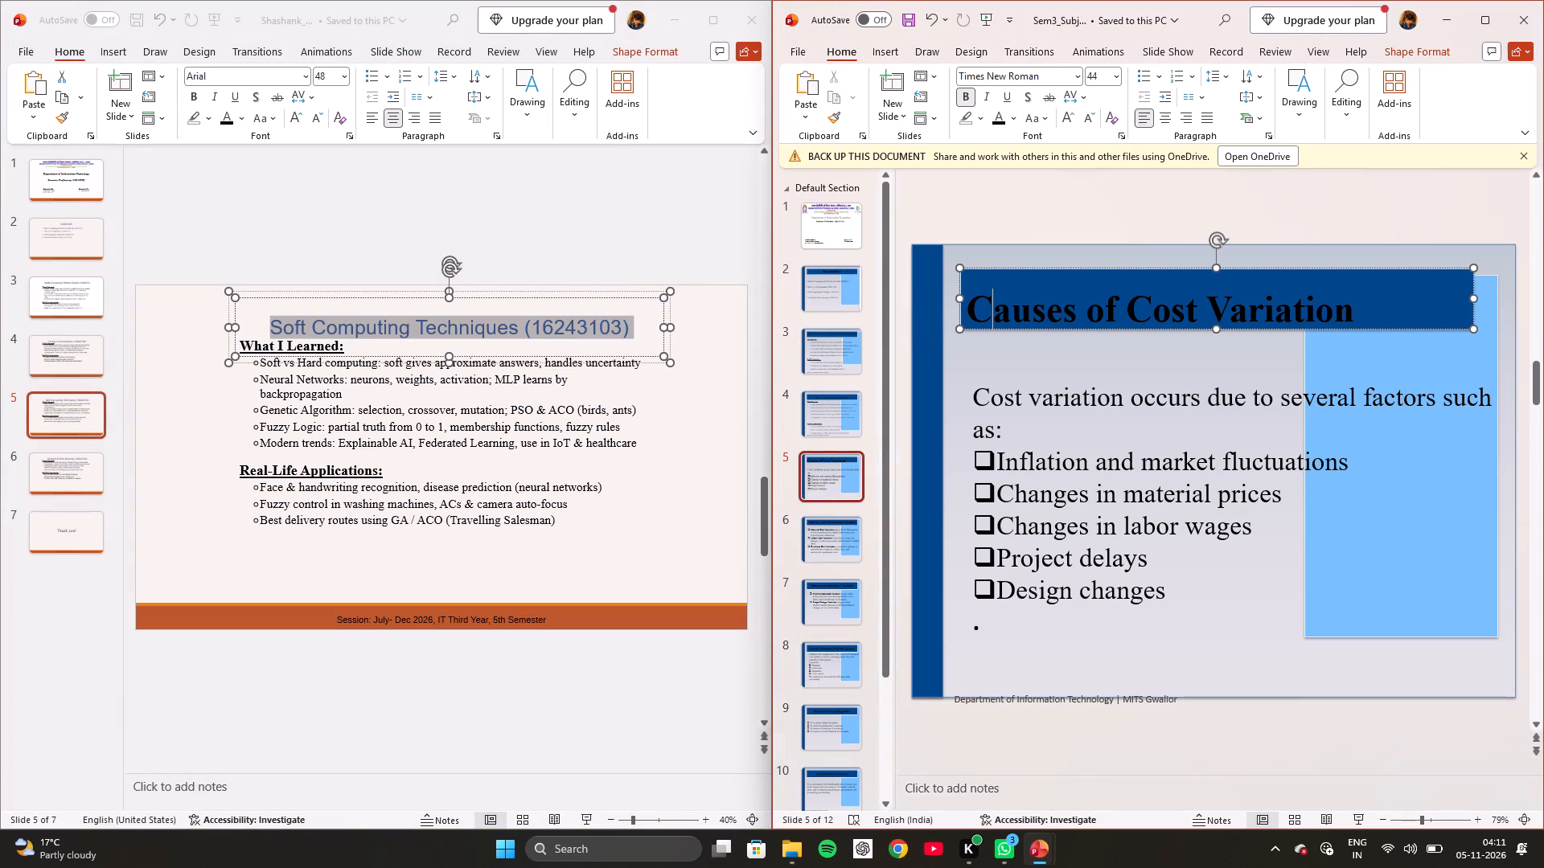
key(ctrl+a)
key(BackSpace)
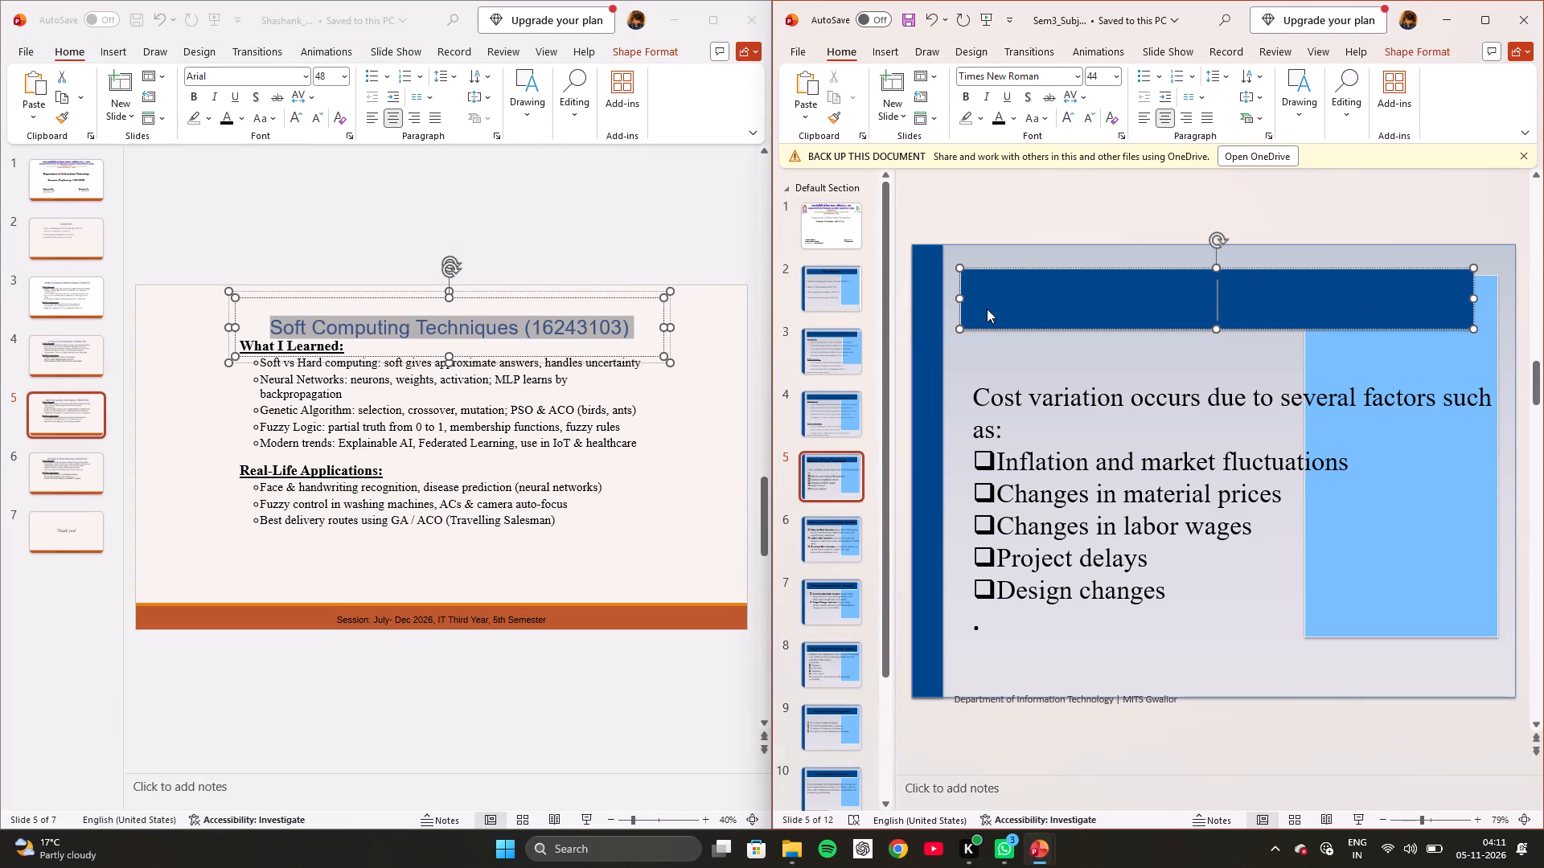
key(ctrl+v)
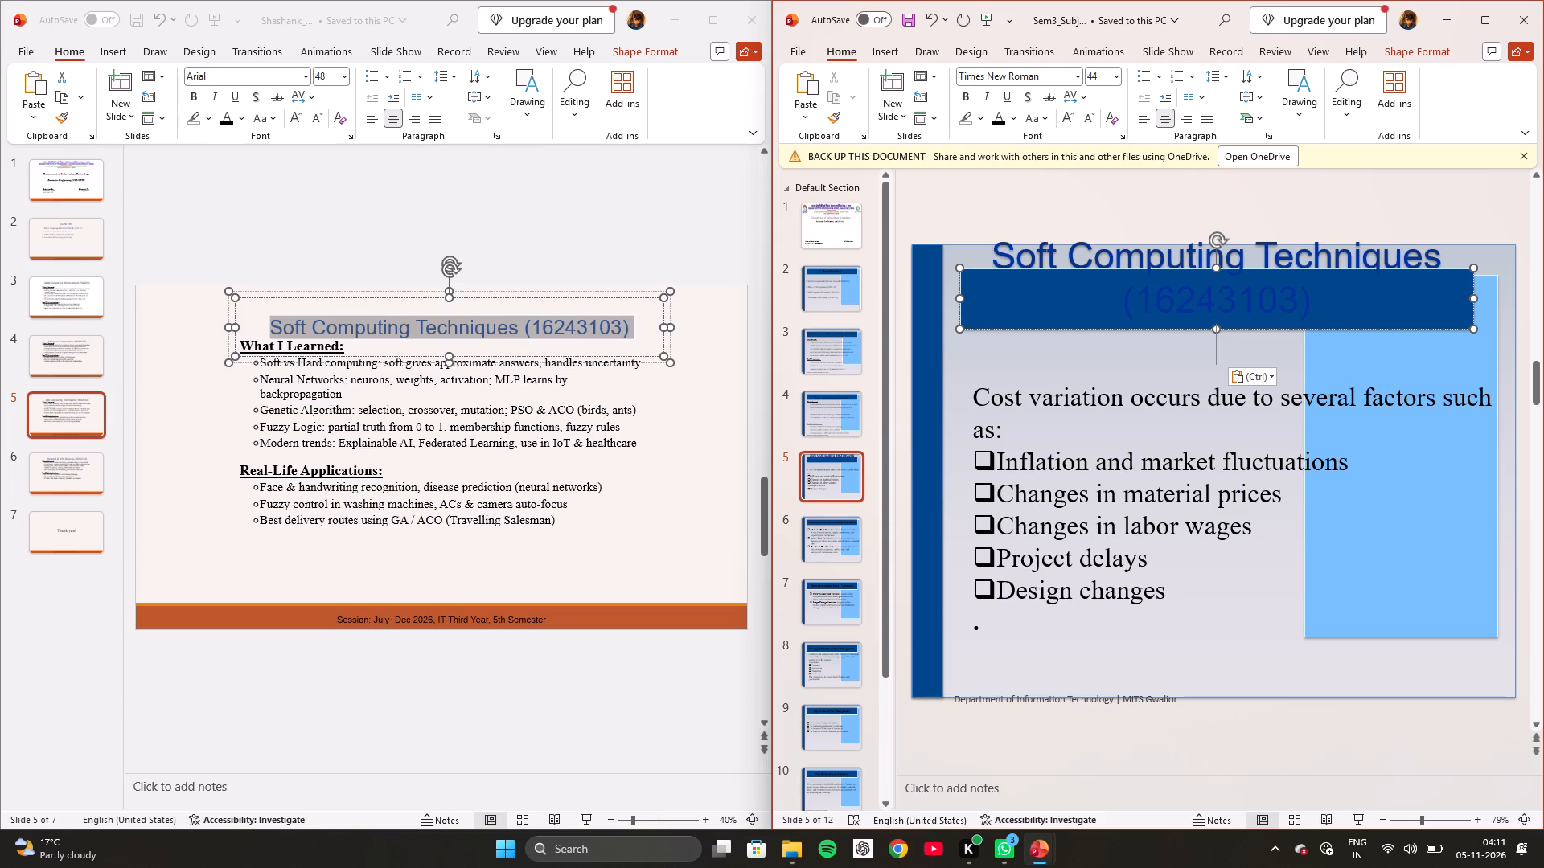
Format the Soft Computing Techniques (16243103) title on slide 5 as Times New Roman, size 28, in black.
key(ctrl+a)
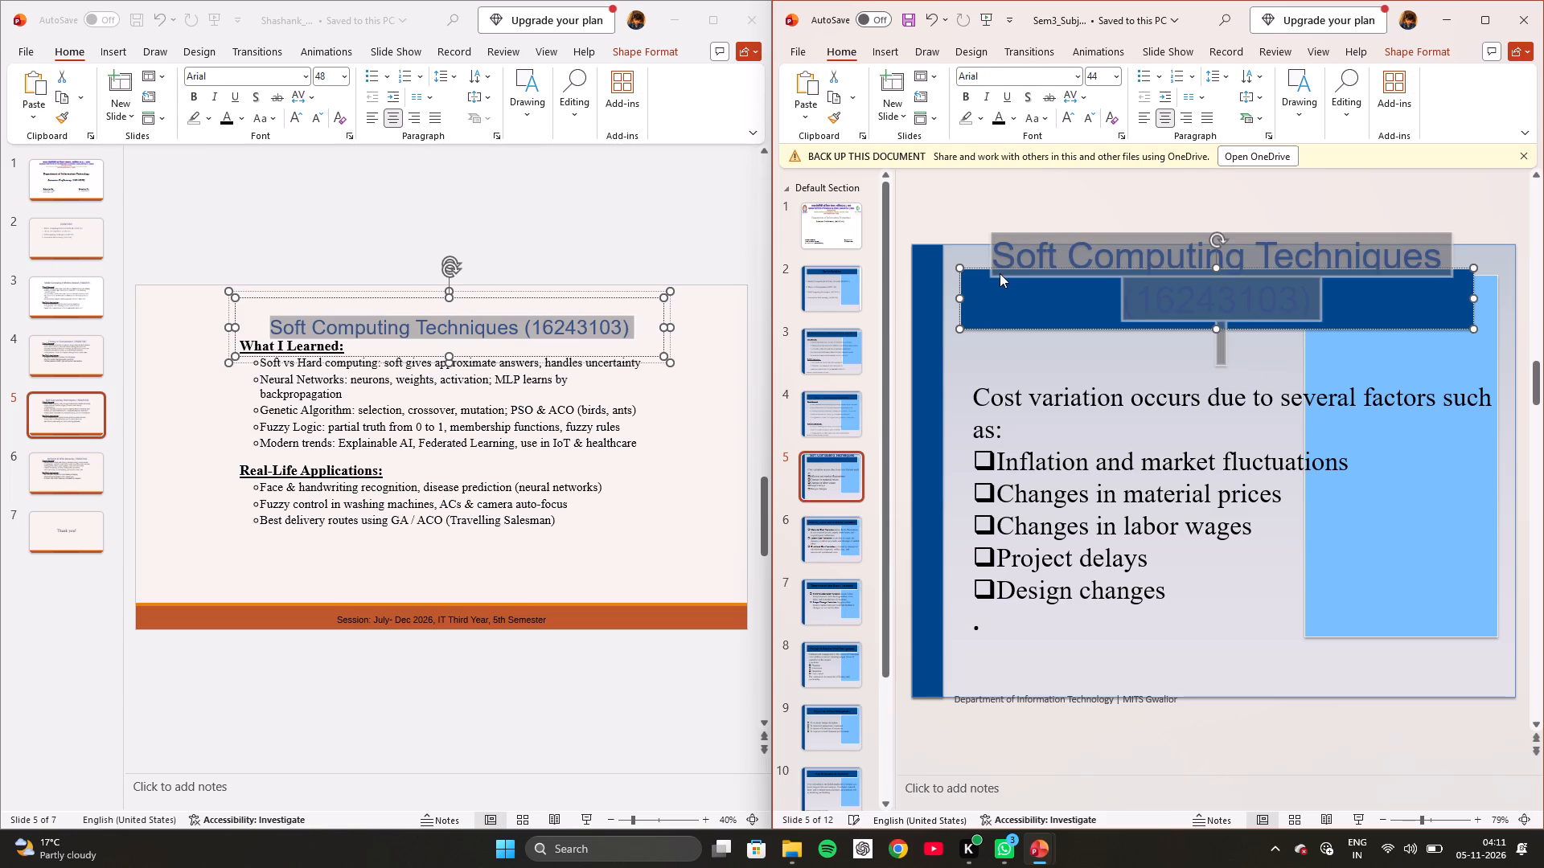
click(1111, 76)
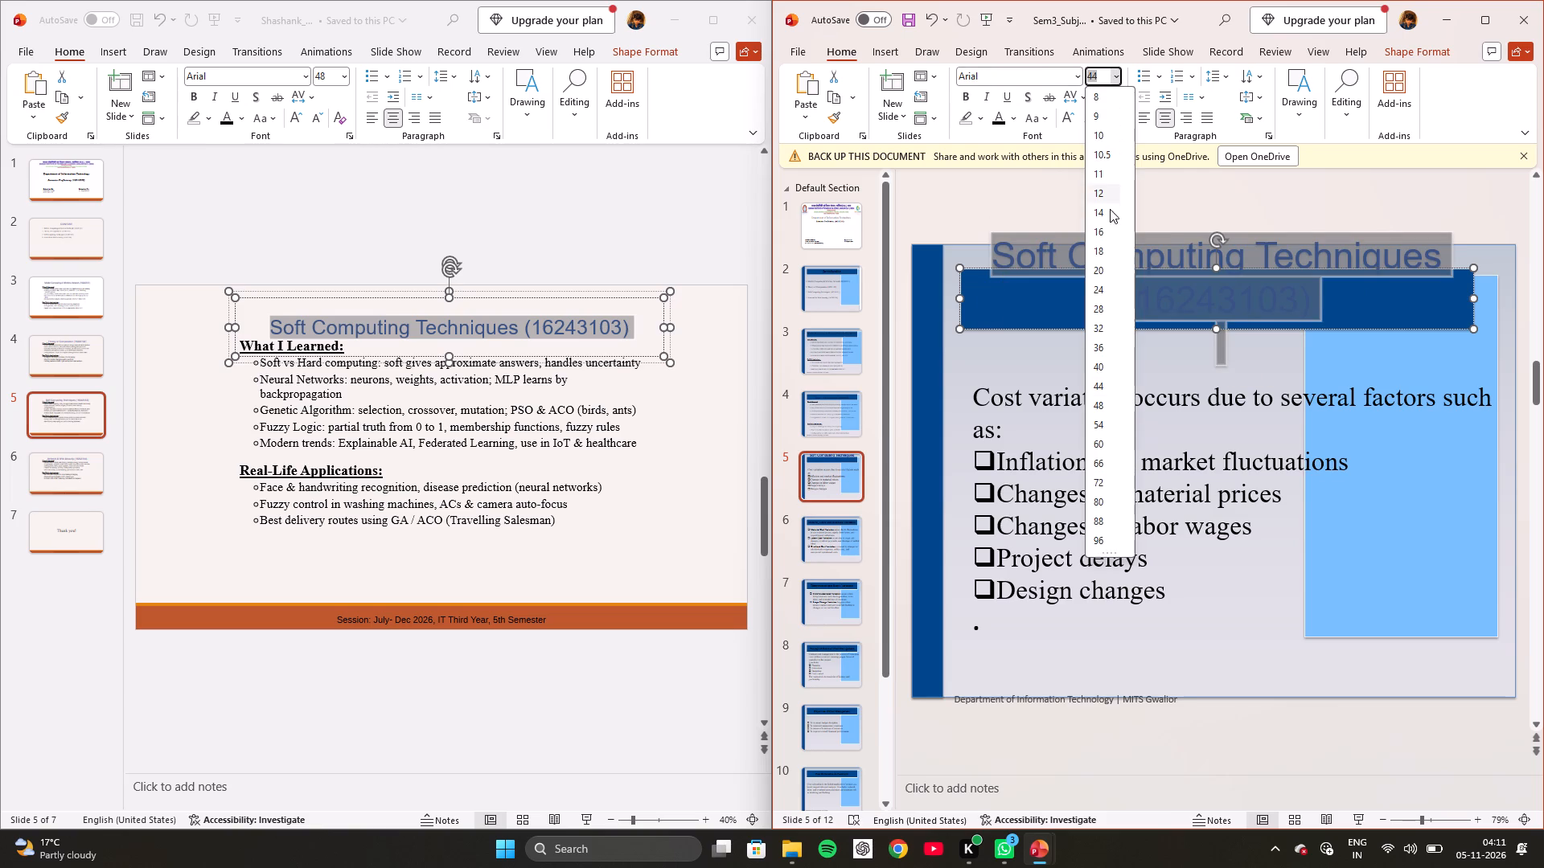
click(1107, 316)
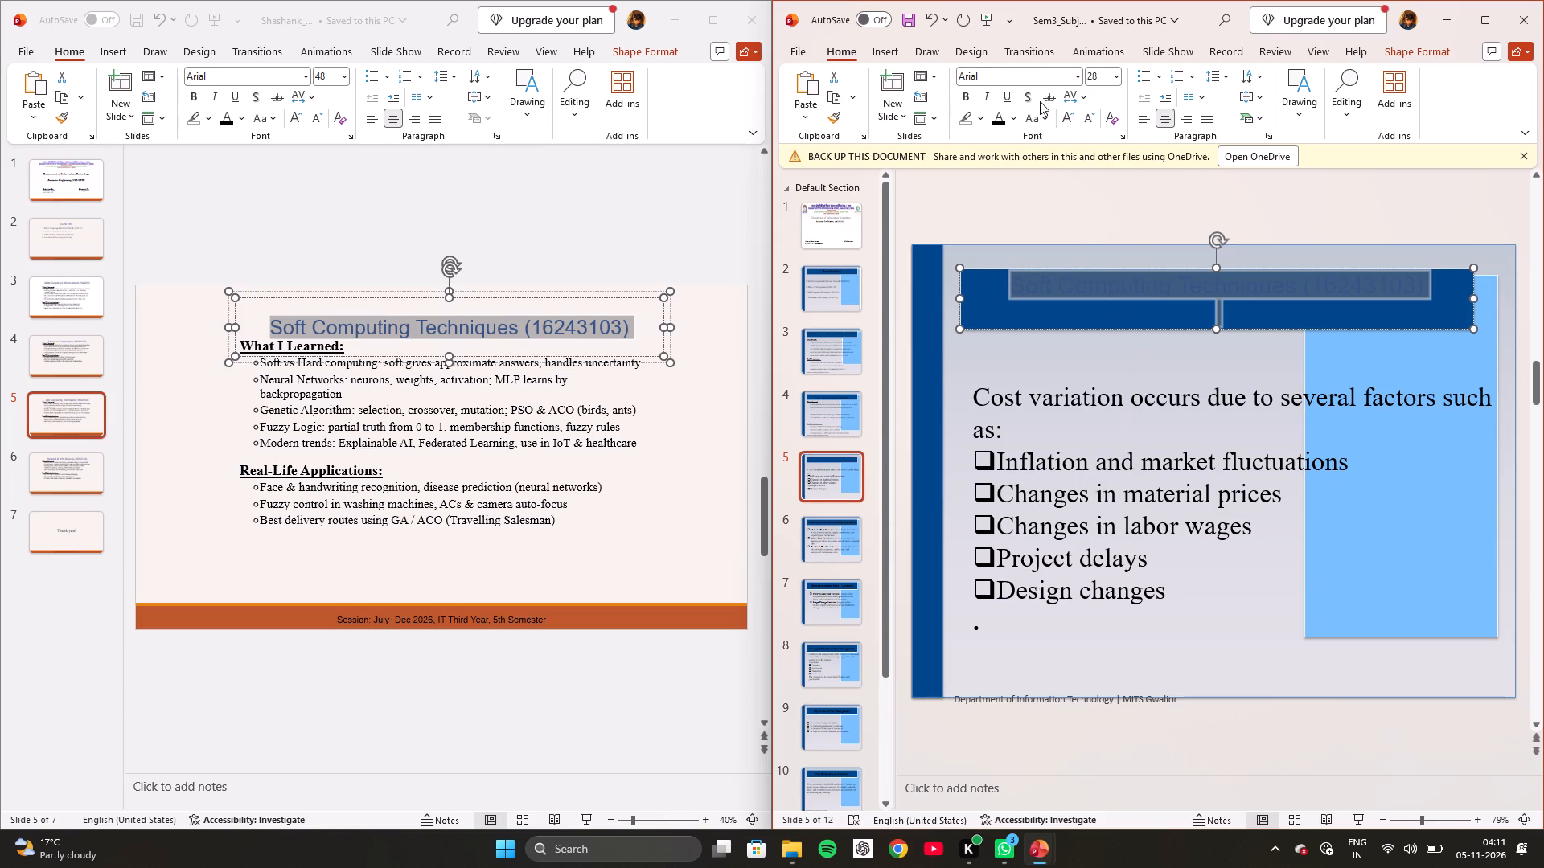
click(1044, 76)
key(t)
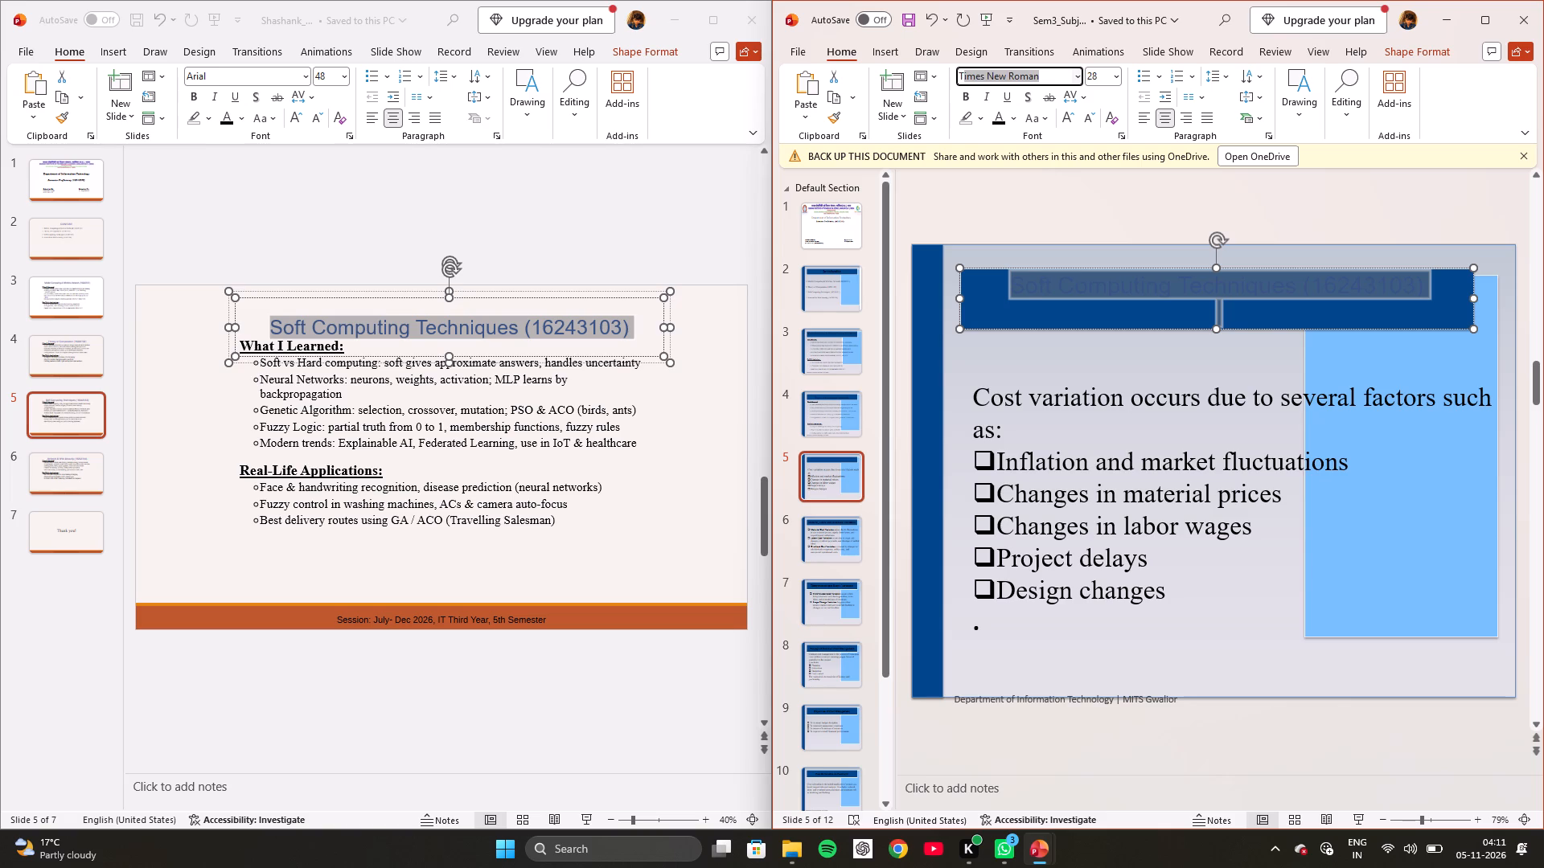
key(Return)
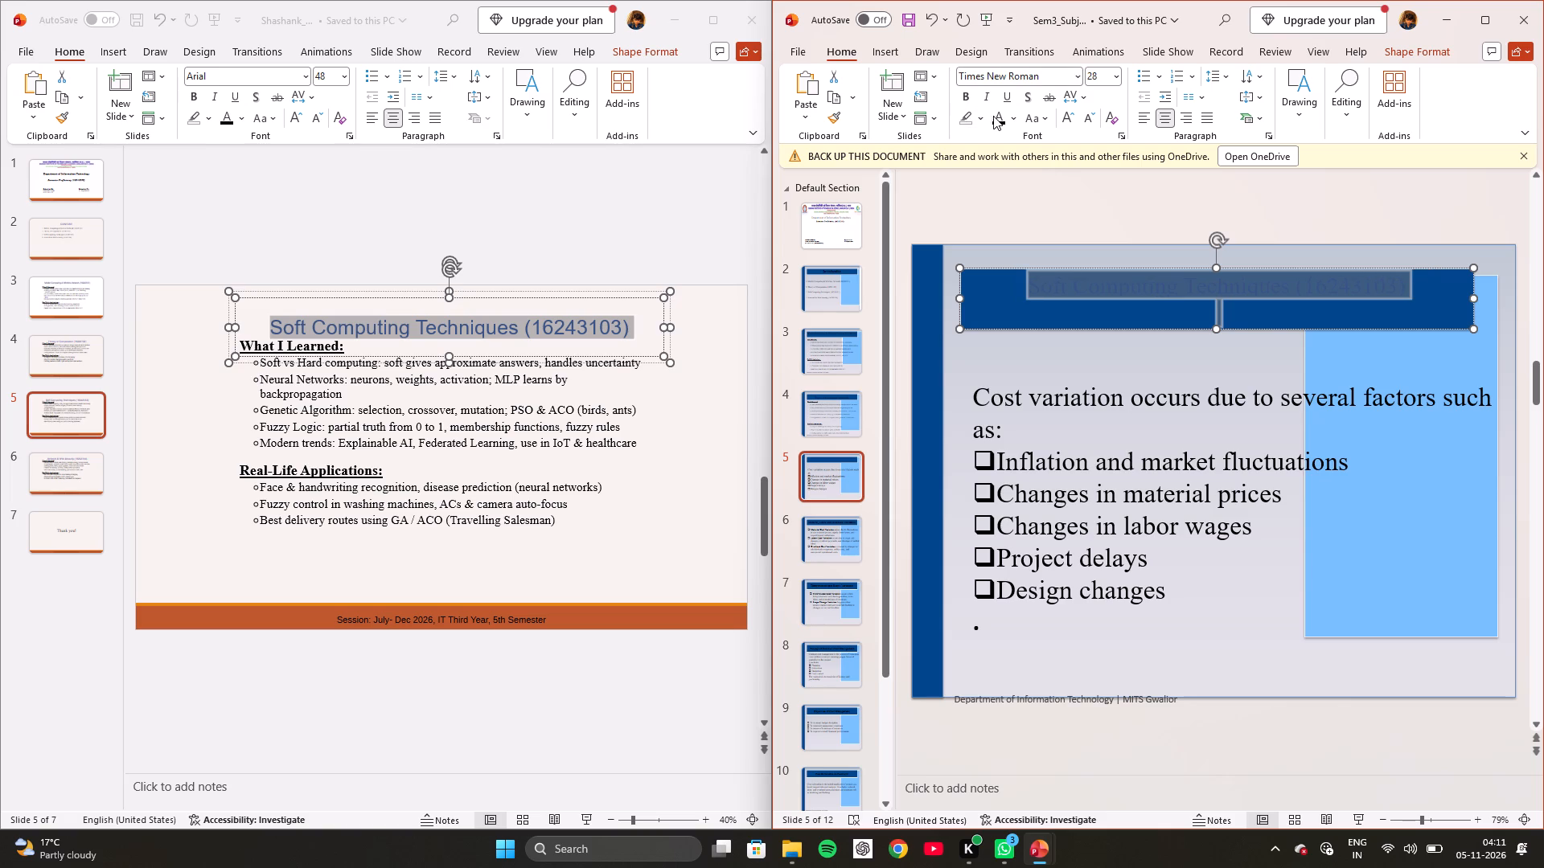
click(997, 117)
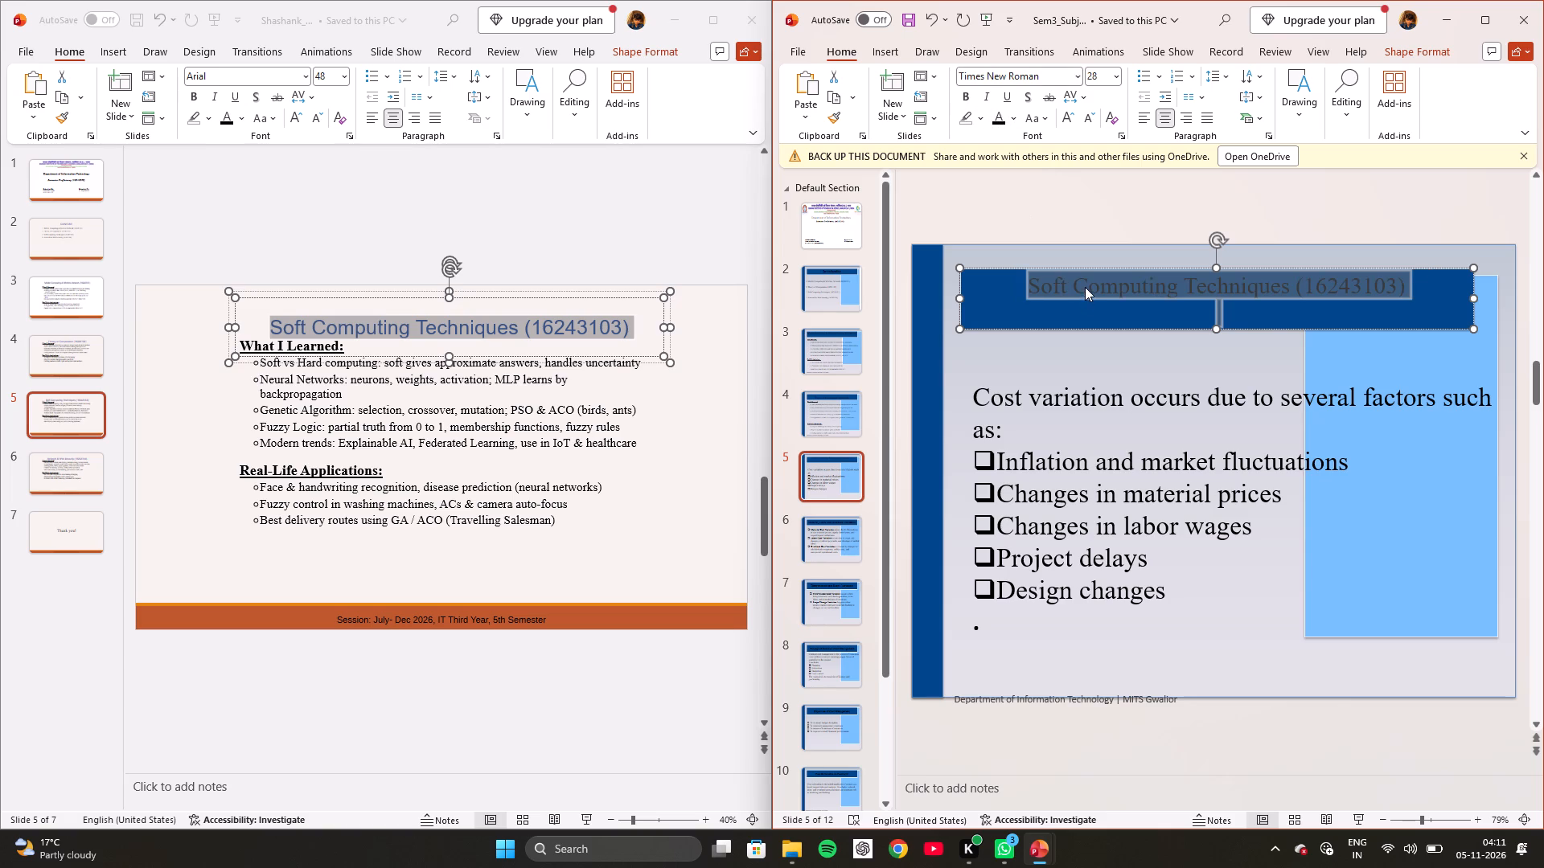
Move the Soft Computing Techniques title box slightly up, close to the top edge of slide 5.
drag(1084, 330, 1084, 338)
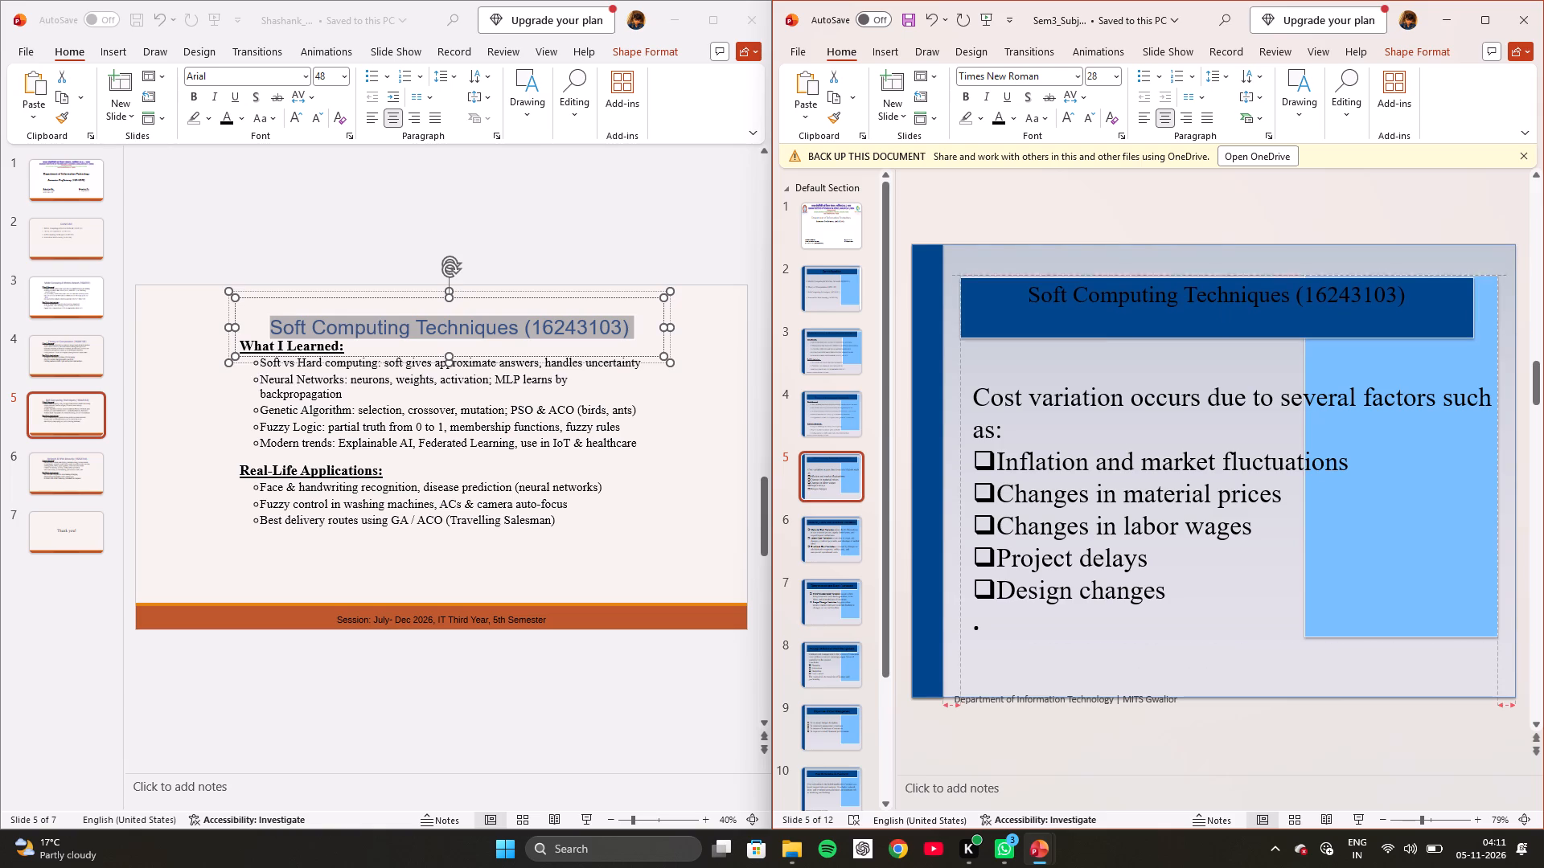
drag(1084, 338, 1086, 321)
click(1109, 302)
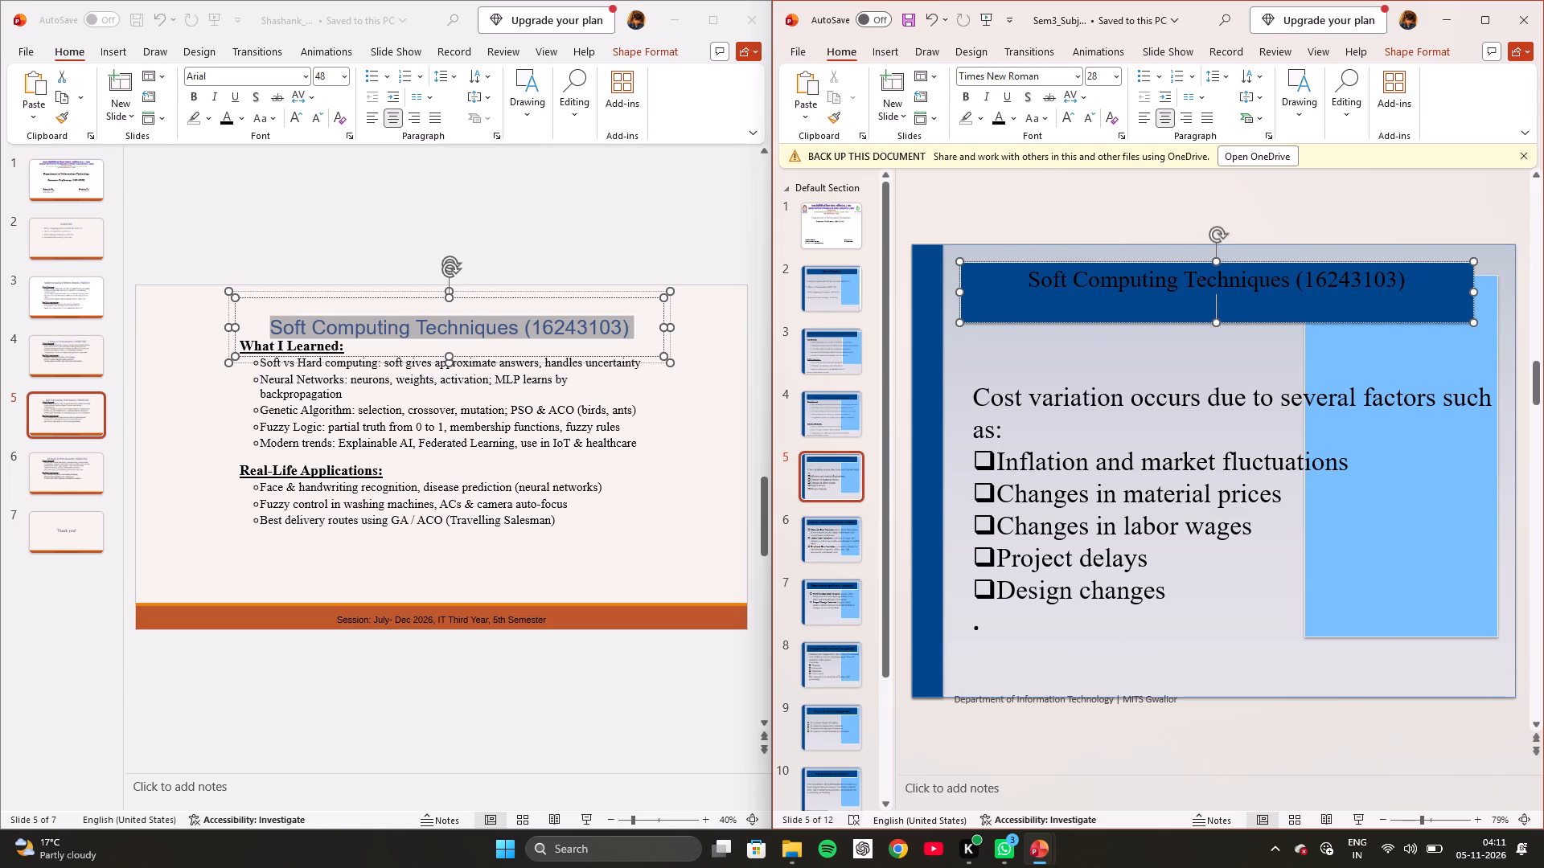
click(1043, 272)
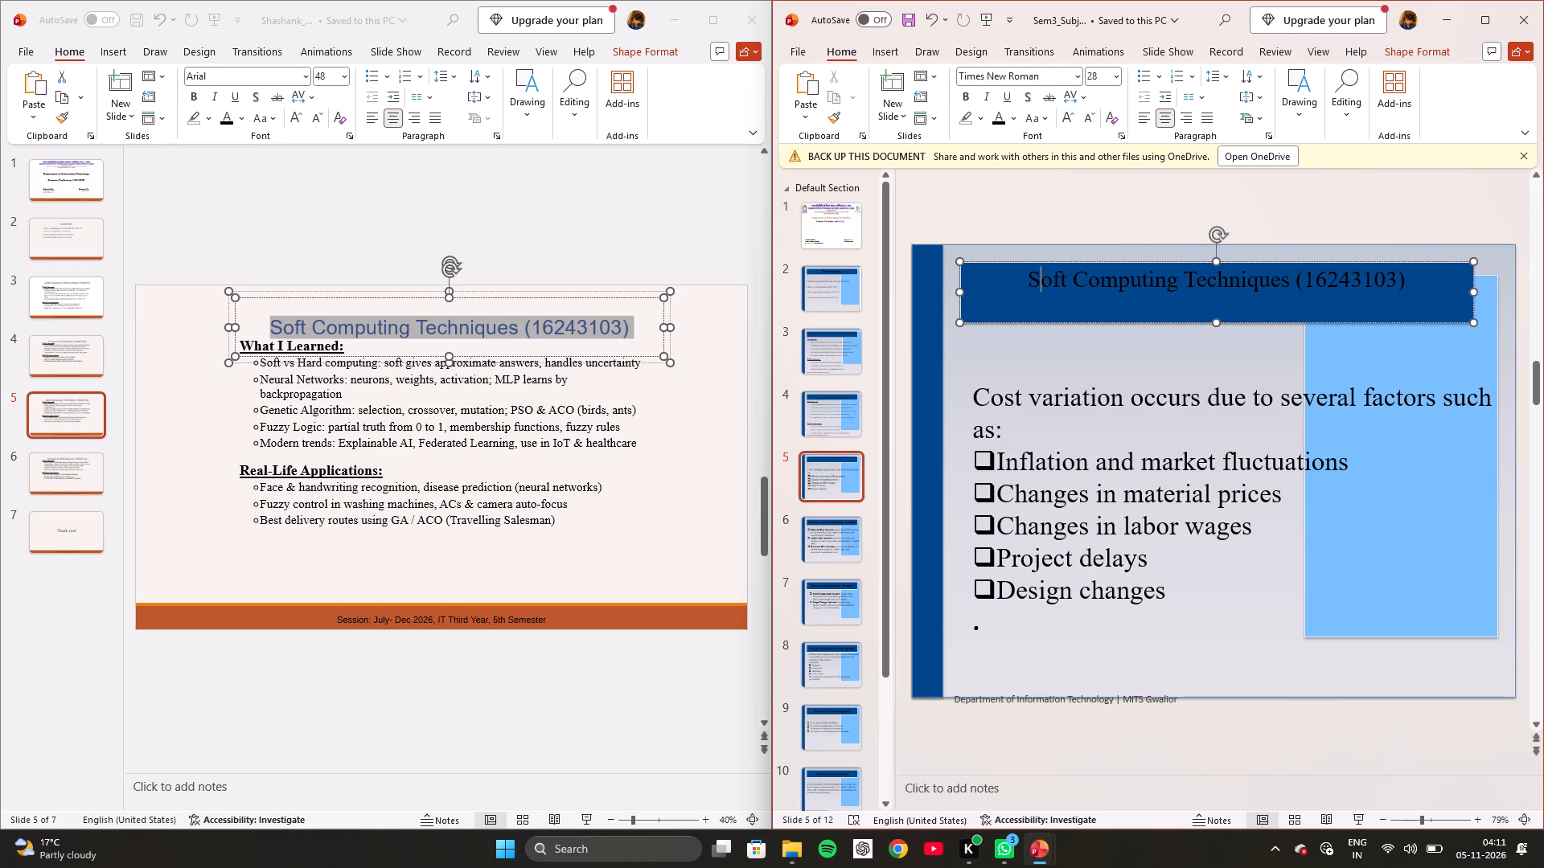
click(1121, 263)
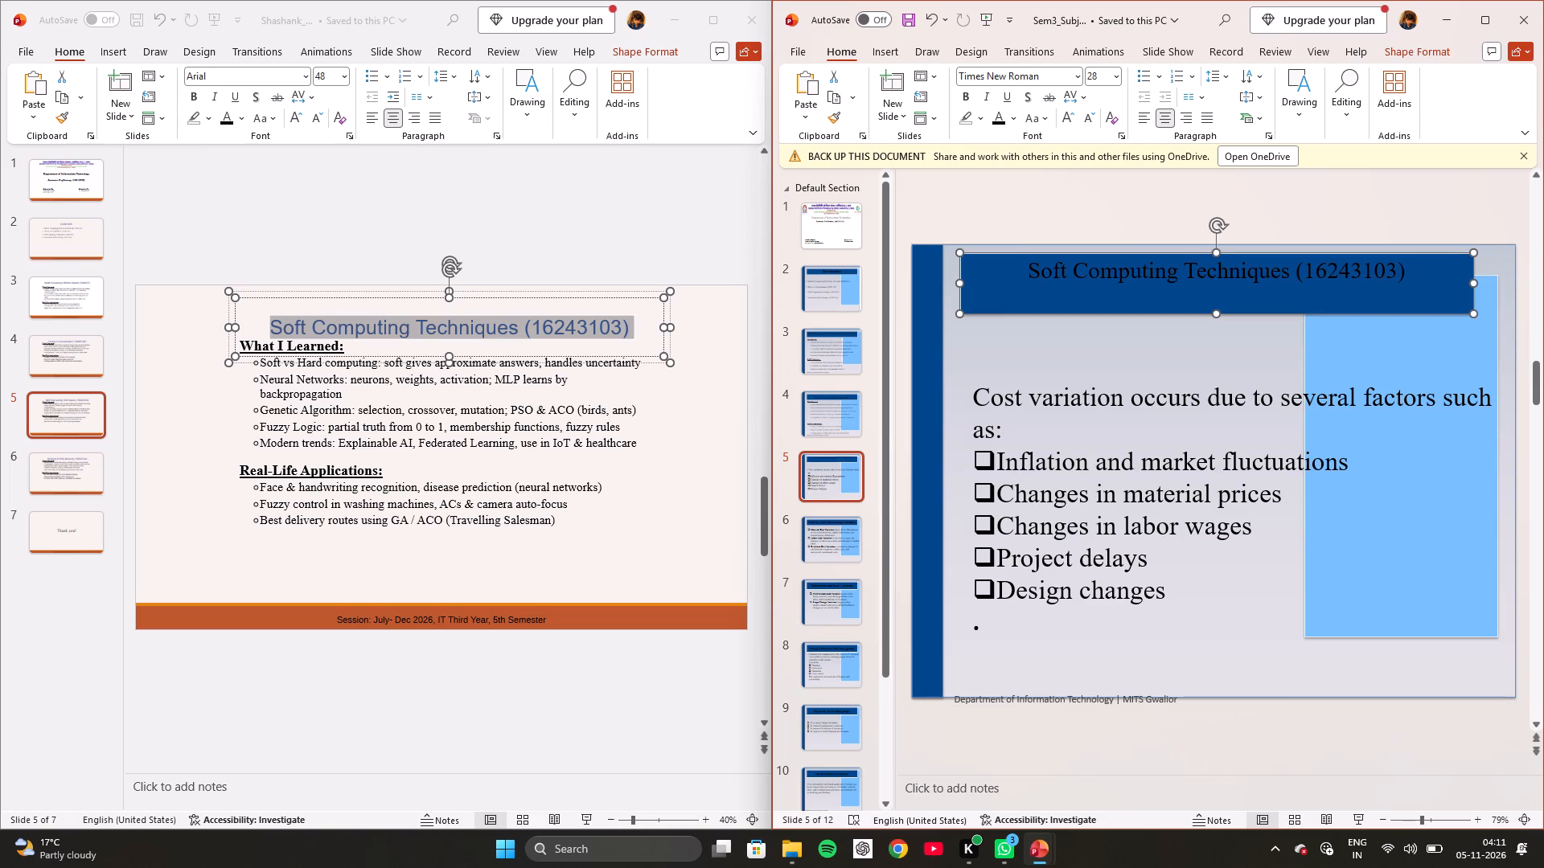
click(1133, 285)
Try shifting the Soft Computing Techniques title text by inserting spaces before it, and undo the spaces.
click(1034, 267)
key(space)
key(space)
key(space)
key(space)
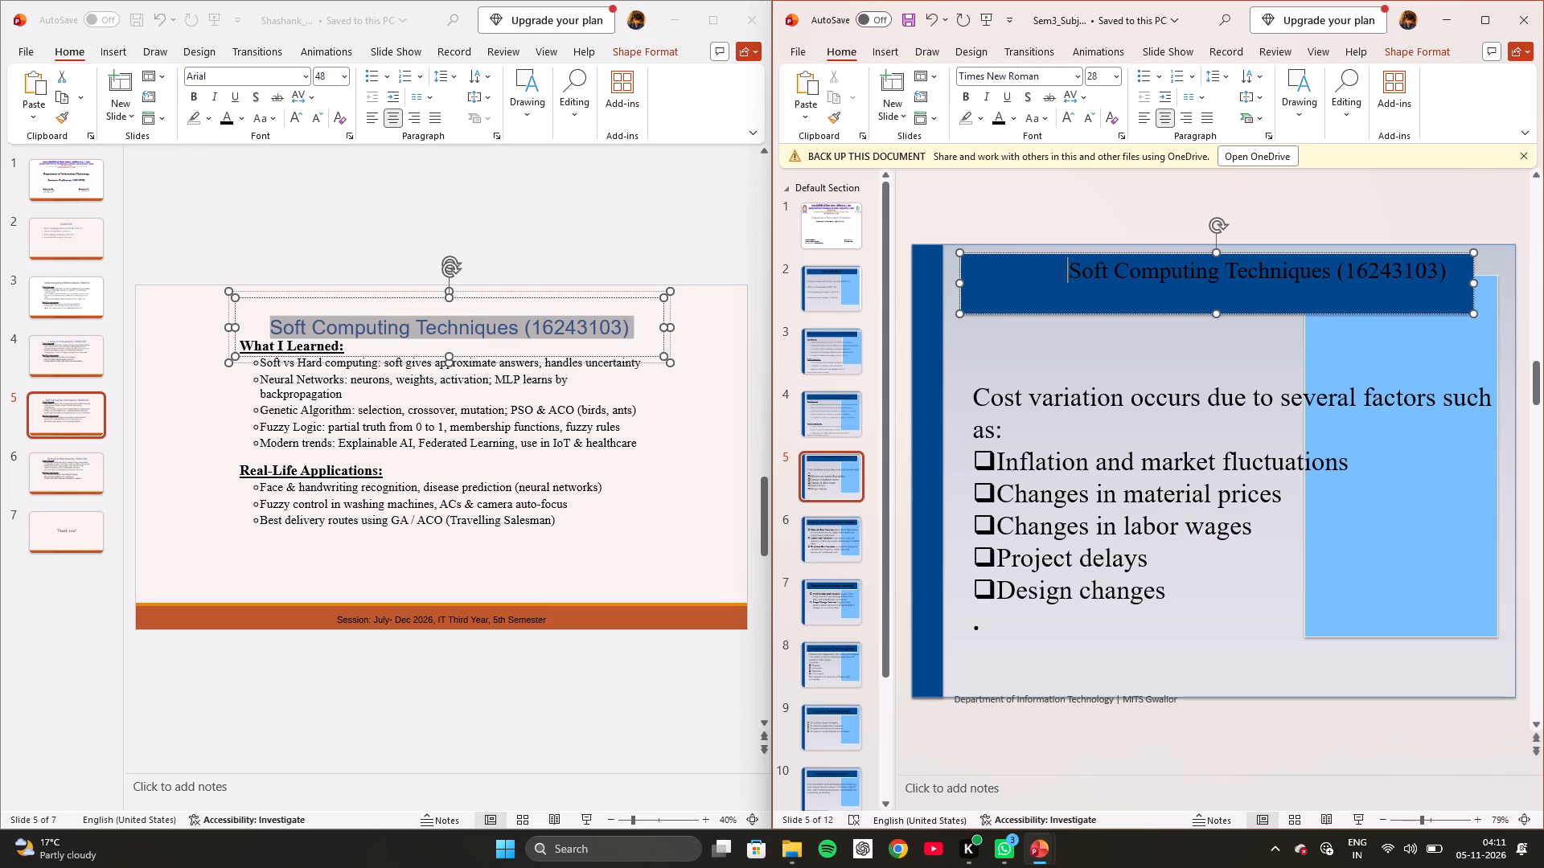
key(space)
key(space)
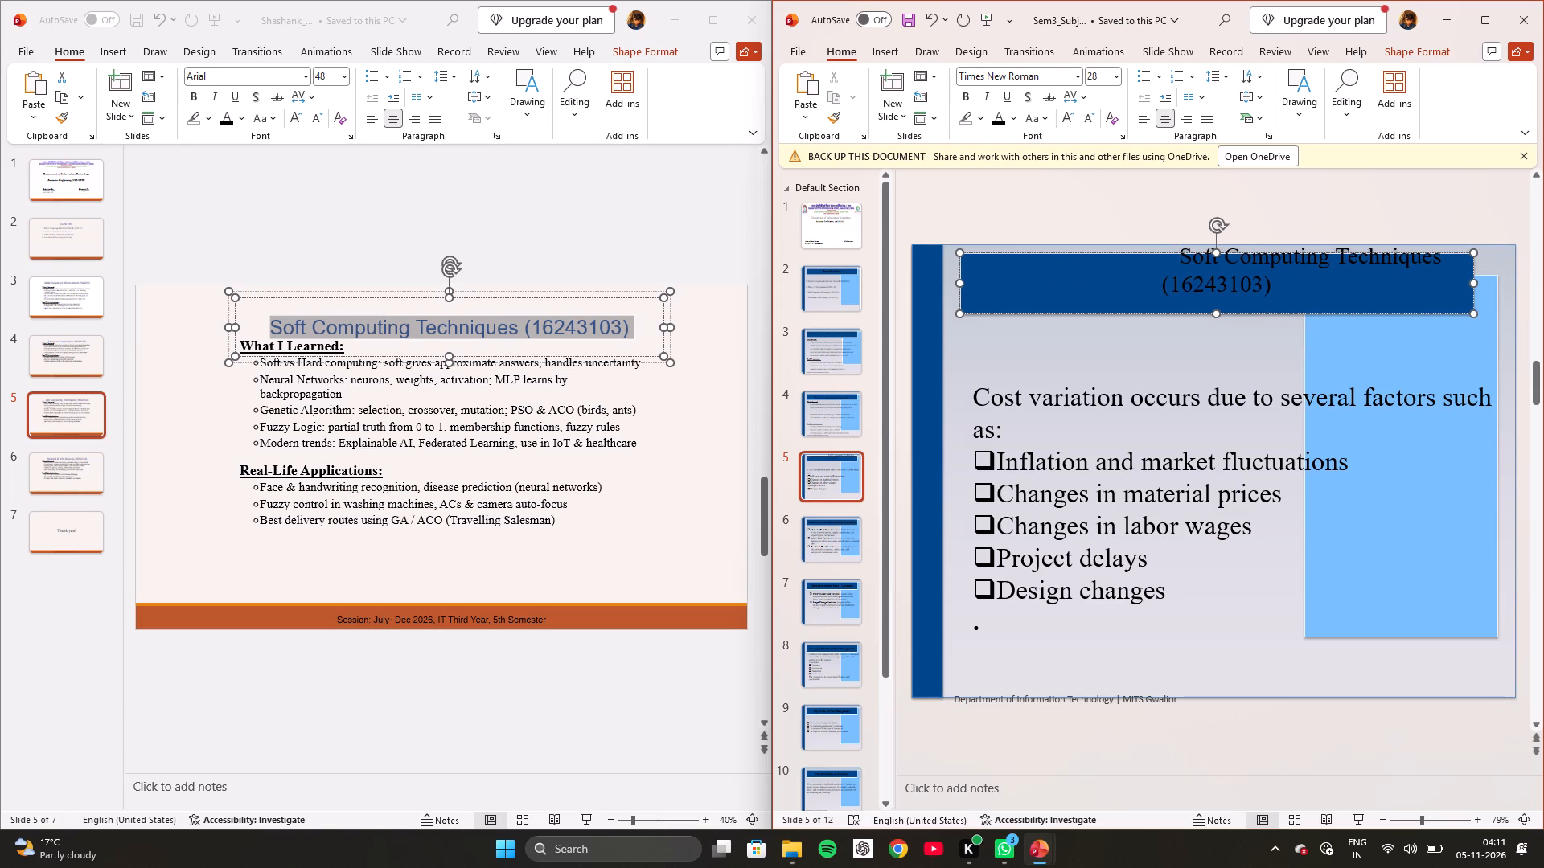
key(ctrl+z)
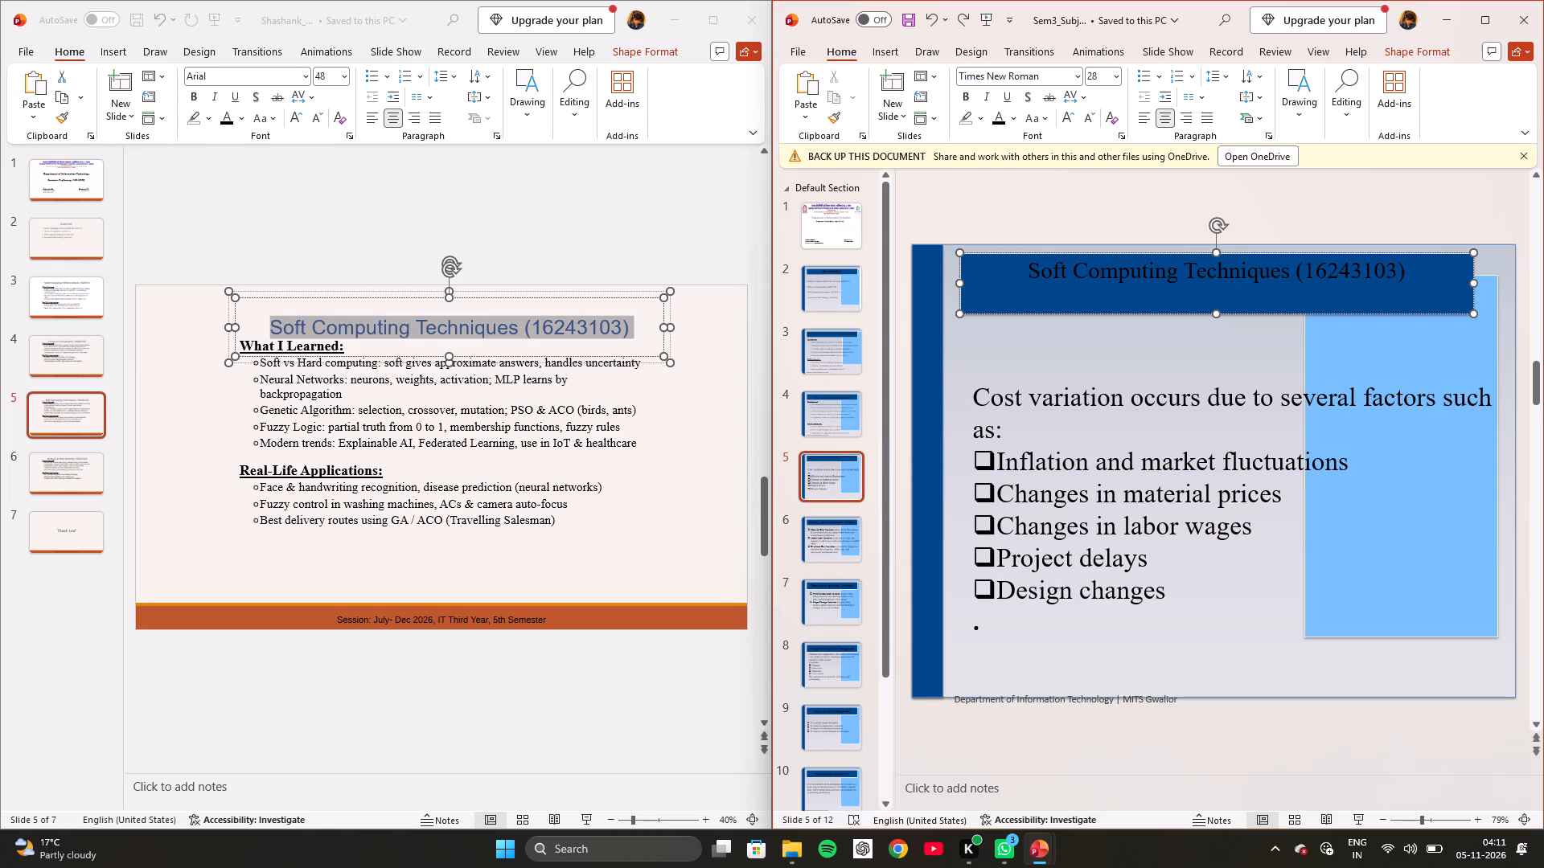
Copy the full What I Learned and Real-Life Applications text from slide 5 of the classmate's presentation.
click(1035, 364)
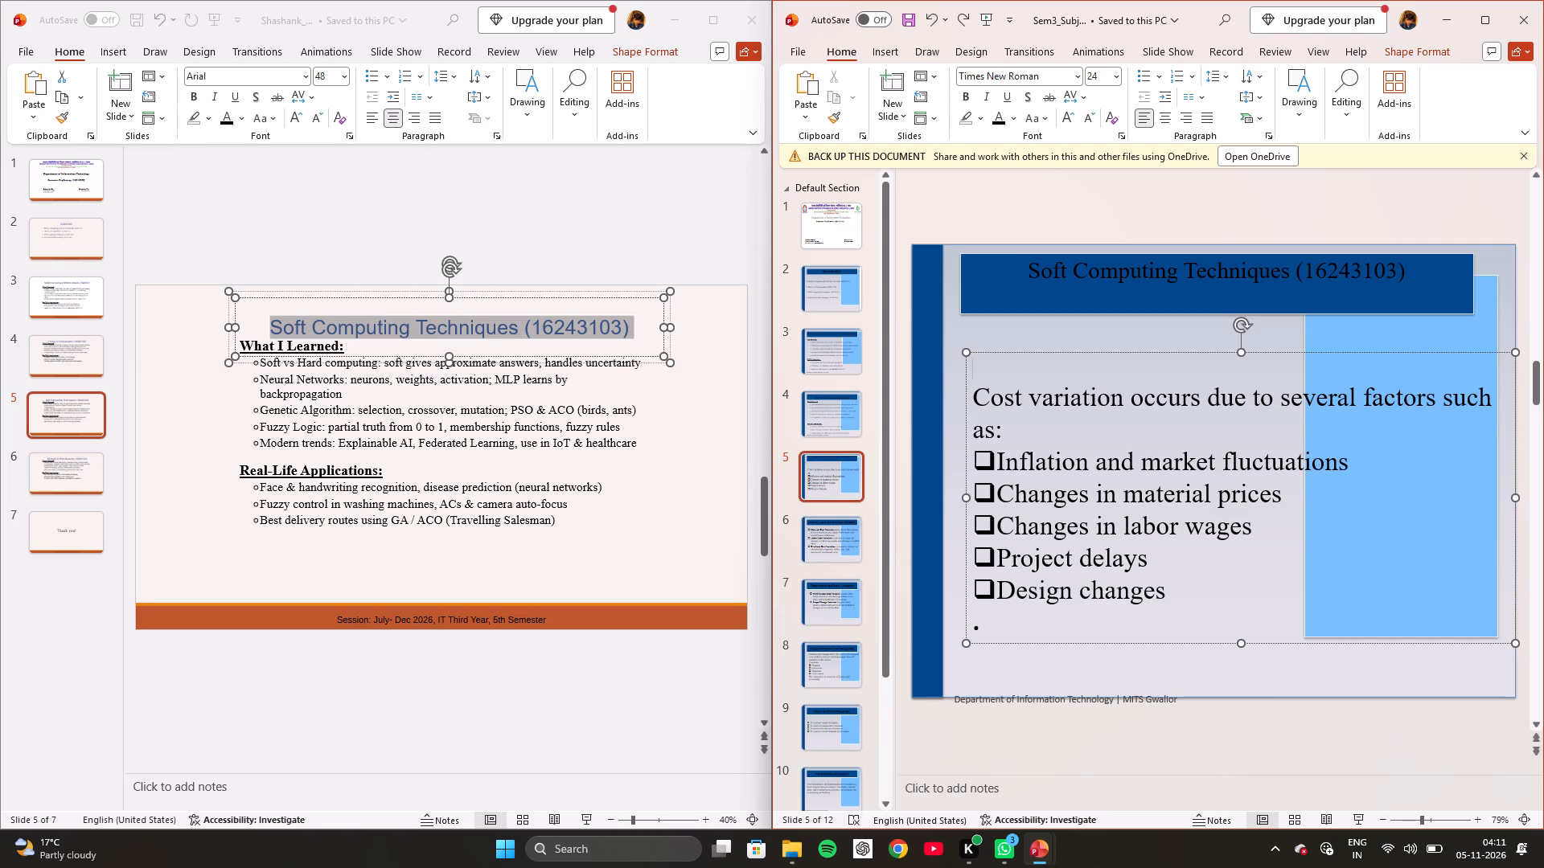
click(323, 403)
click(326, 472)
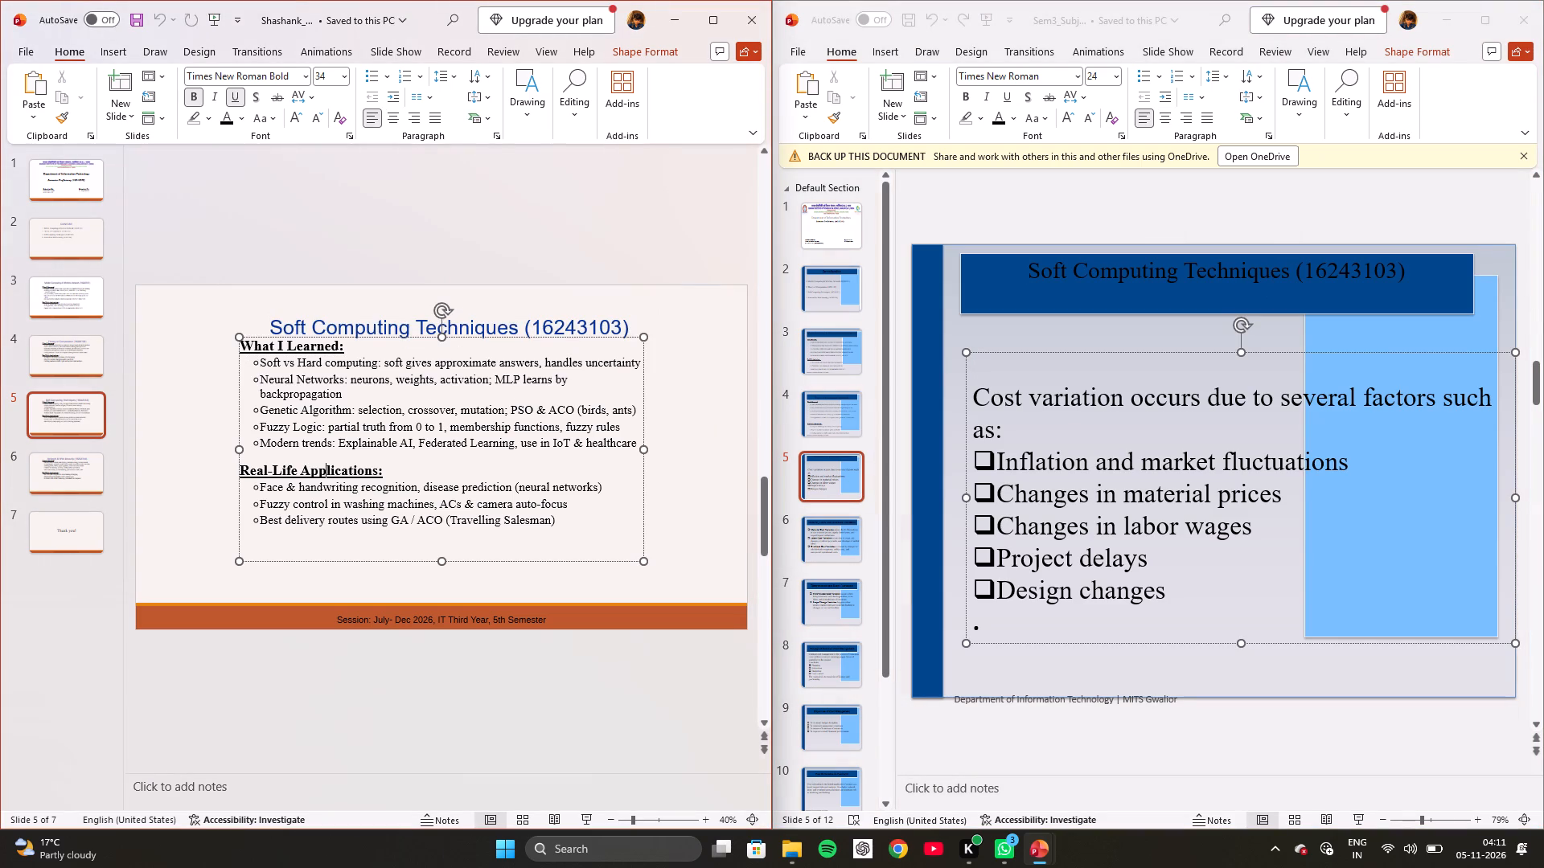
key(ctrl+a)
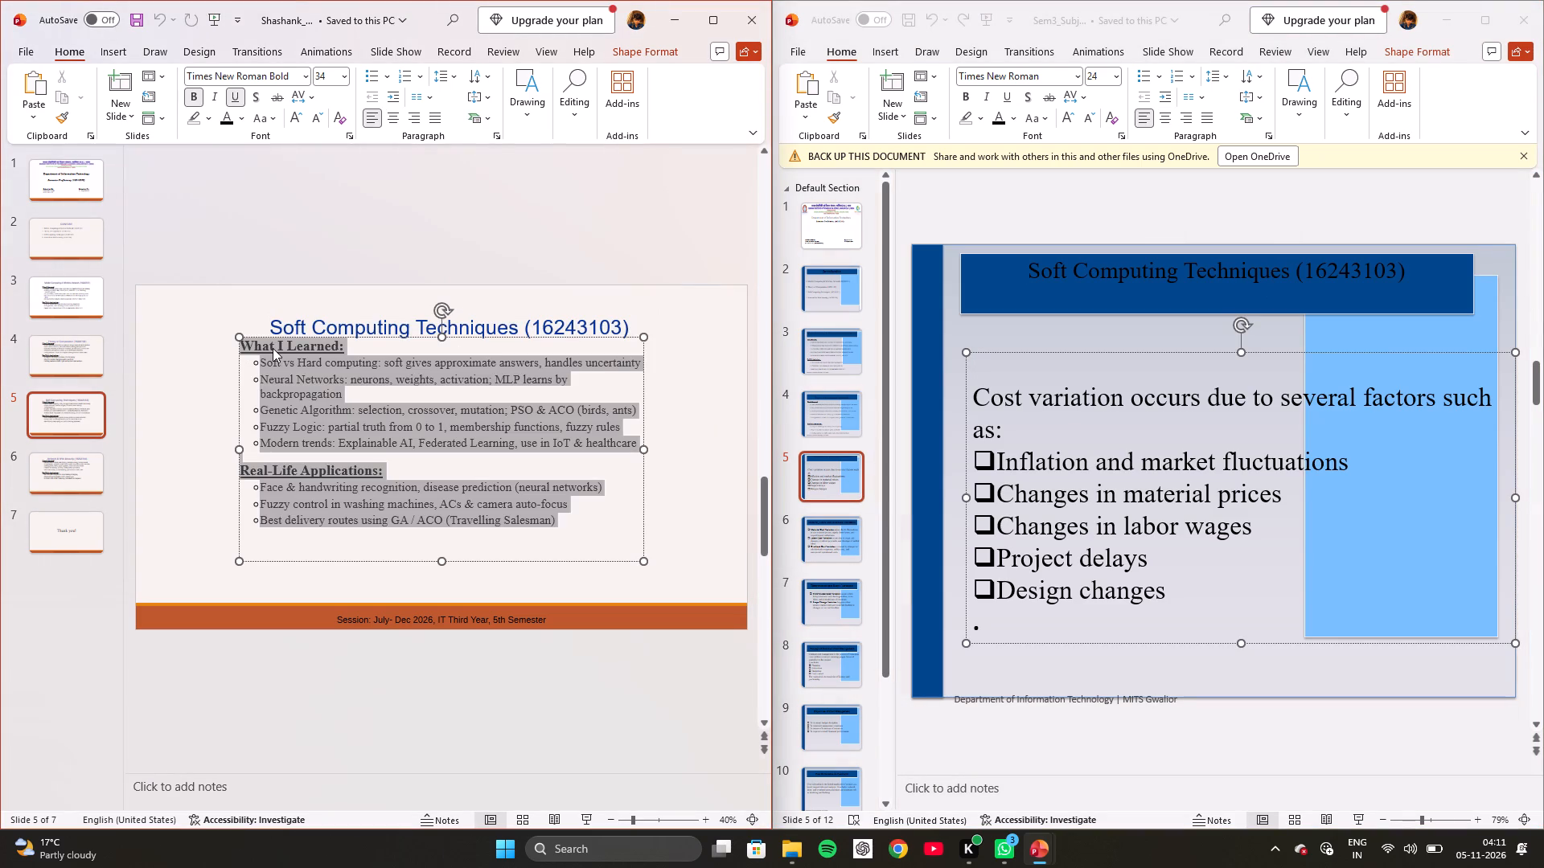
key(ctrl+c)
Replace the cost variation body text on slide 5 of the Sem3 presentation with the copied Soft Computing Techniques content.
click(1029, 552)
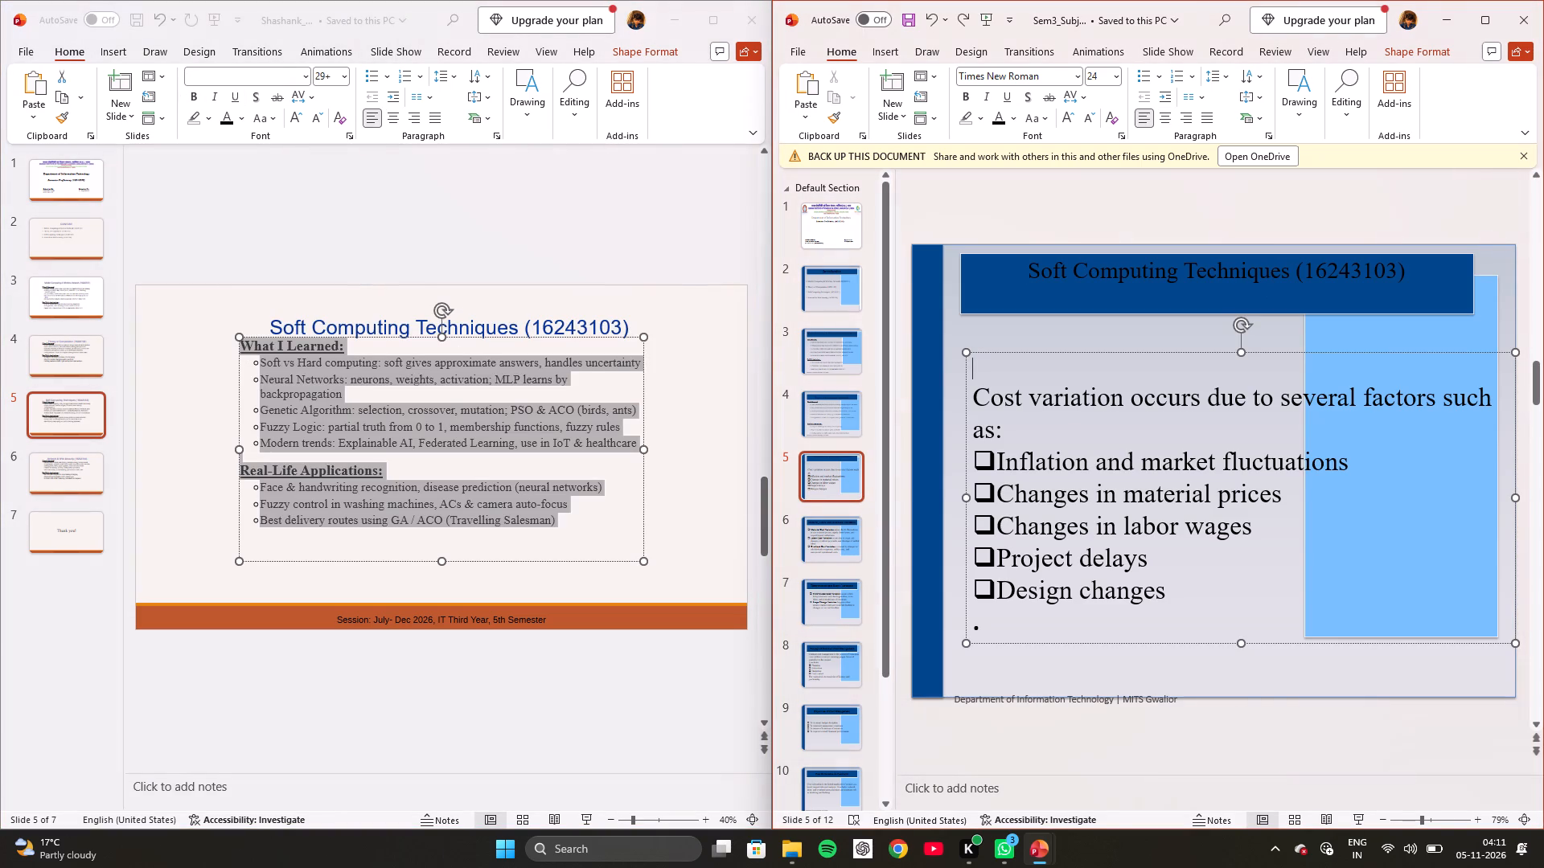
key(ctrl+a)
key(BackSpace)
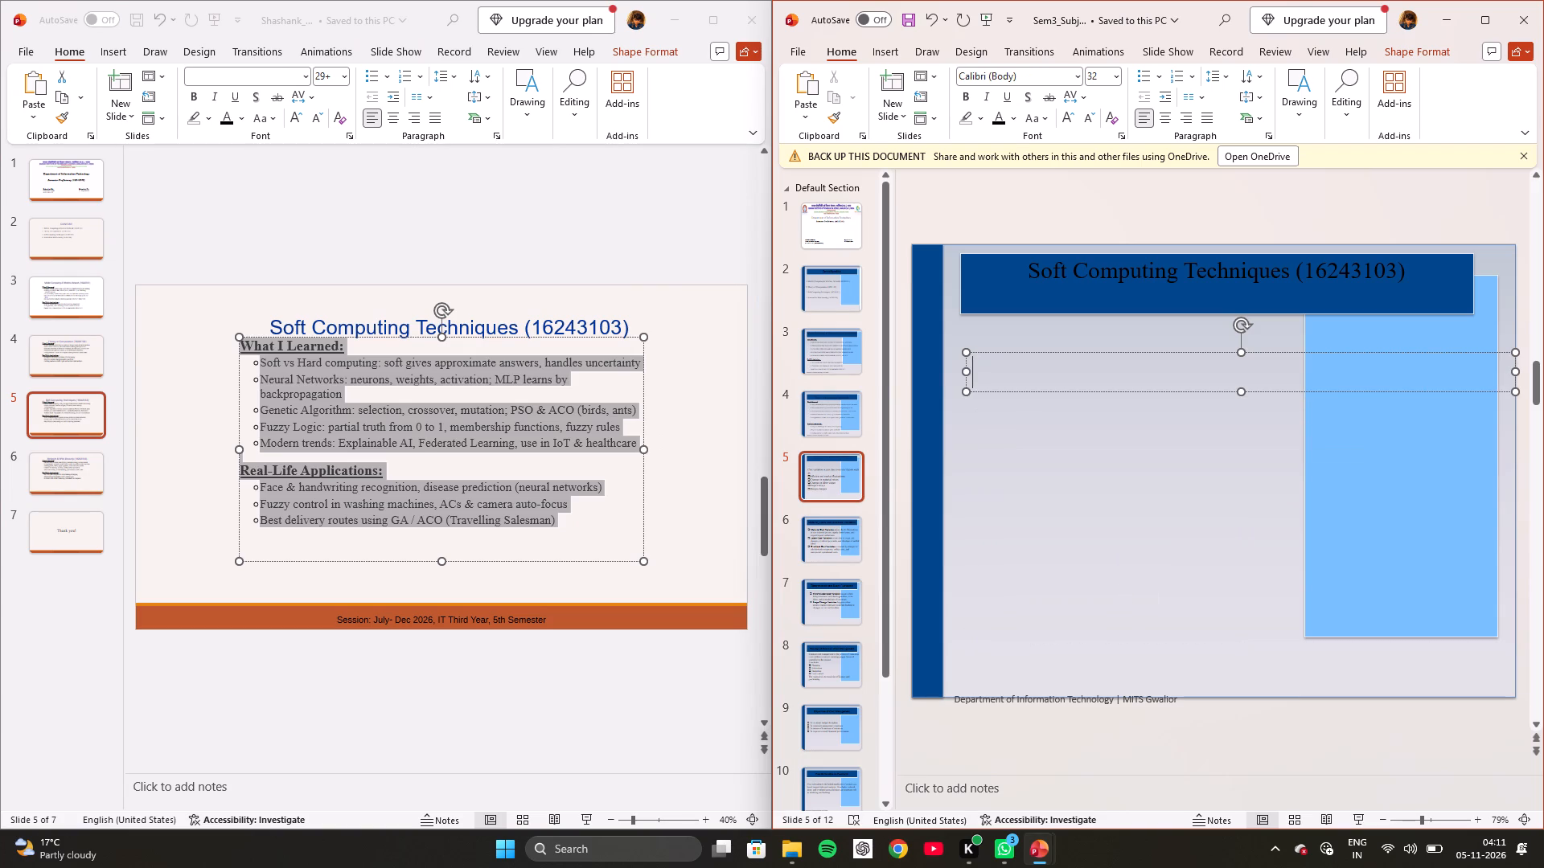
key(ctrl+v)
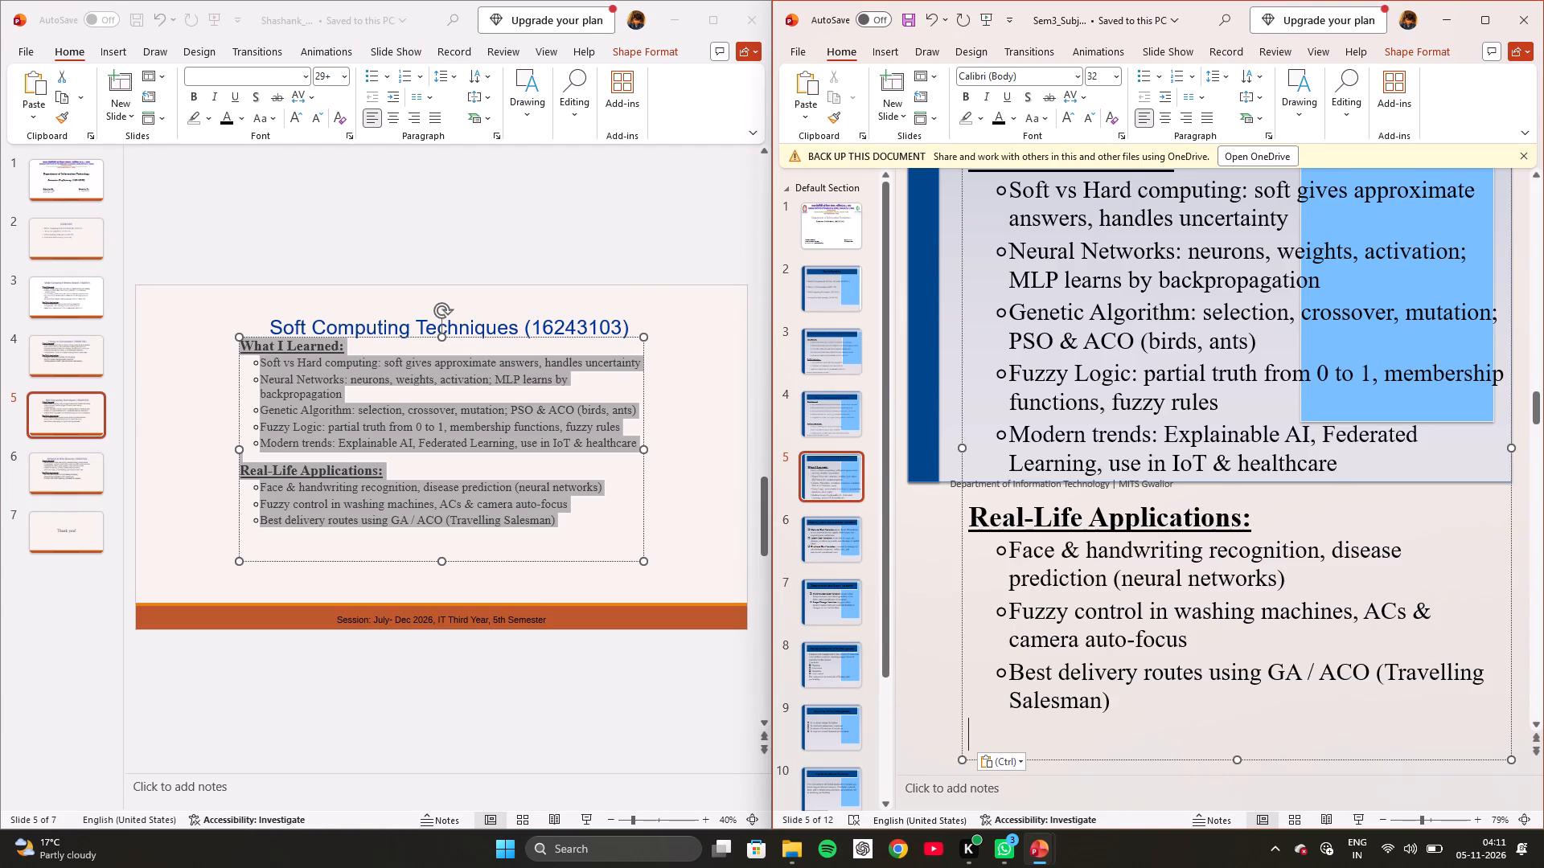
Set the whole pasted body text on slide 5 to Times New Roman, font size 18.
key(ctrl+a)
click(1037, 71)
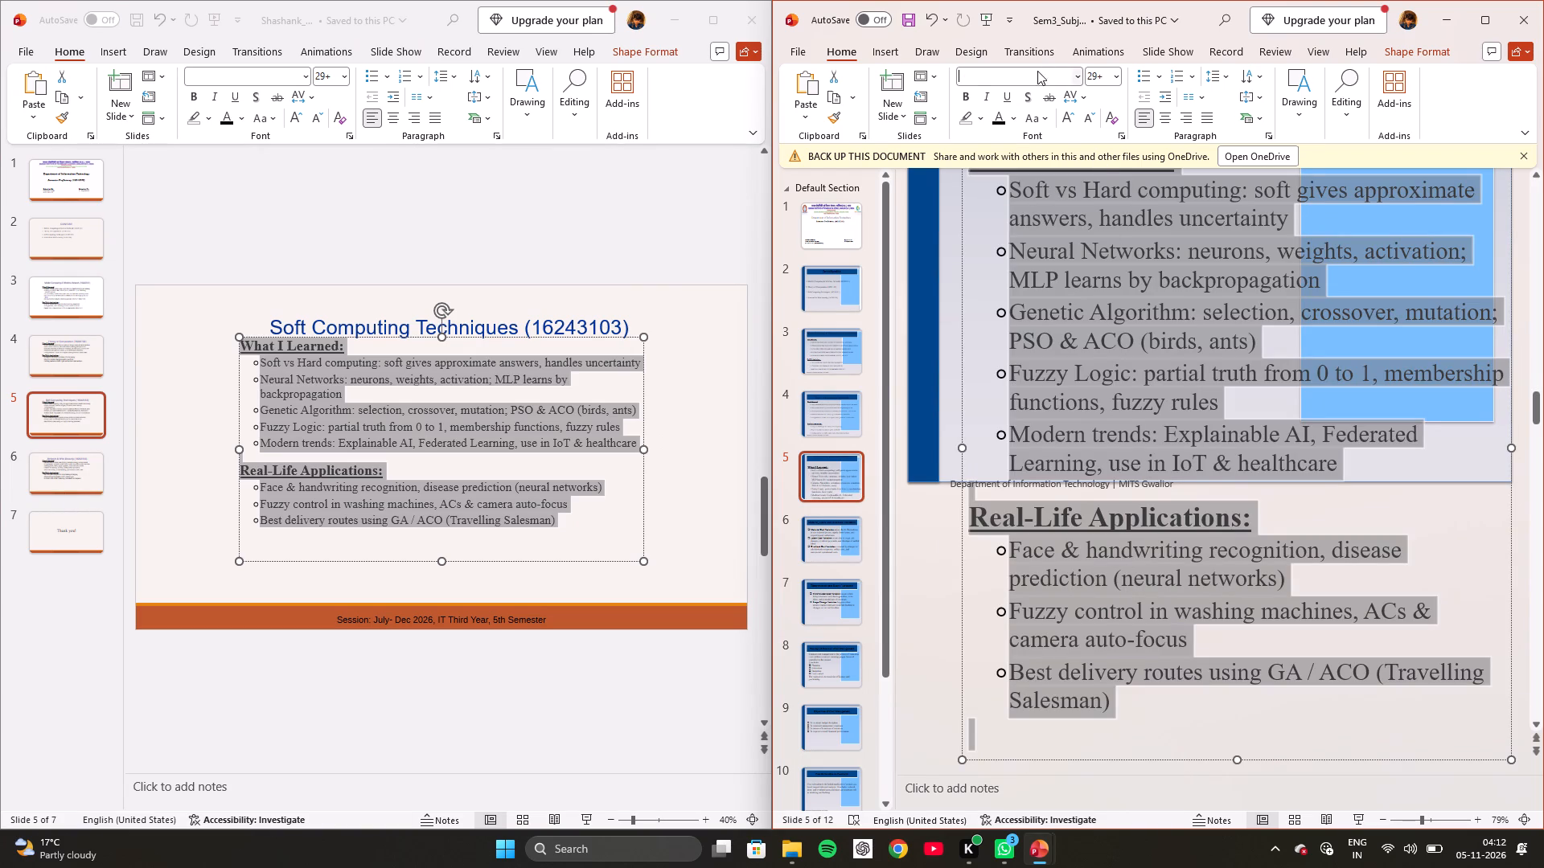
key(t)
key(Return)
click(1100, 81)
text(18)
key(Return)
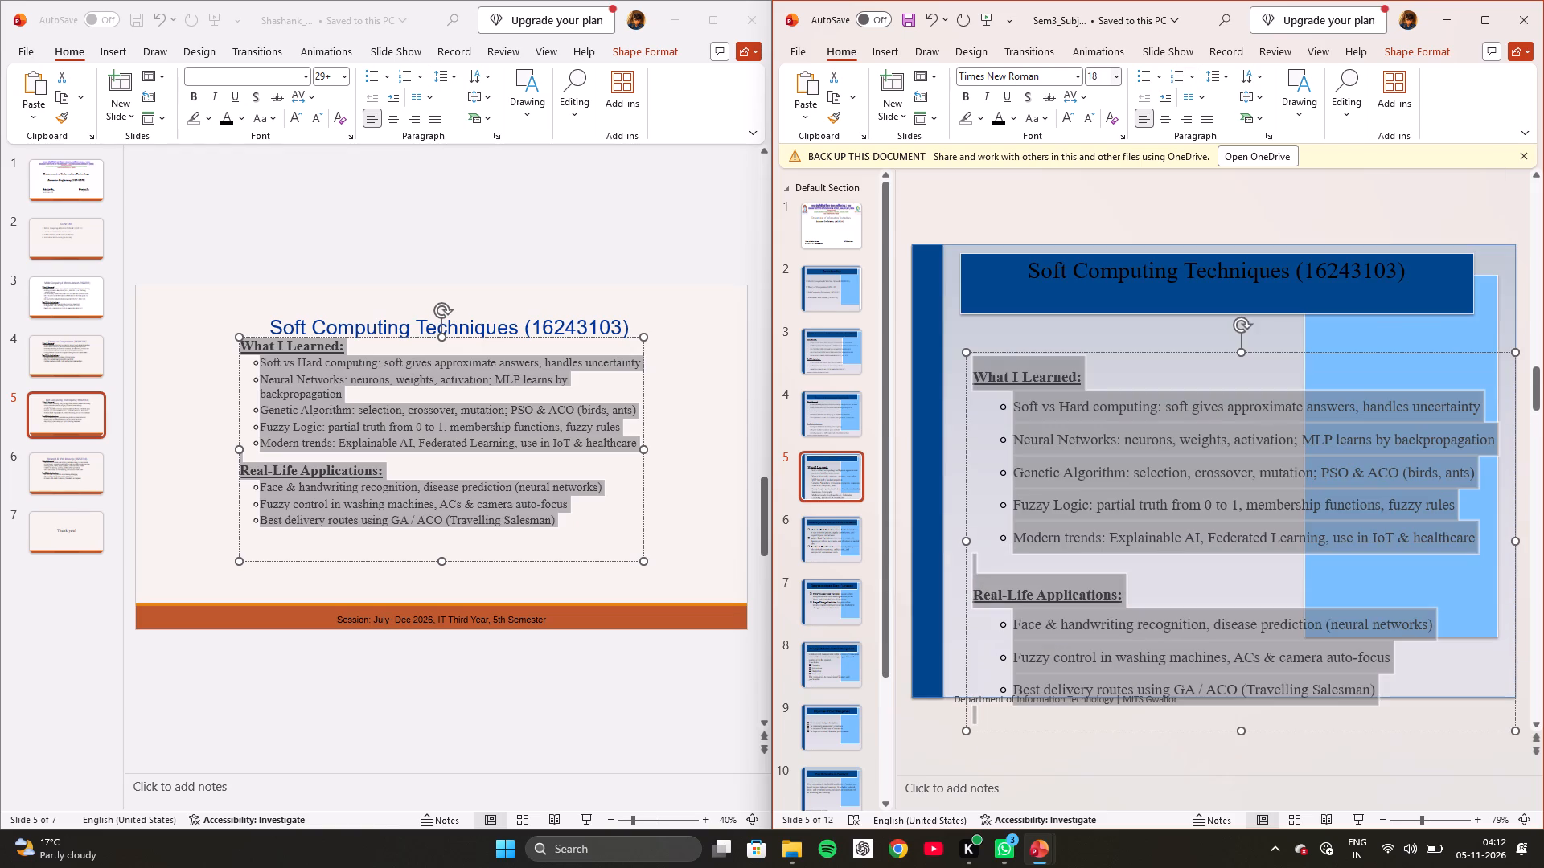
Move the body text box on slide 5 up to just below the title bar and widen it slightly toward the dark blue side strip.
drag(1073, 350, 1071, 319)
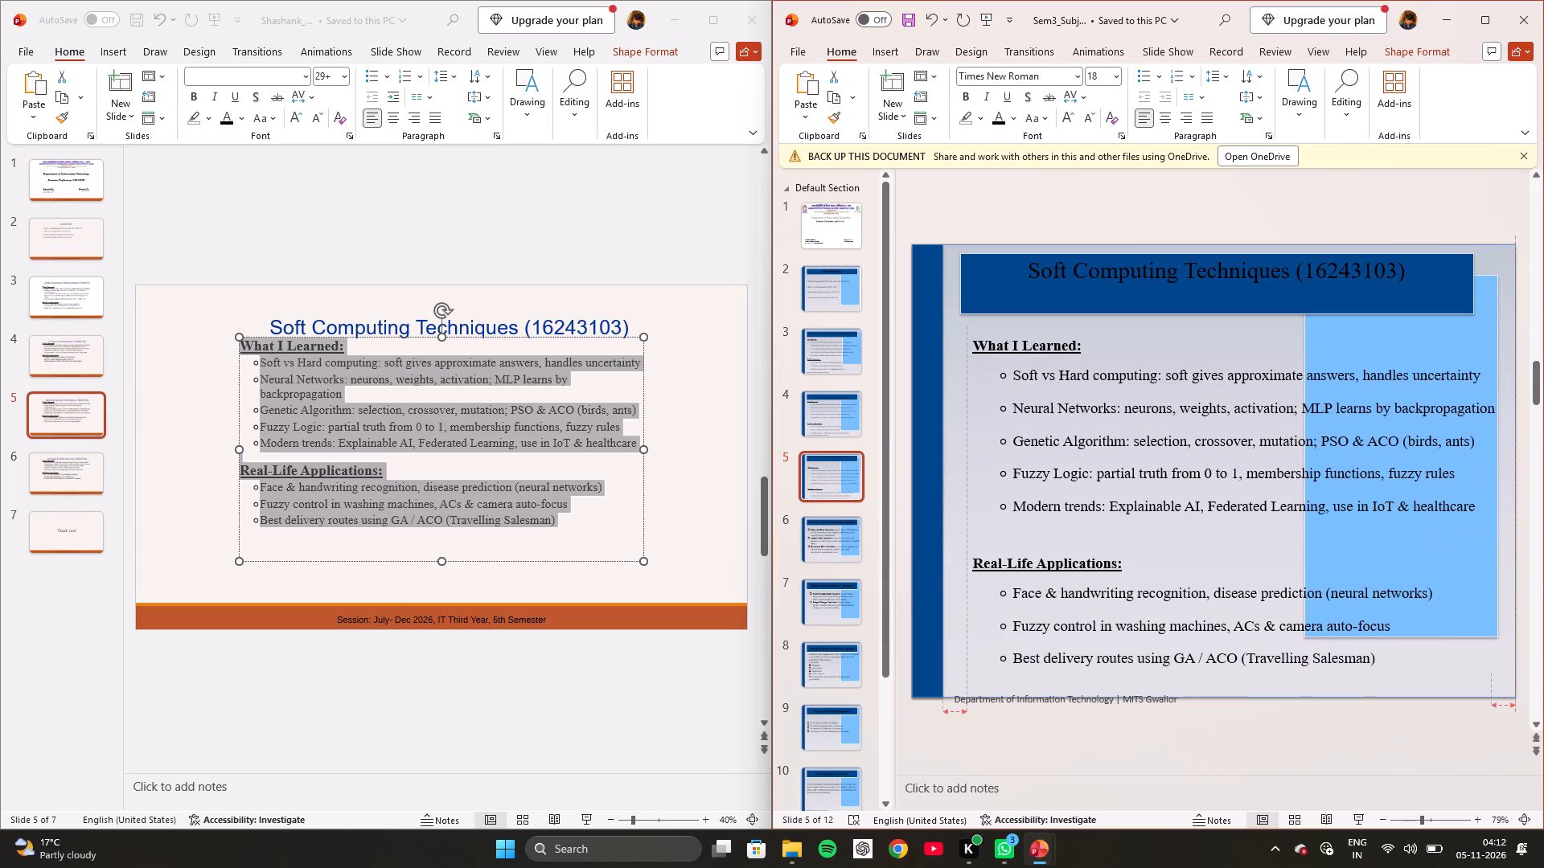
drag(1071, 319, 1068, 306)
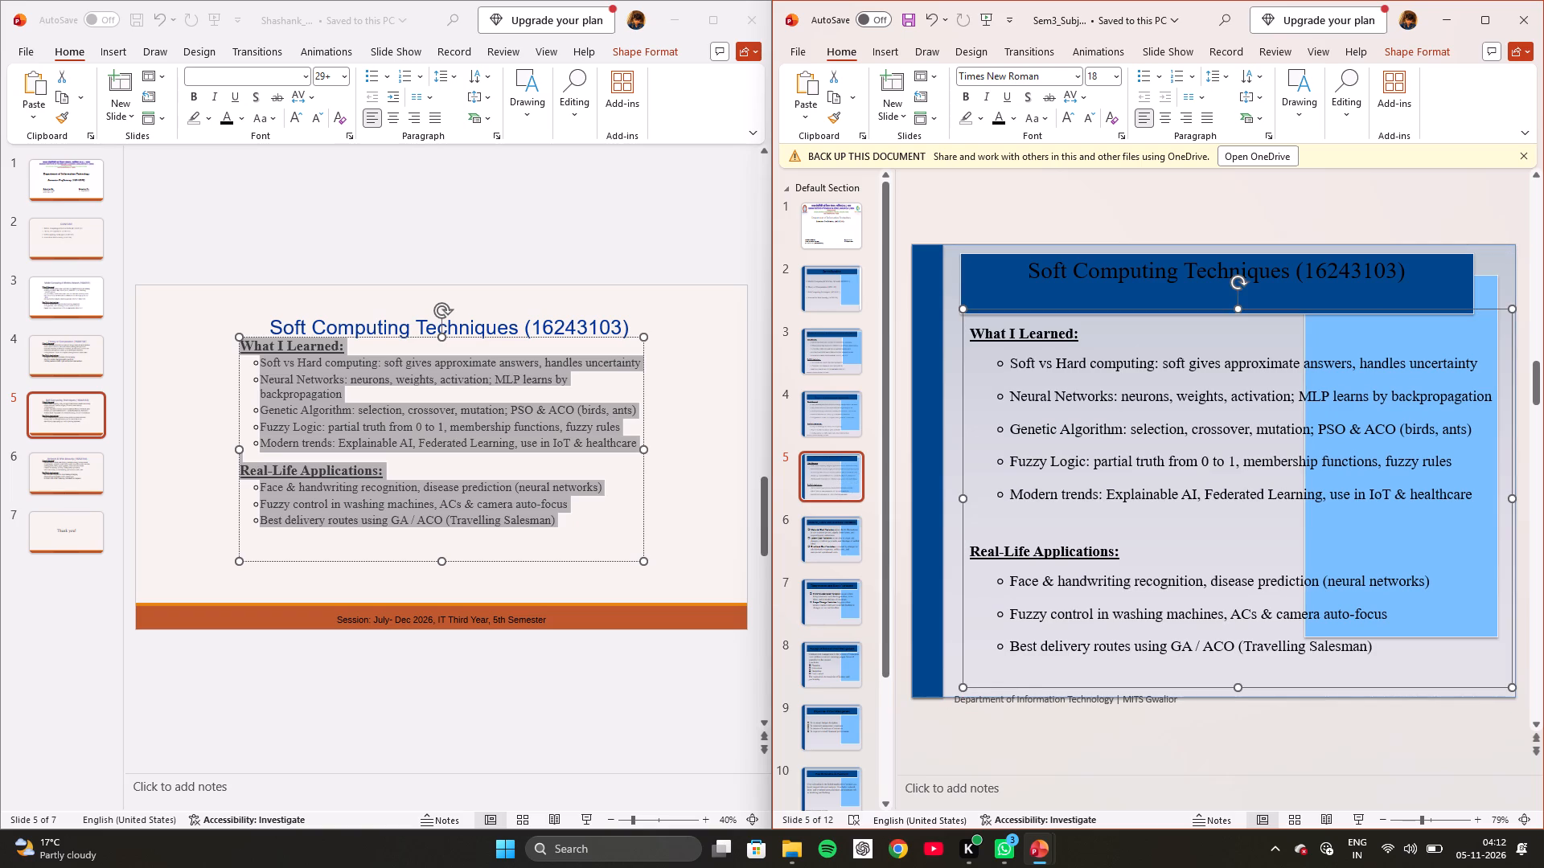
drag(959, 685, 983, 657)
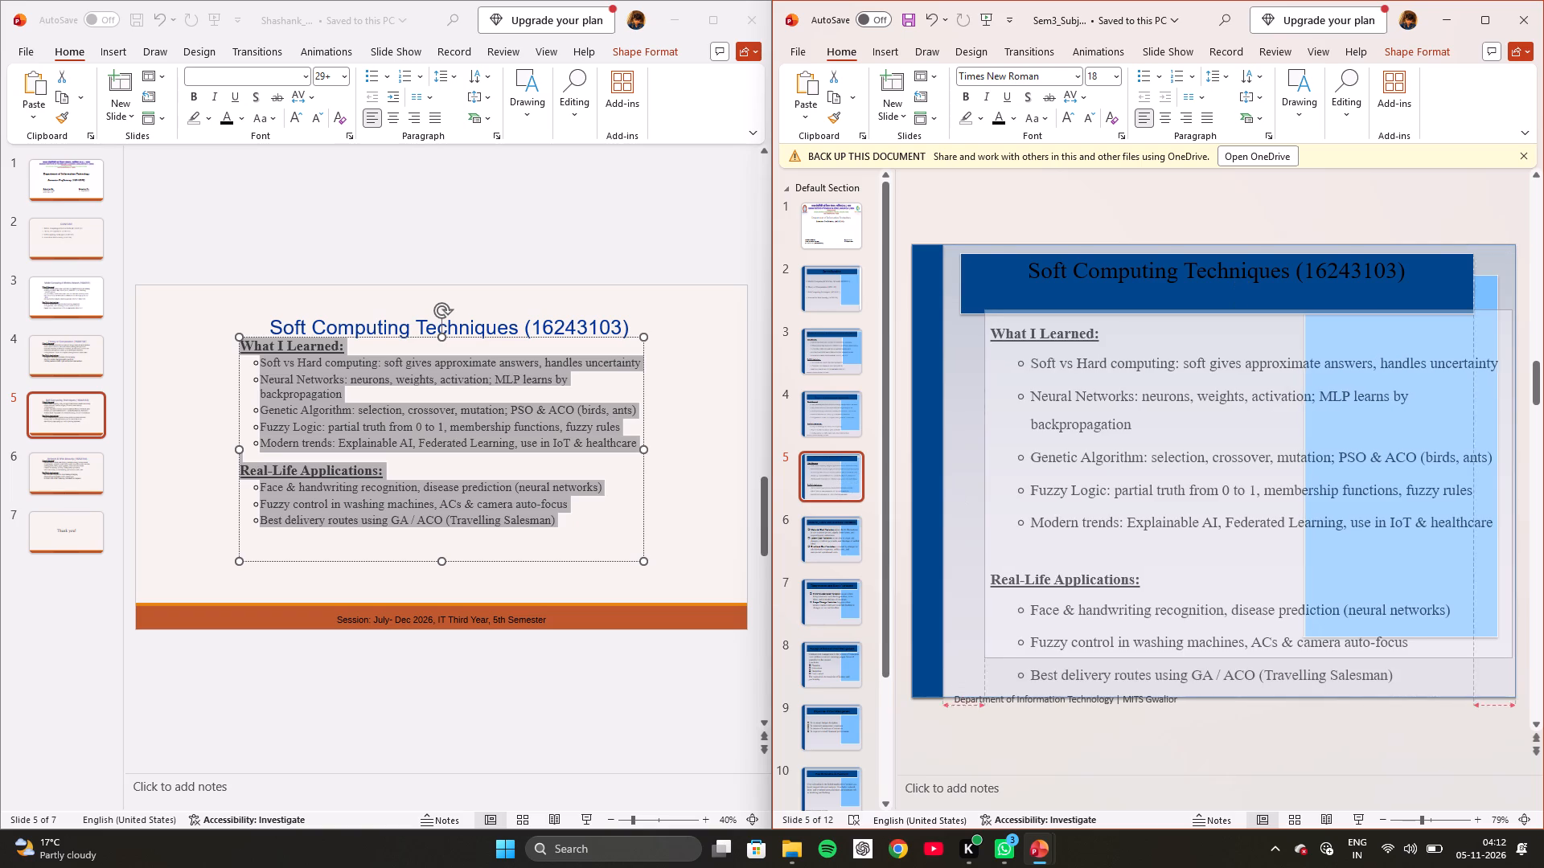
drag(983, 657, 959, 641)
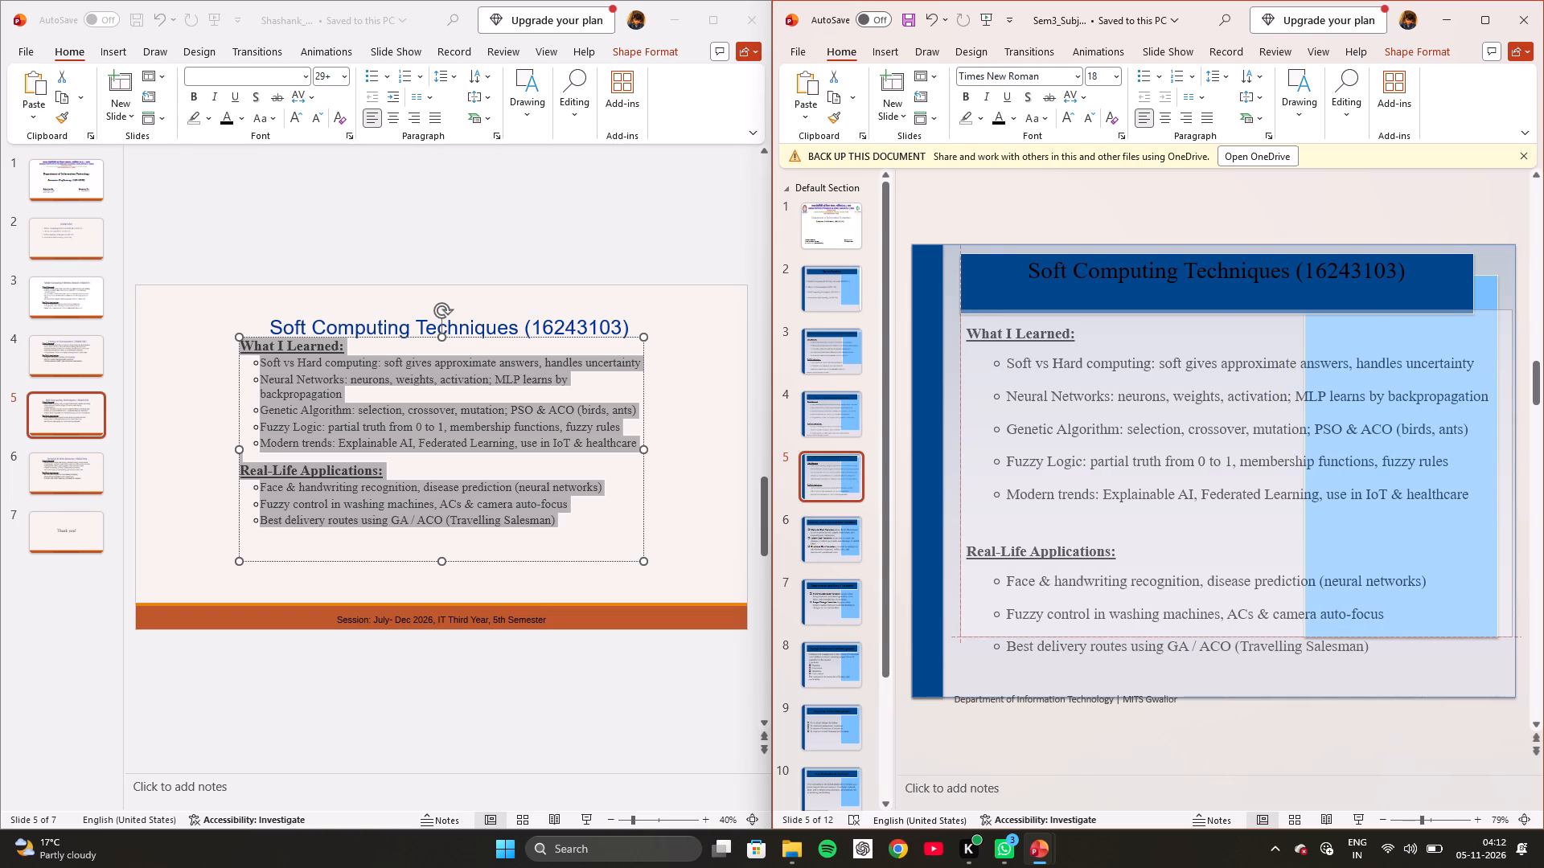
drag(959, 641, 955, 647)
Move the Department of Information Technology footer on slide 5 up so it sits fully inside the slide.
click(983, 702)
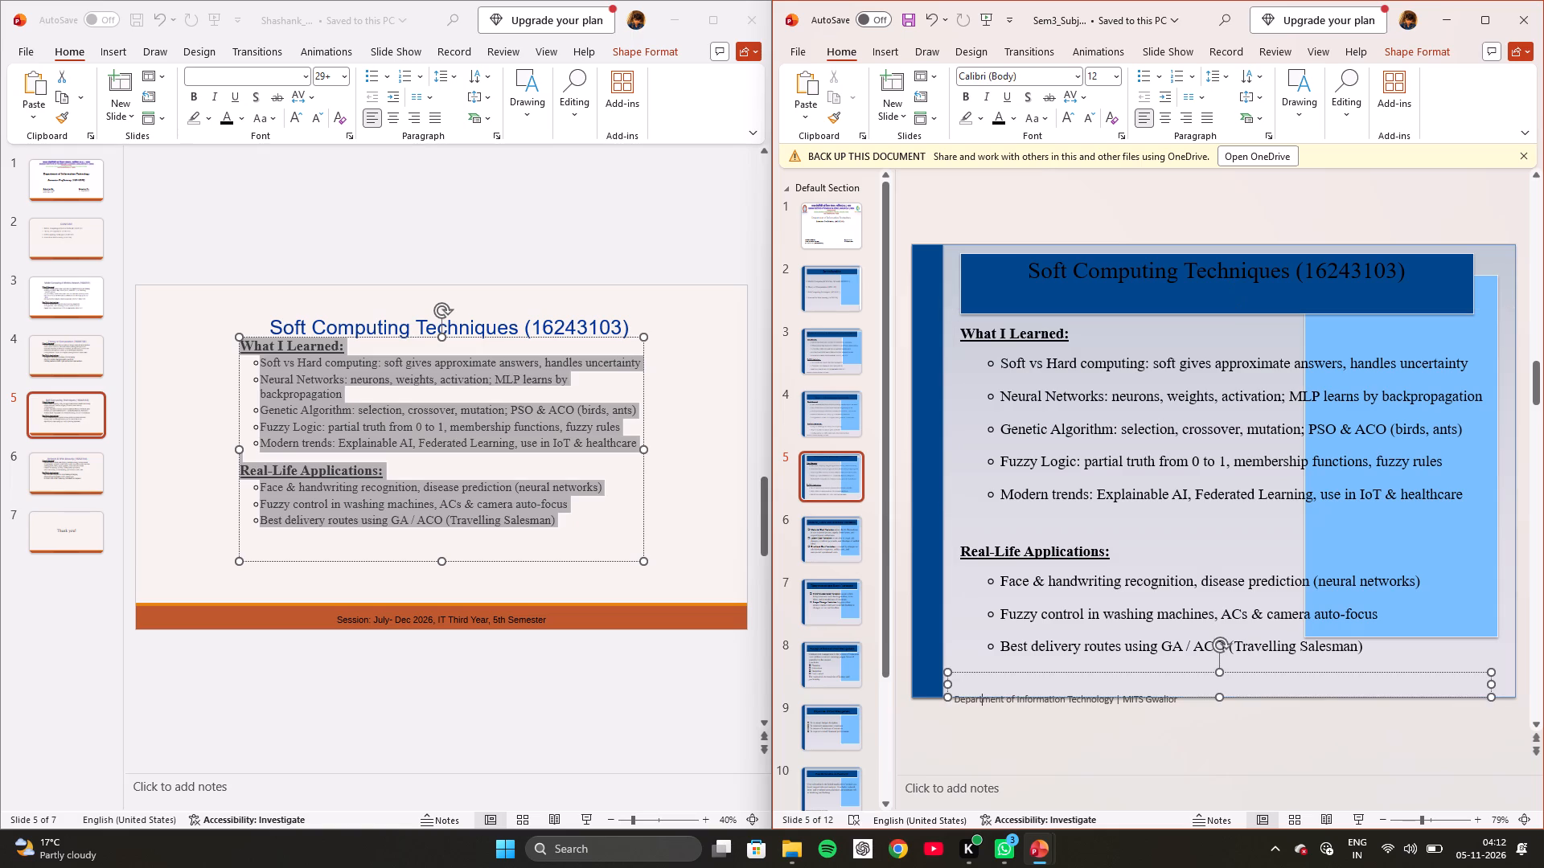
drag(1004, 673, 1004, 669)
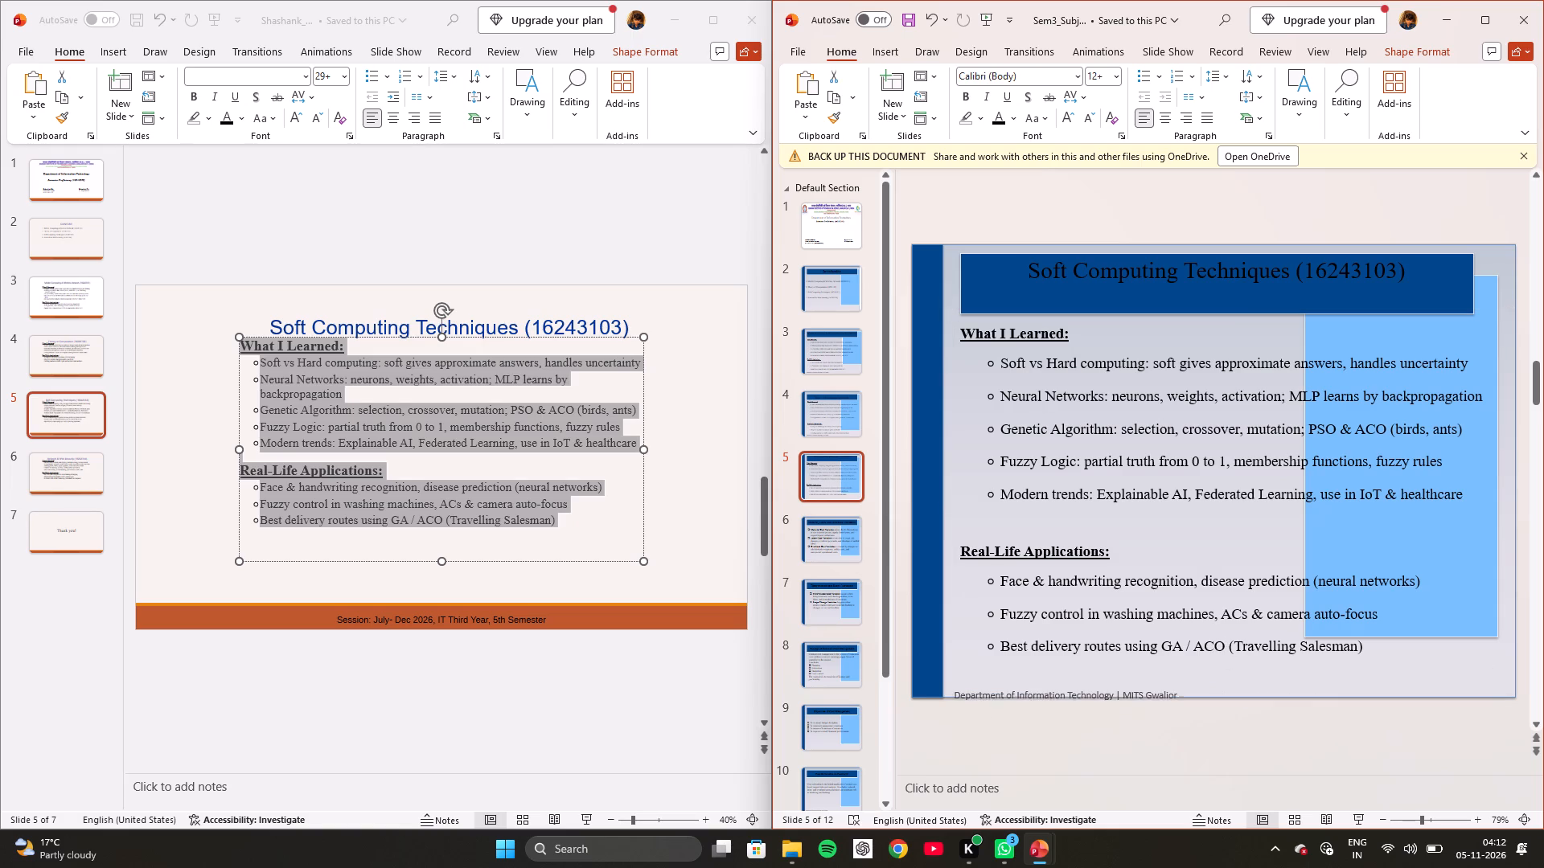
drag(1004, 669, 1008, 657)
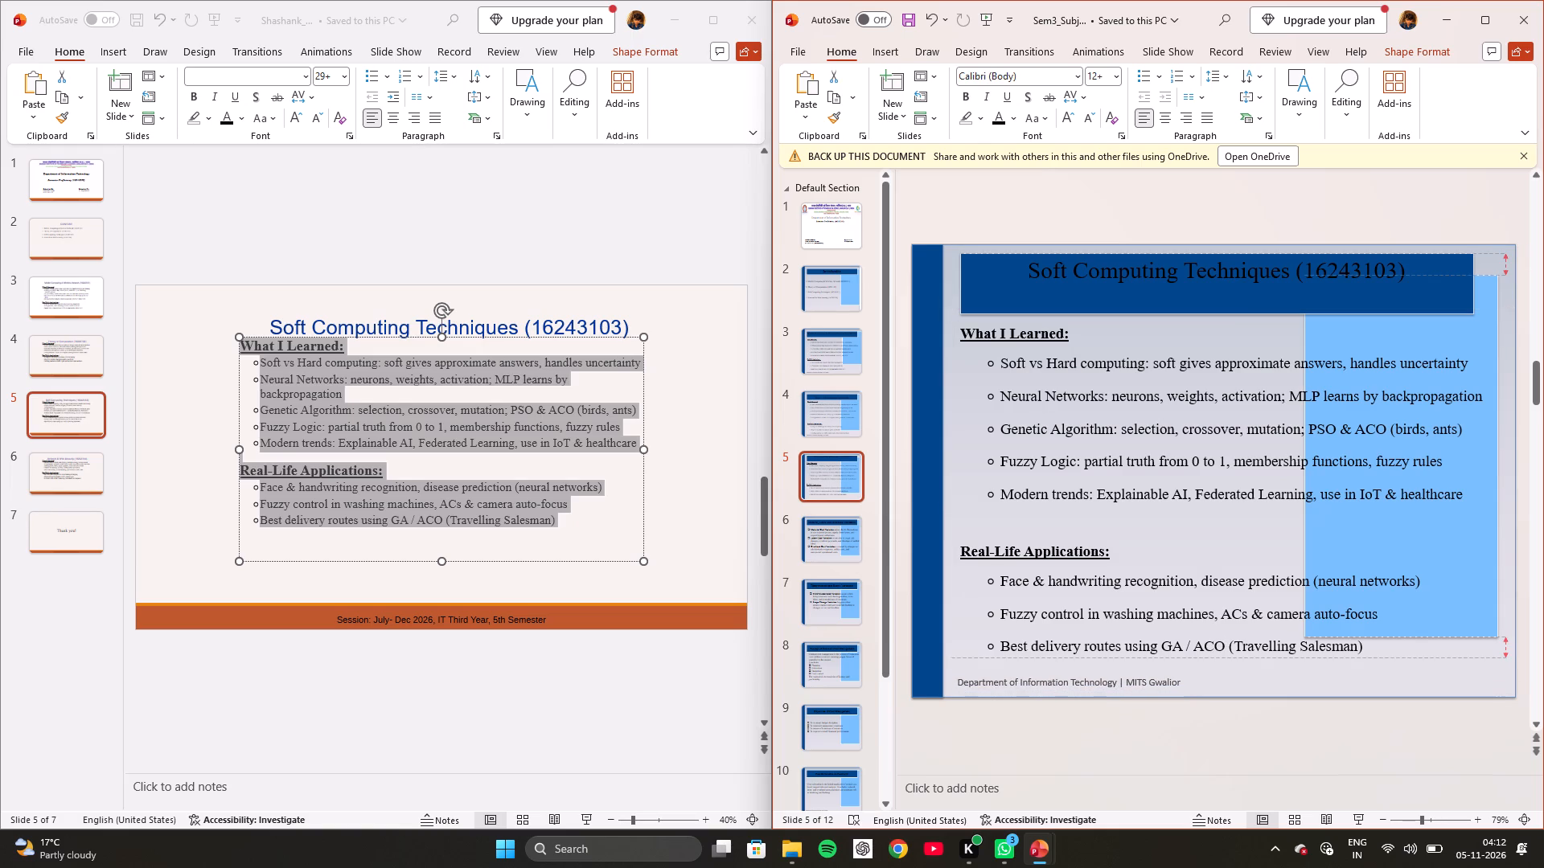
drag(1008, 657, 1009, 657)
click(1205, 539)
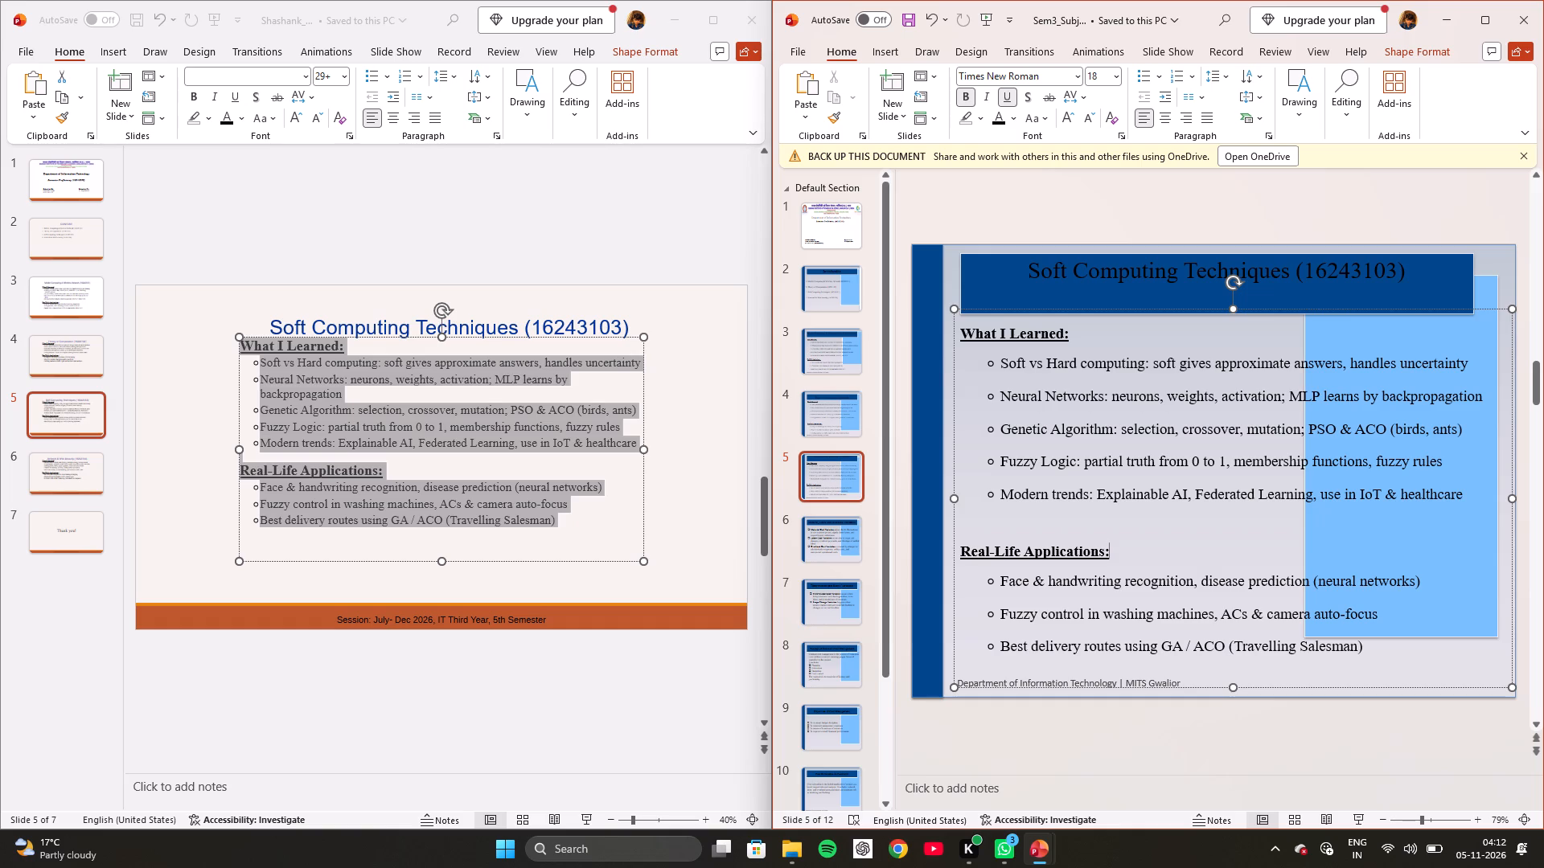
Make the Soft Computing Techniques (16243103) title on slide 5 of the Sem3 presentation bold.
click(55, 481)
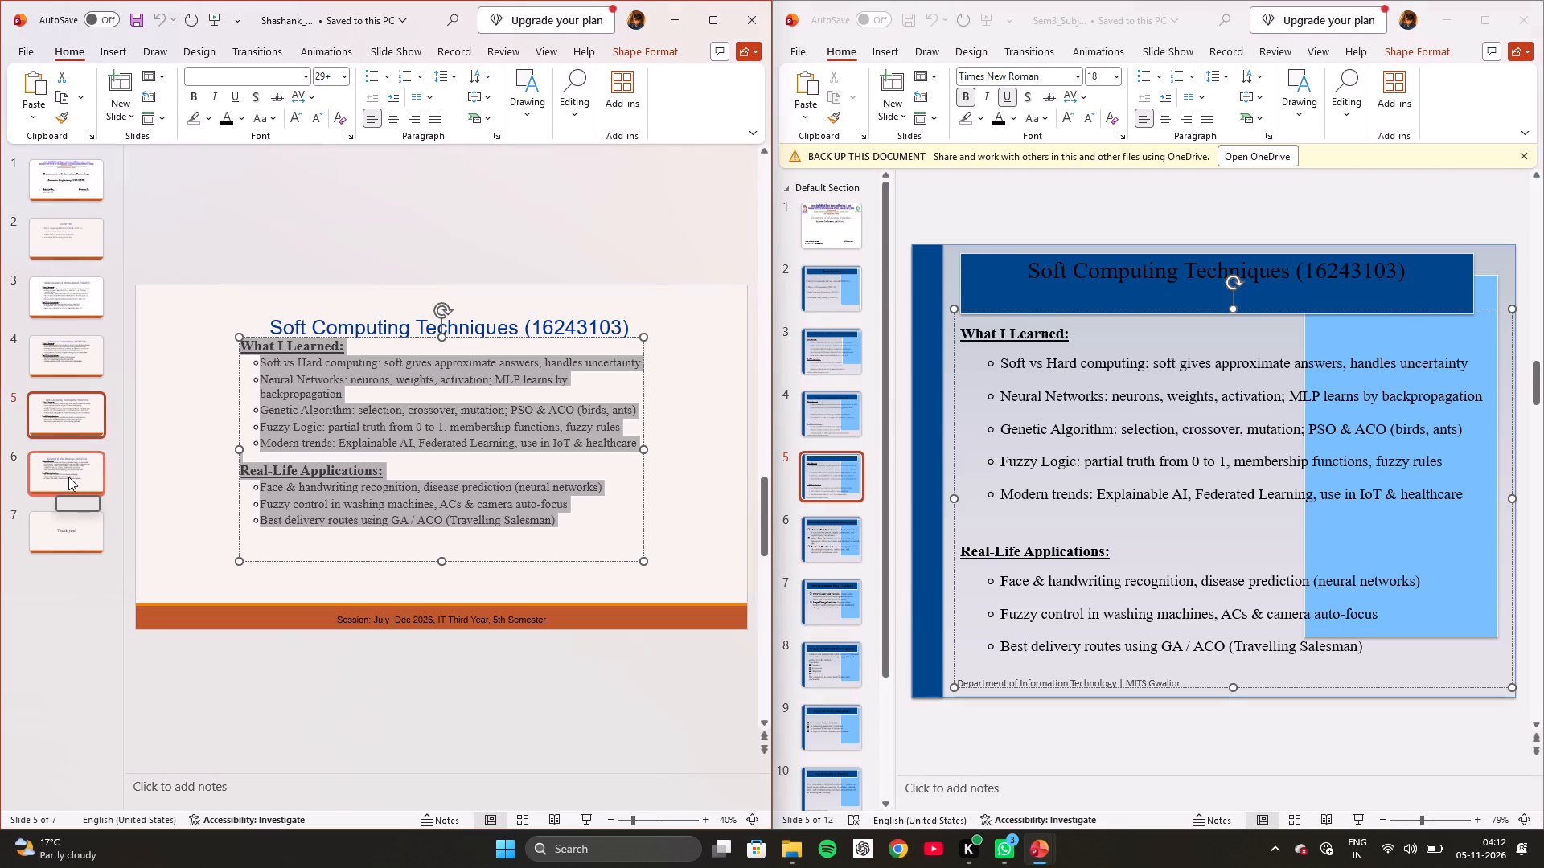
click(71, 476)
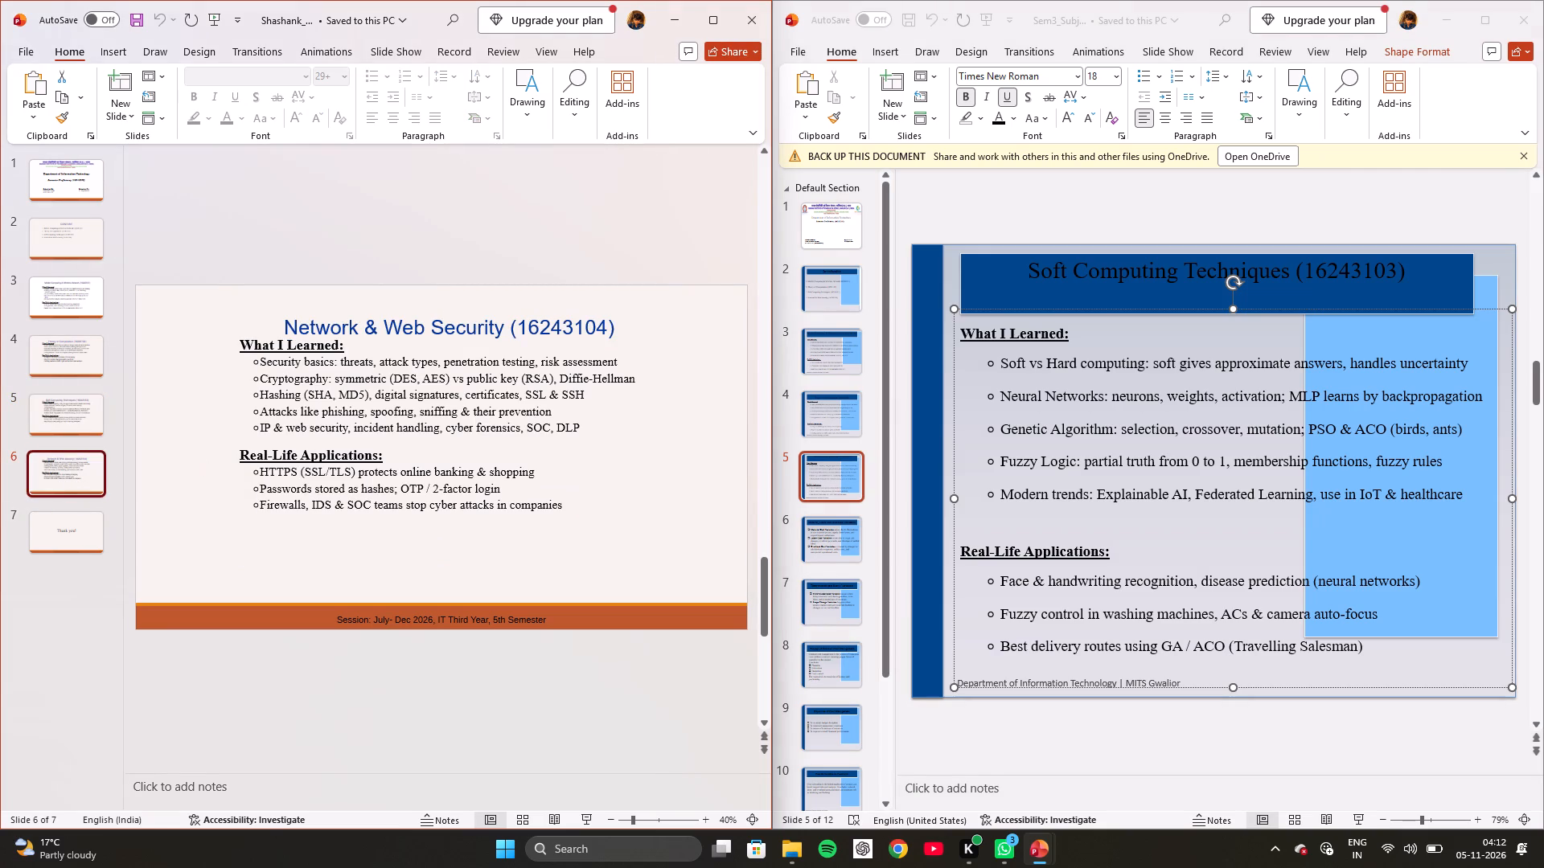
click(1026, 266)
click(1032, 269)
drag(1032, 269, 1404, 271)
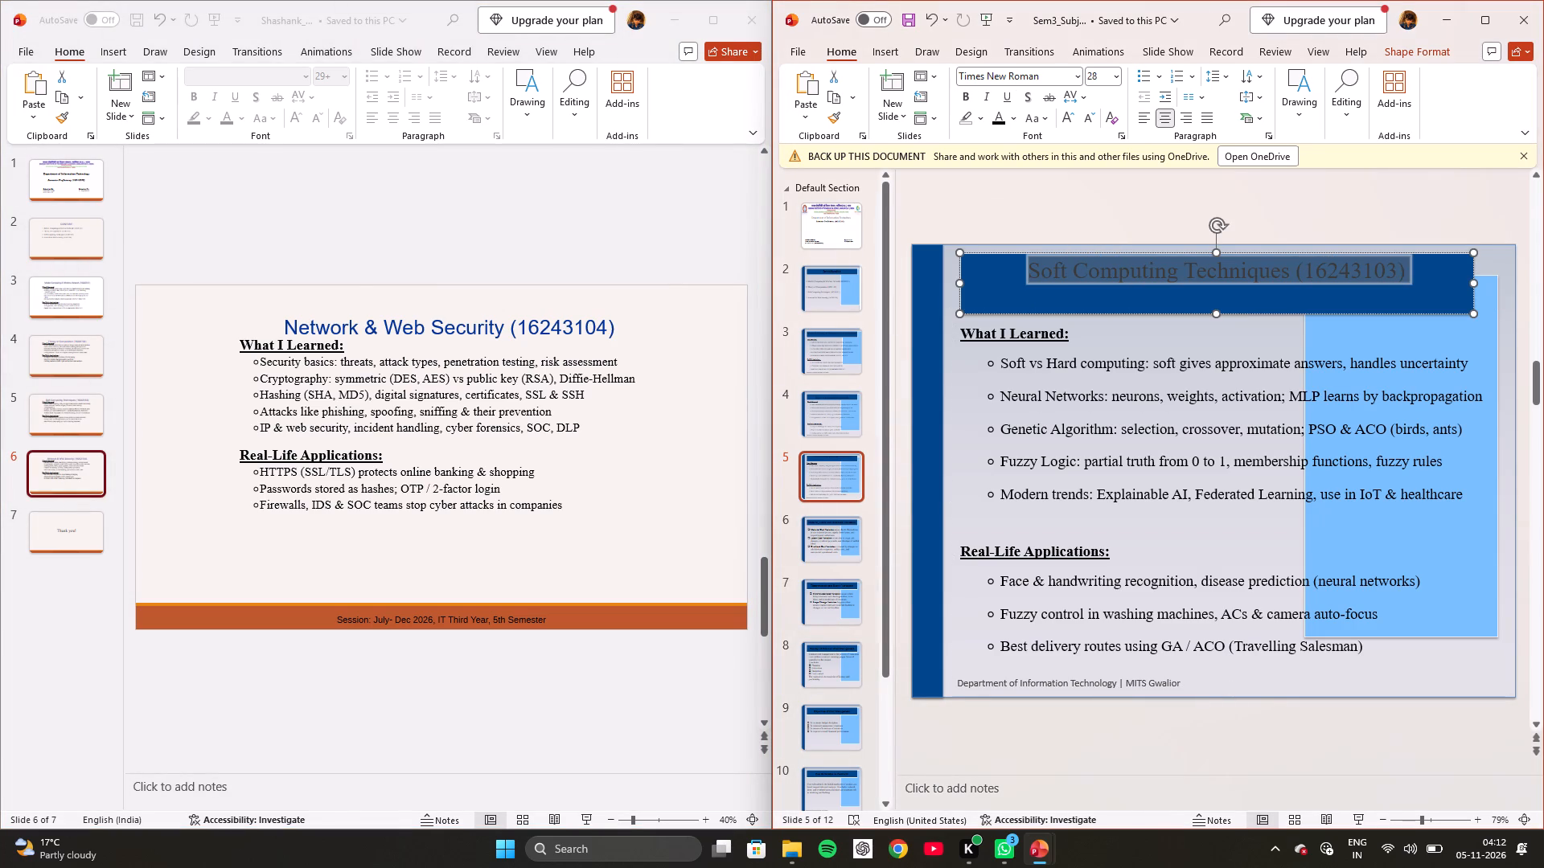
drag(1404, 271, 1407, 271)
click(1301, 239)
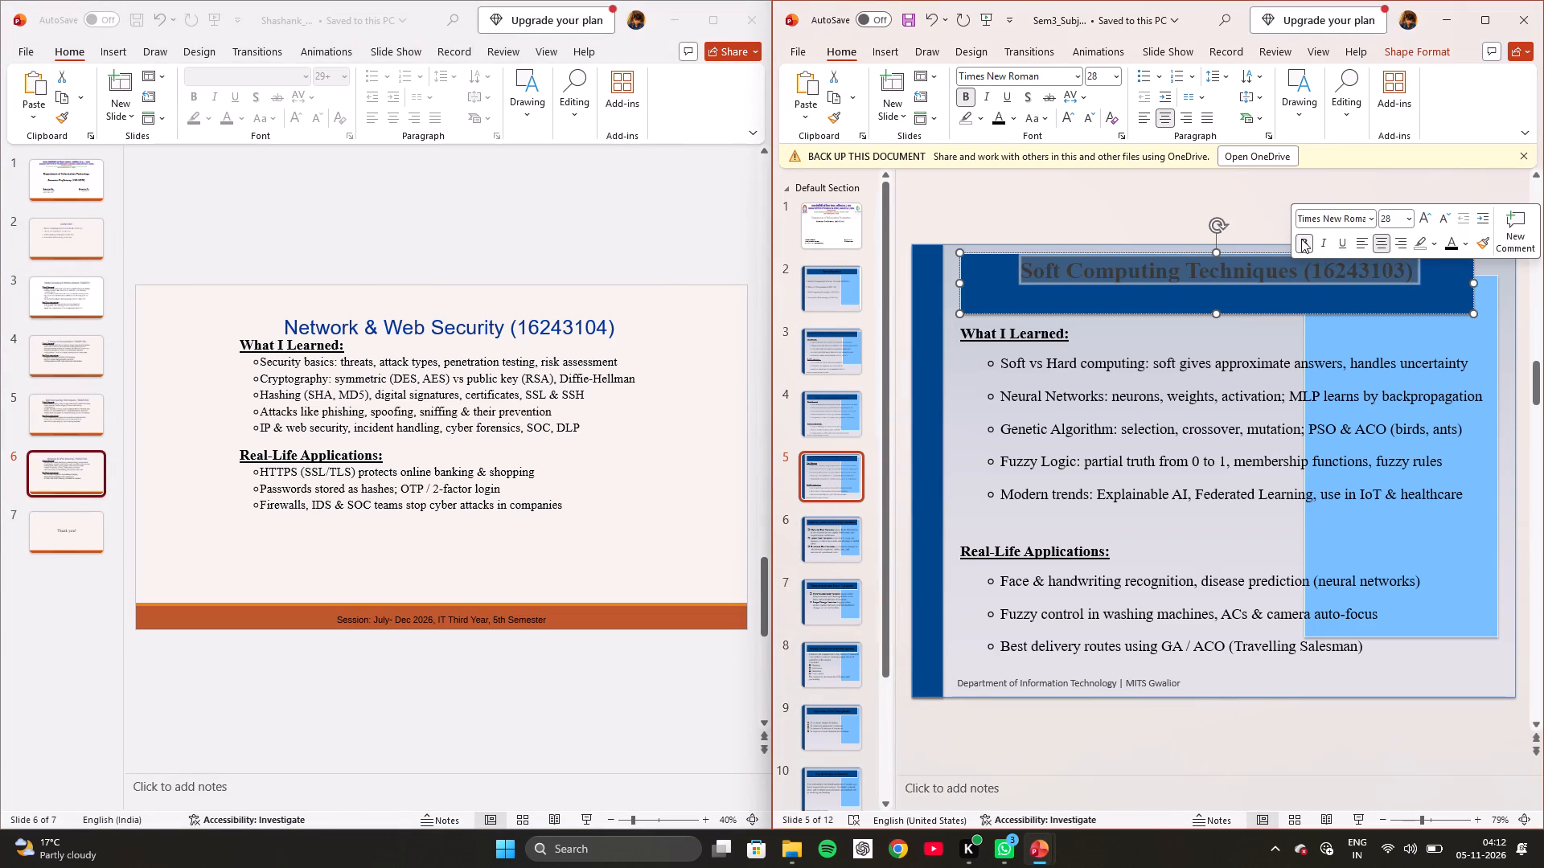
Delete the blank line above the Real-Life Applications heading in the slide 5 body text.
click(1205, 409)
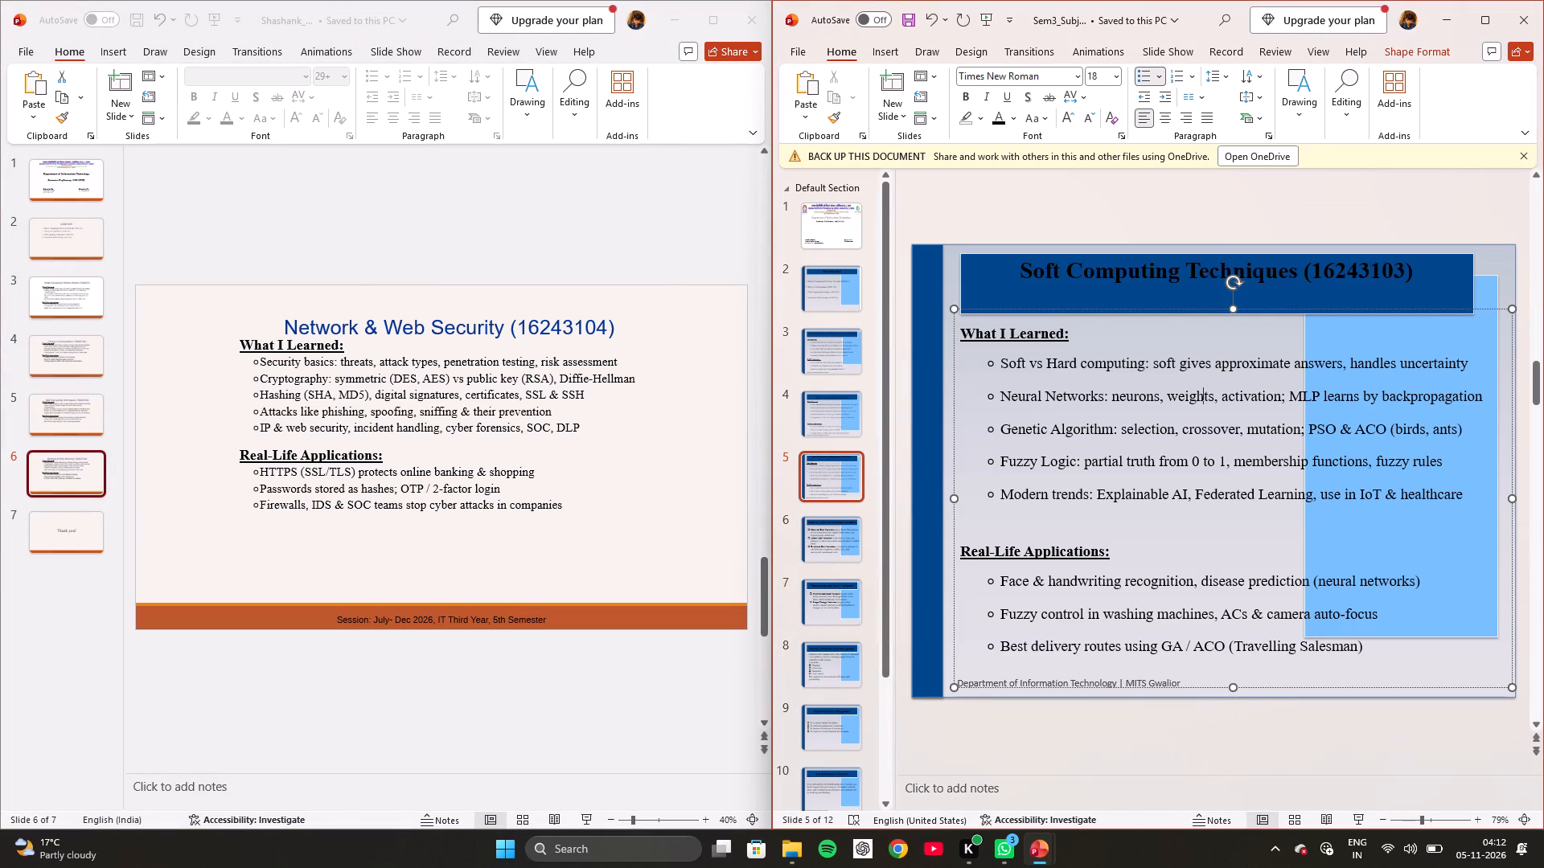
click(1079, 332)
drag(1079, 332, 953, 338)
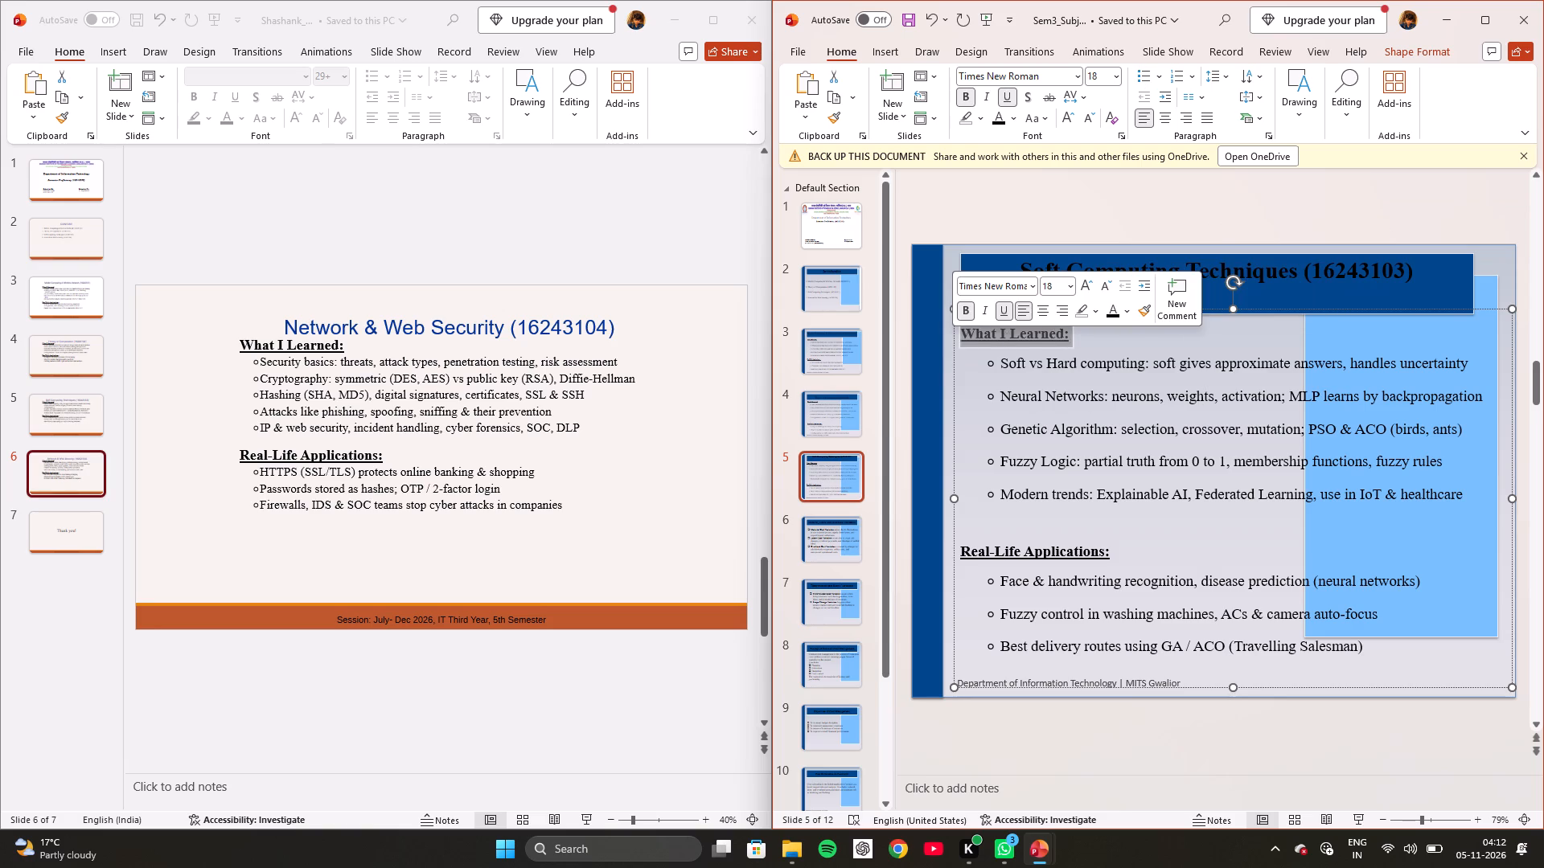
click(1047, 465)
click(1023, 521)
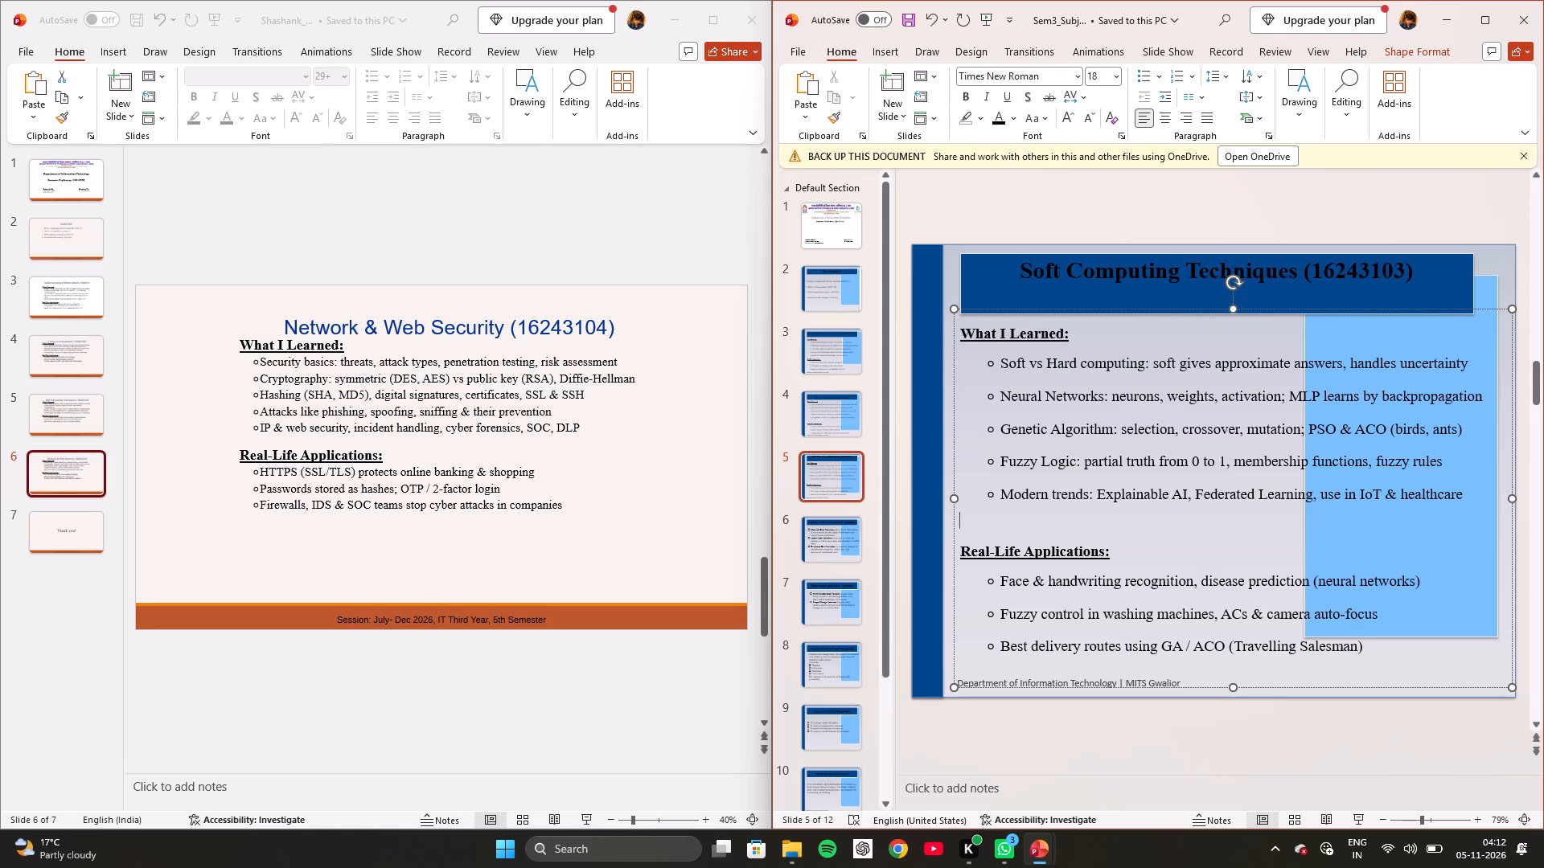
key(BackSpace)
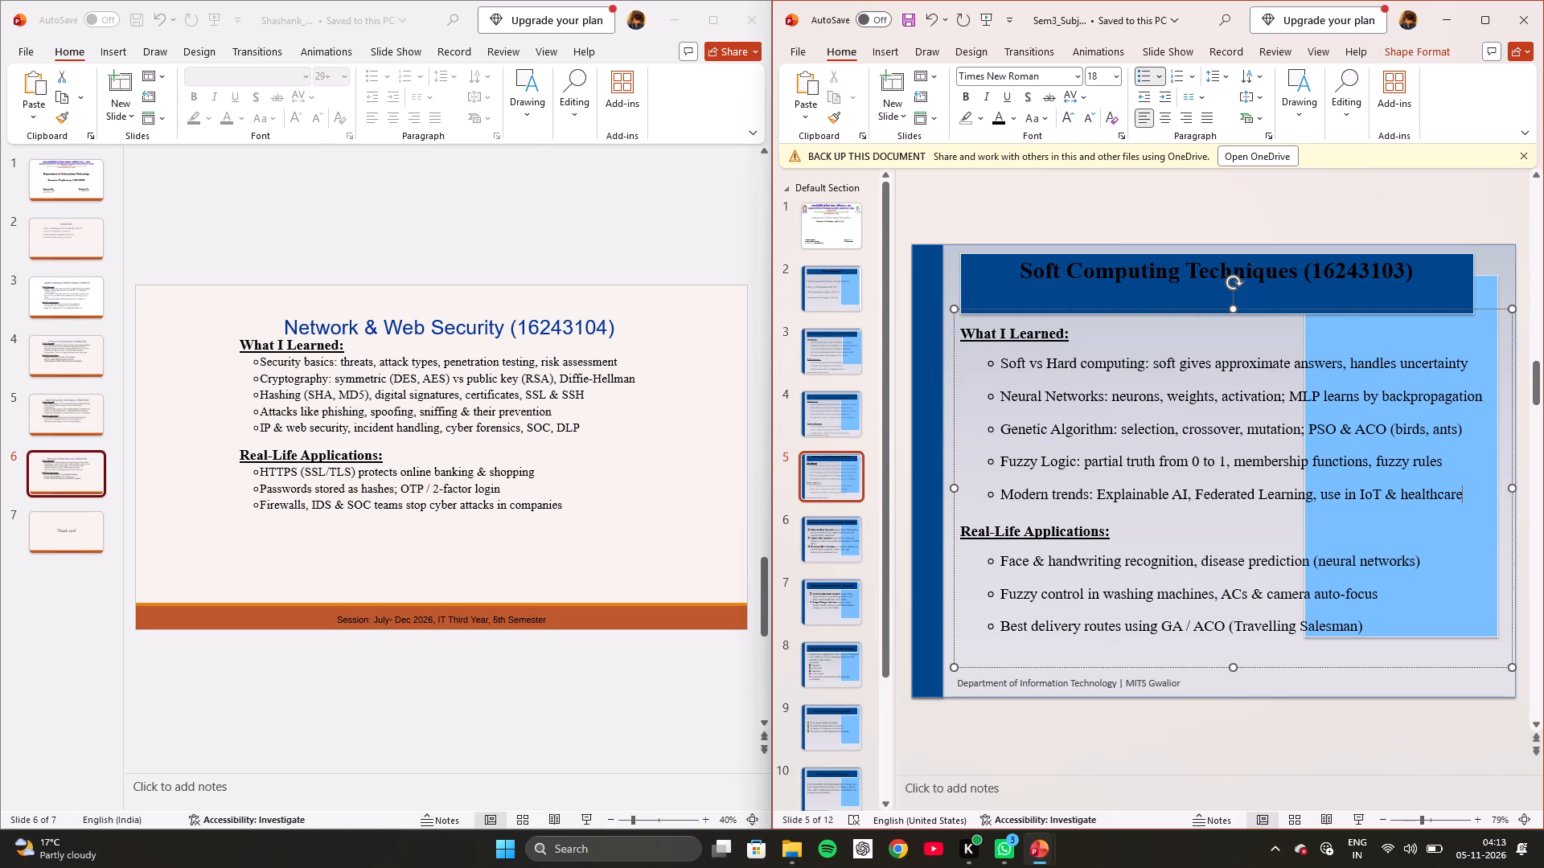
click(1200, 717)
Replace the slide 6 title in the Sem3 presentation with Network & Web Security (16243104), copied from the classmate's slide 6.
click(817, 524)
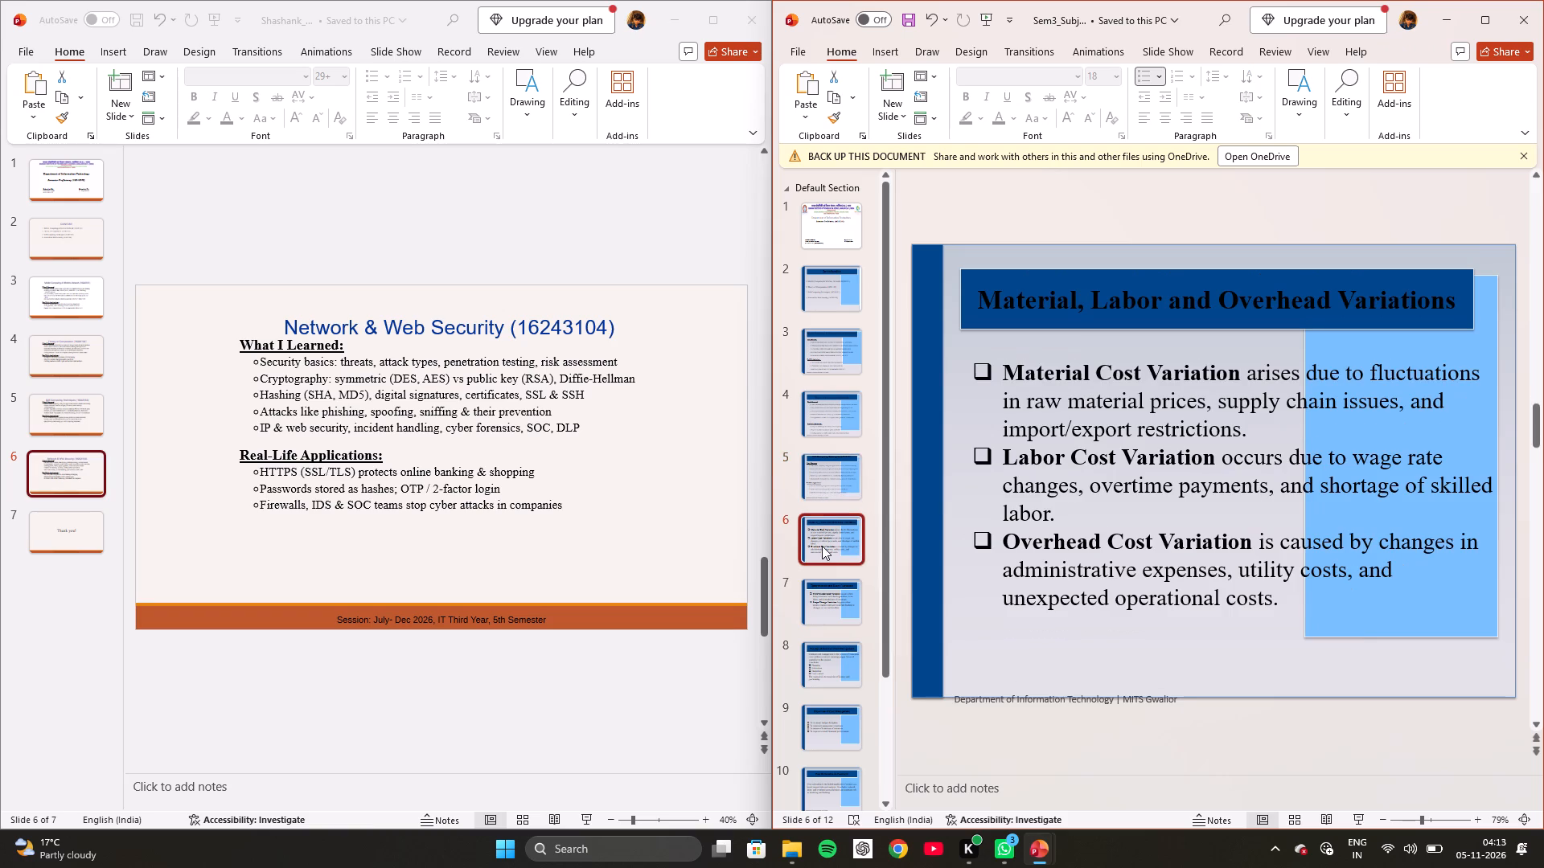
click(504, 449)
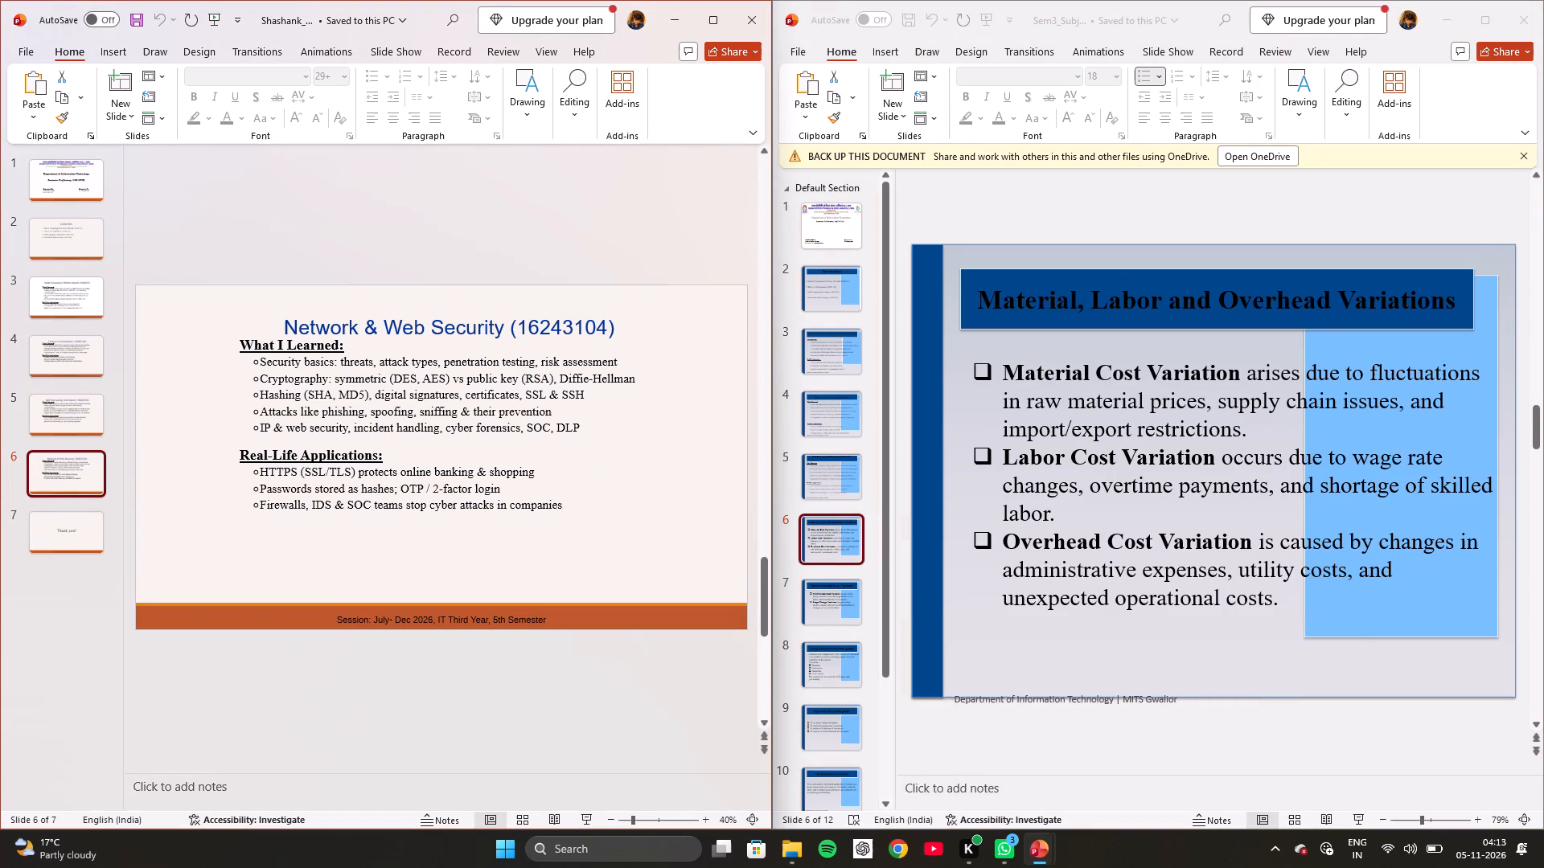
drag(287, 327, 629, 322)
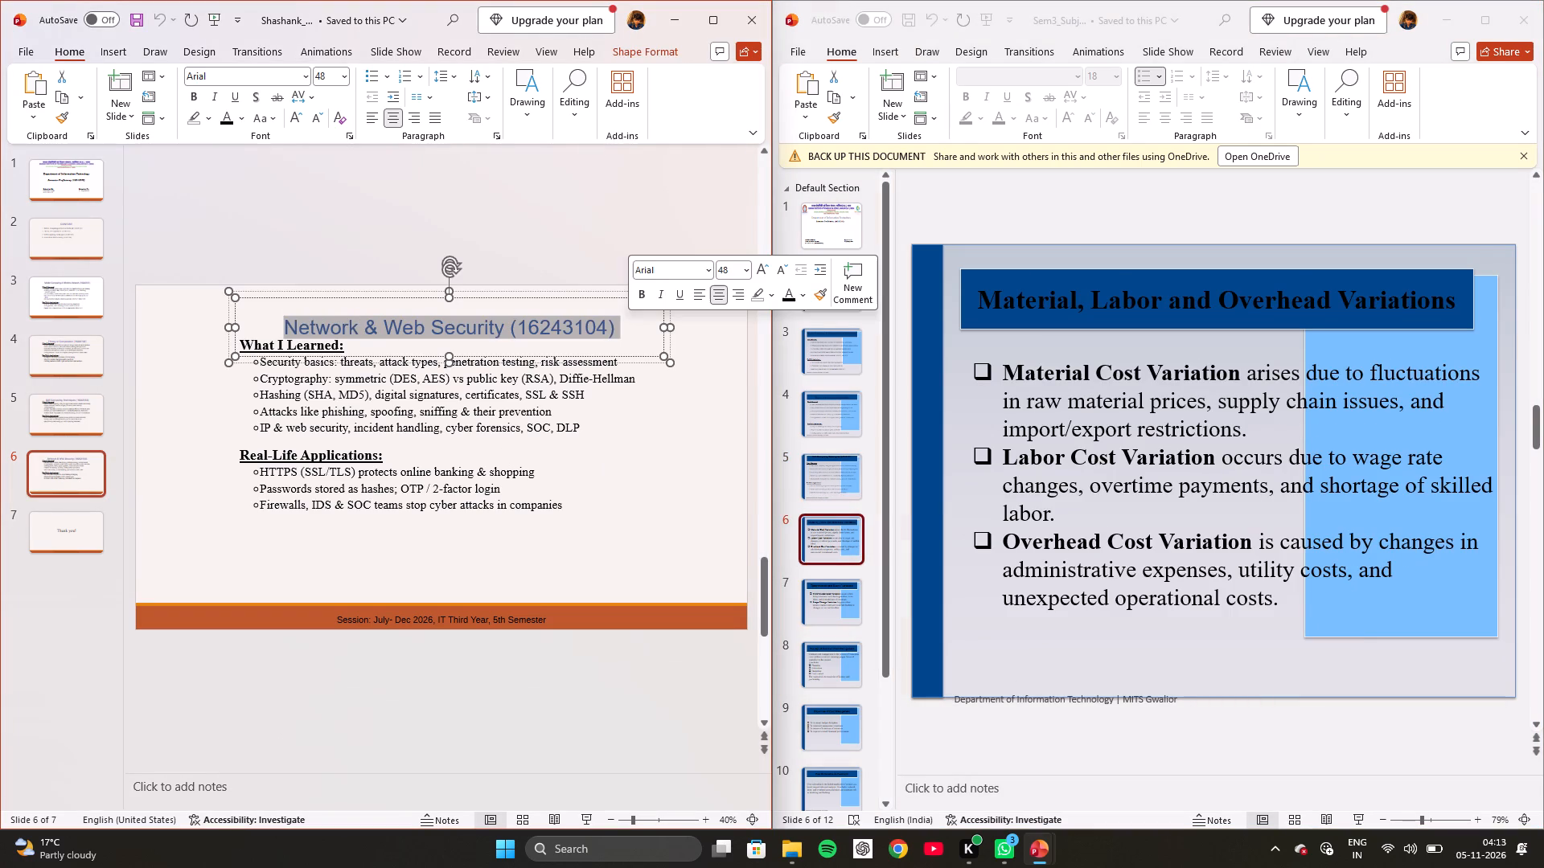
key(ctrl+c)
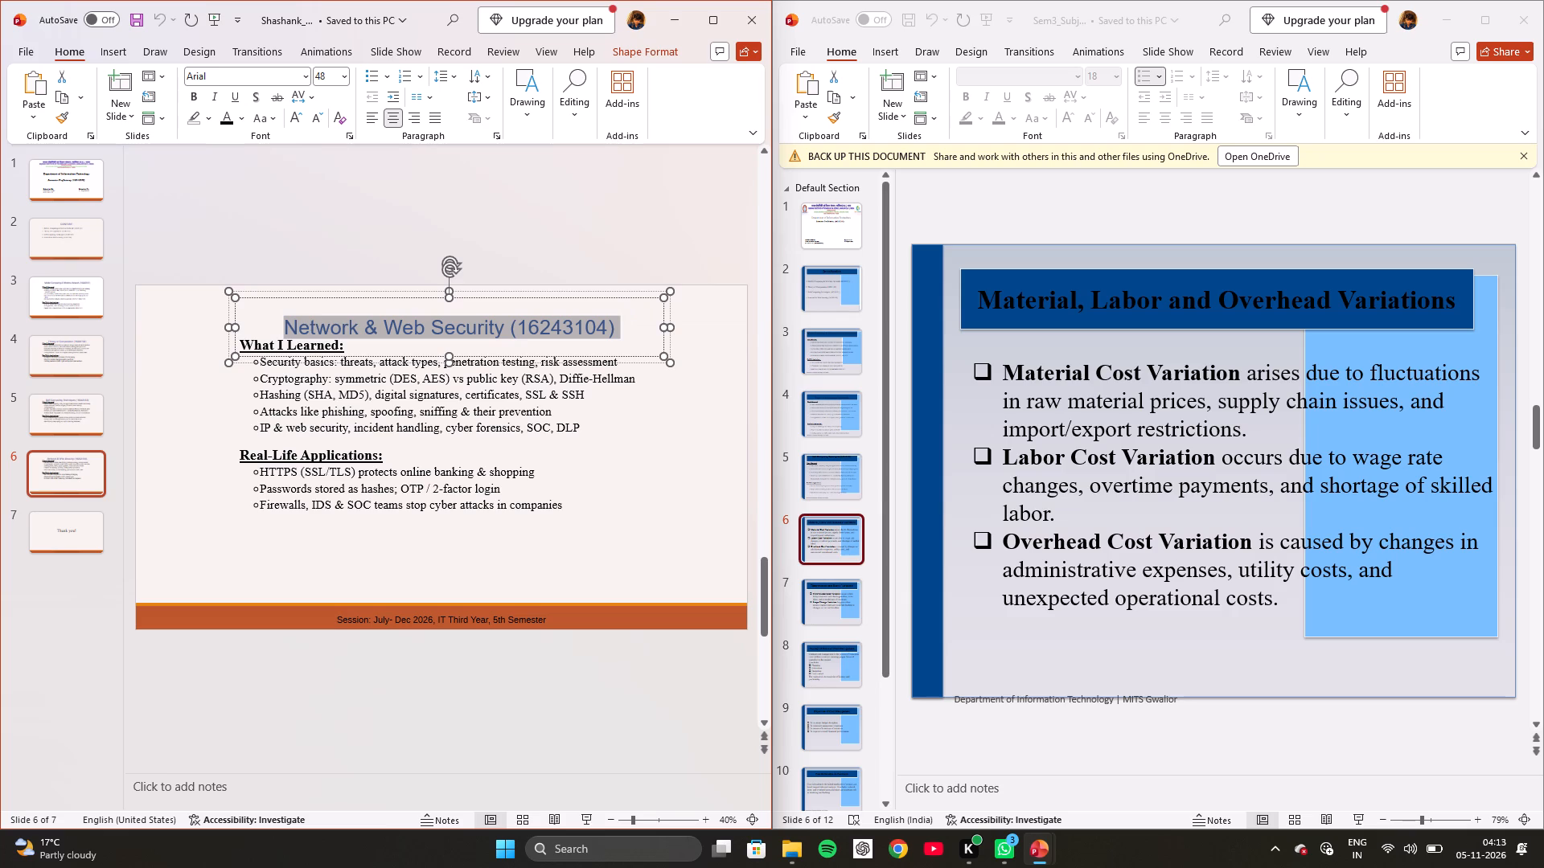
click(1099, 297)
click(1096, 298)
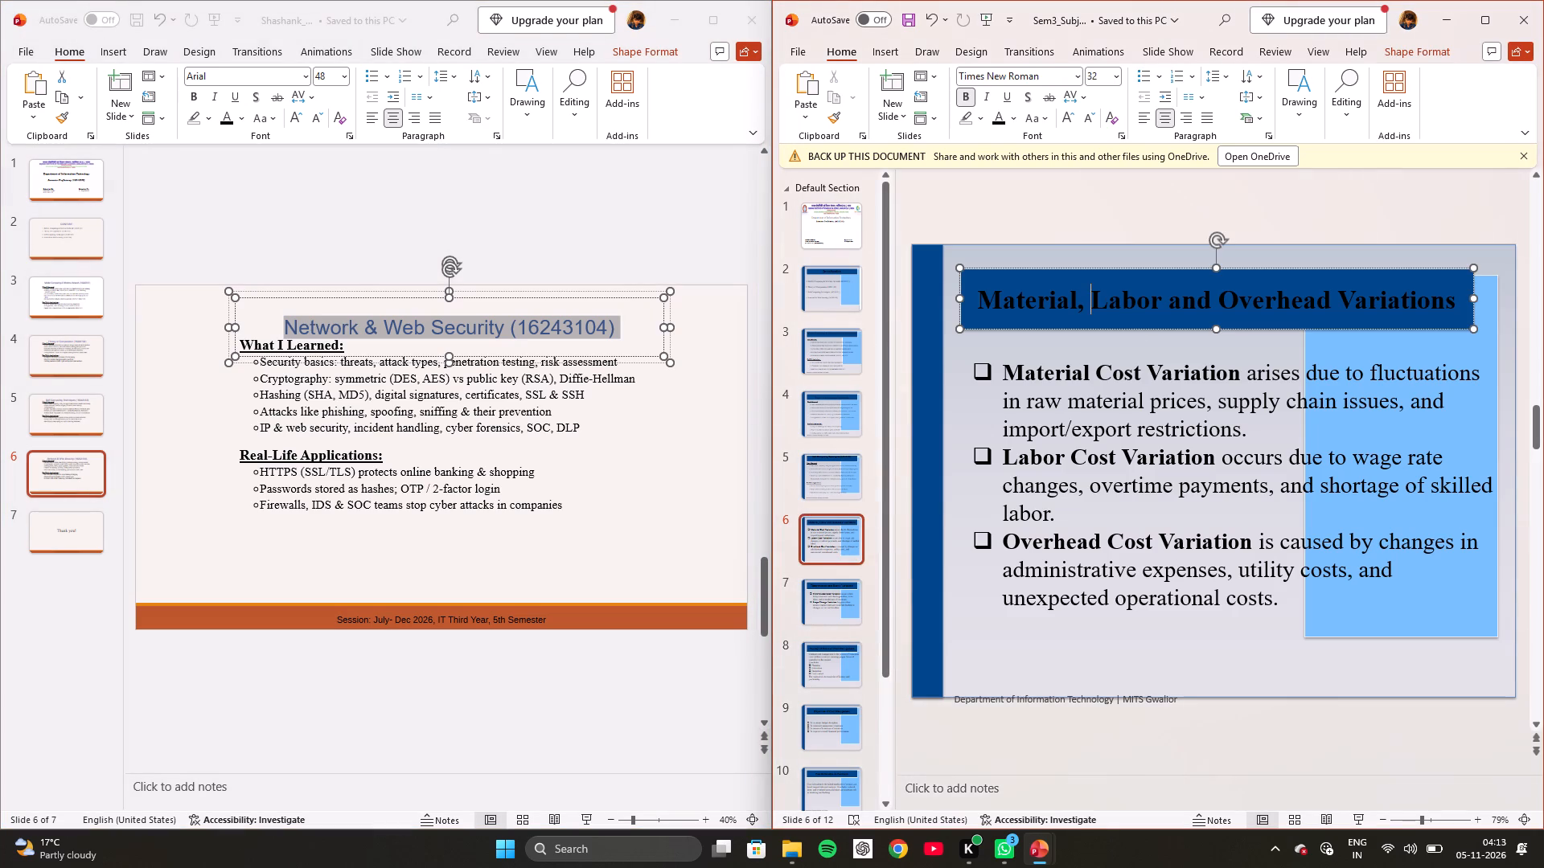
key(ctrl+a)
key(BackSpace)
key(ctrl+v)
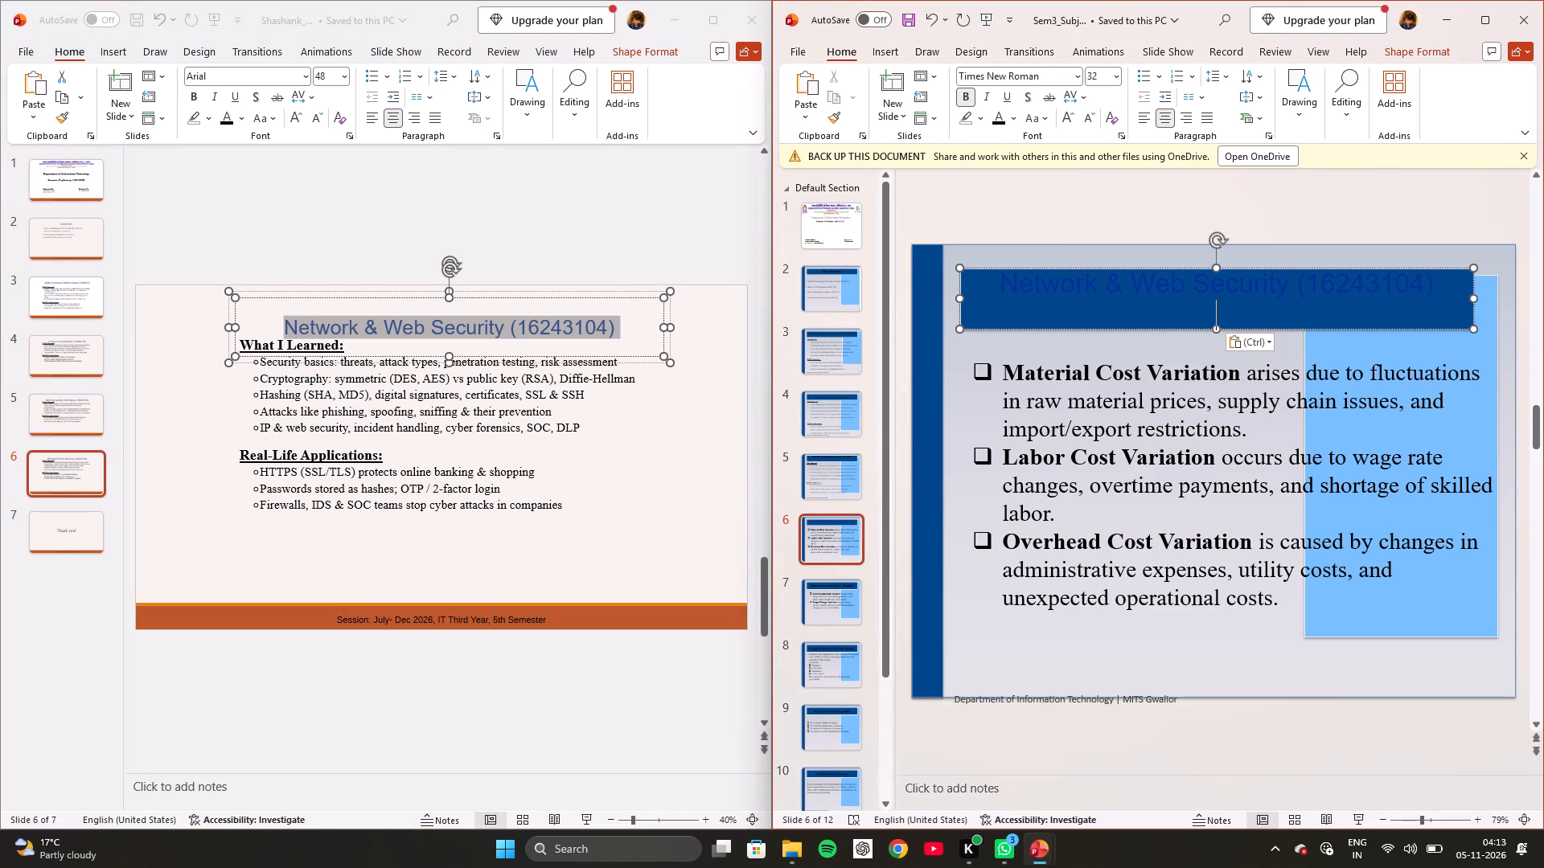
Format the slide 6 title as black Times New Roman, size 28, and remove the empty line below it.
key(ctrl+a)
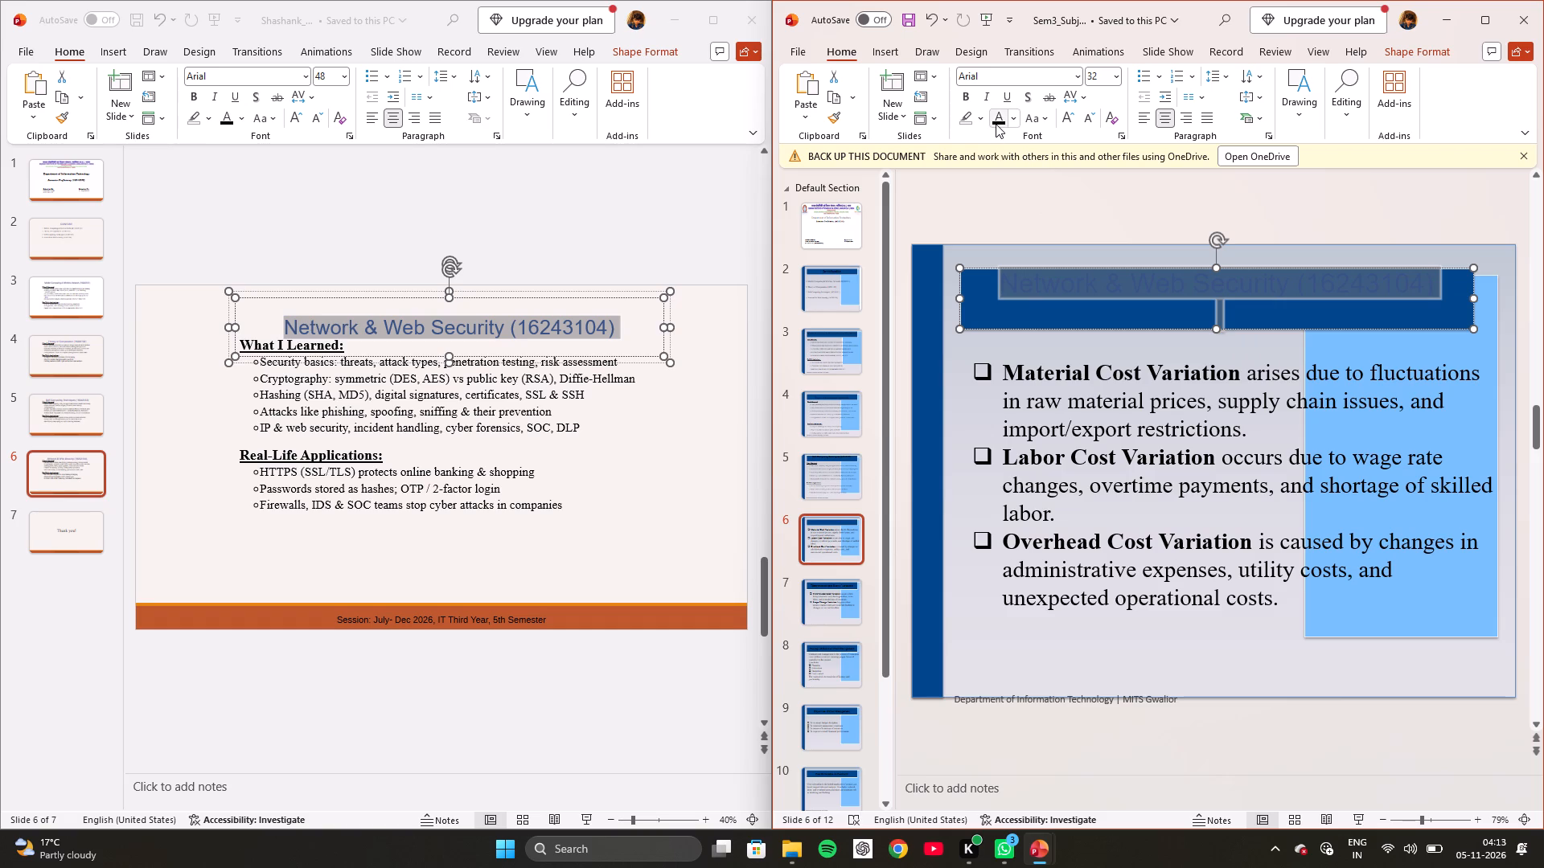
click(996, 124)
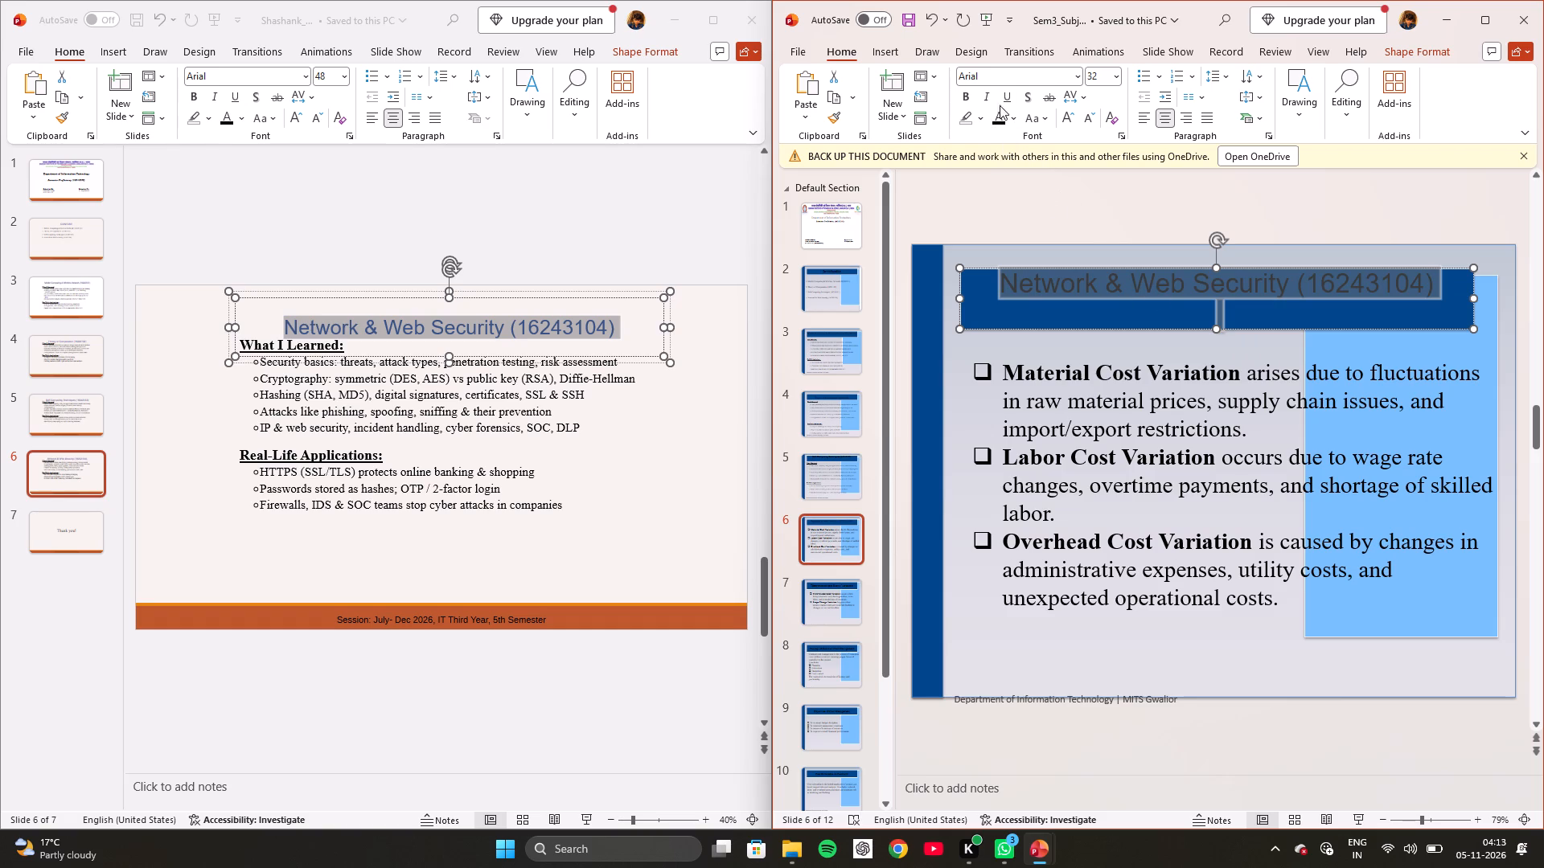
click(1000, 80)
key(t)
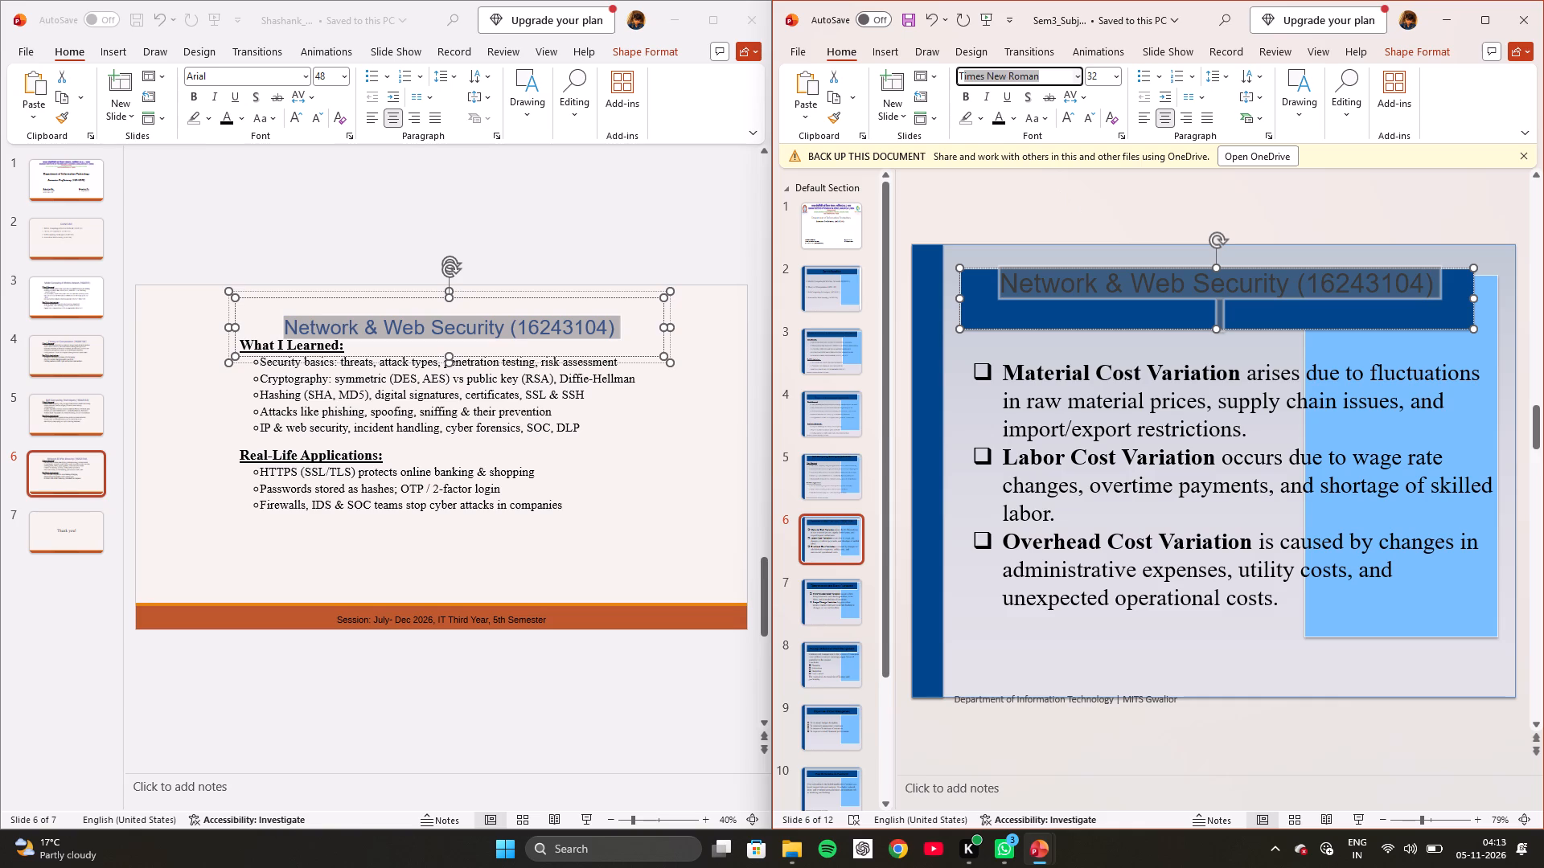
key(Return)
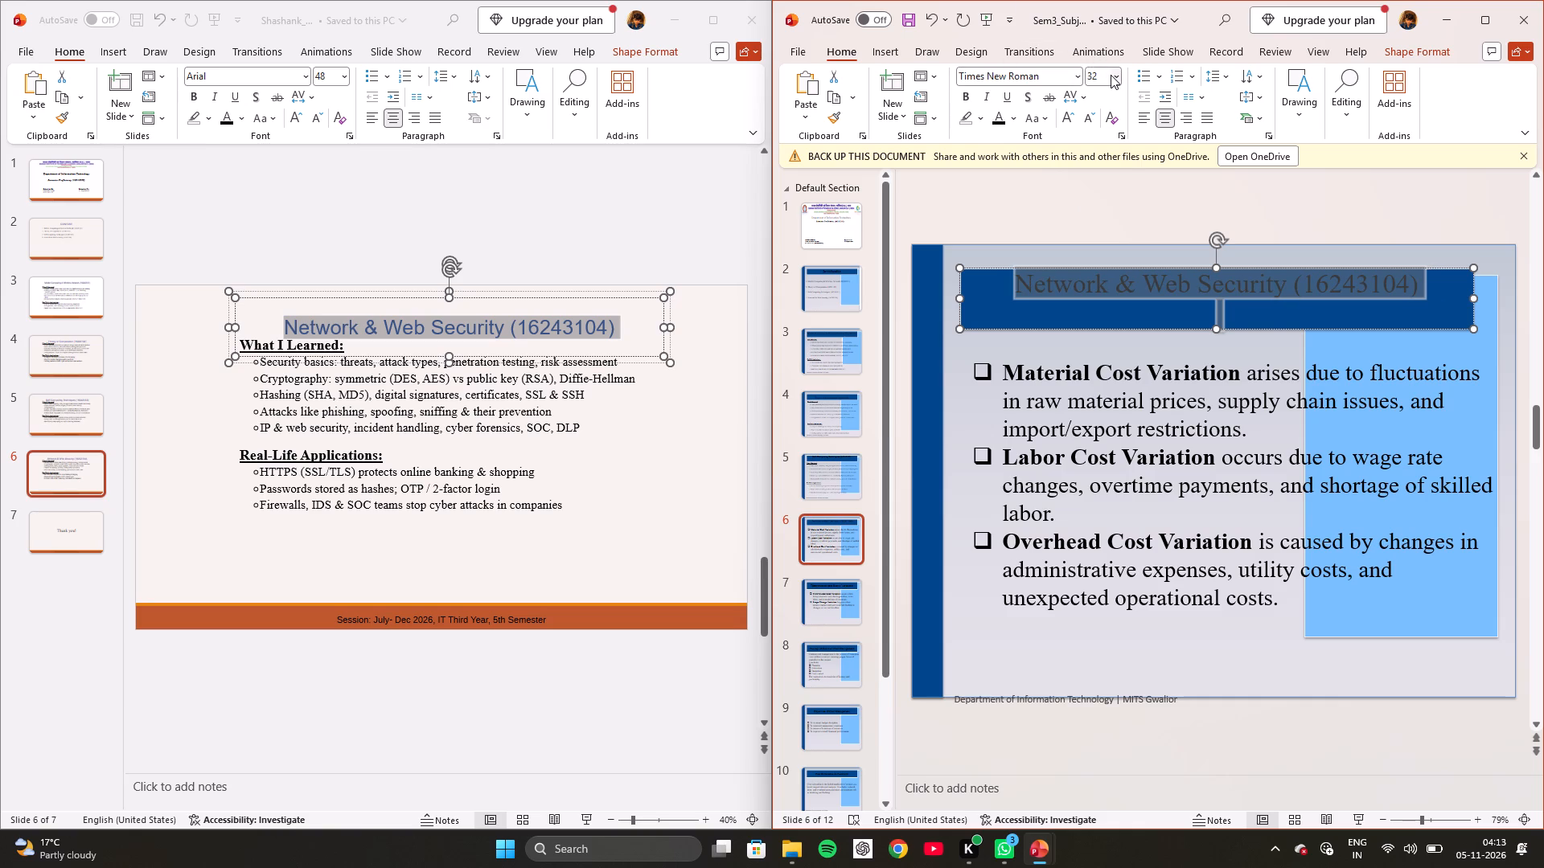
click(1111, 75)
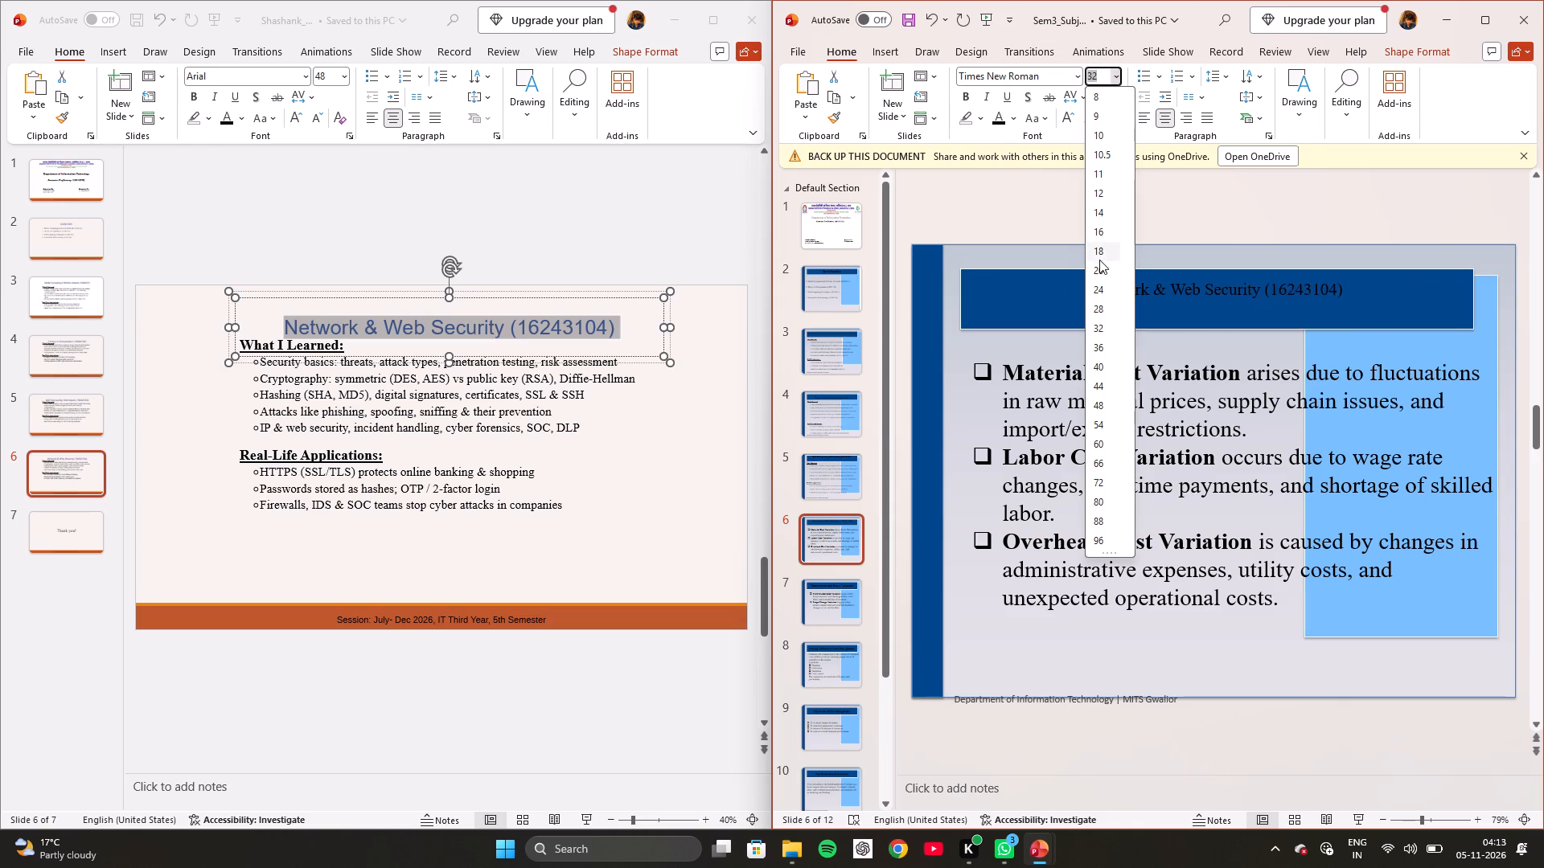
click(1107, 304)
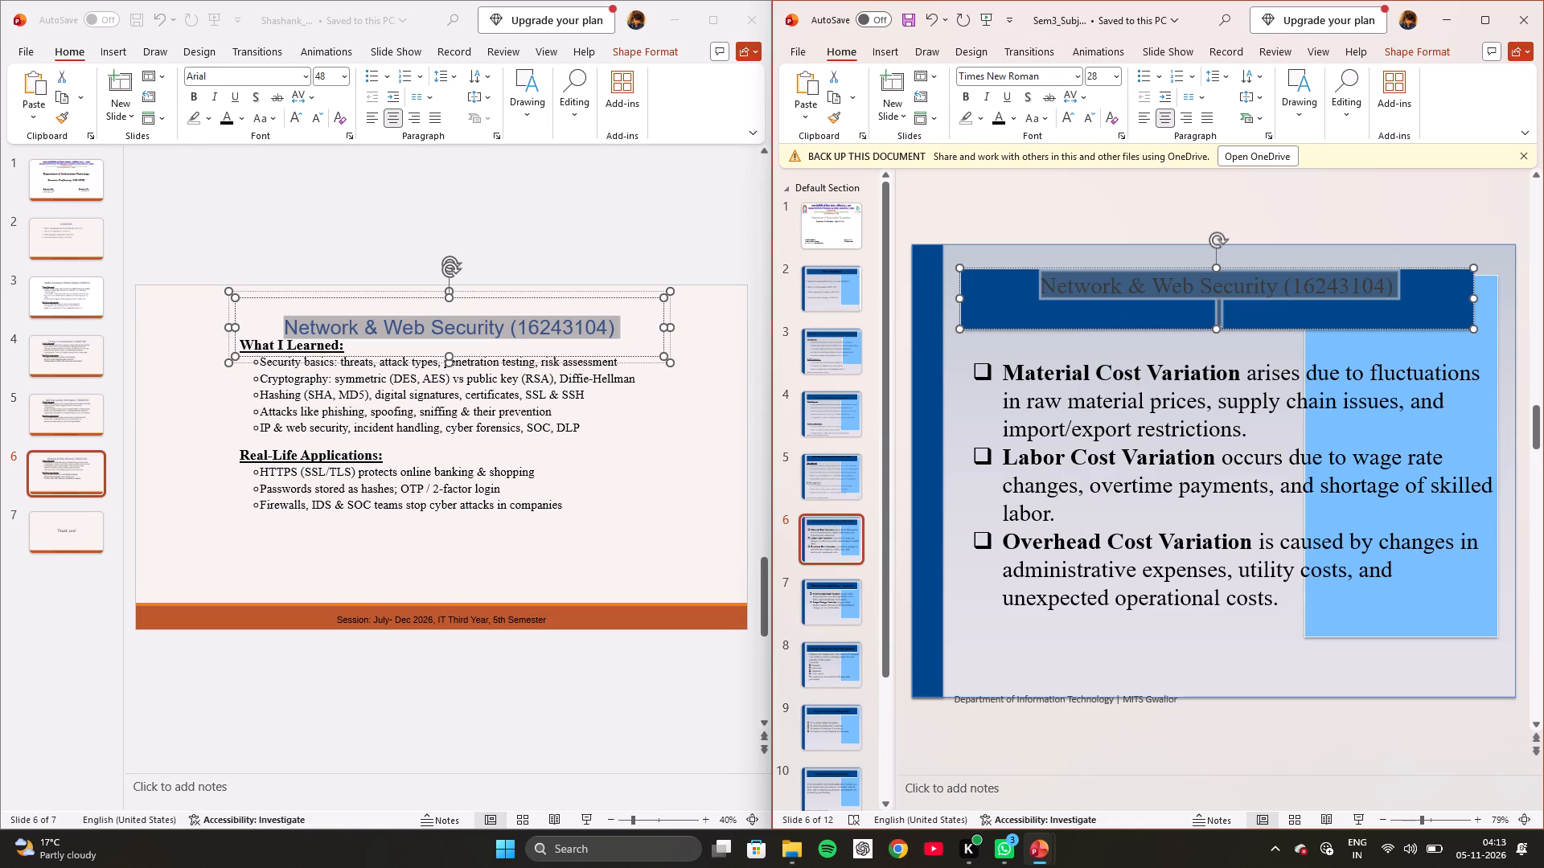
click(1192, 316)
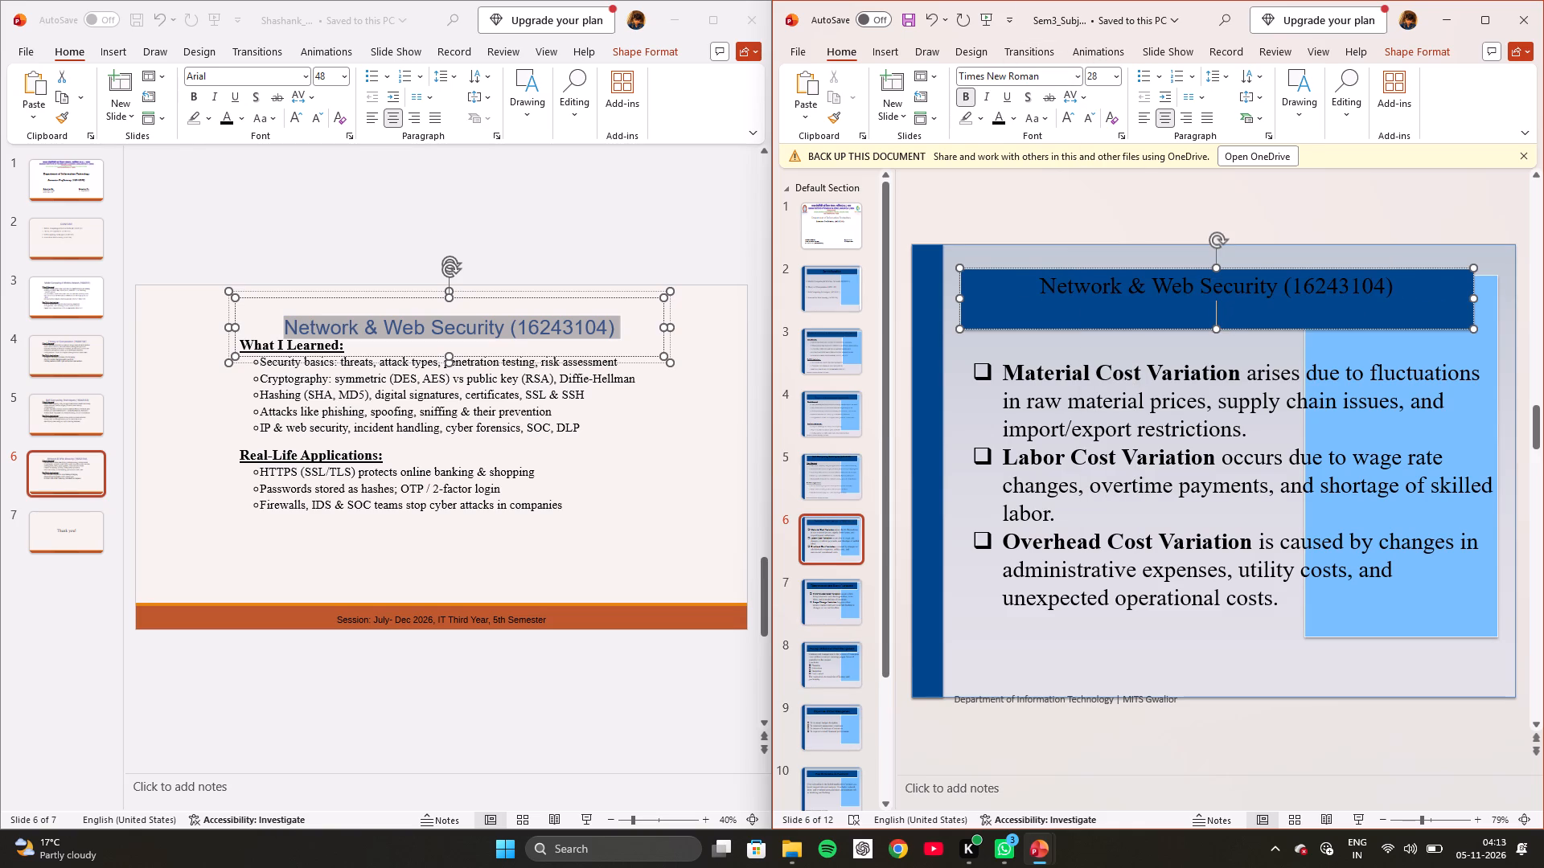
key(BackSpace)
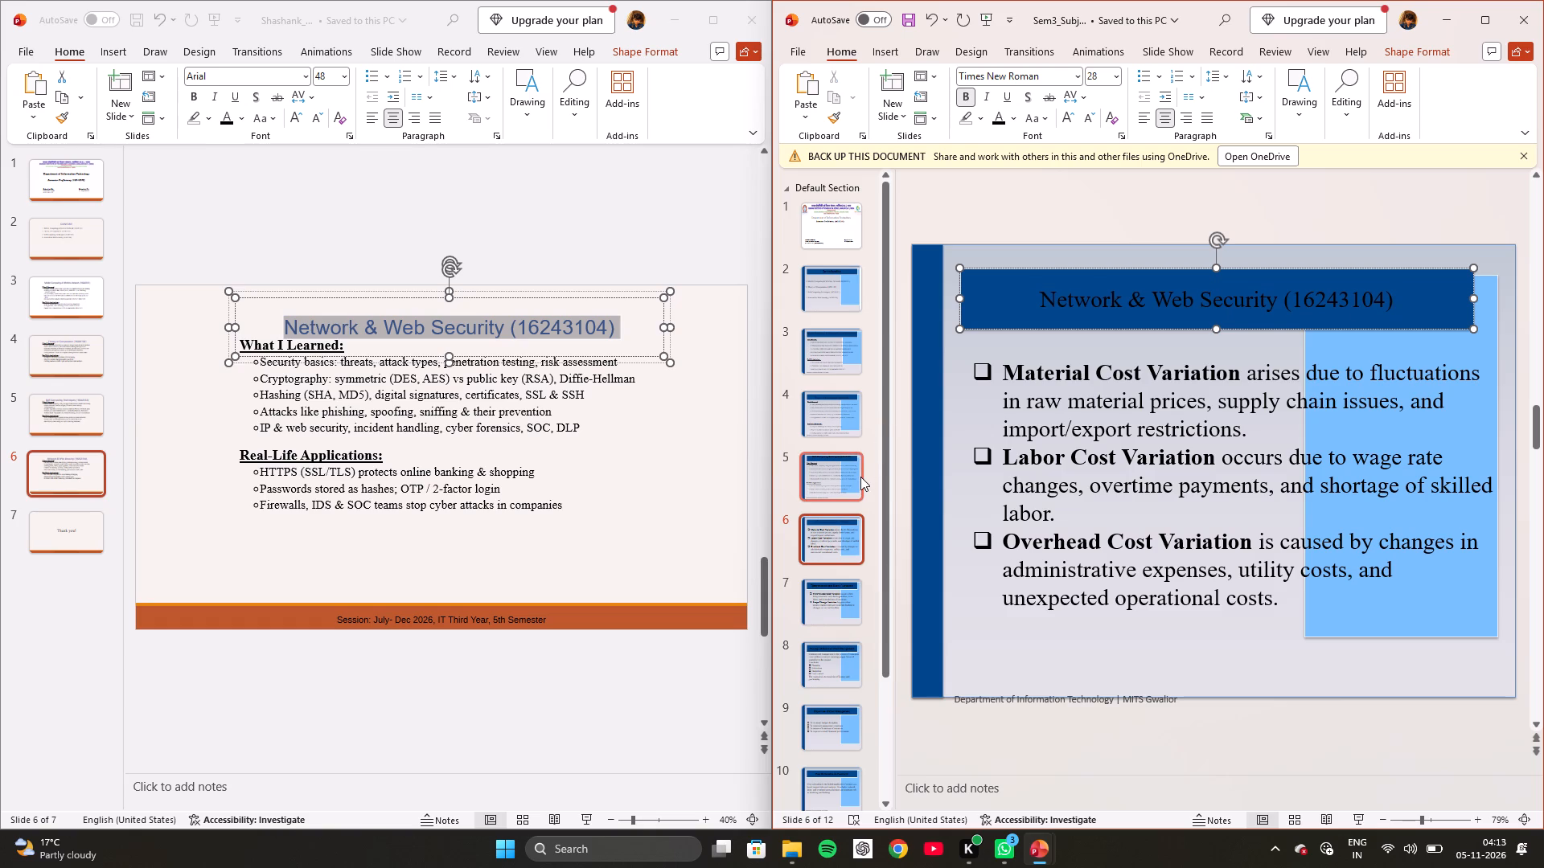
Replace the slide 6 body text in the Sem3 presentation with the Network & Web Security content copied from the classmate's slide 6.
click(1093, 422)
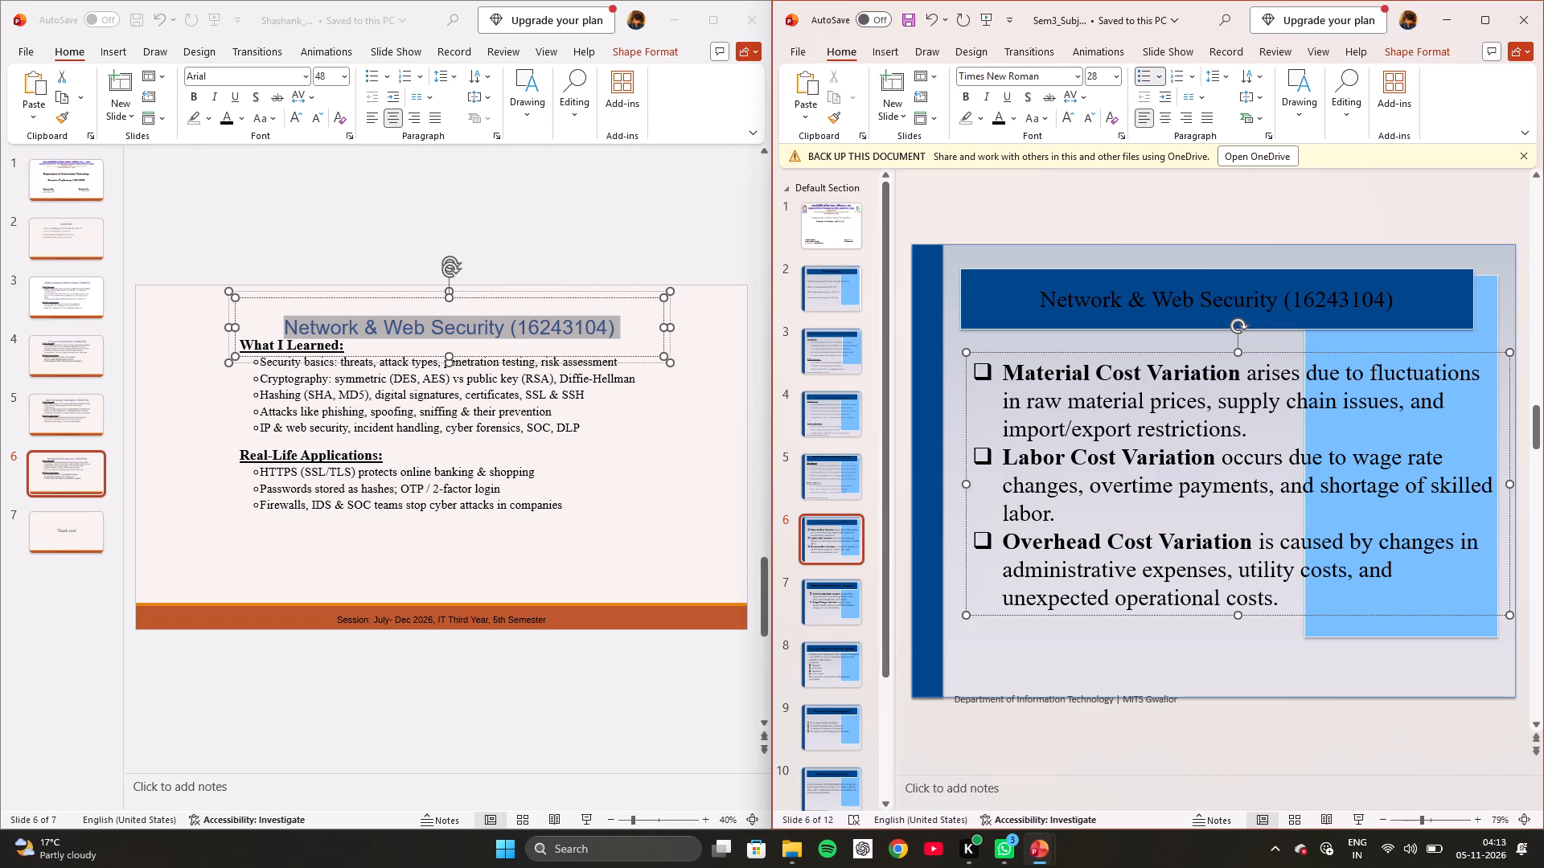
key(ctrl+a)
key(BackSpace)
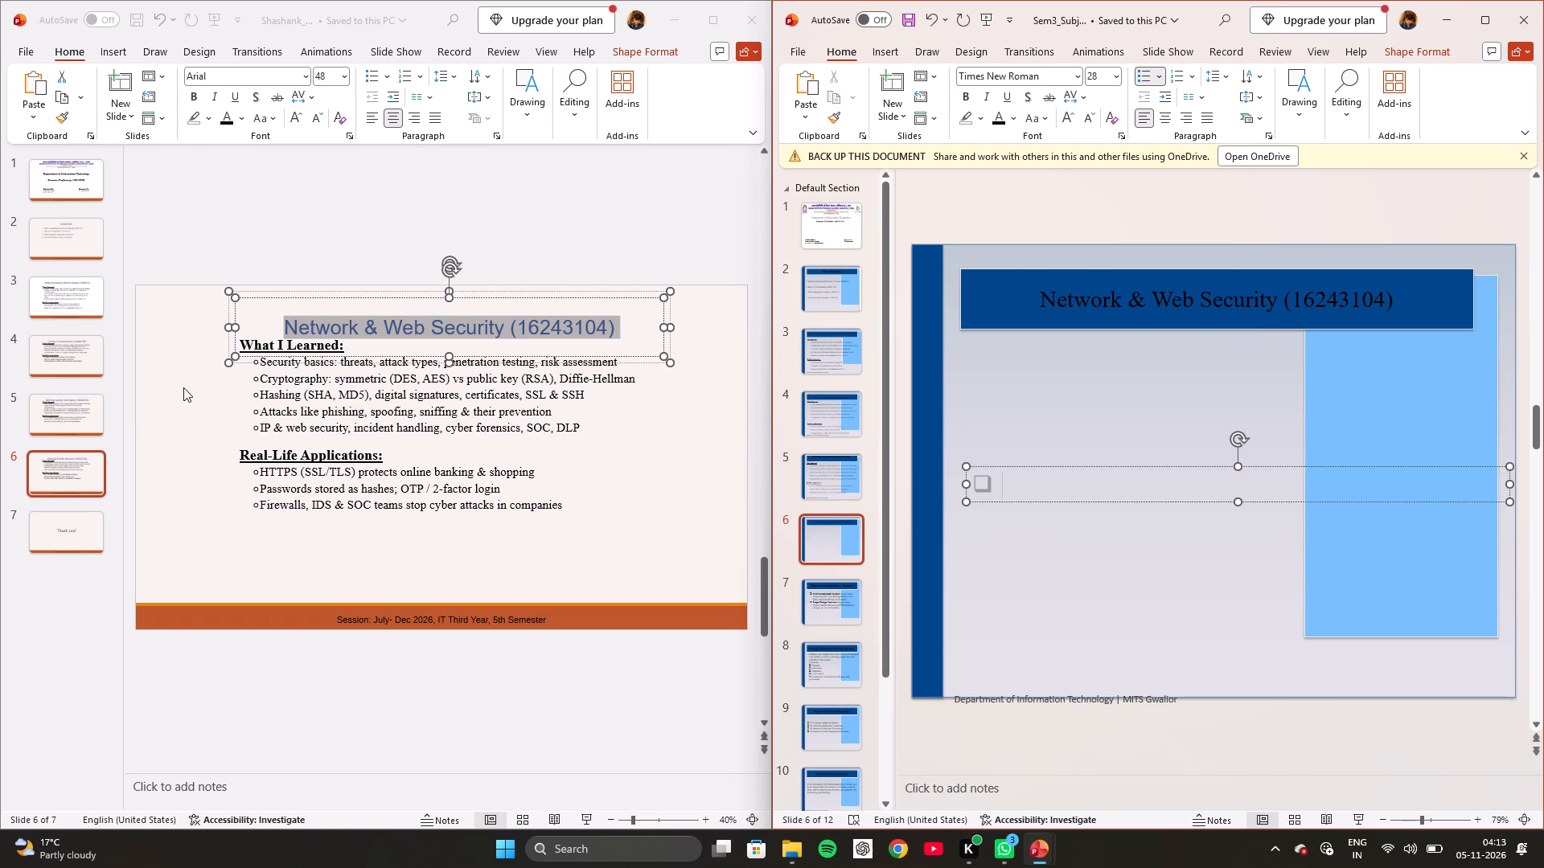
click(288, 442)
click(320, 473)
key(ctrl+a)
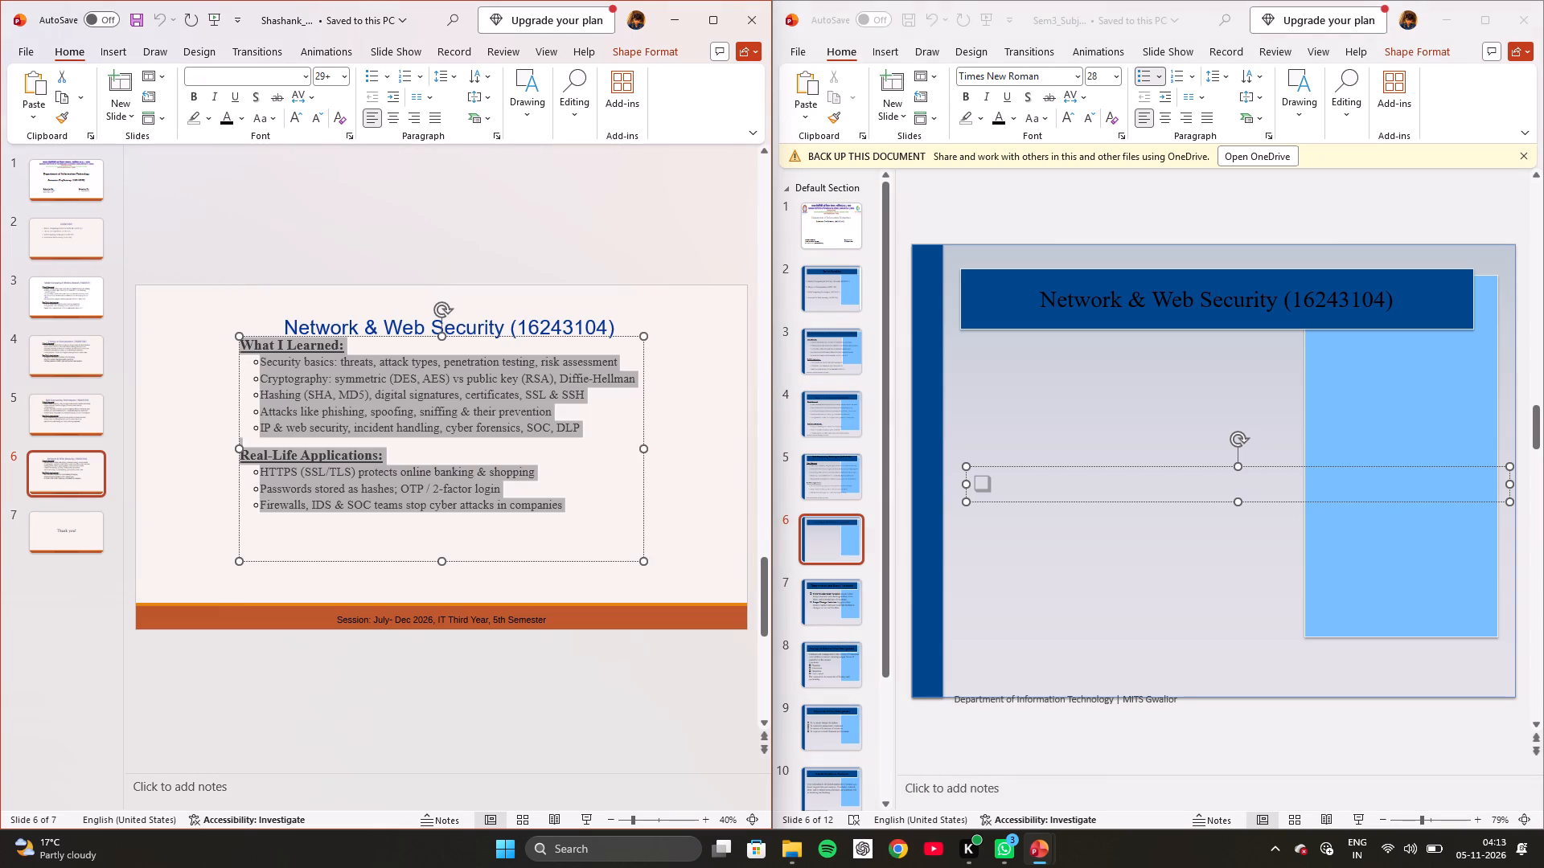
key(ctrl+c)
click(1037, 475)
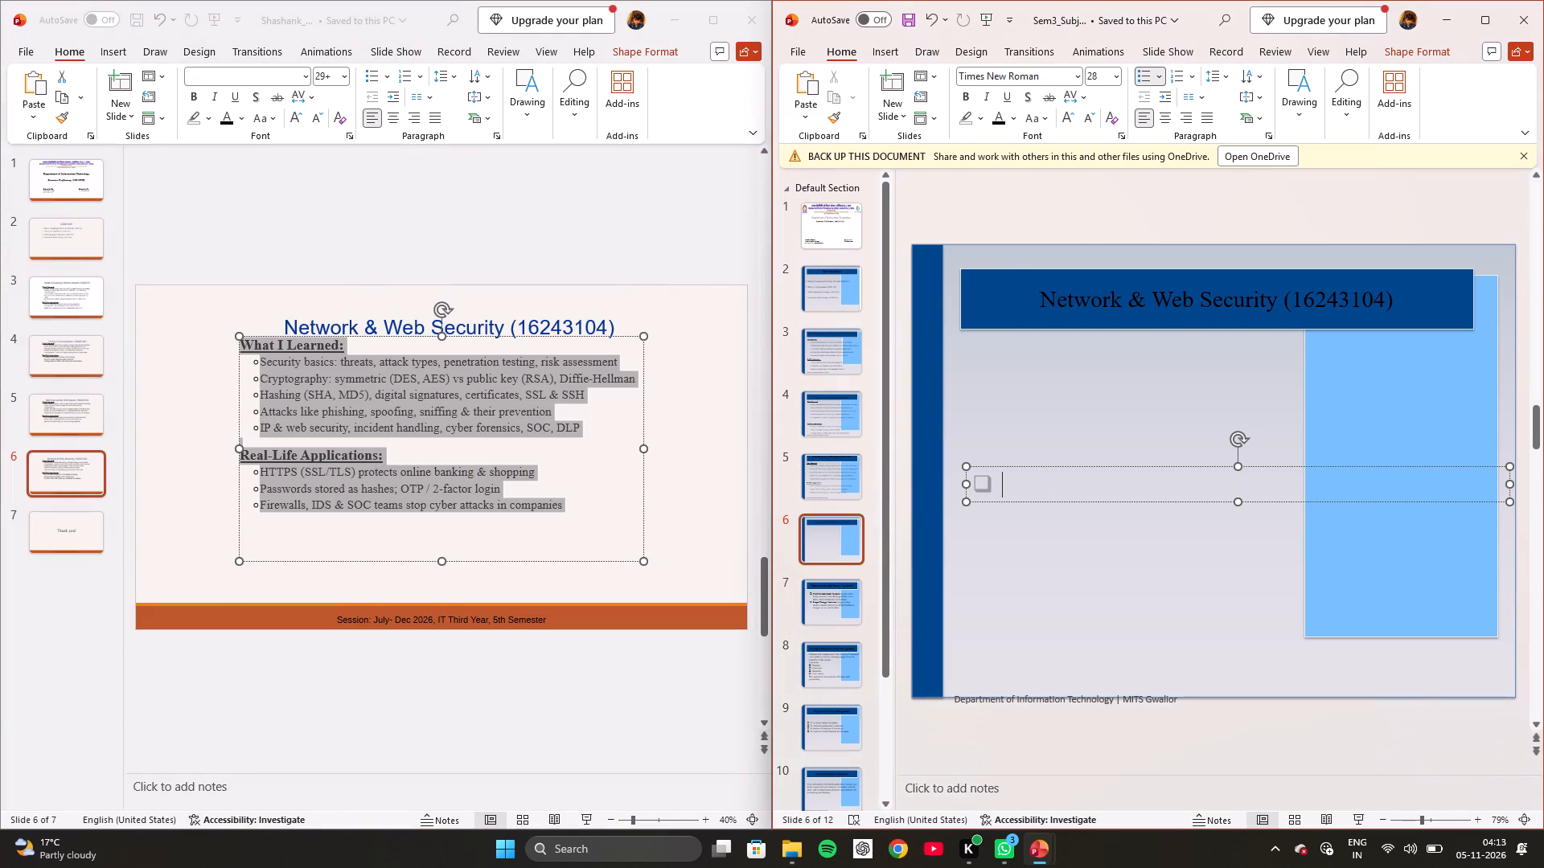
key(ctrl+v)
Format all the slide 6 body text as Times New Roman, size 18.
key(ctrl+a)
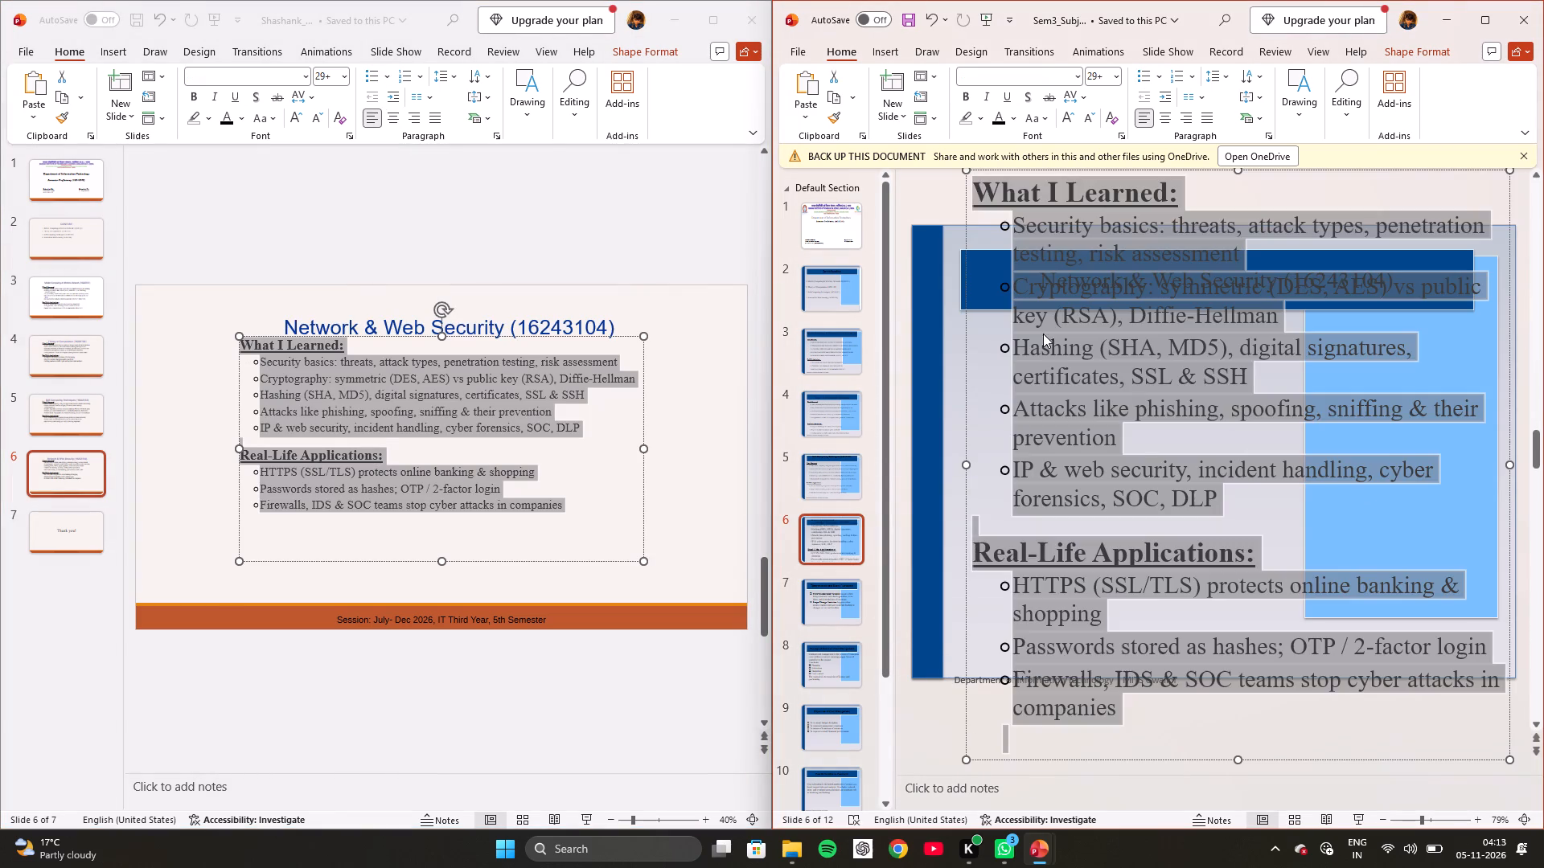
click(1111, 75)
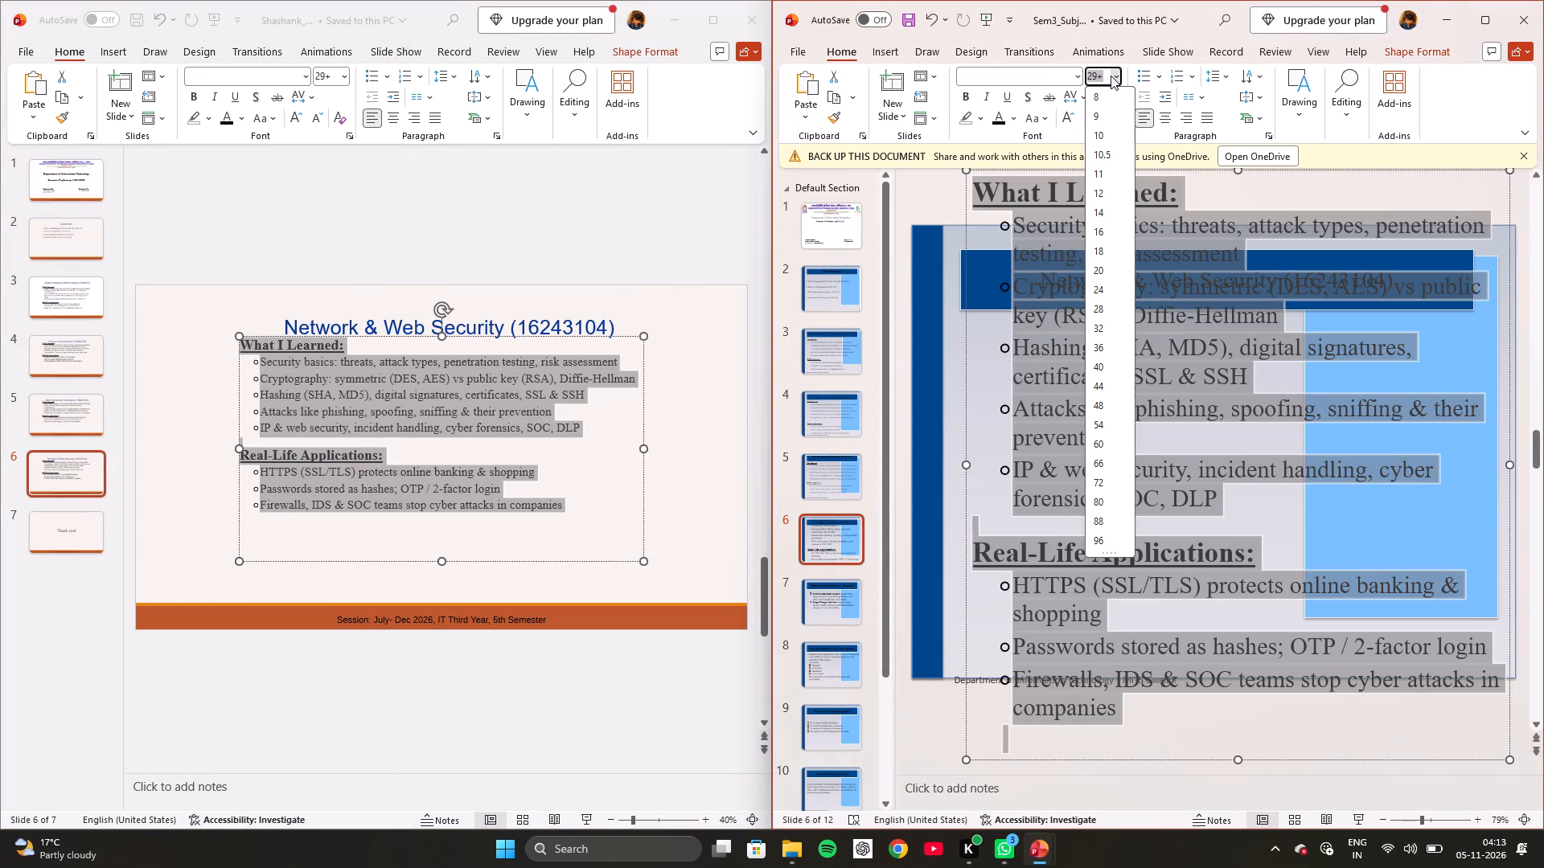
text(18)
key(Return)
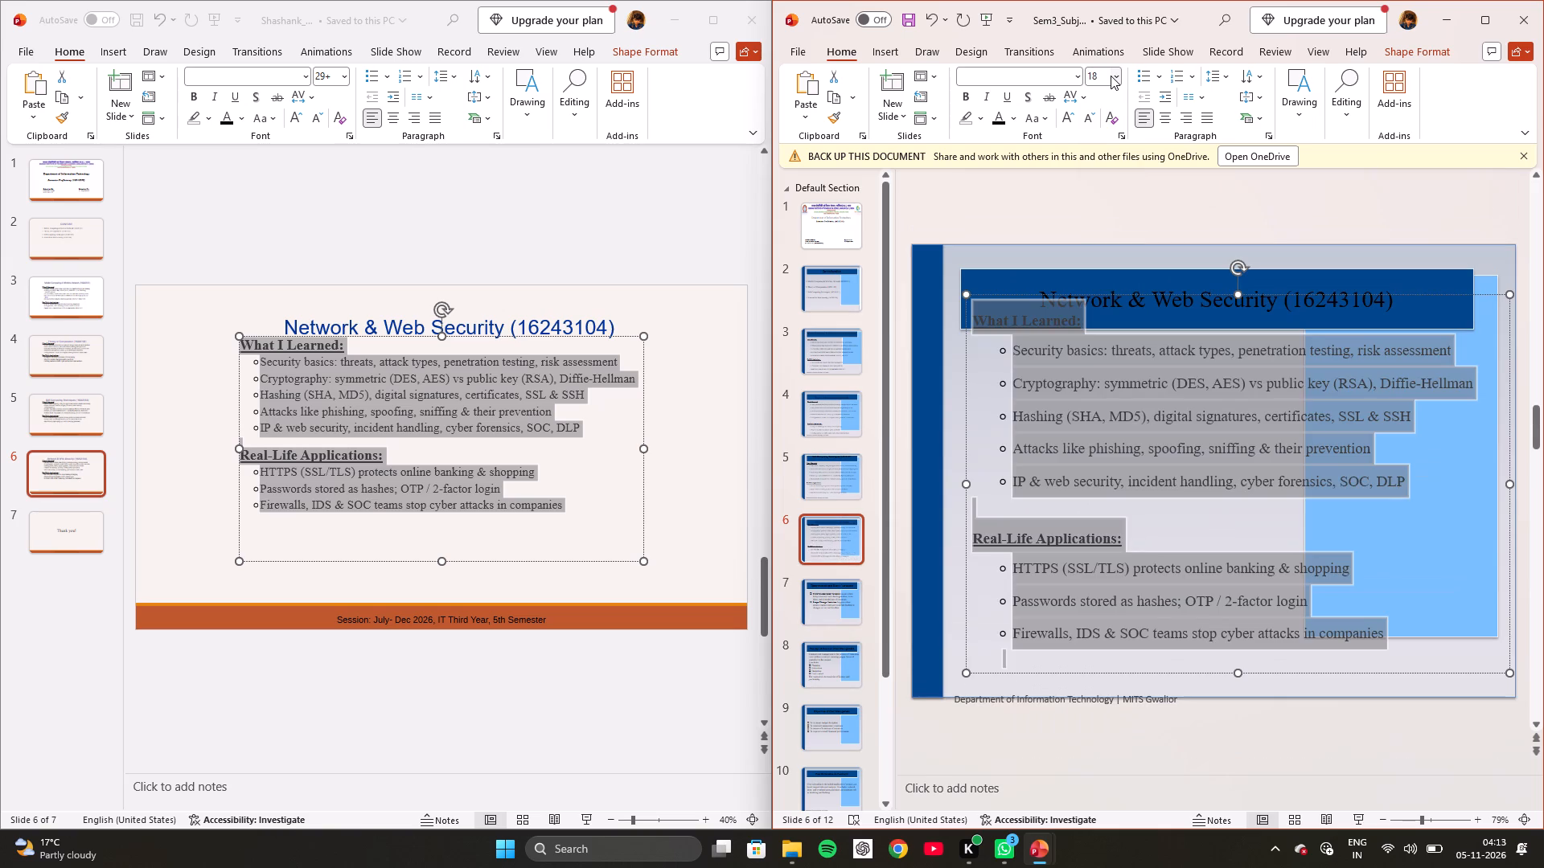
click(1032, 78)
text(tim)
key(Return)
click(1135, 490)
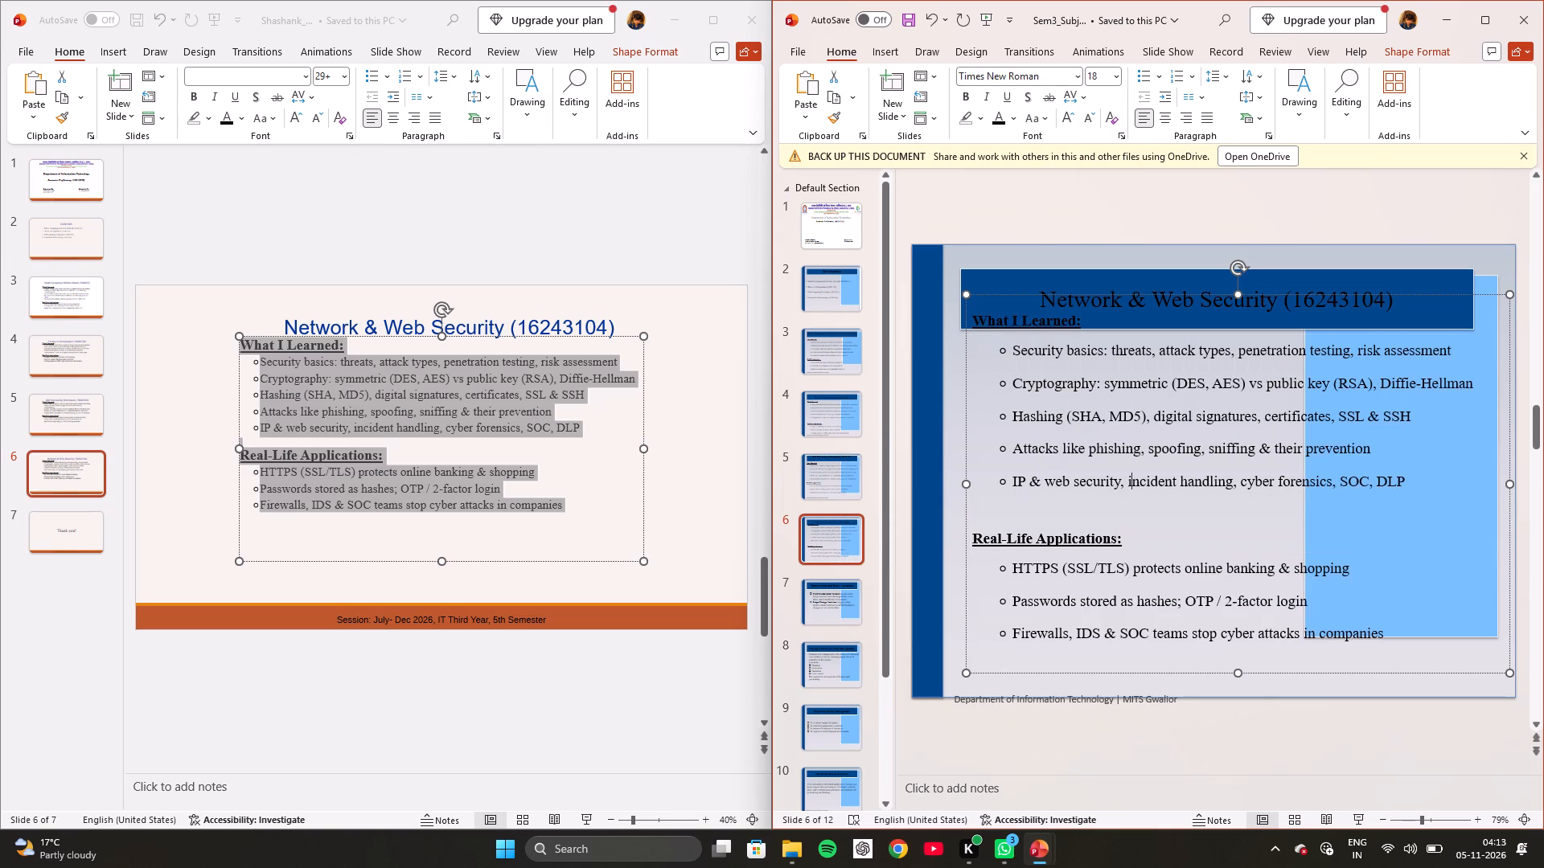
Move the slide 6 body text box down so its What I Learned heading clears the title banner.
drag(1068, 672, 1070, 689)
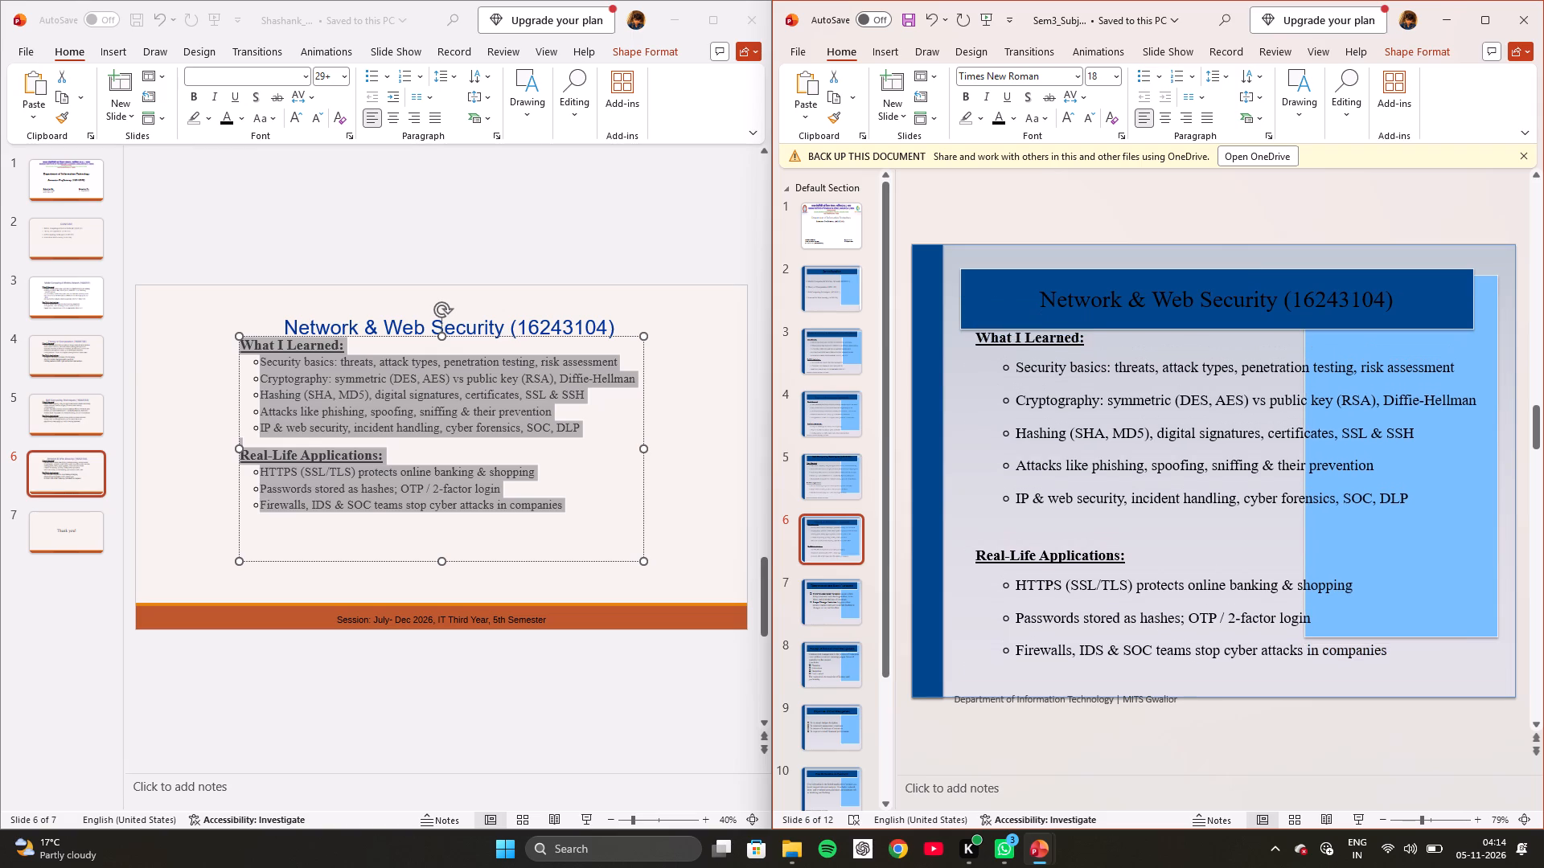
drag(1070, 689, 1056, 694)
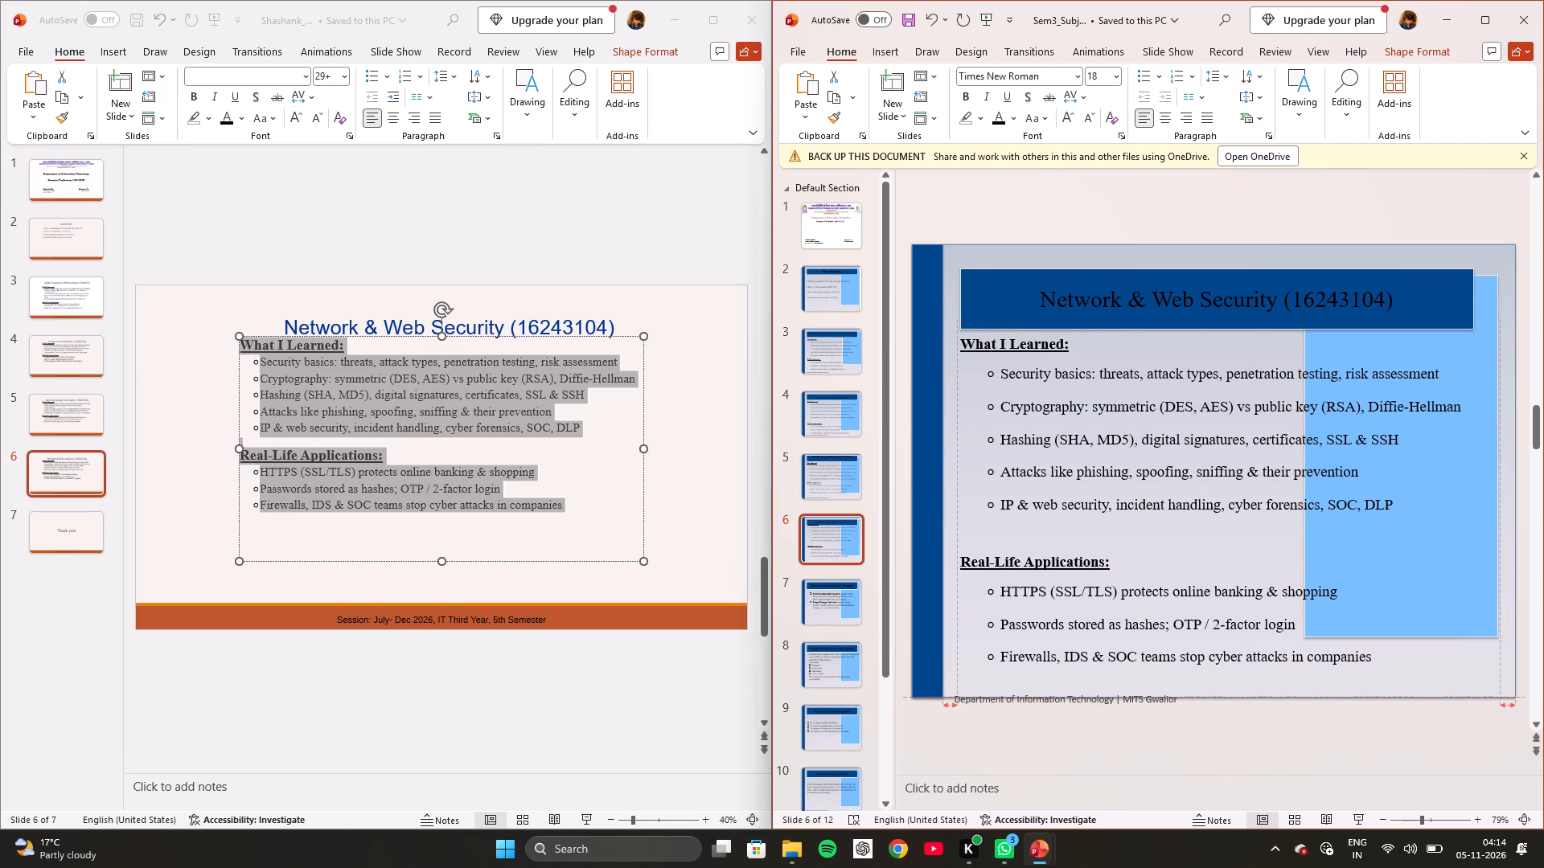
drag(1056, 694, 1062, 698)
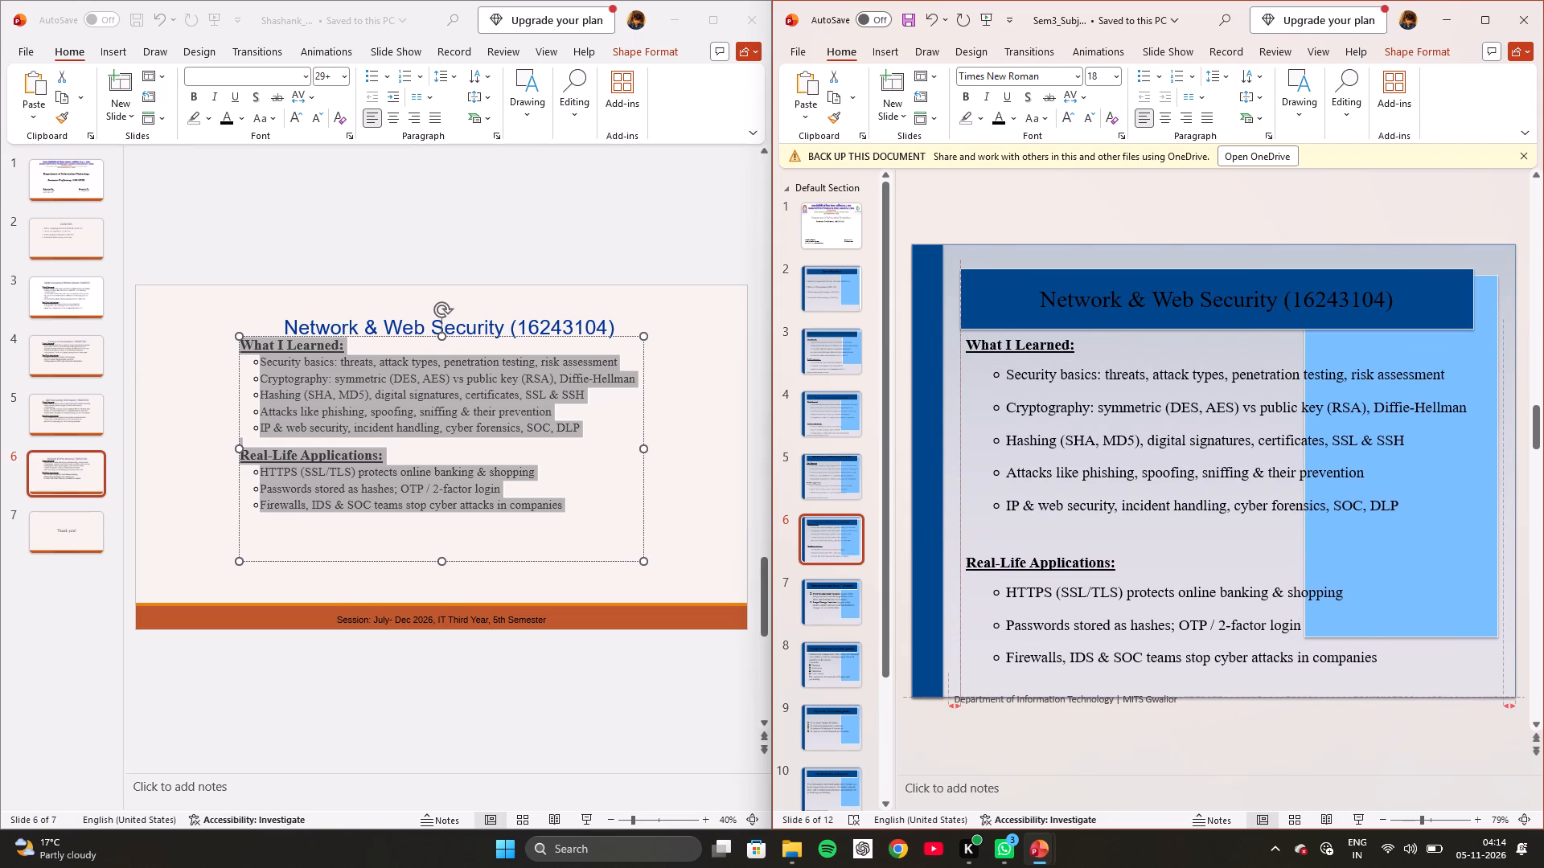
drag(1062, 698, 1061, 698)
click(1176, 506)
Move the Network & Web Security title banner up to near the top edge of slide 6.
click(1119, 306)
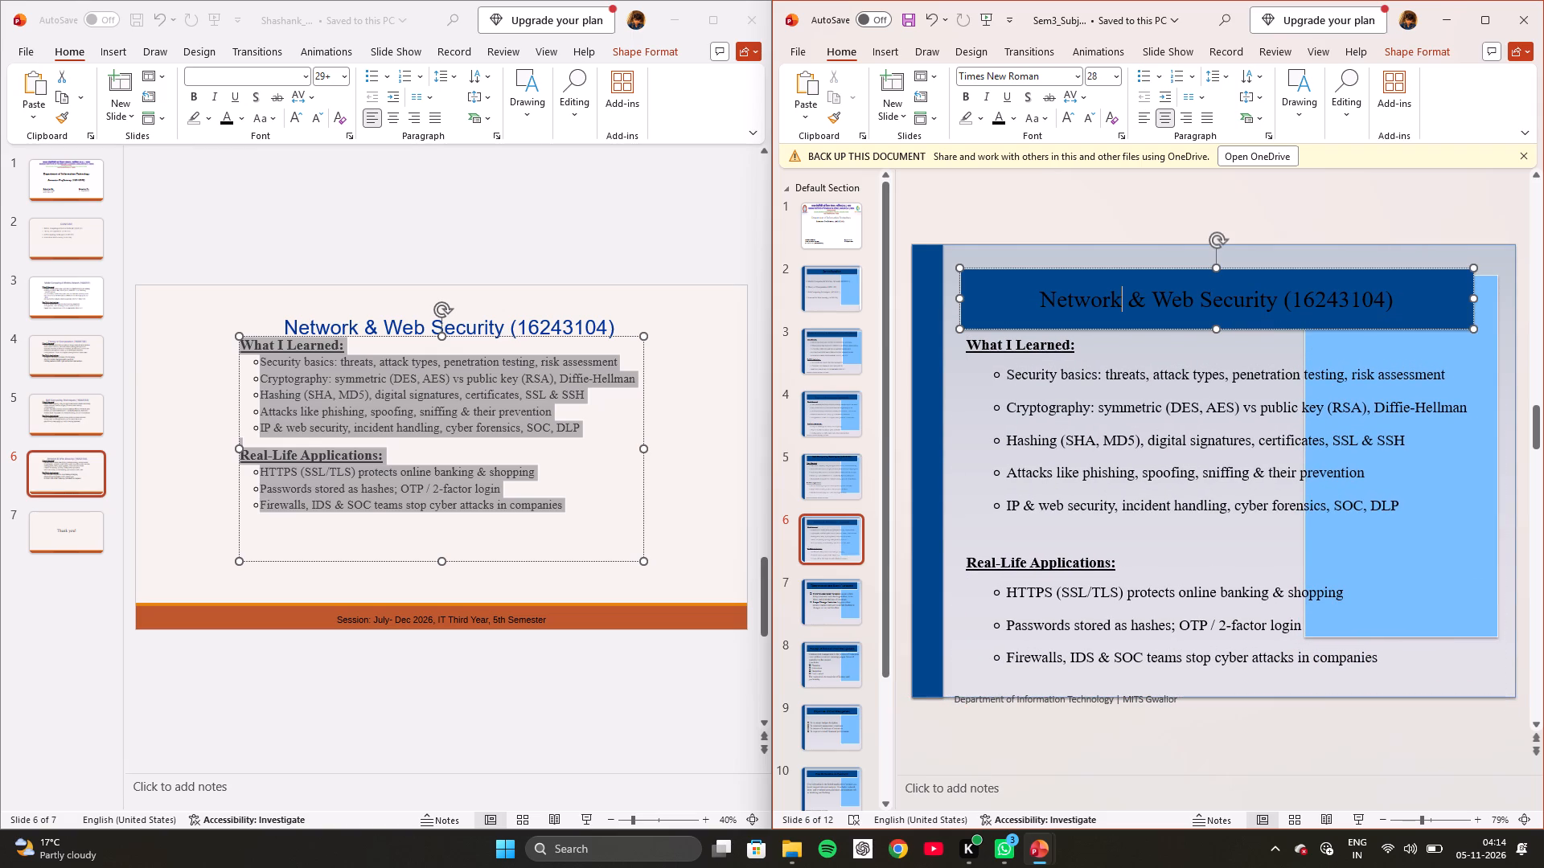
drag(1127, 276, 1127, 262)
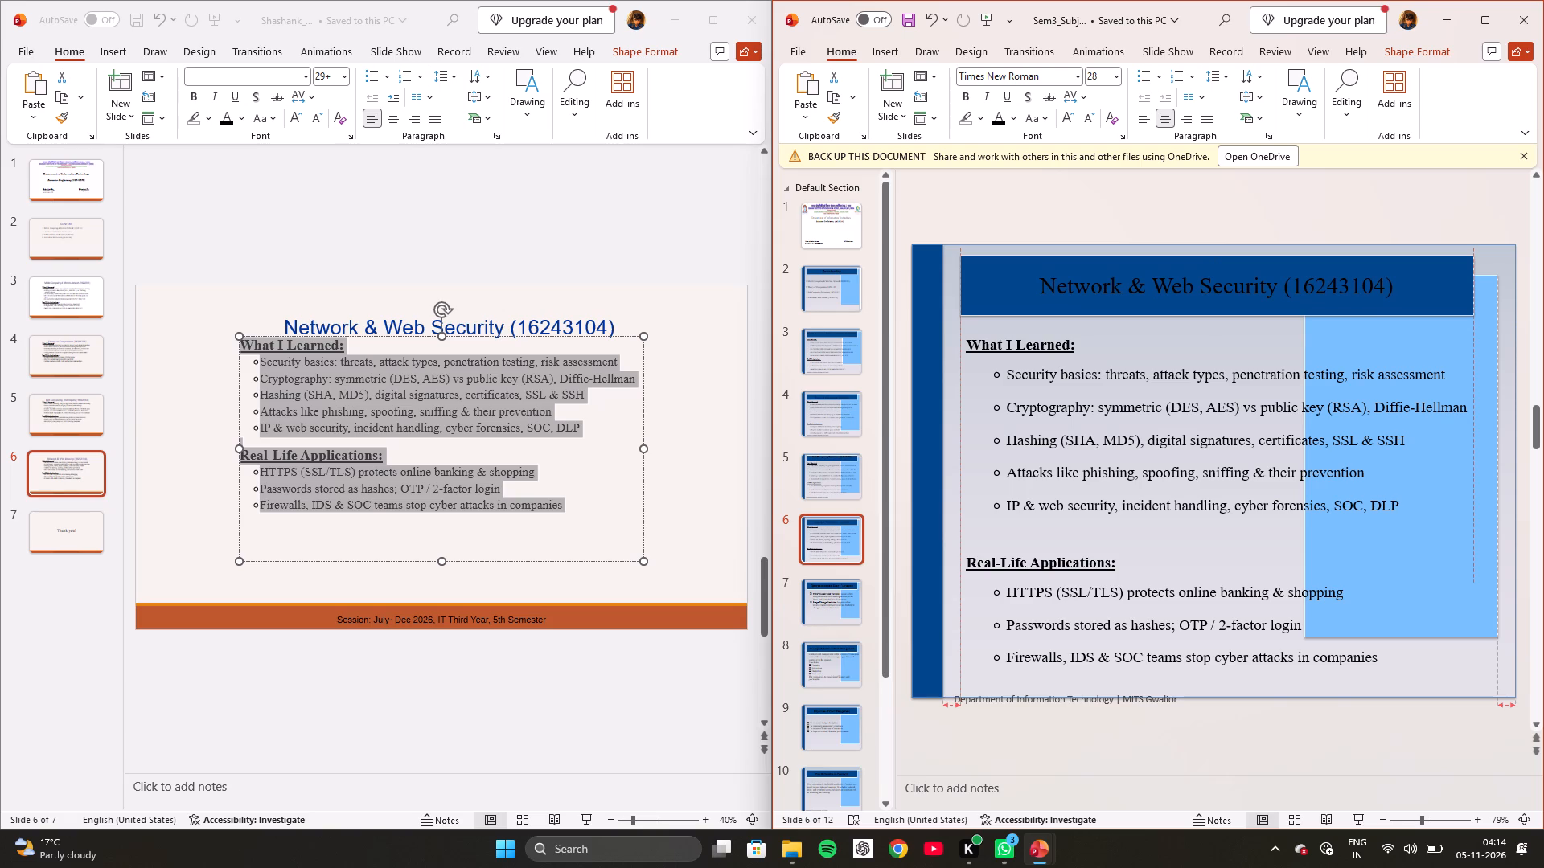
drag(1127, 262, 1131, 256)
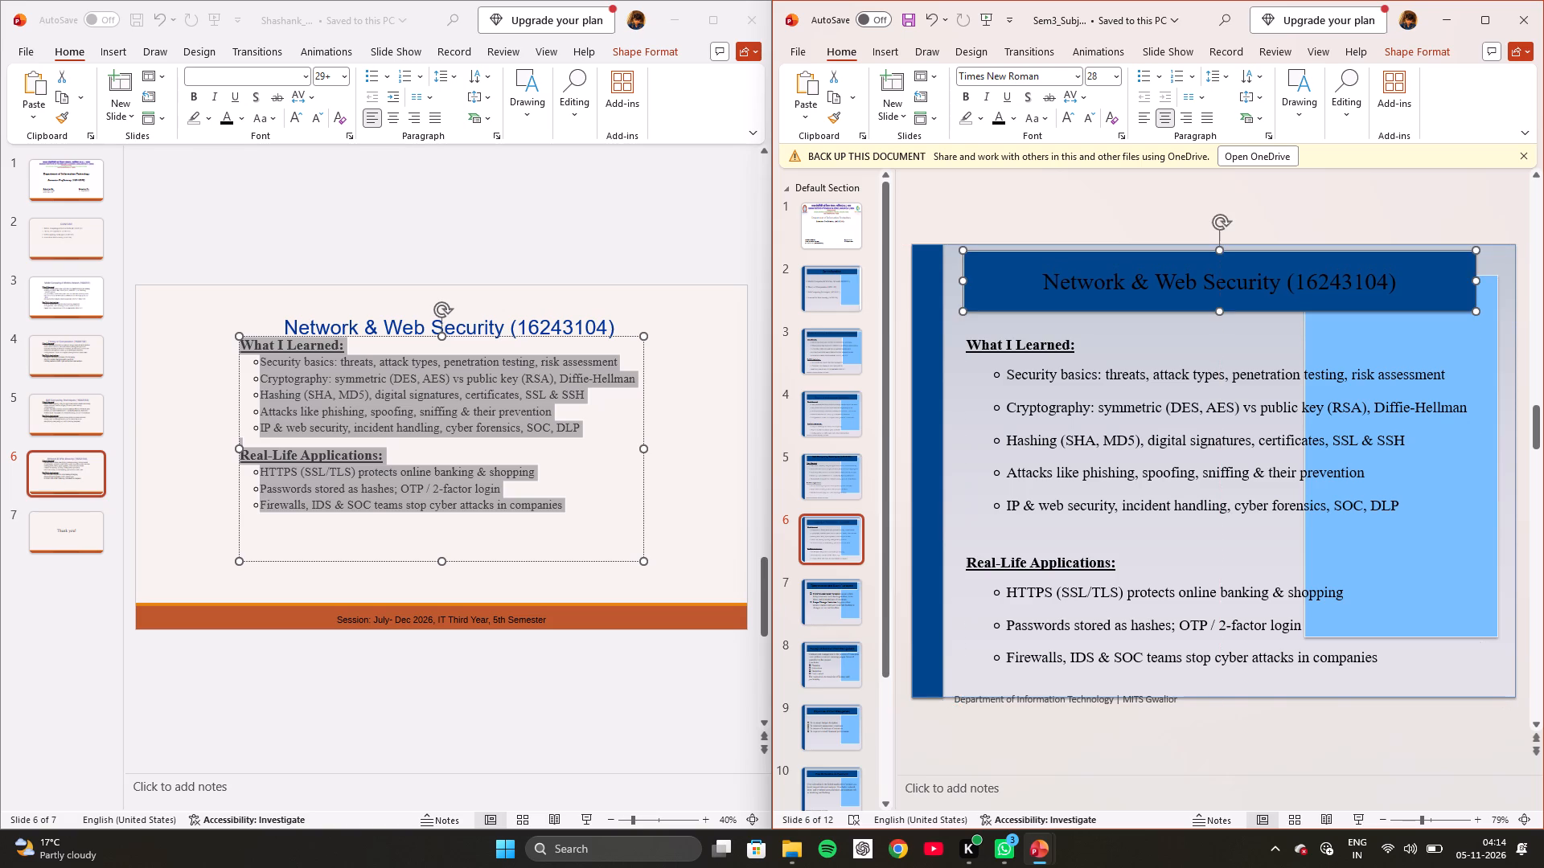
click(1123, 395)
click(1131, 321)
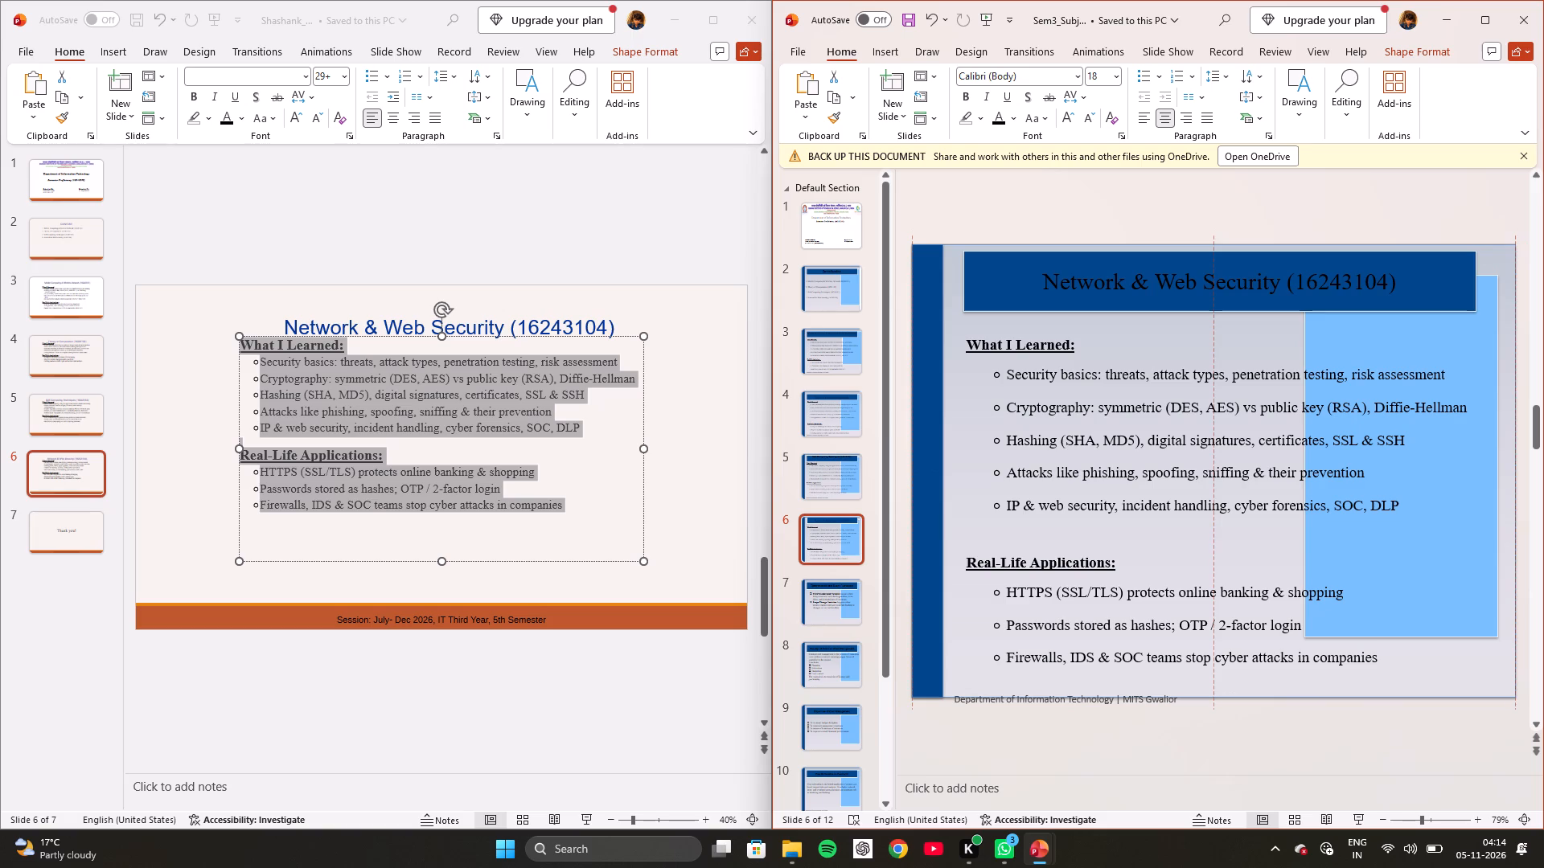
Move the slide 6 body text box up, closer beneath the title banner and clear of the footer.
click(1104, 380)
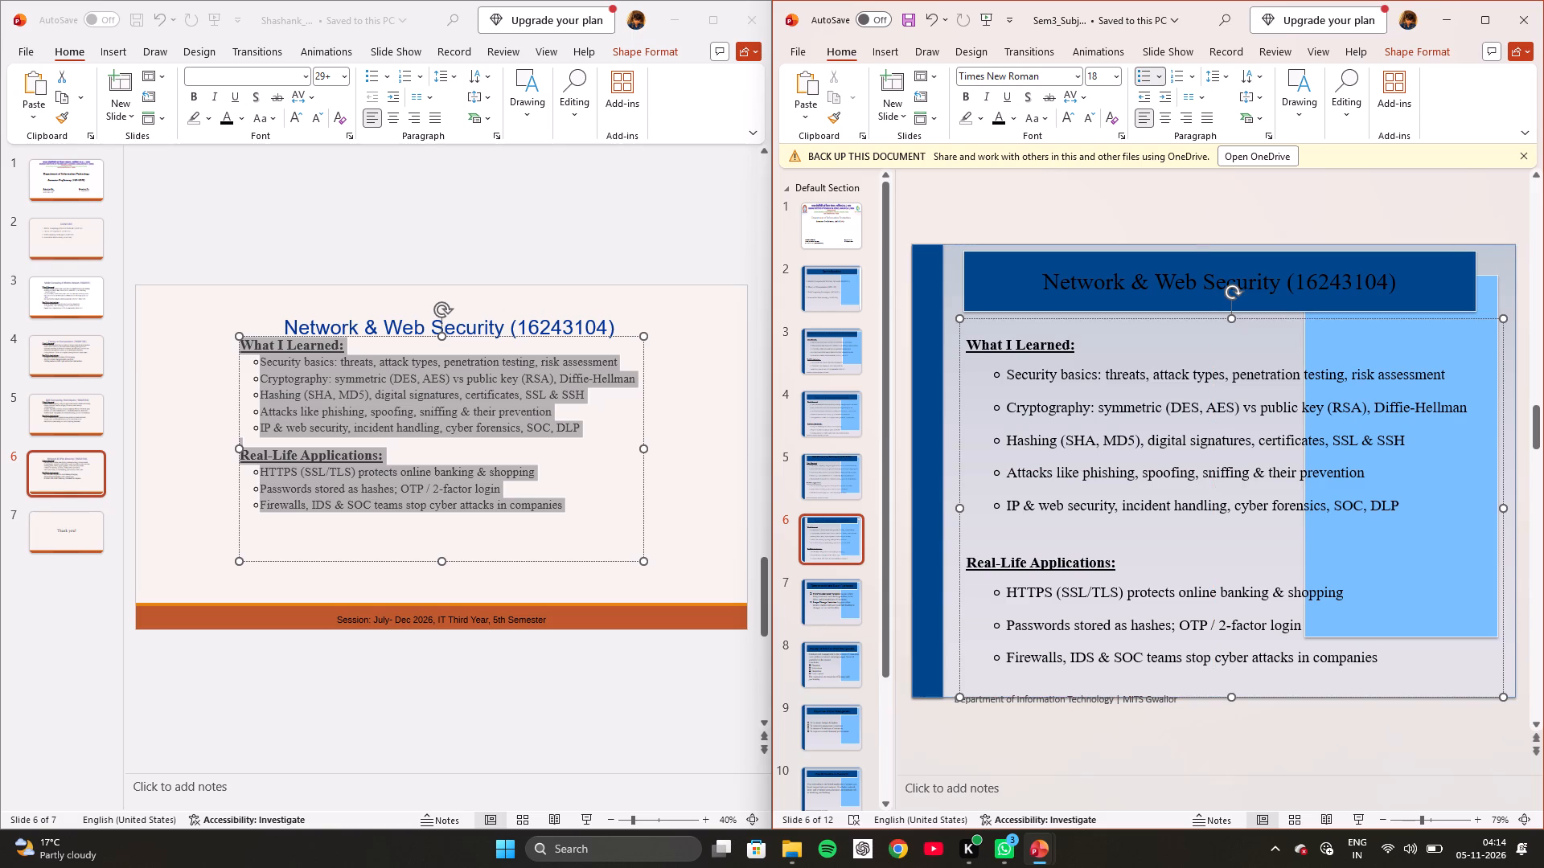
drag(1035, 319, 1037, 309)
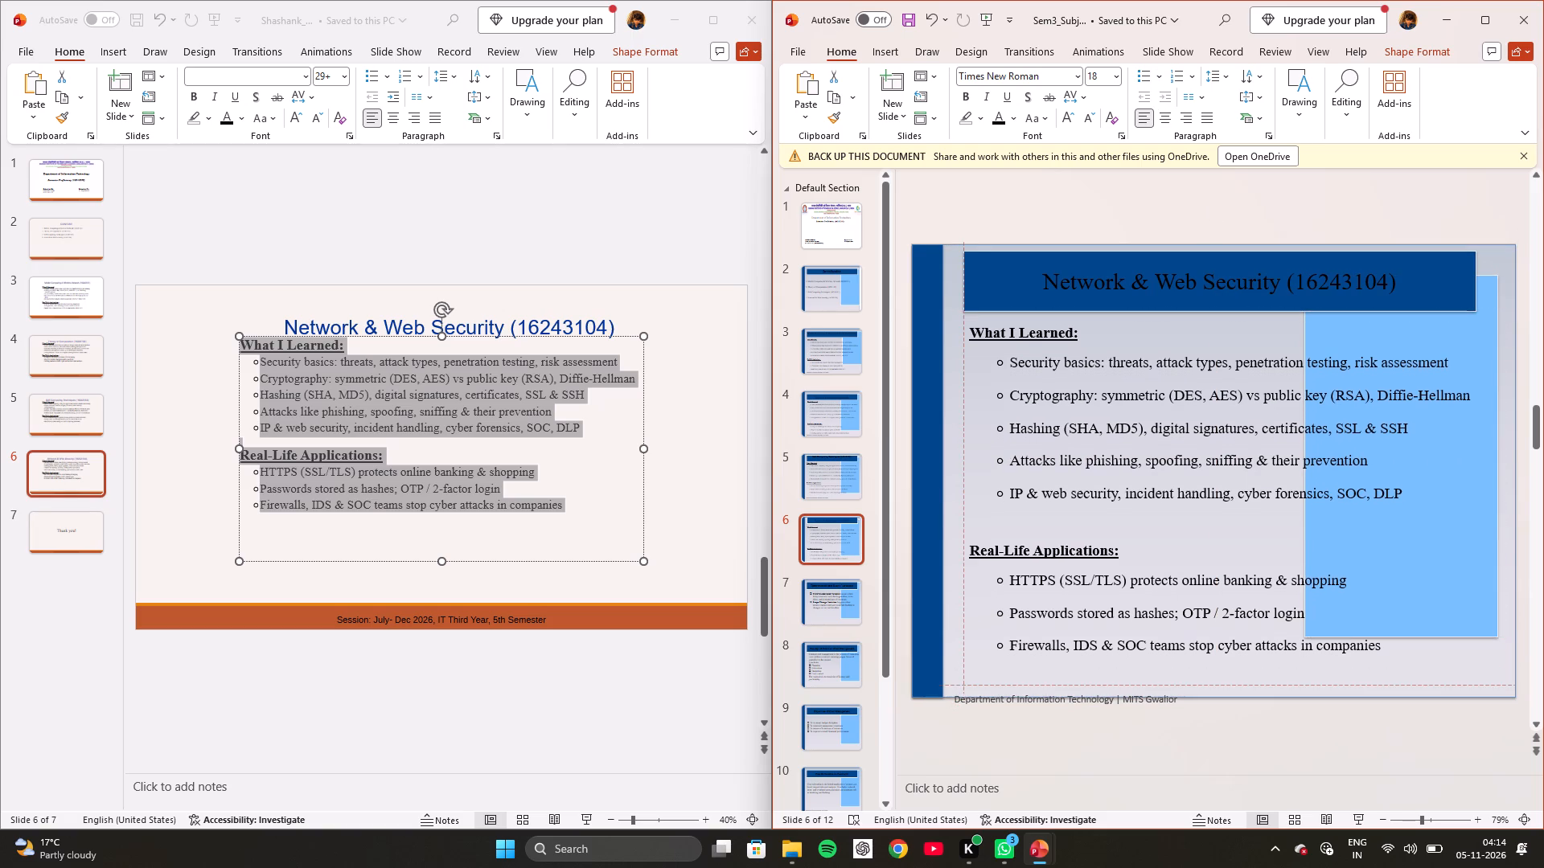
drag(1037, 309, 1033, 301)
click(1038, 434)
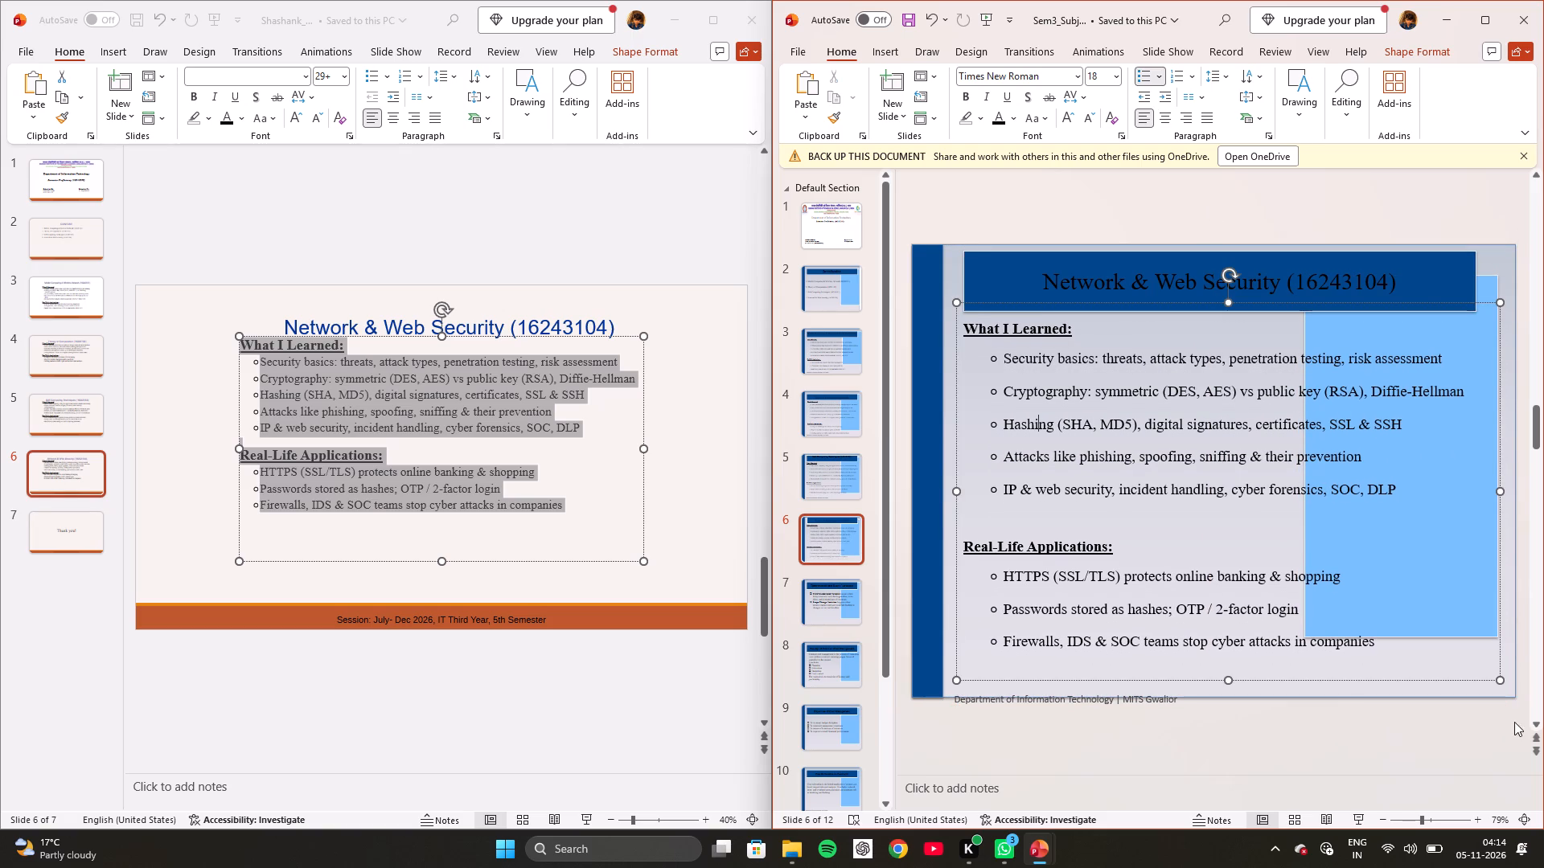
Narrow the slide 6 body text box to about the title banner's right edge and reposition its text below the banner.
drag(1503, 680, 1489, 661)
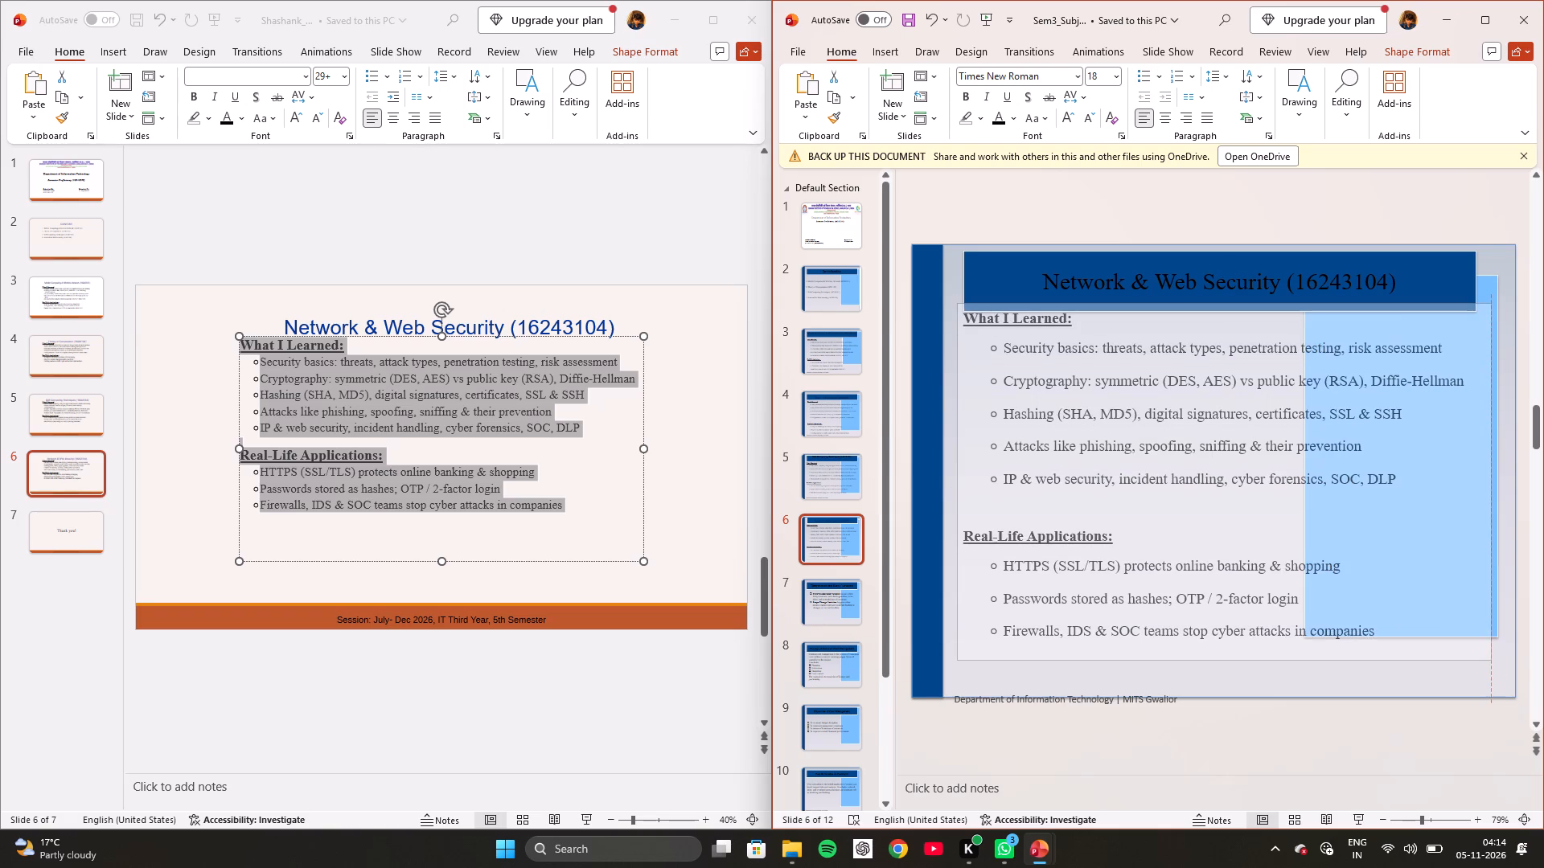
drag(1489, 661, 1480, 641)
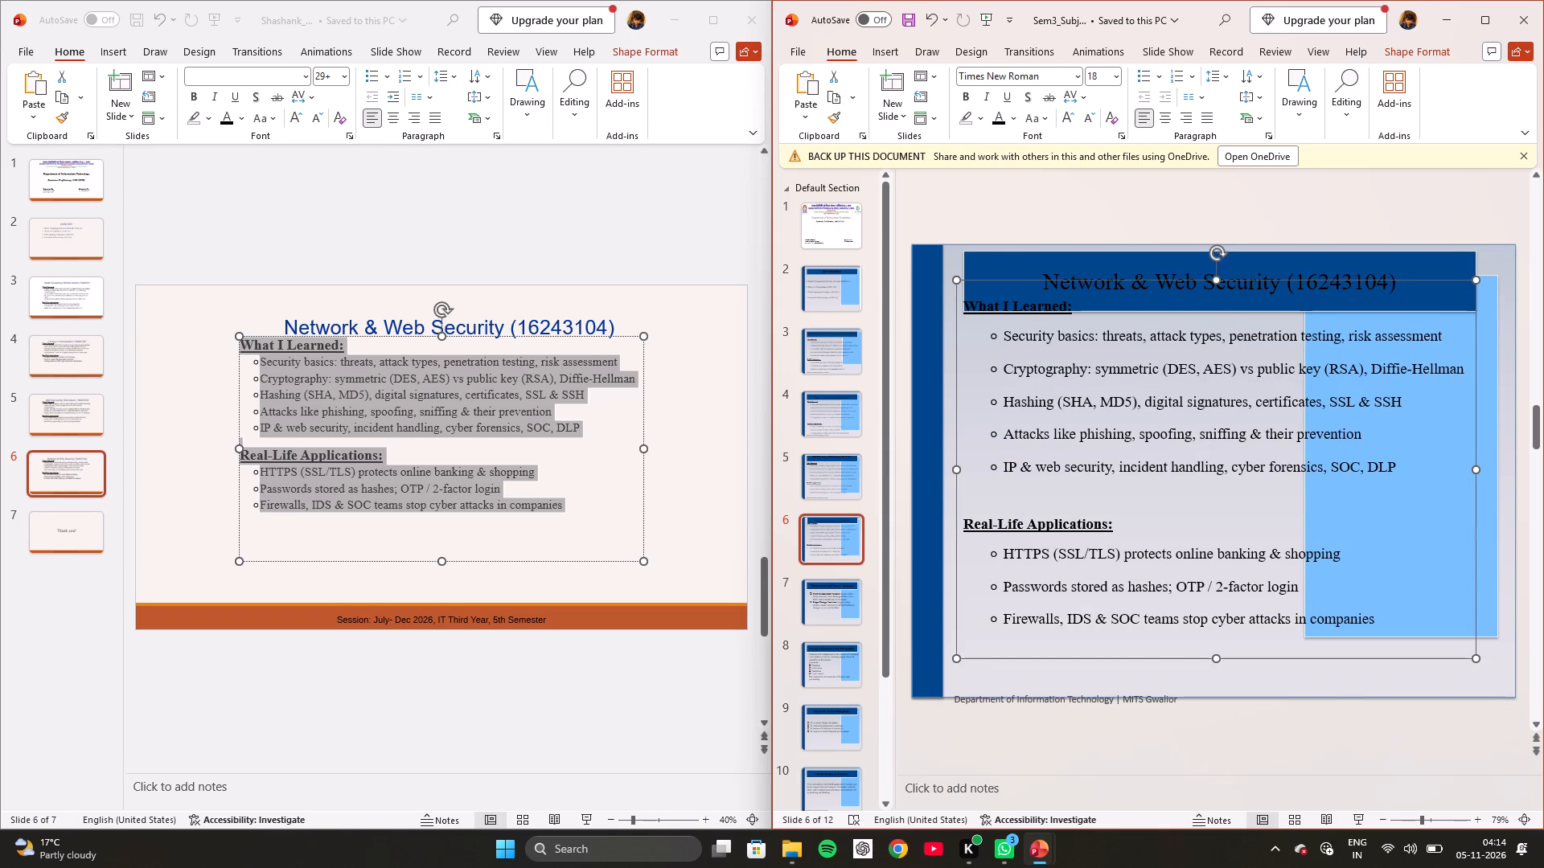
drag(1090, 281, 1091, 304)
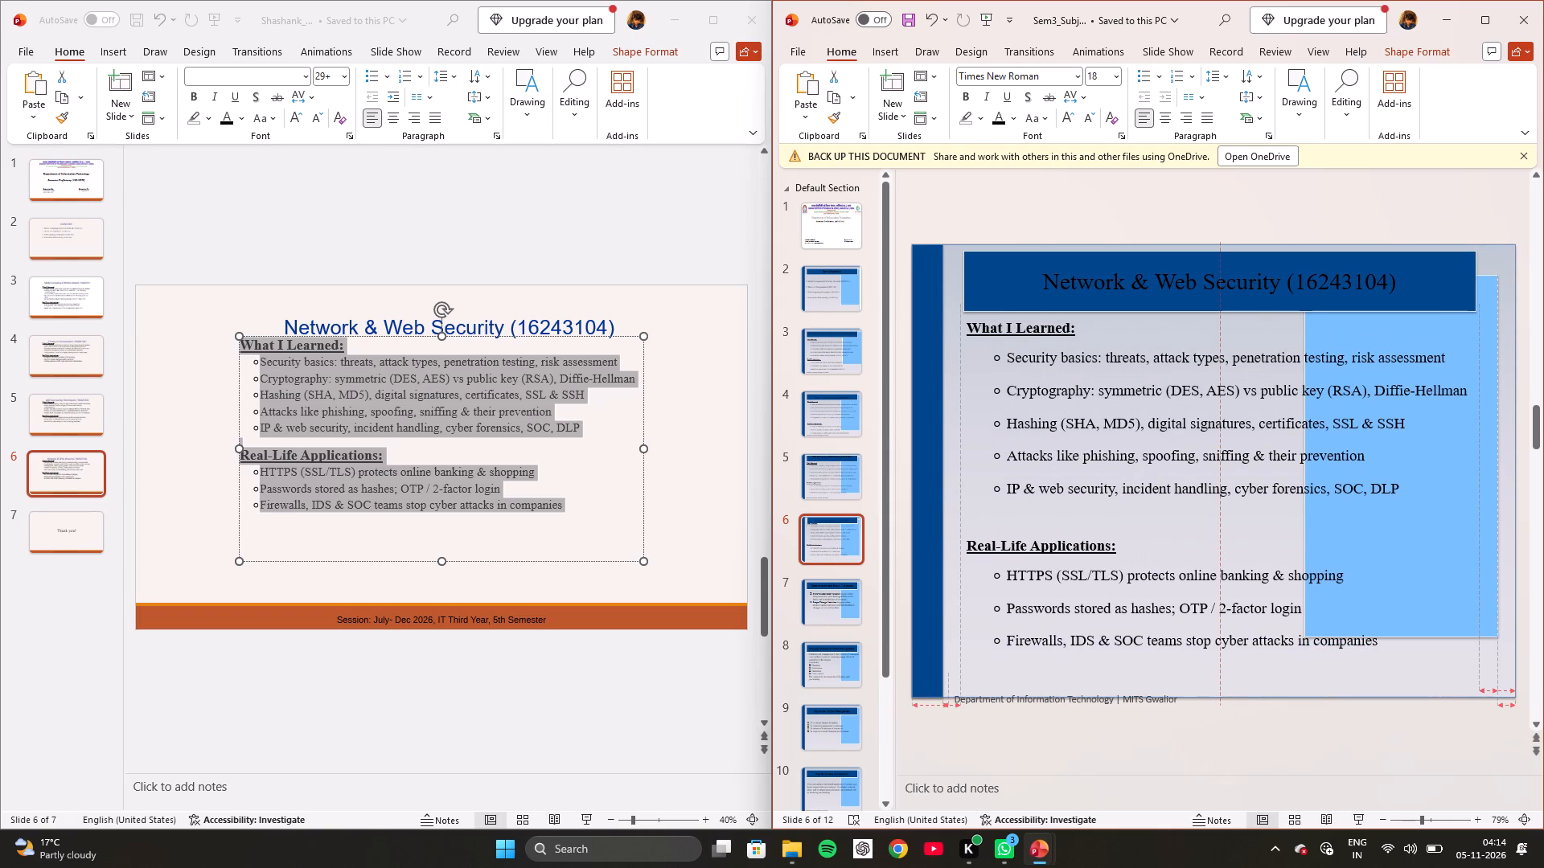
drag(1091, 304, 1091, 302)
click(1086, 515)
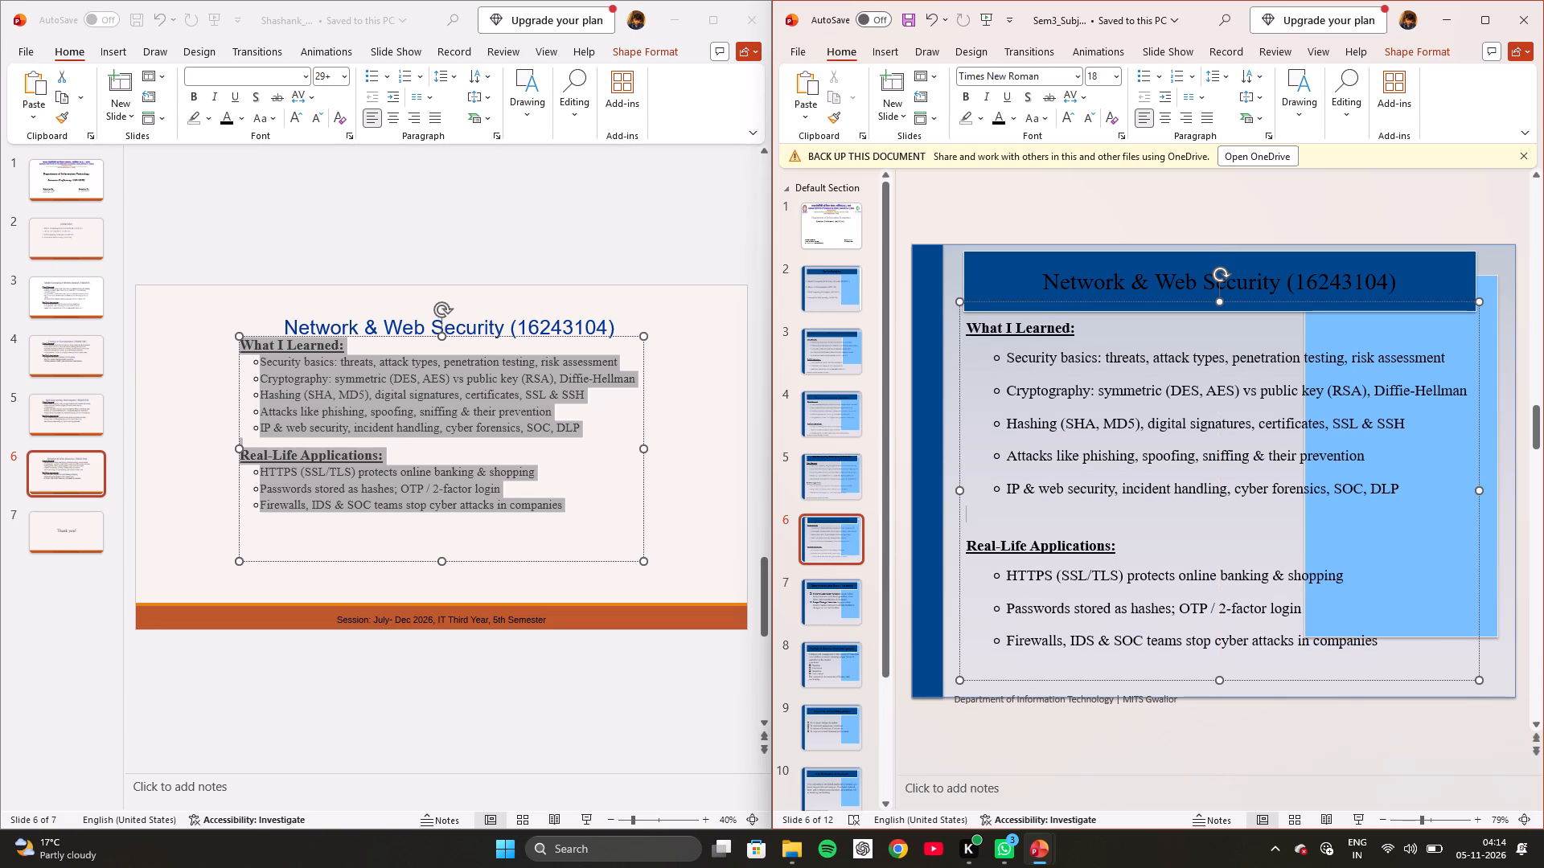
Resize the slide 6 body text box so it starts just outside the title banner's left edge with its text directly beneath the banner.
drag(964, 678, 997, 635)
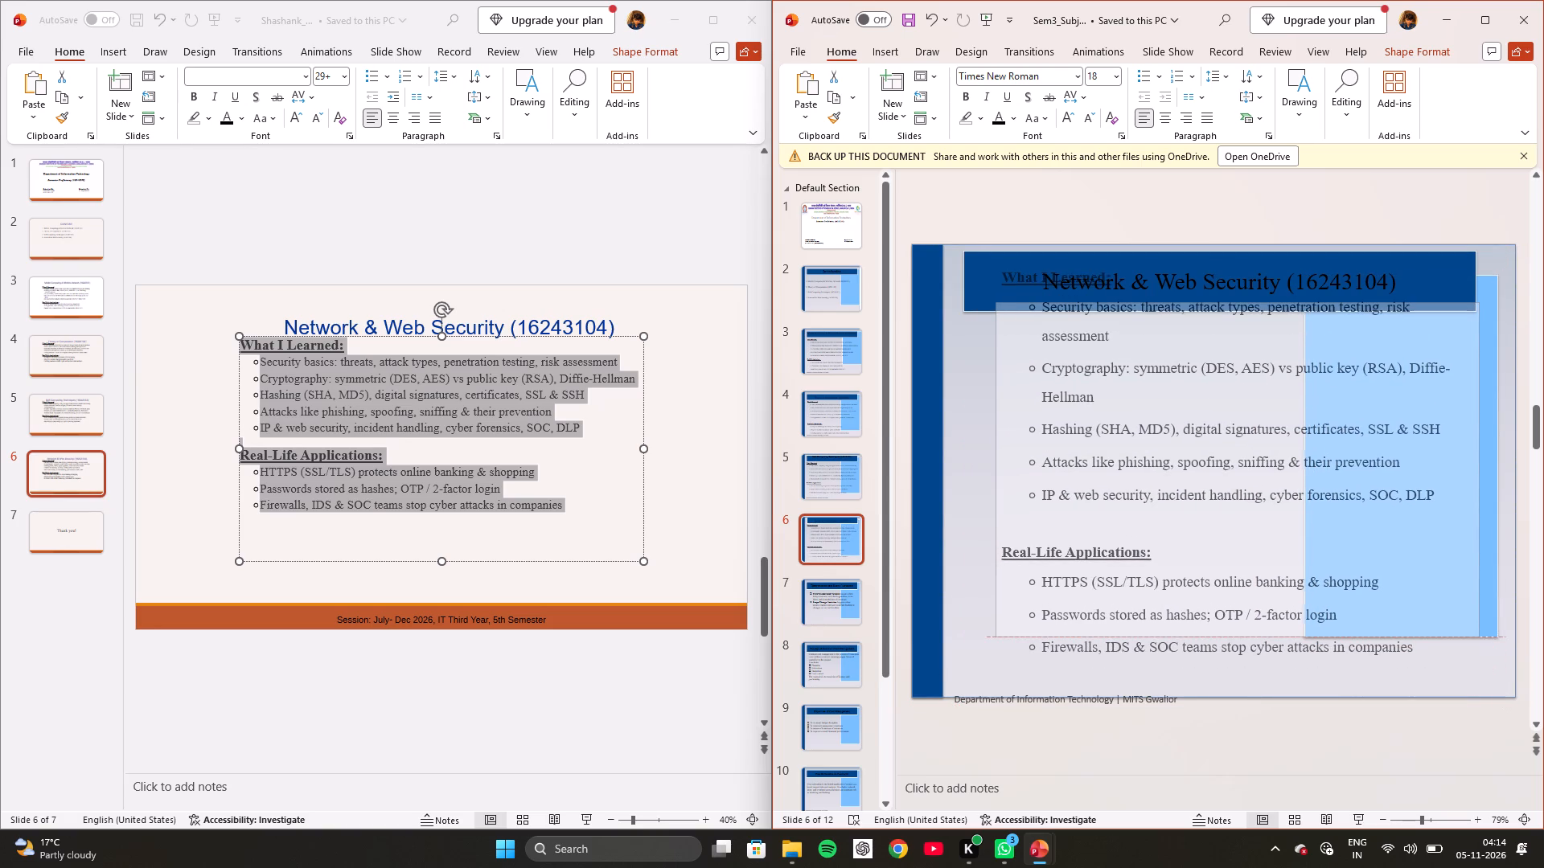
drag(997, 635, 976, 656)
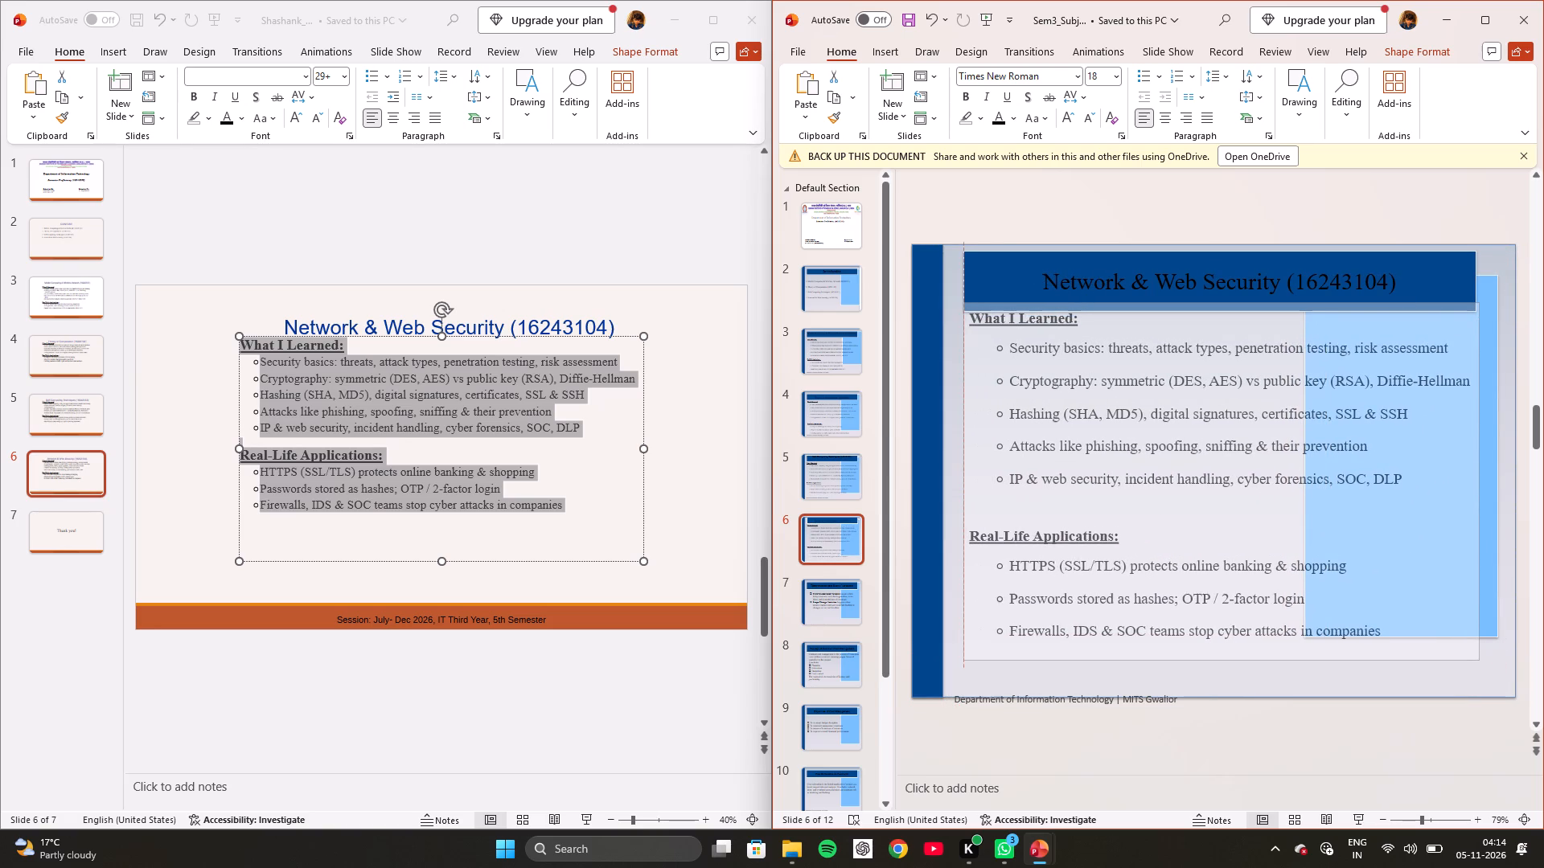
drag(976, 656, 955, 657)
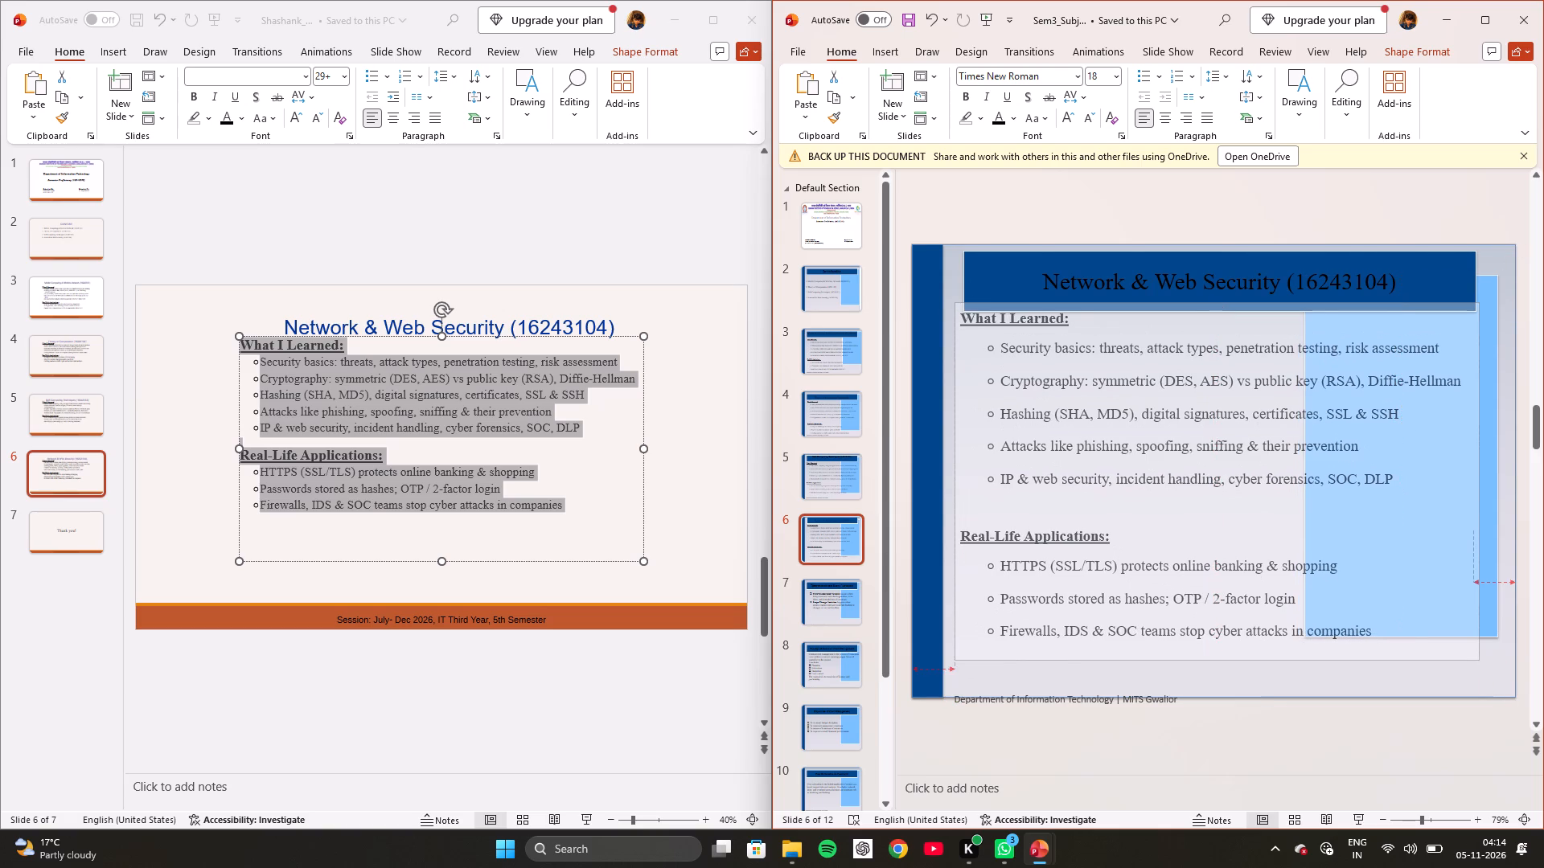
drag(955, 657, 955, 656)
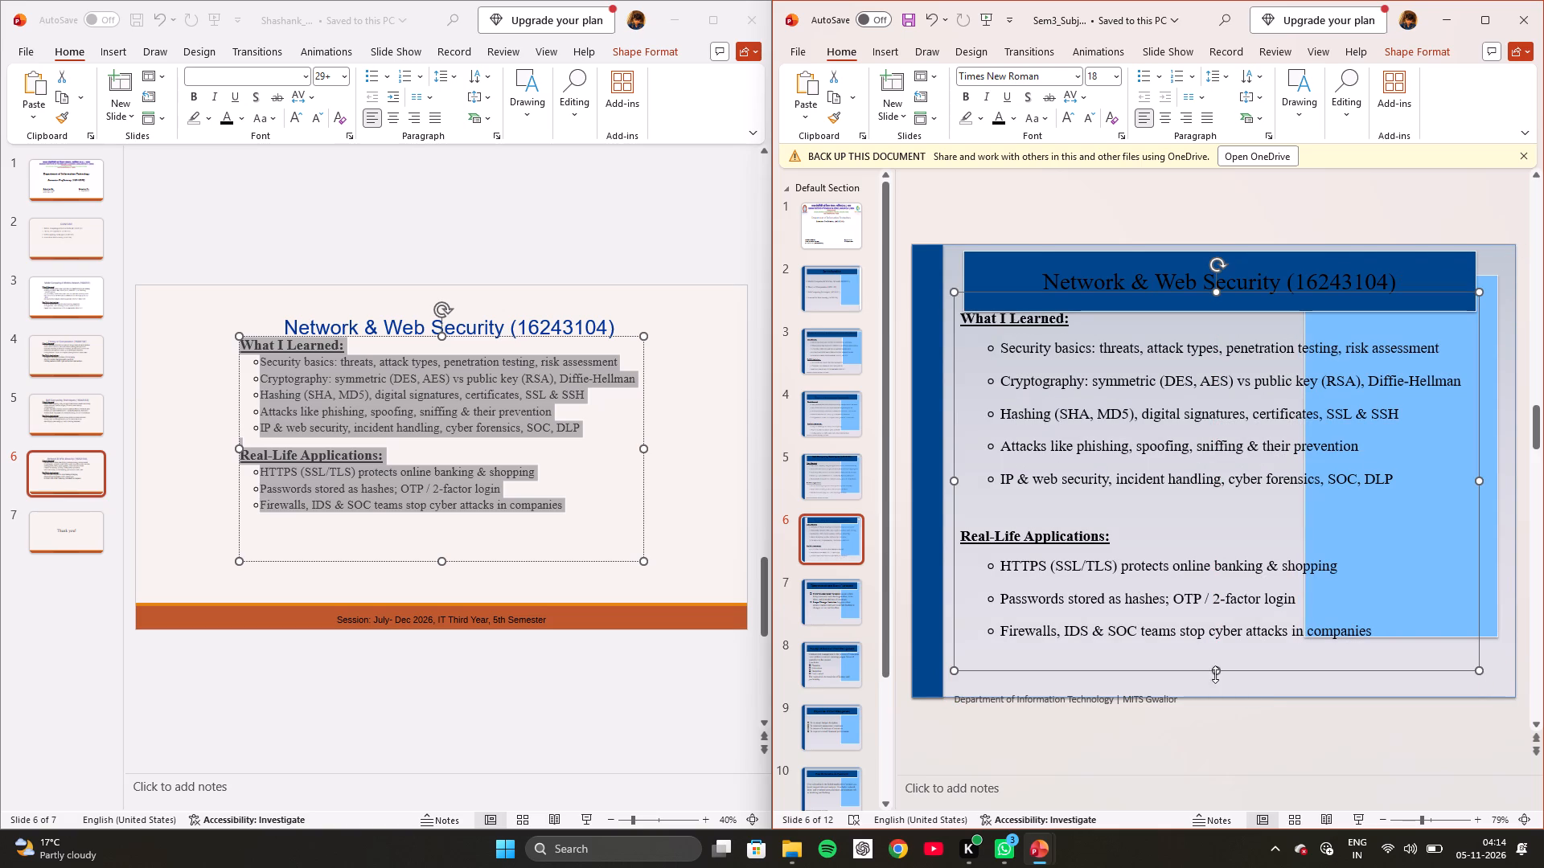
drag(1215, 670, 1222, 622)
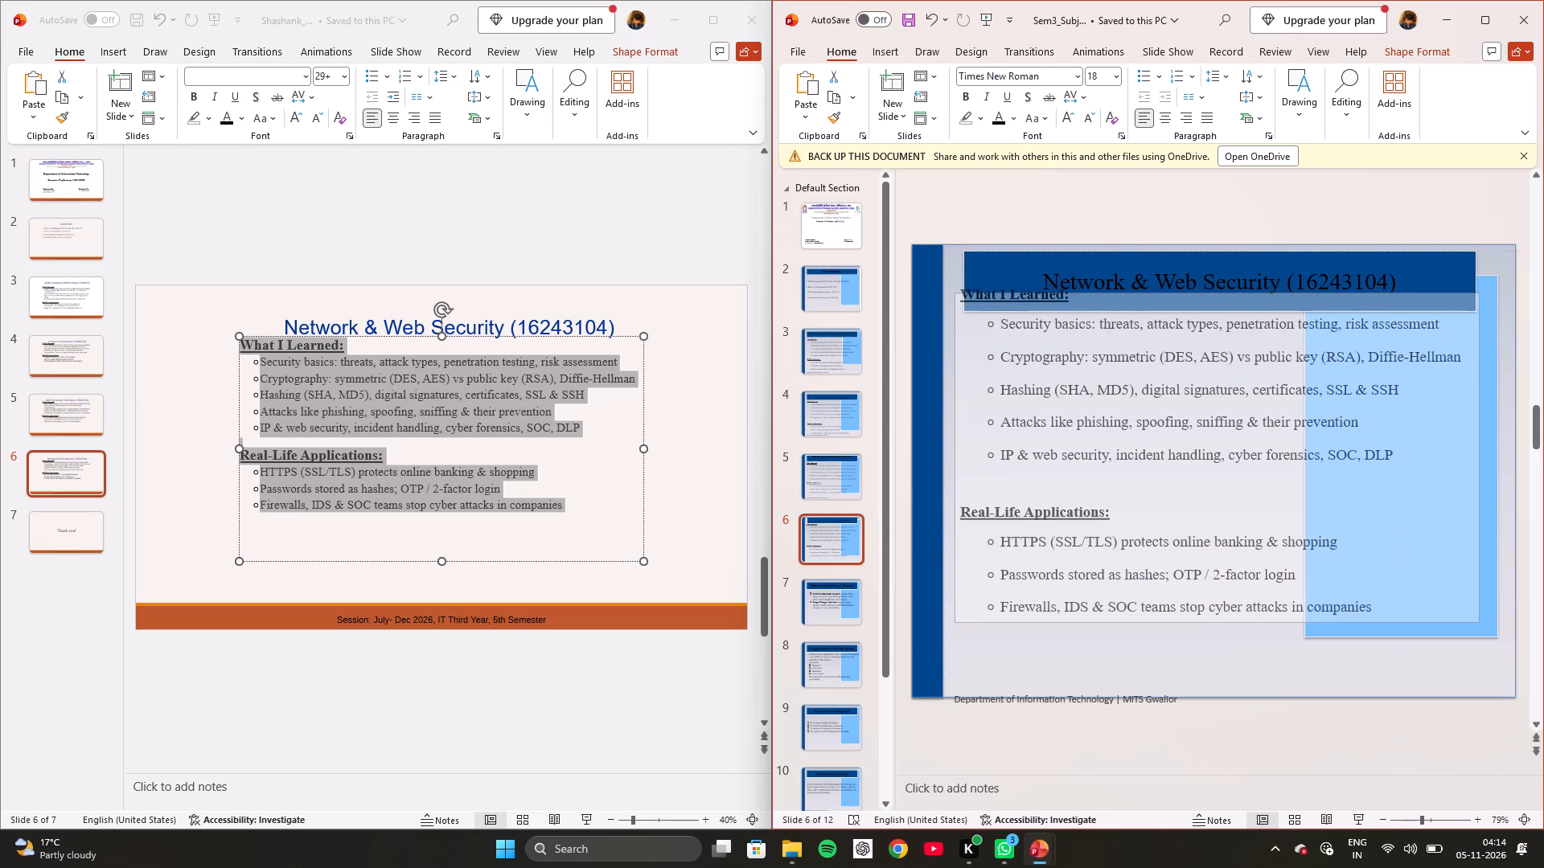
drag(1222, 622, 1222, 620)
Move the Department of Information Technology | MITS Gwalior footer up so it sits fully inside slide 6, below the body text.
click(1098, 709)
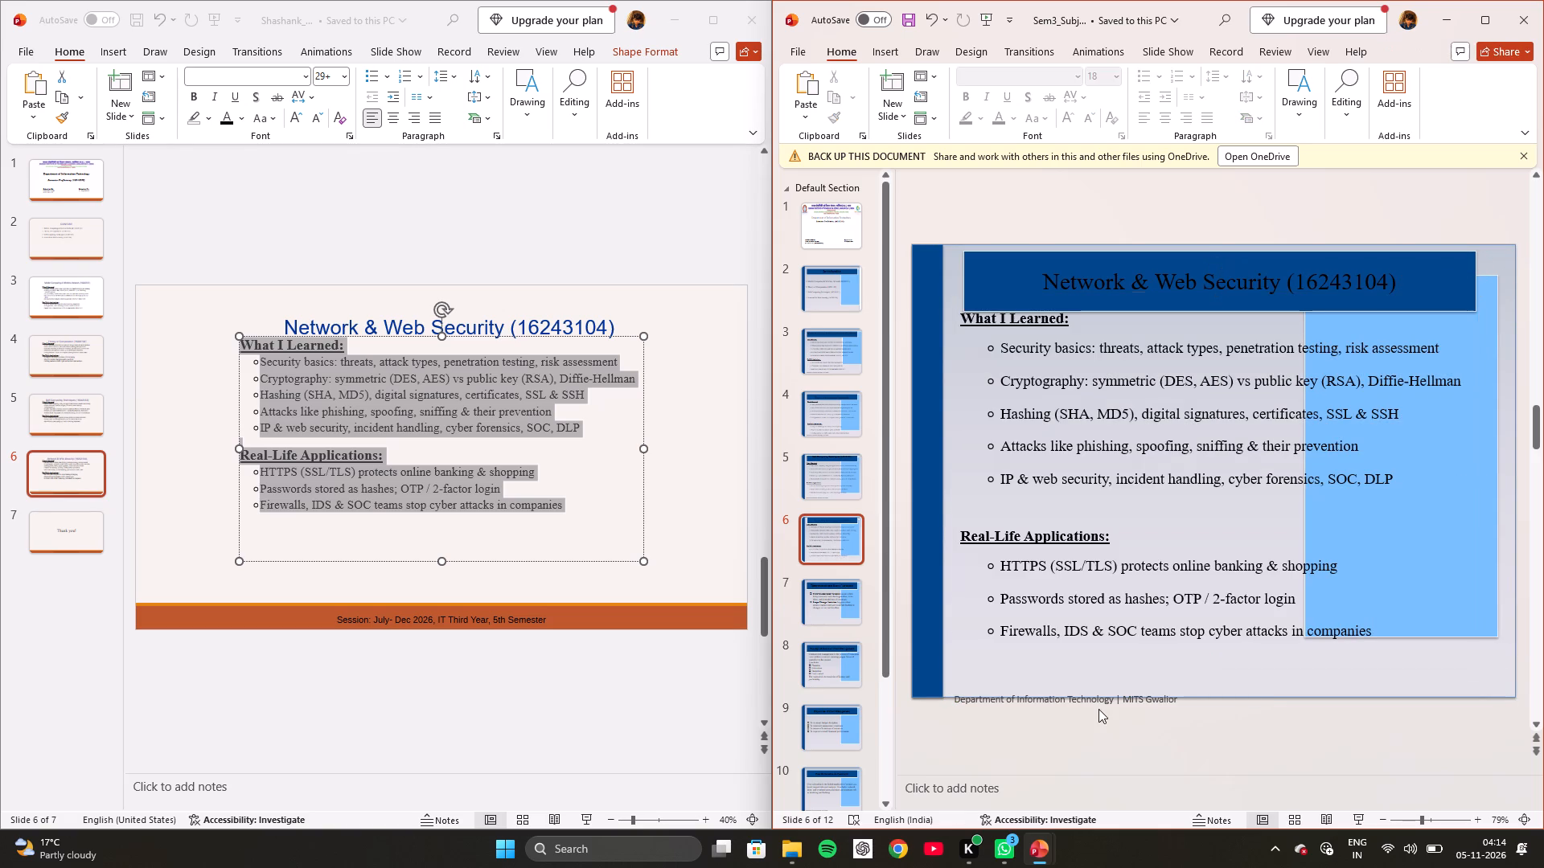
click(1097, 702)
drag(1090, 674, 1090, 674)
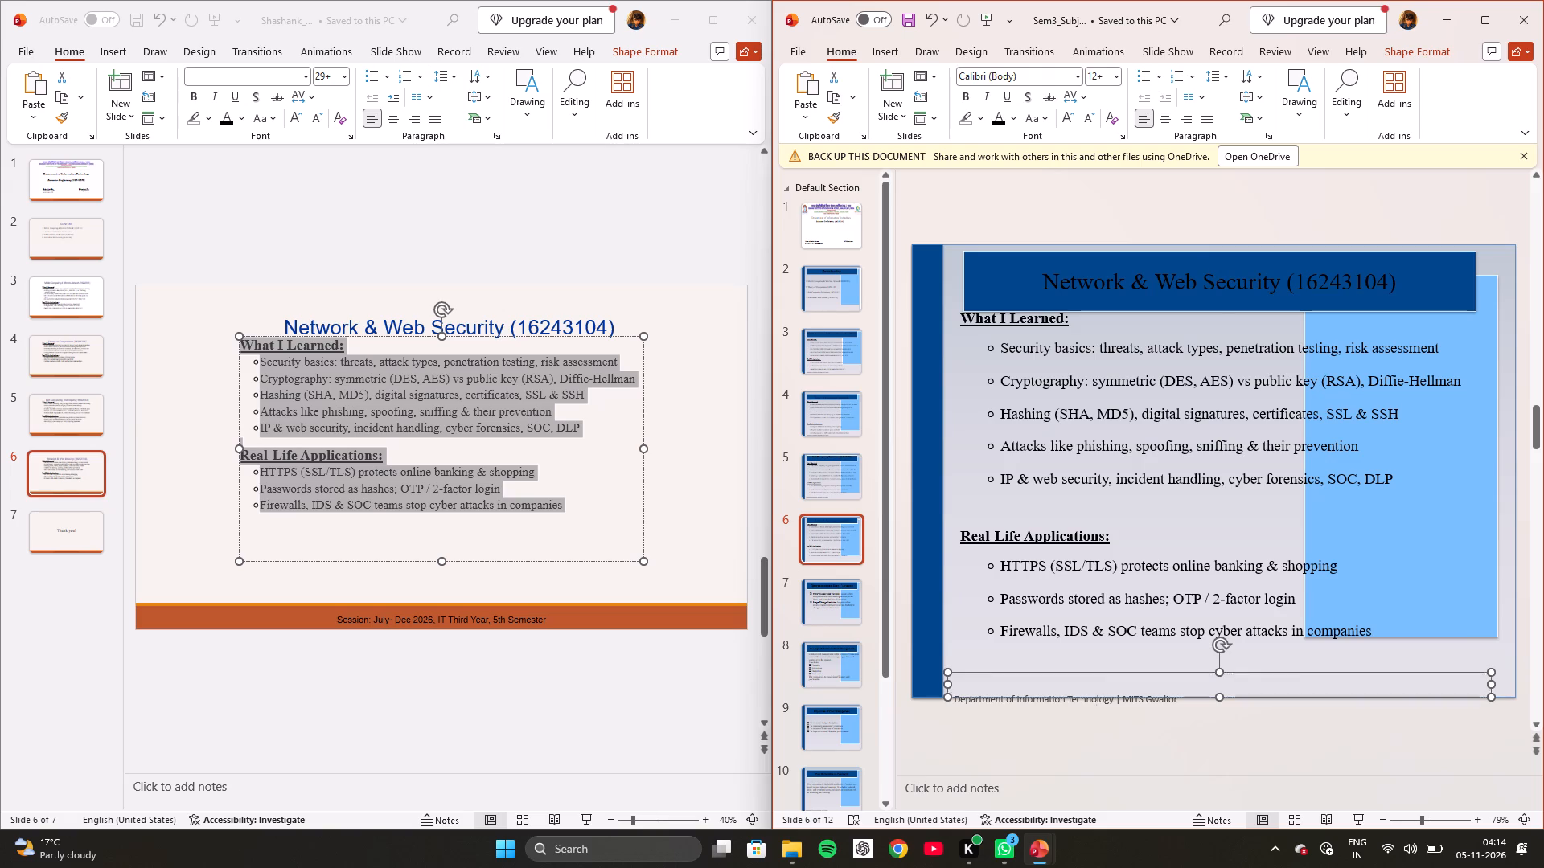
drag(1090, 674, 1098, 653)
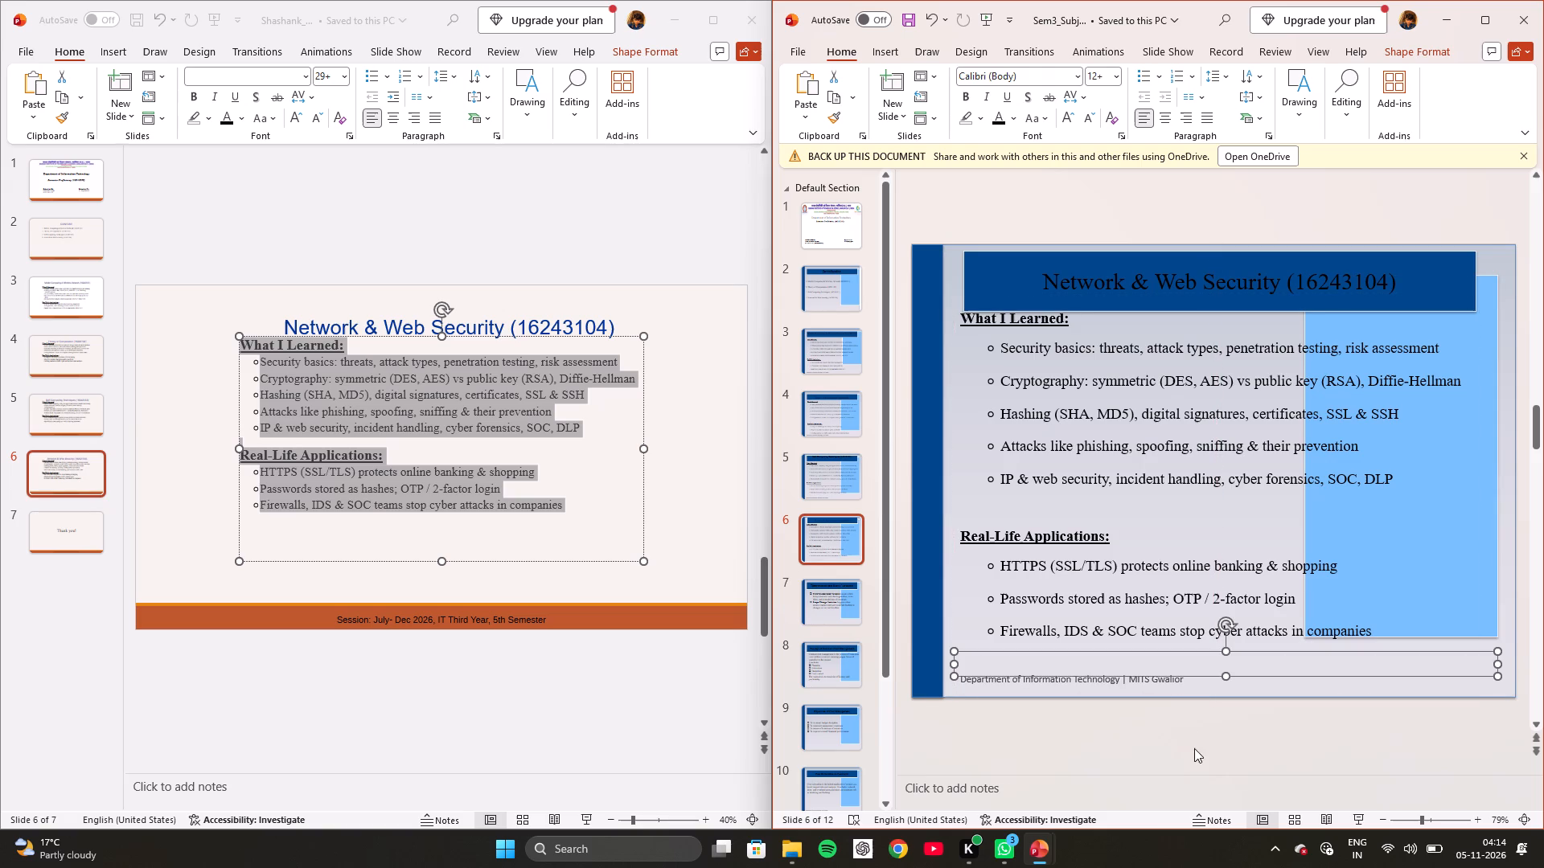
click(1194, 751)
click(1138, 482)
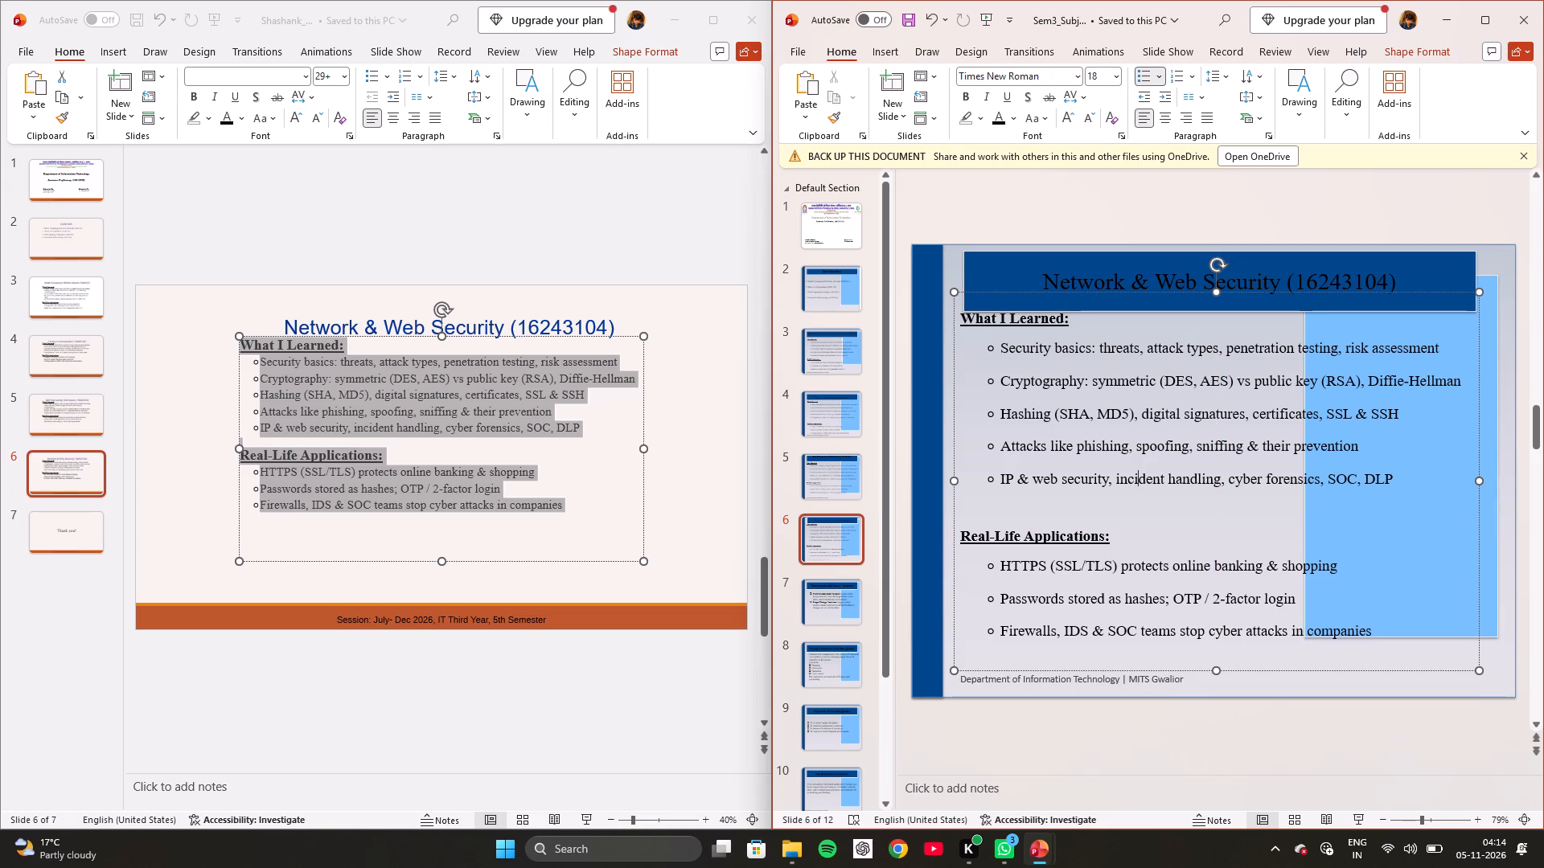
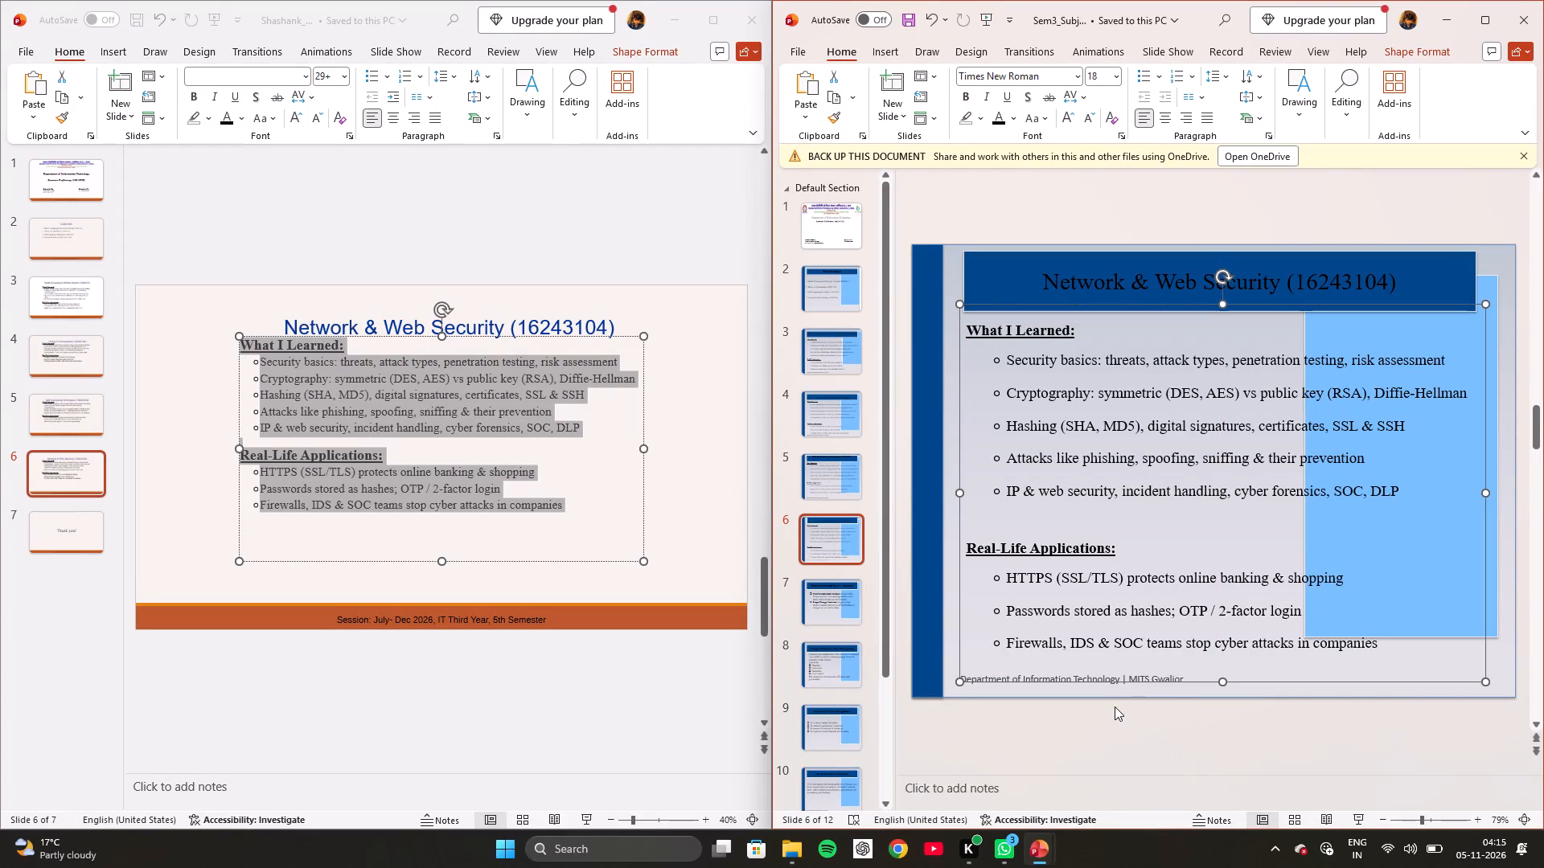
Delete the Department of Information Technology | MITS Gwalior footer text box from slide 6.
click(1070, 676)
click(1064, 723)
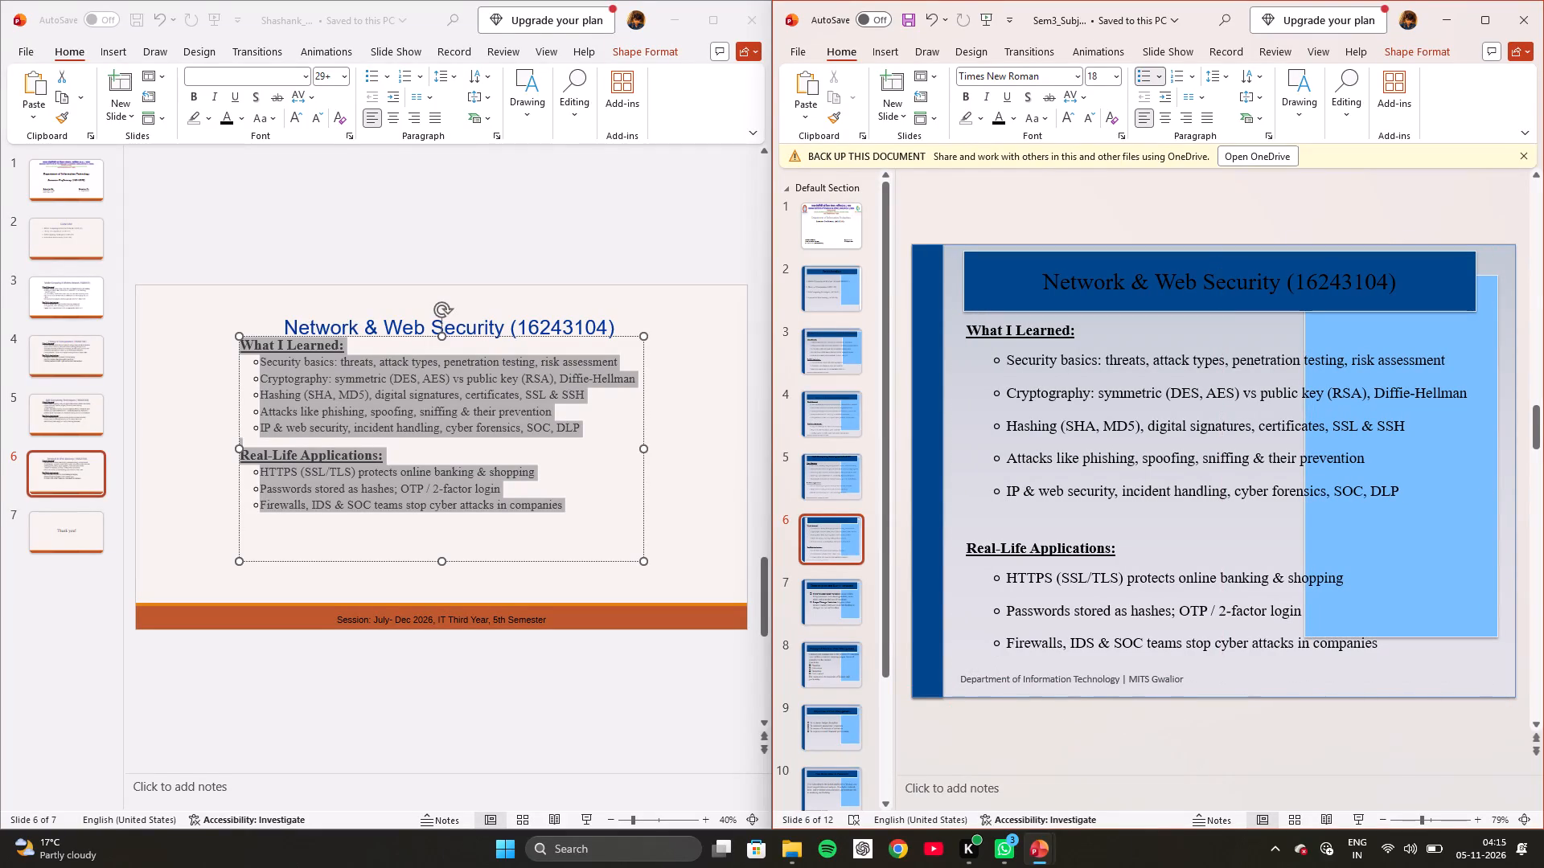
click(1057, 682)
click(1043, 682)
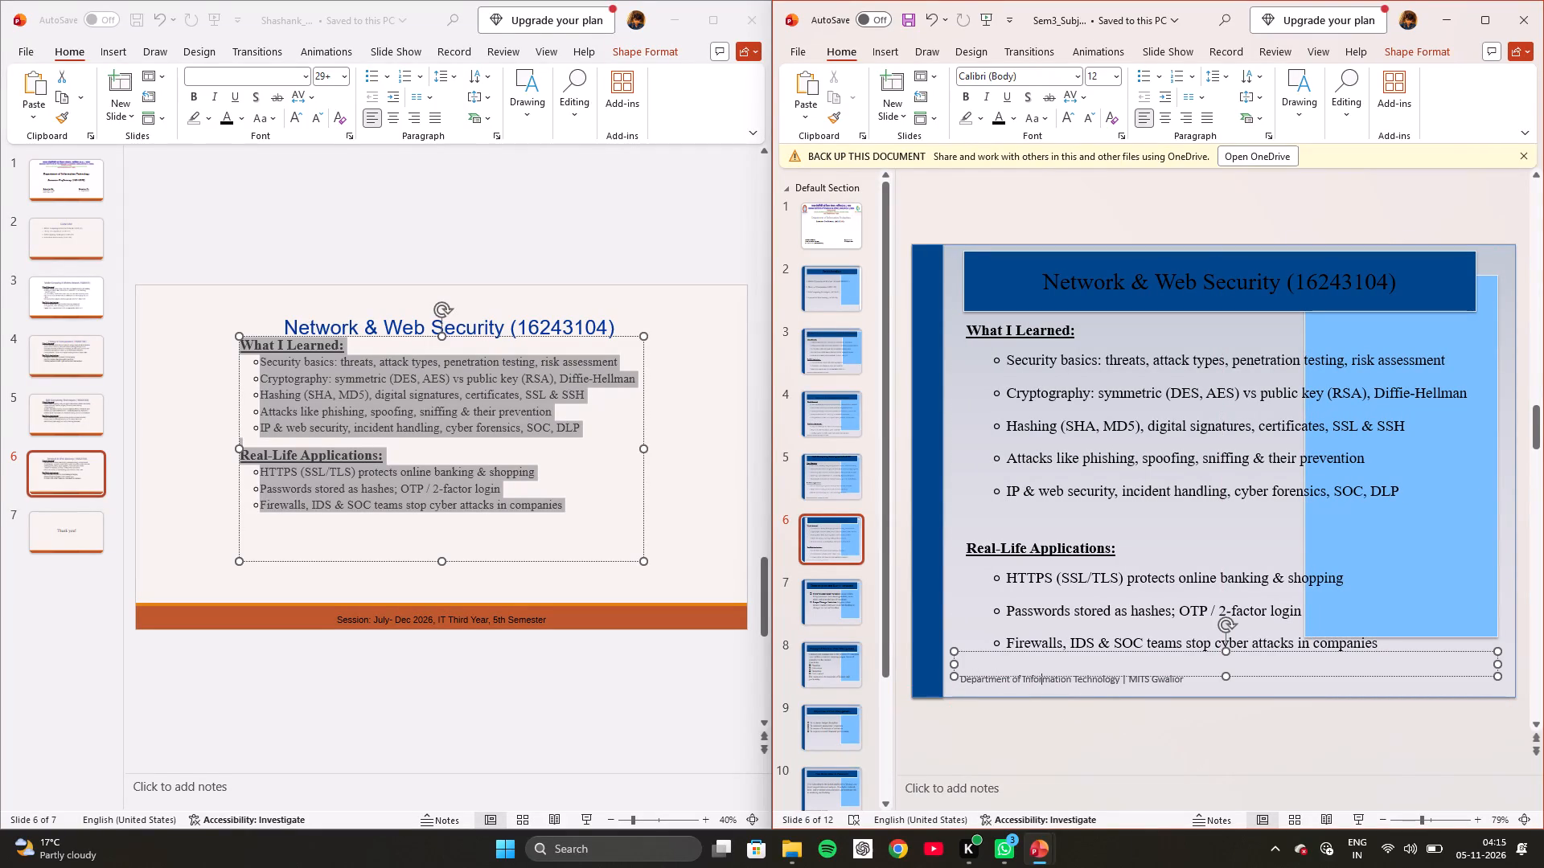
click(1068, 682)
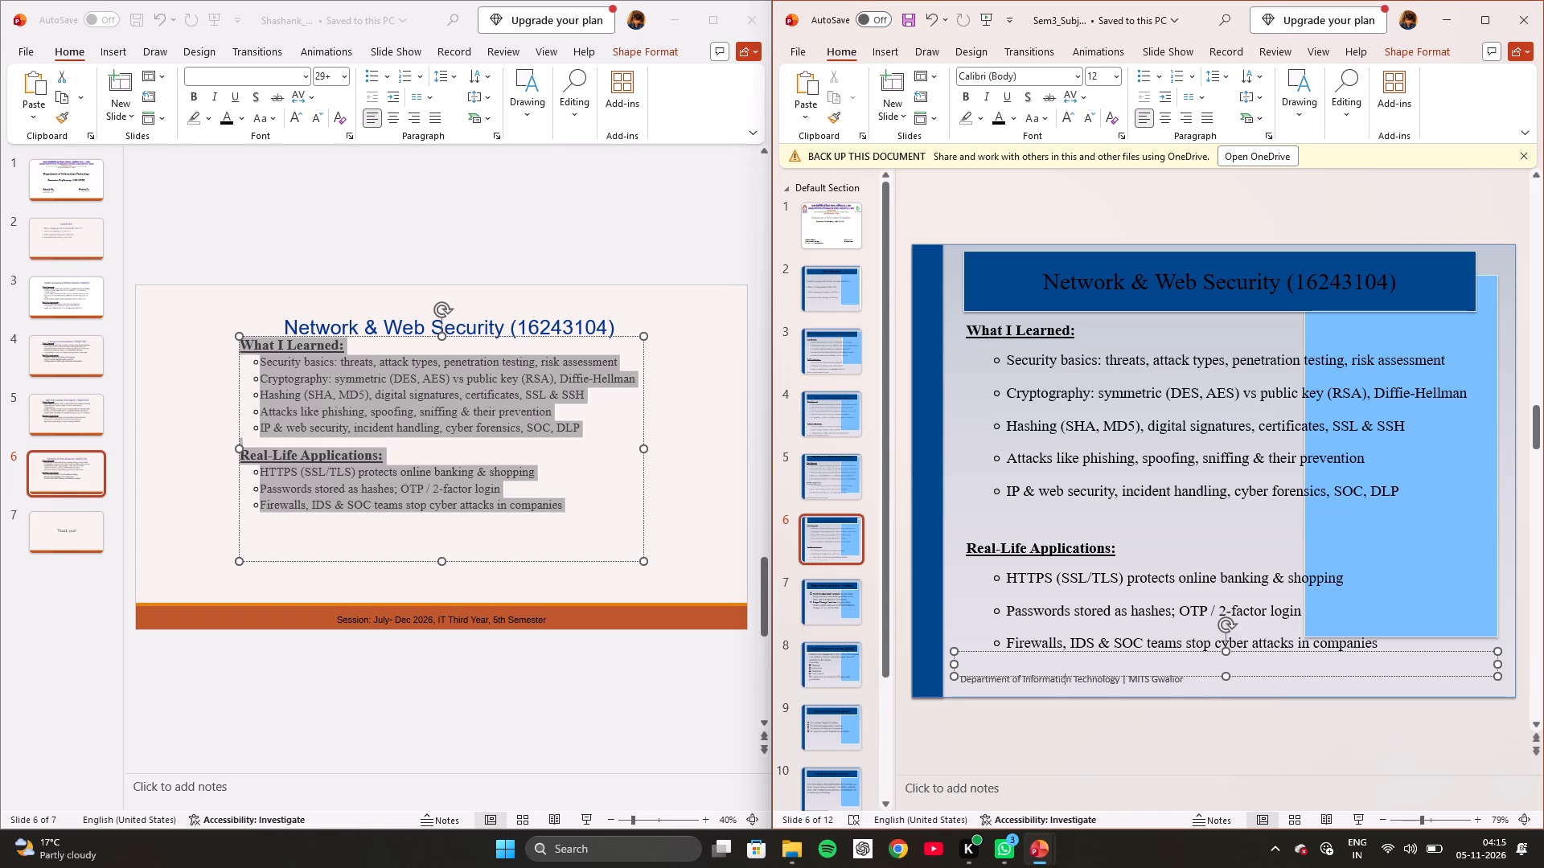
click(1061, 690)
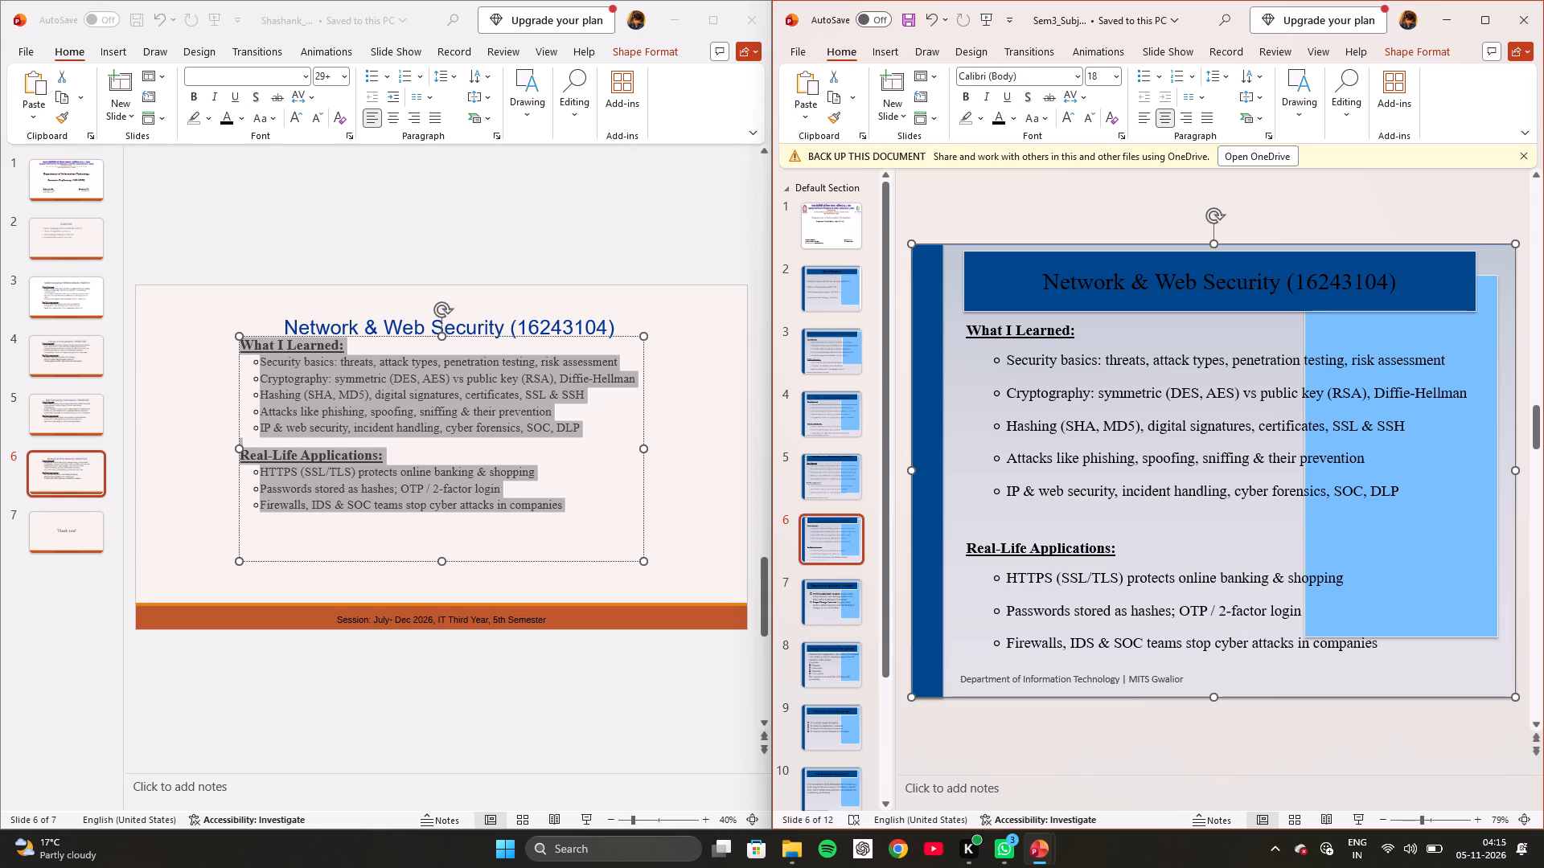
click(1181, 678)
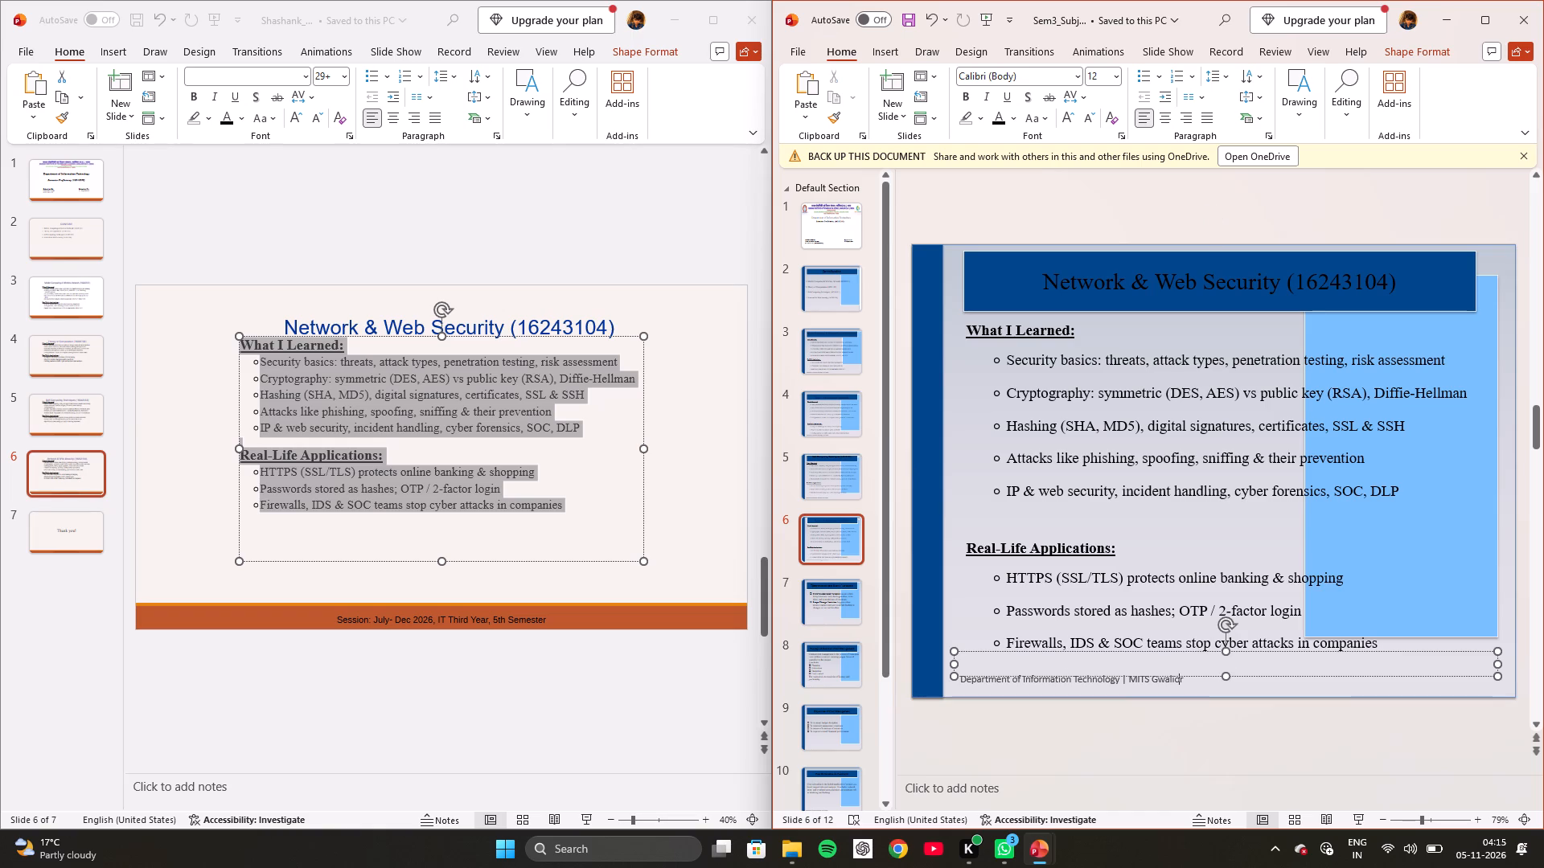
click(1169, 690)
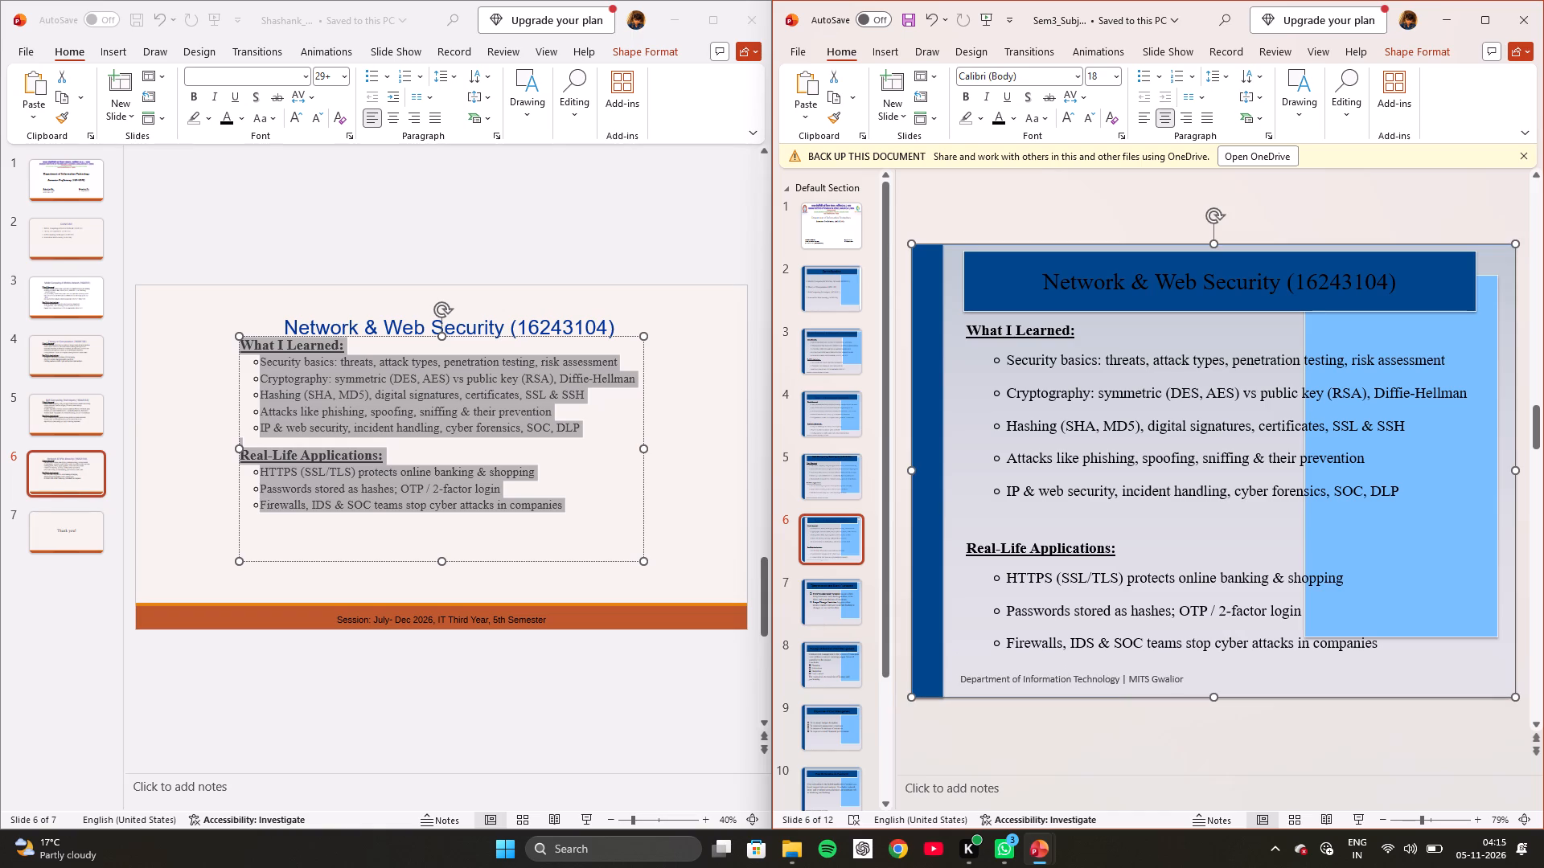
click(1176, 678)
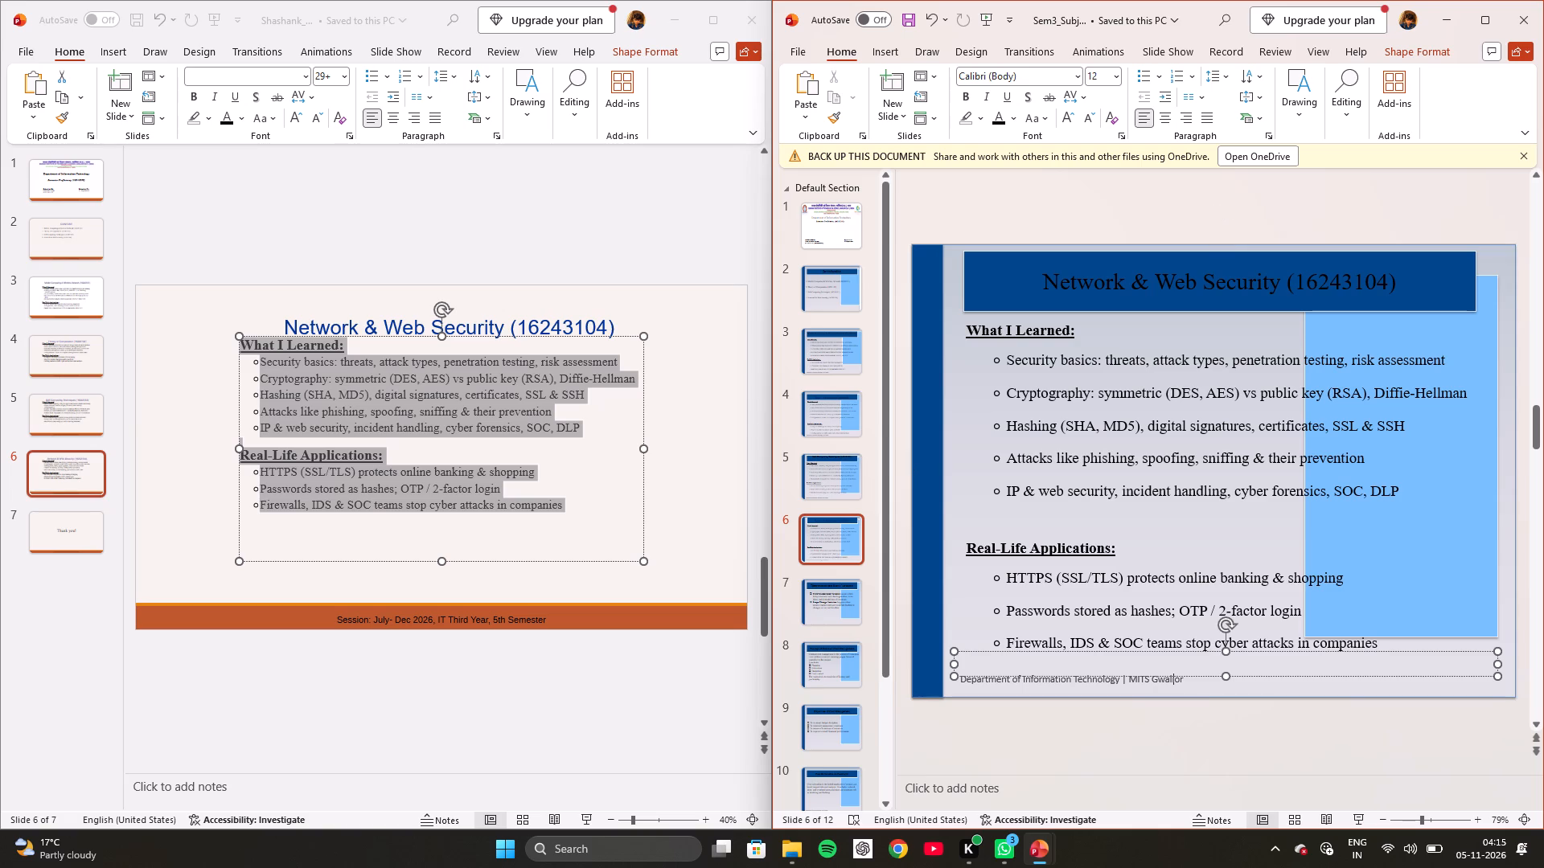
click(1187, 683)
click(1186, 682)
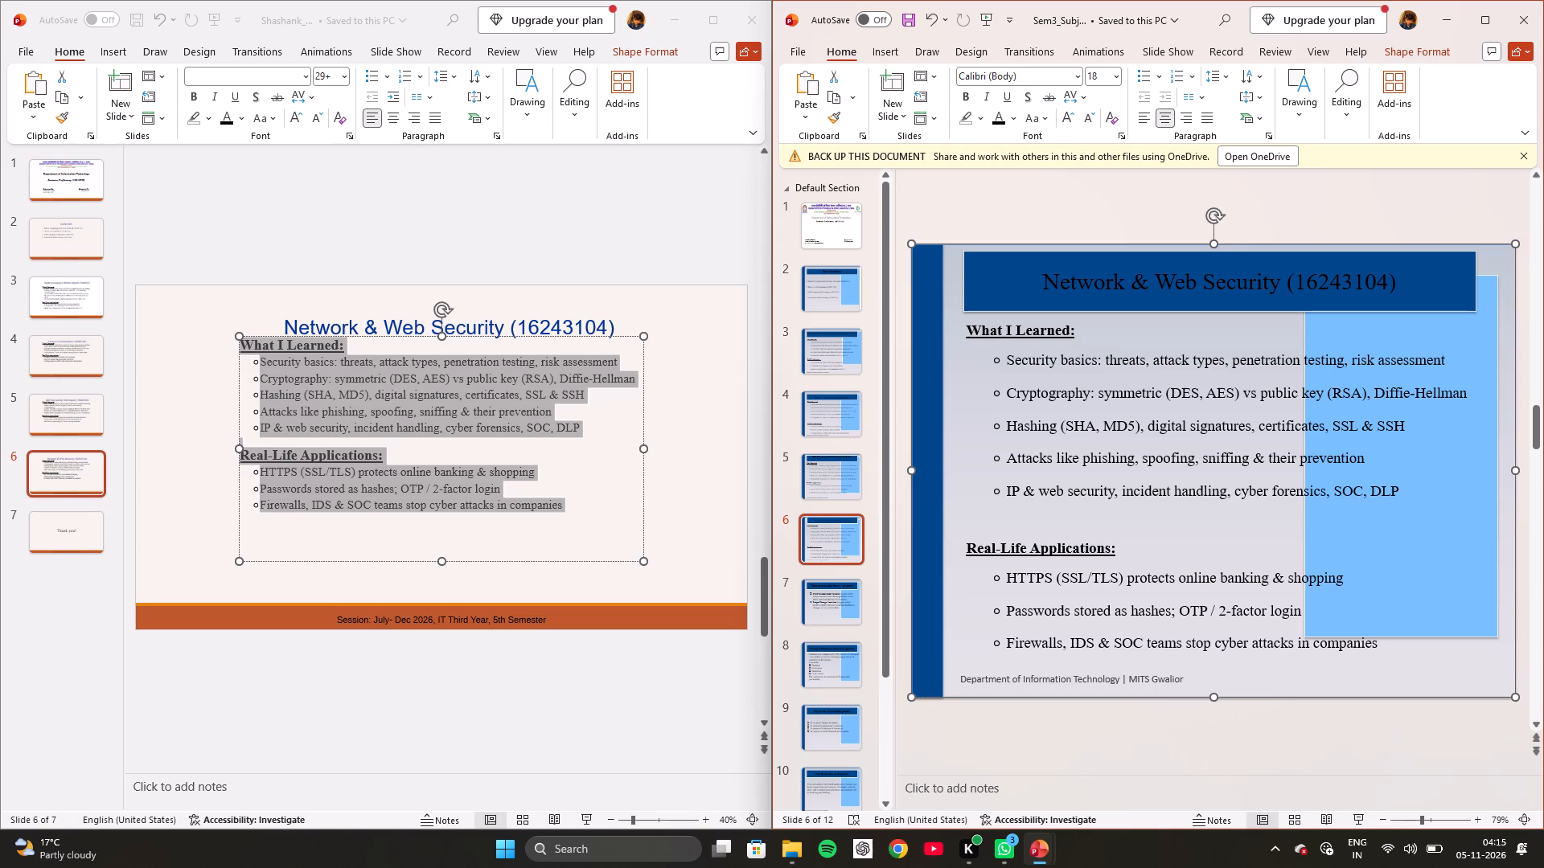
click(1185, 678)
click(1167, 678)
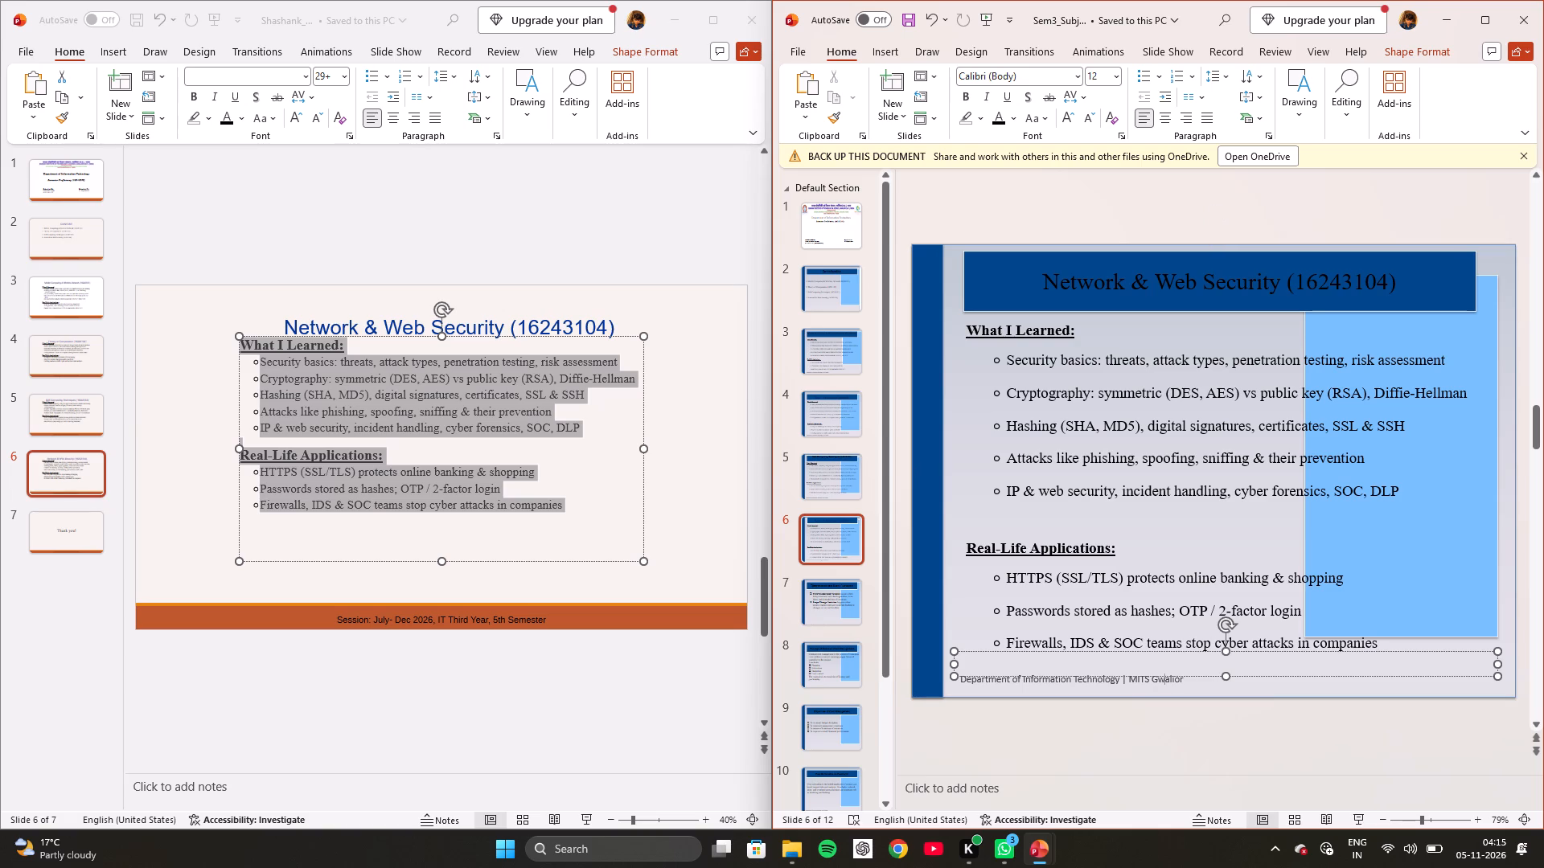
click(1149, 683)
click(1131, 683)
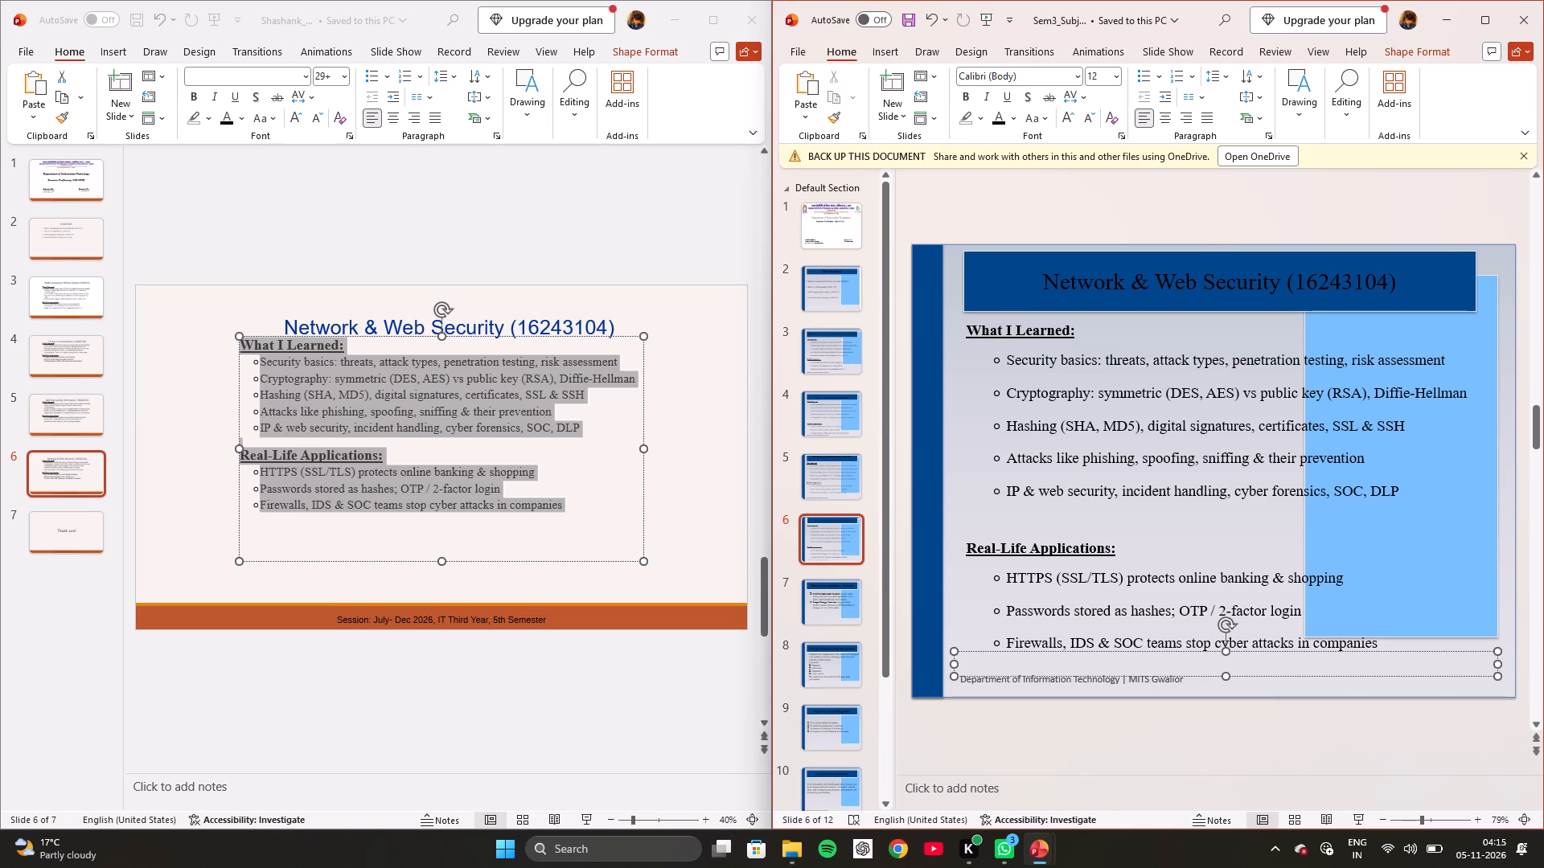
click(1134, 678)
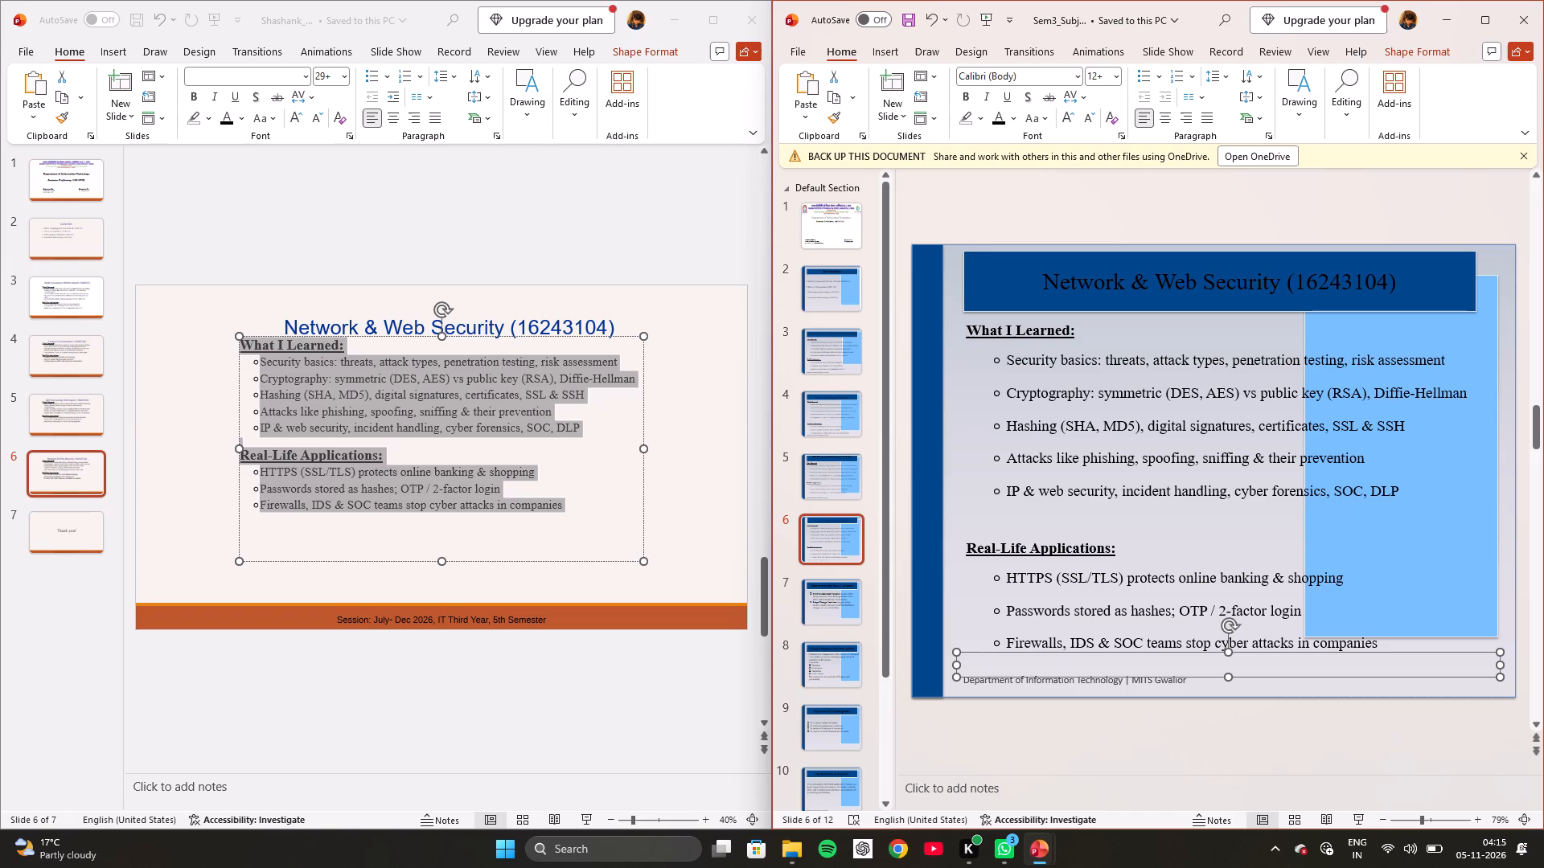
key(BackSpace)
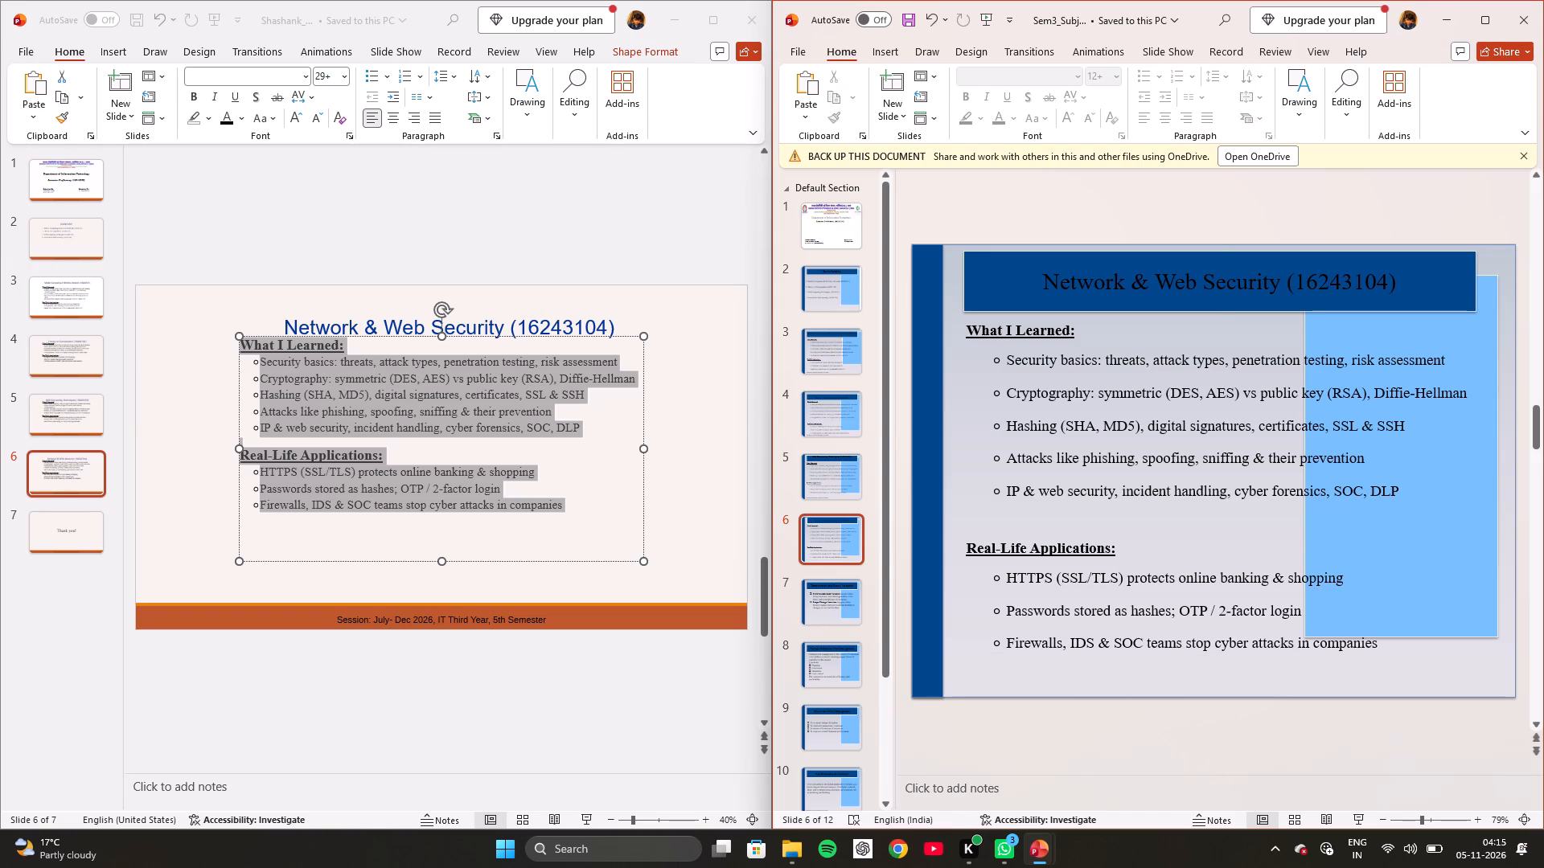
Make the slide 6 title Network & Web Security (16243104) bold.
click(1095, 285)
key(ctrl+a)
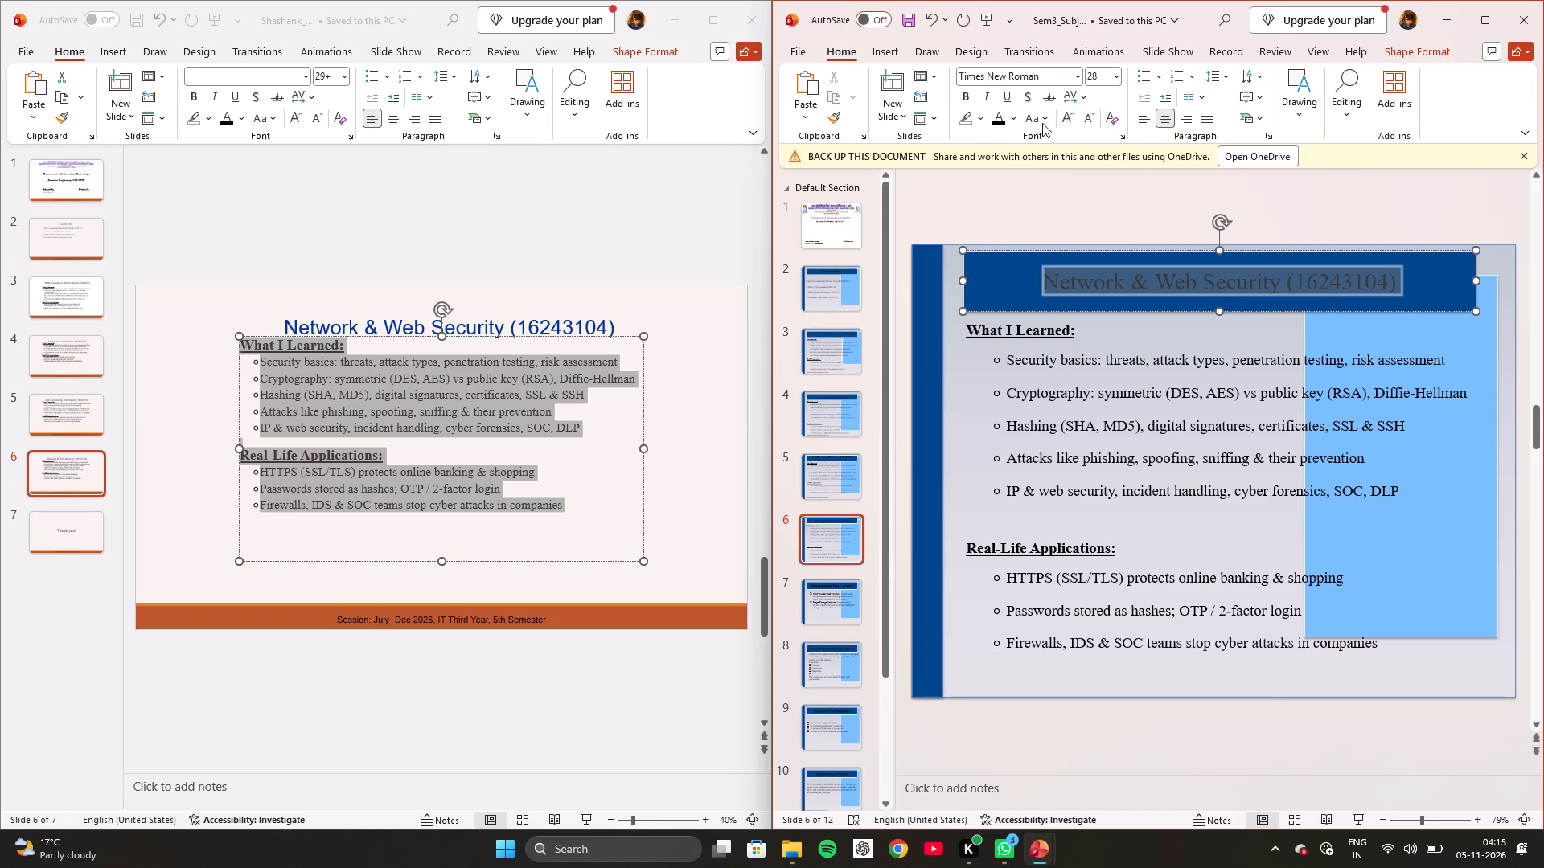
click(967, 101)
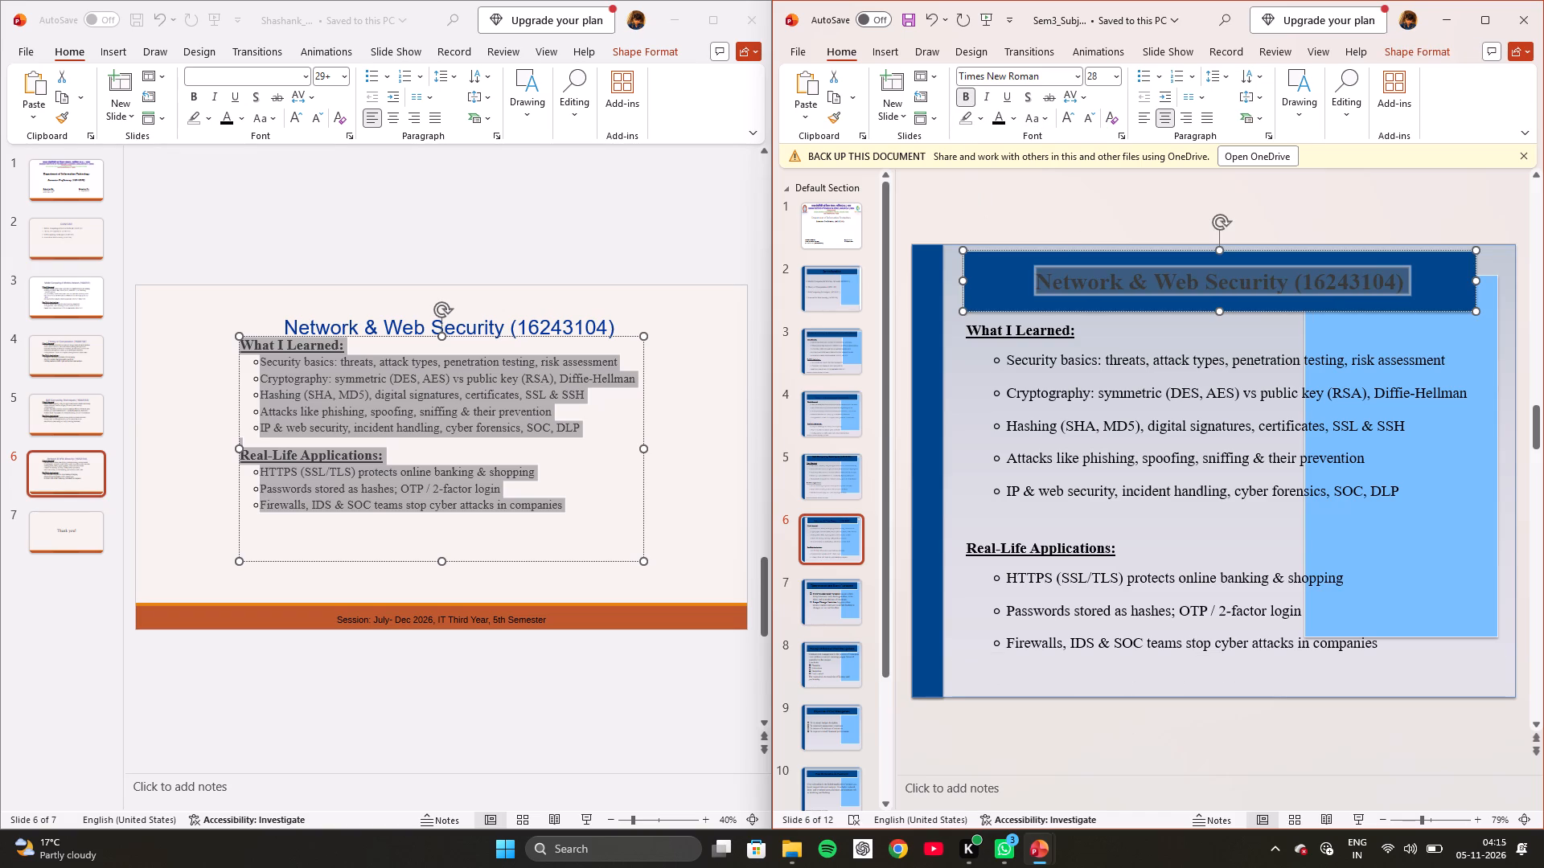
click(1041, 448)
Delete the six leftover old slides after slide 6, from Time-related and Scope Variation through Cost Control Techniques.
click(829, 600)
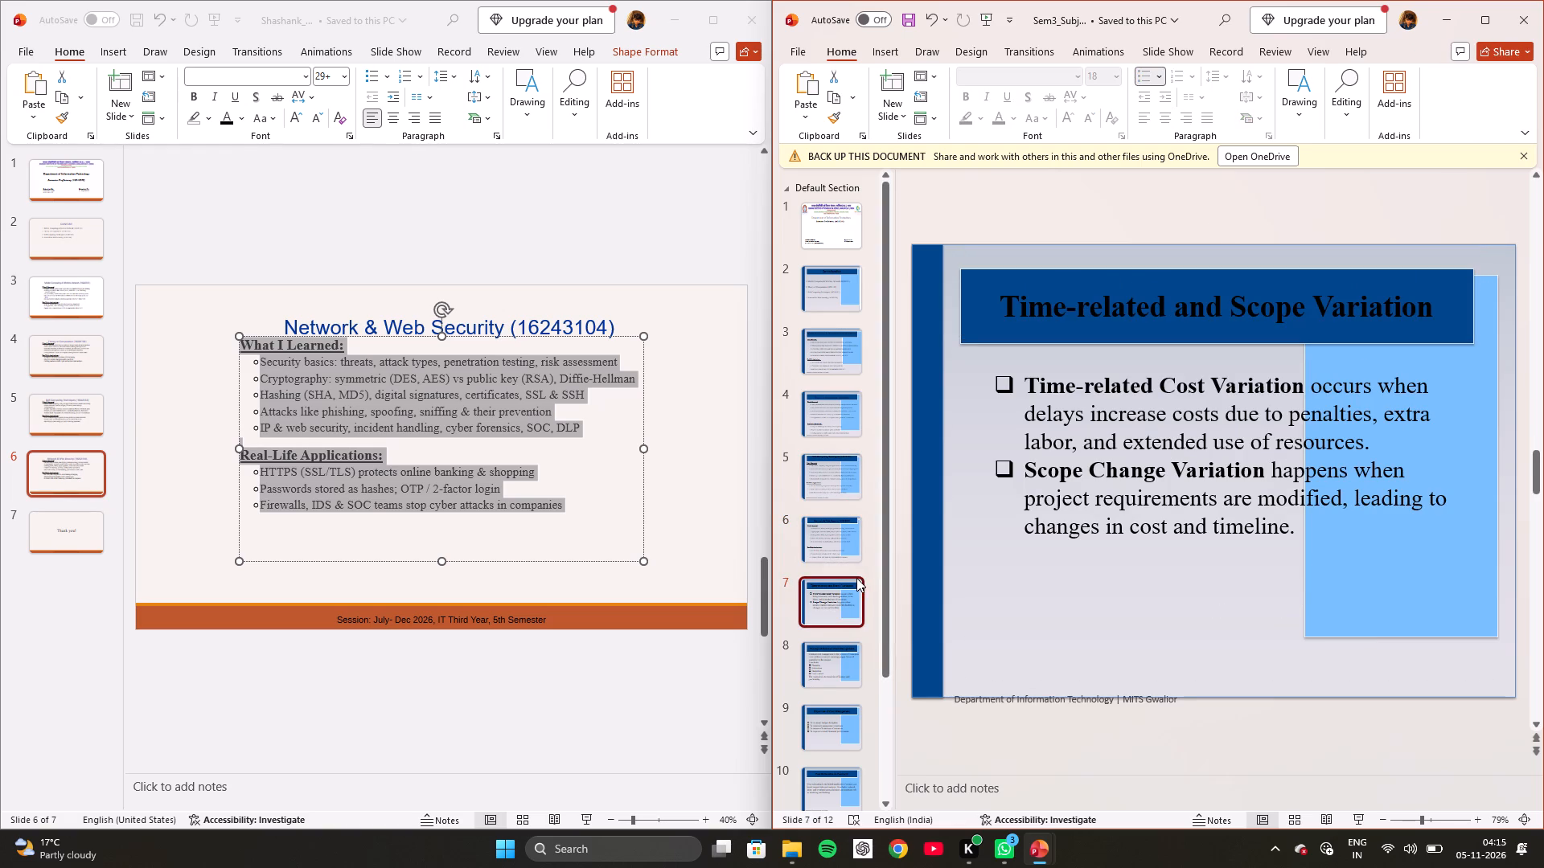
right_click(828, 617)
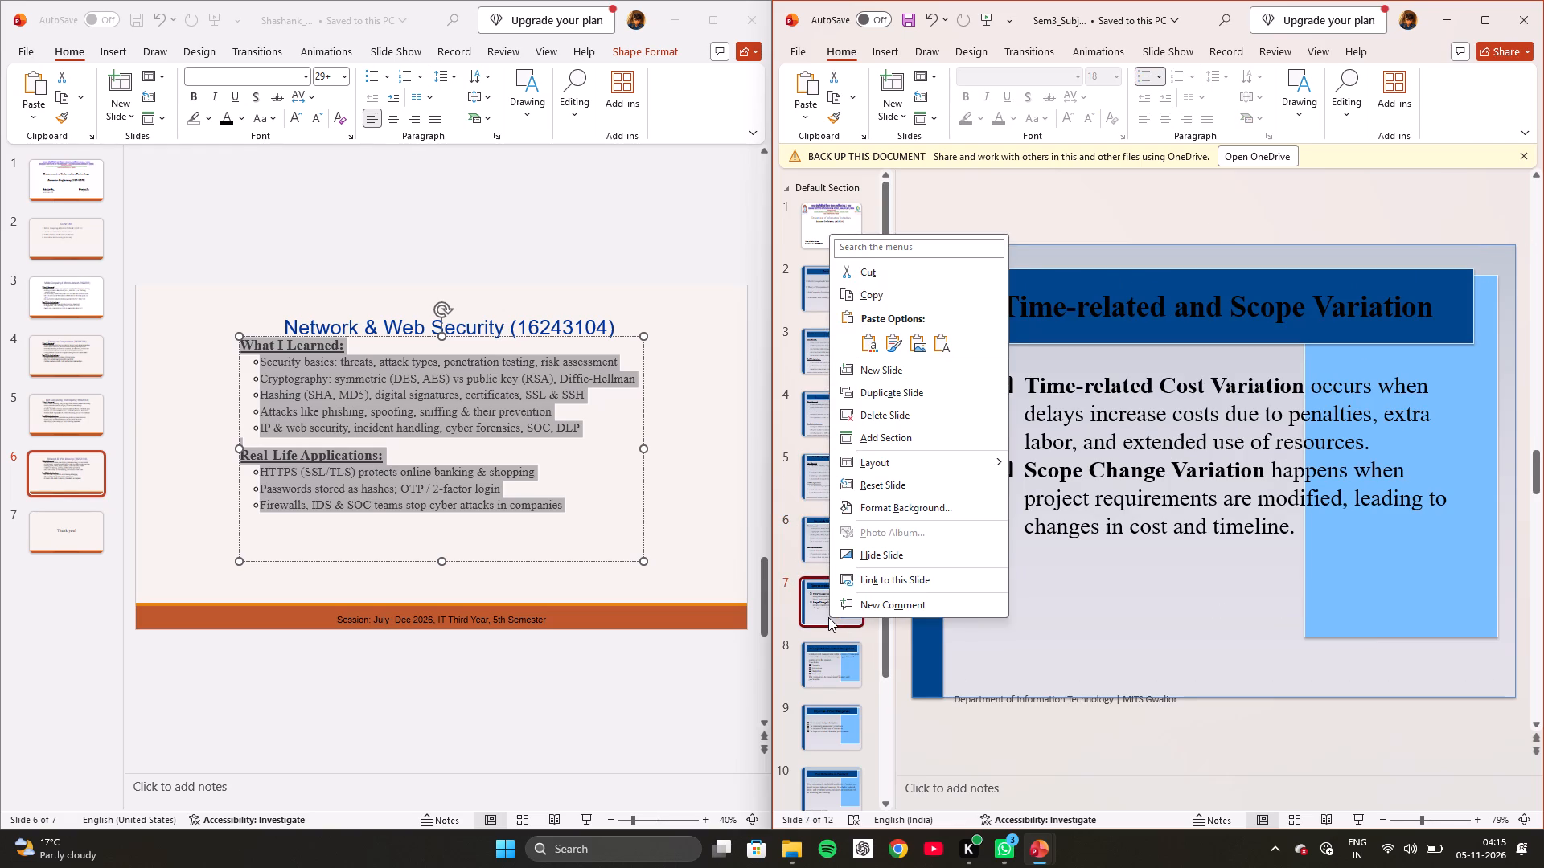
click(951, 415)
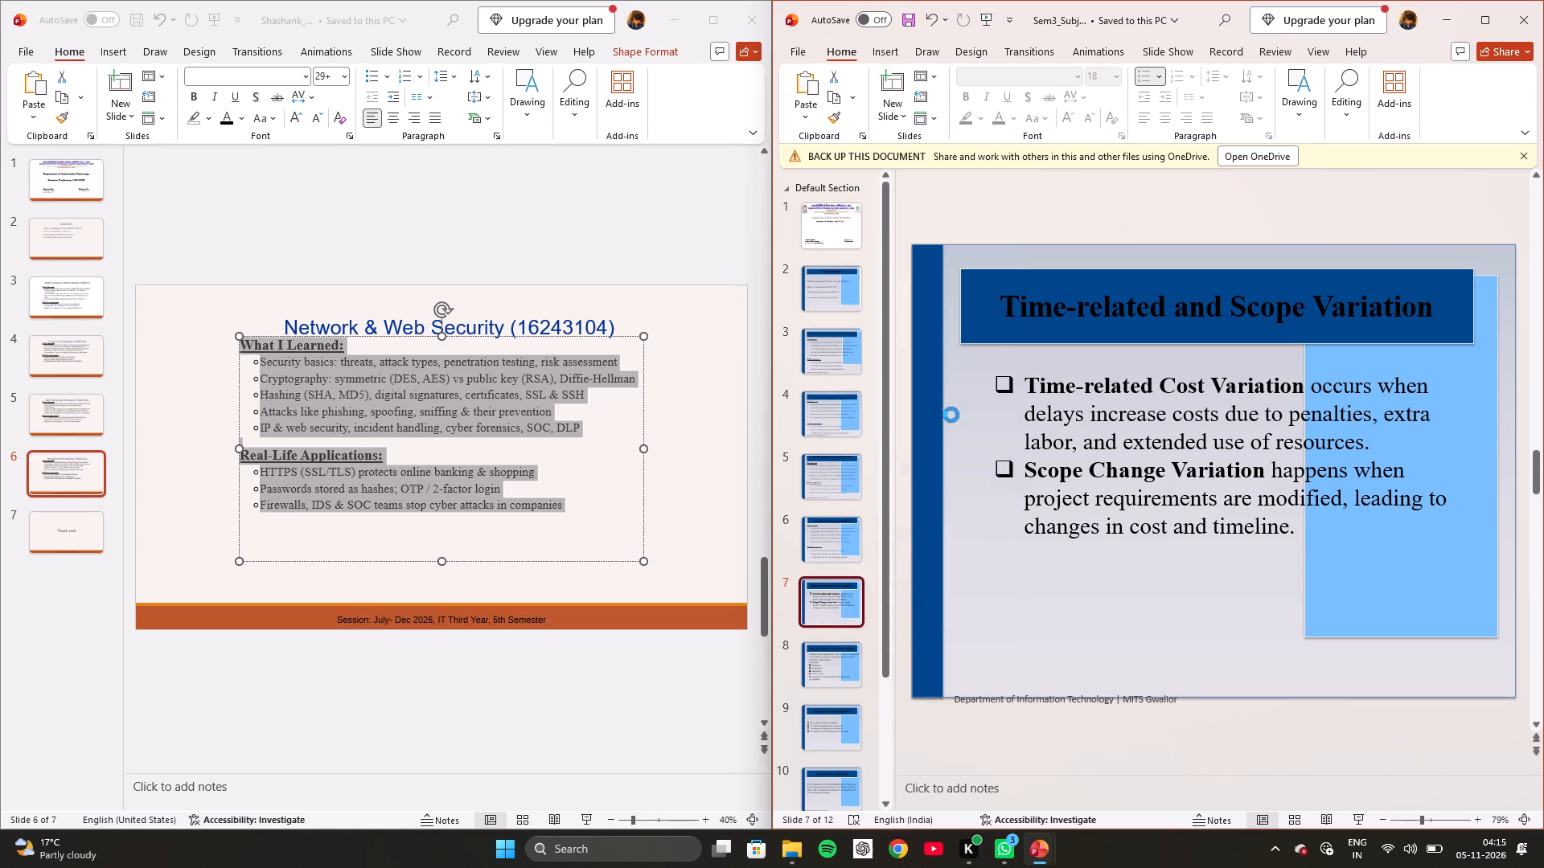
right_click(841, 608)
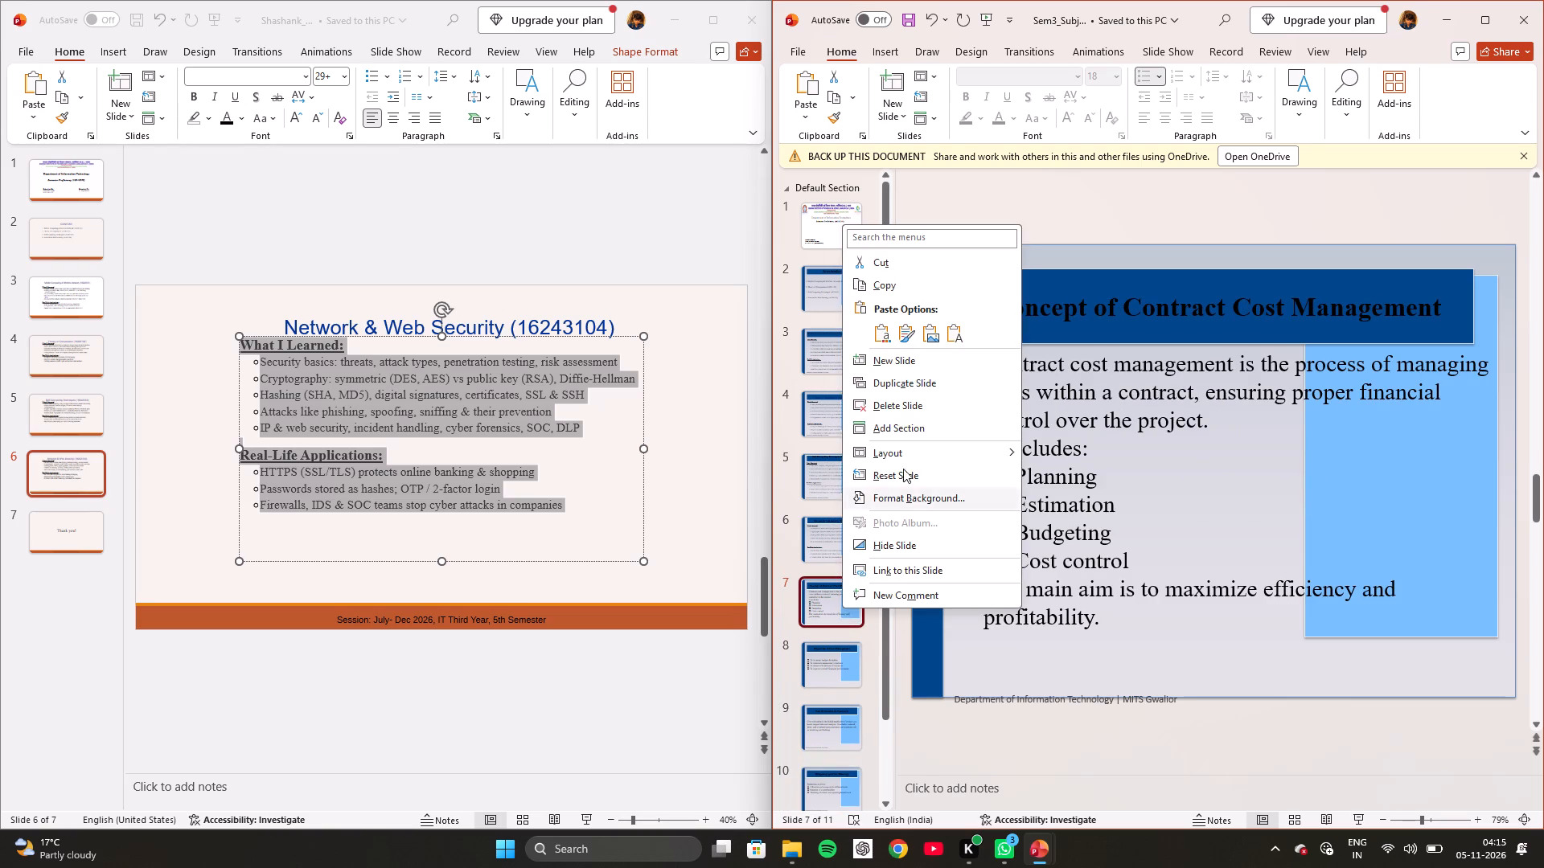
click(912, 408)
right_click(833, 605)
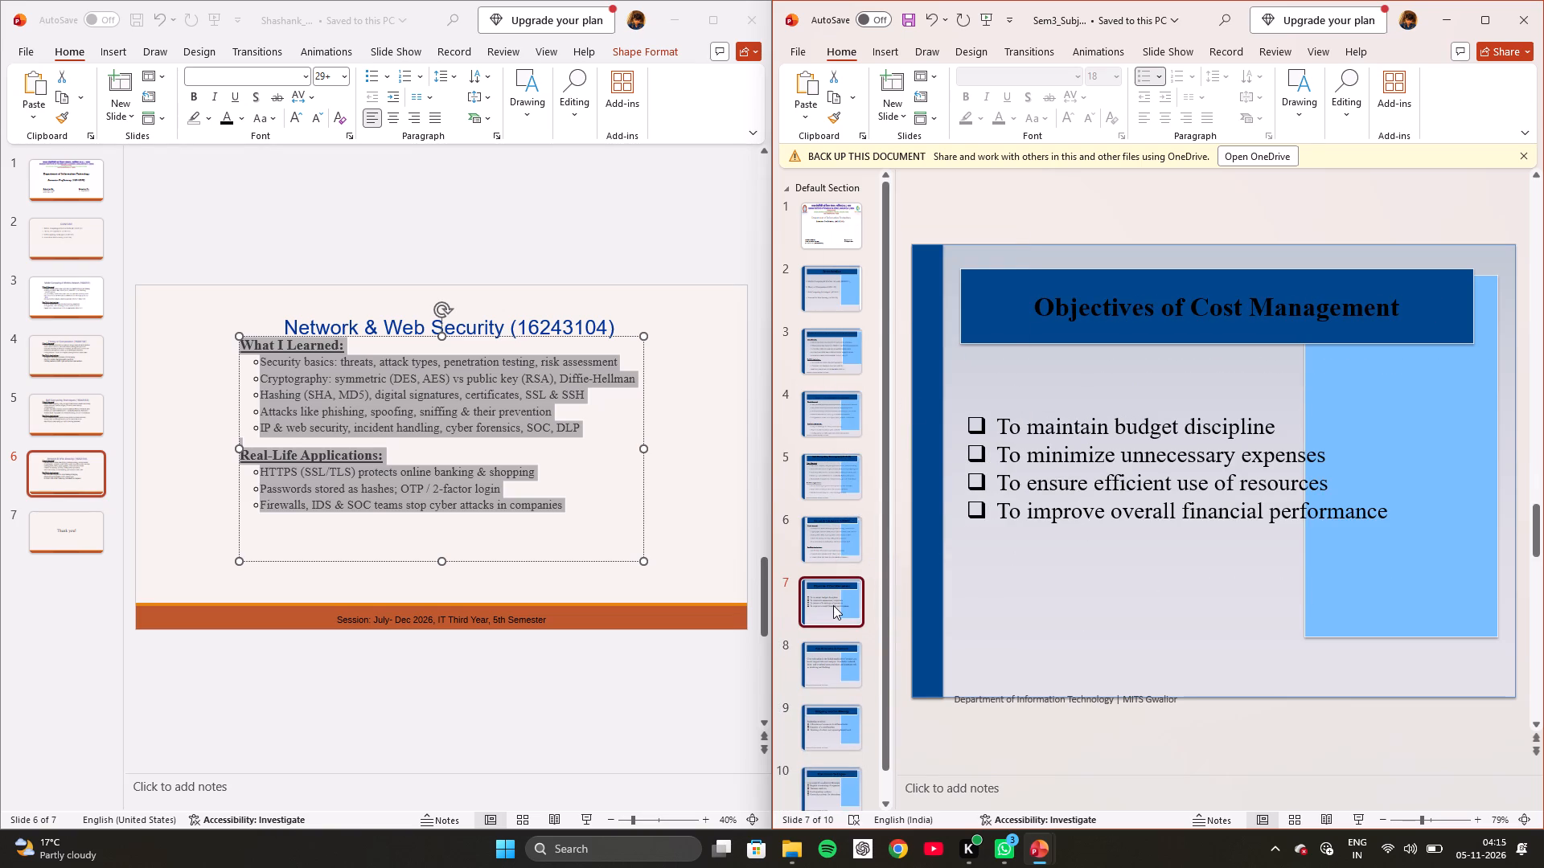
click(881, 401)
right_click(853, 604)
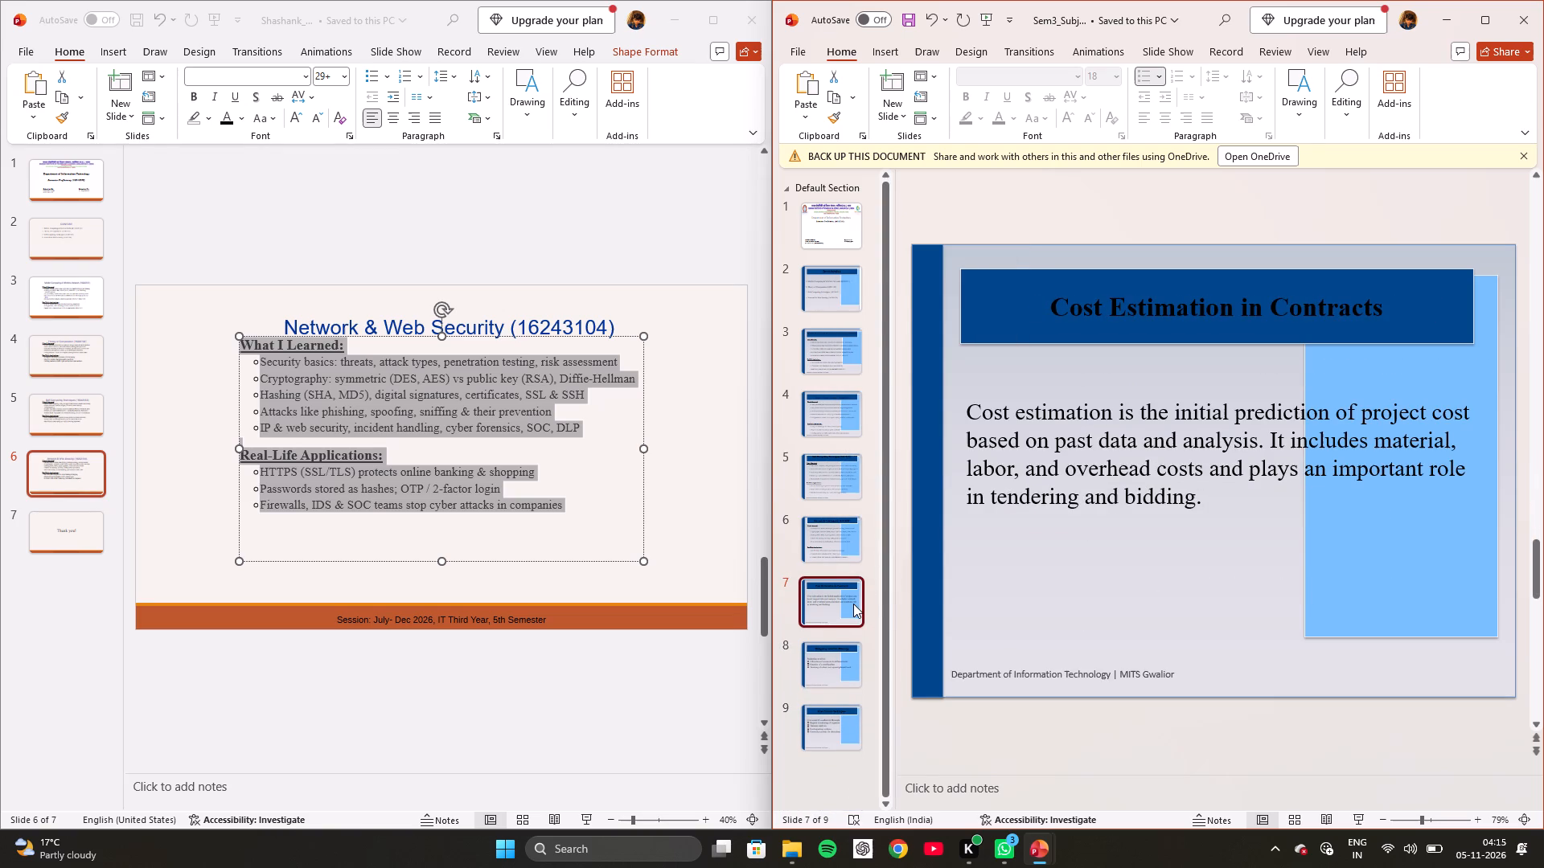
click(938, 395)
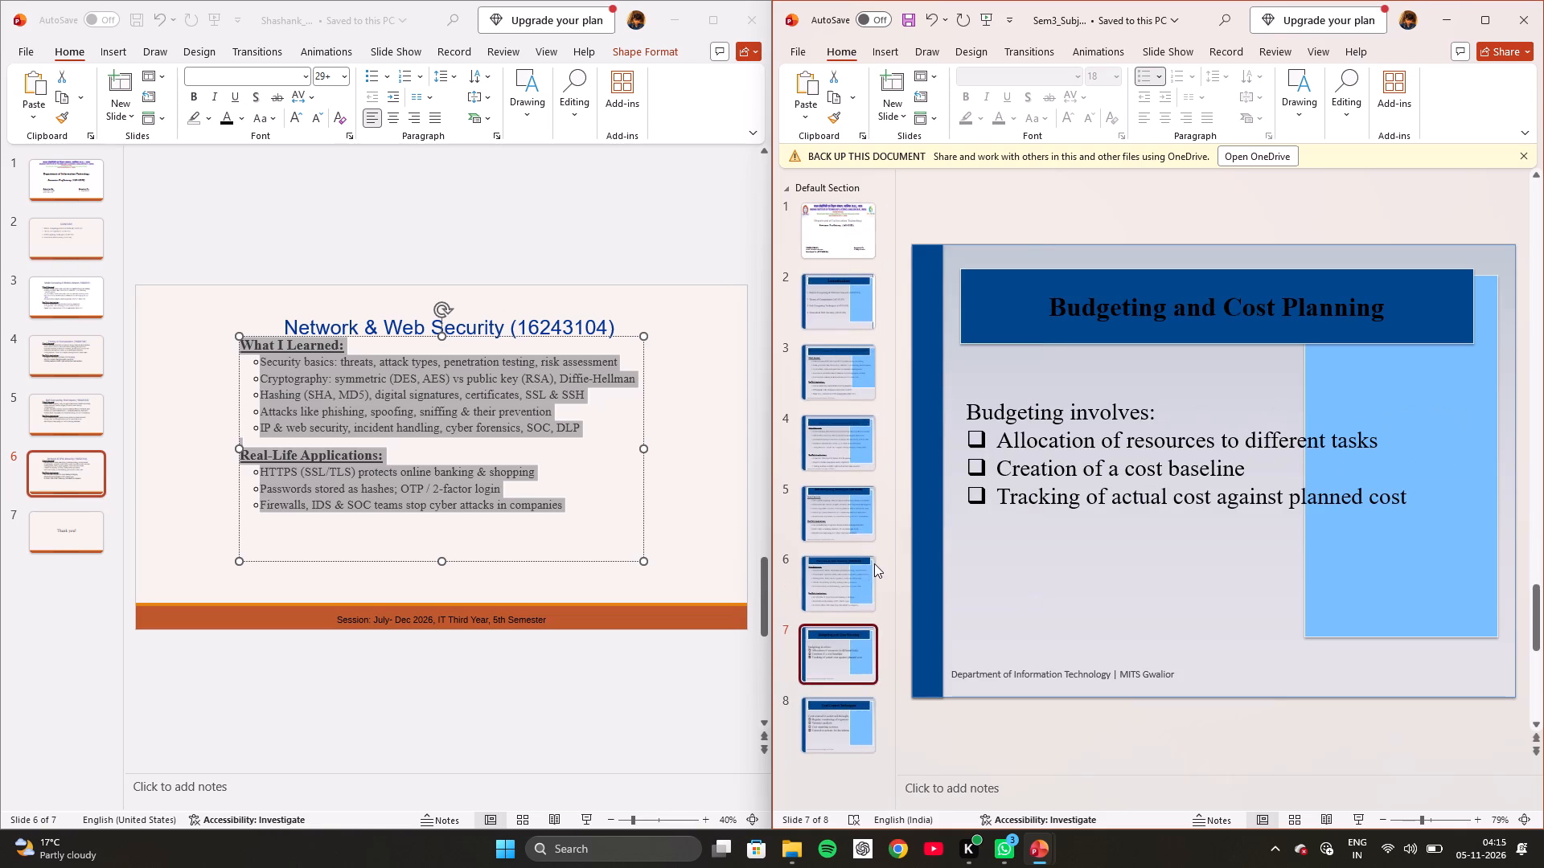
right_click(852, 680)
click(912, 473)
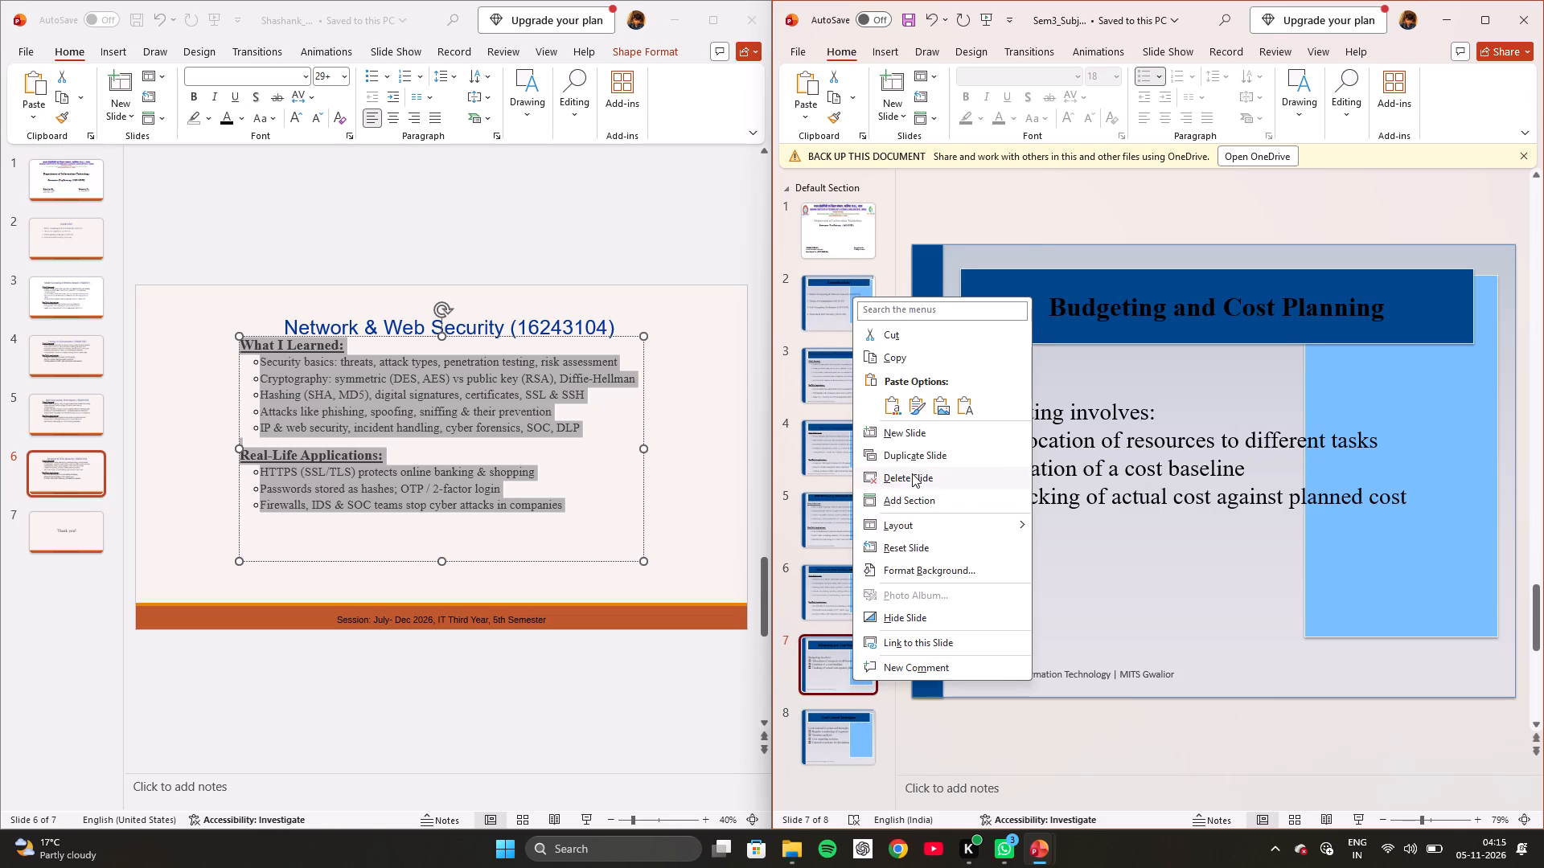
right_click(844, 666)
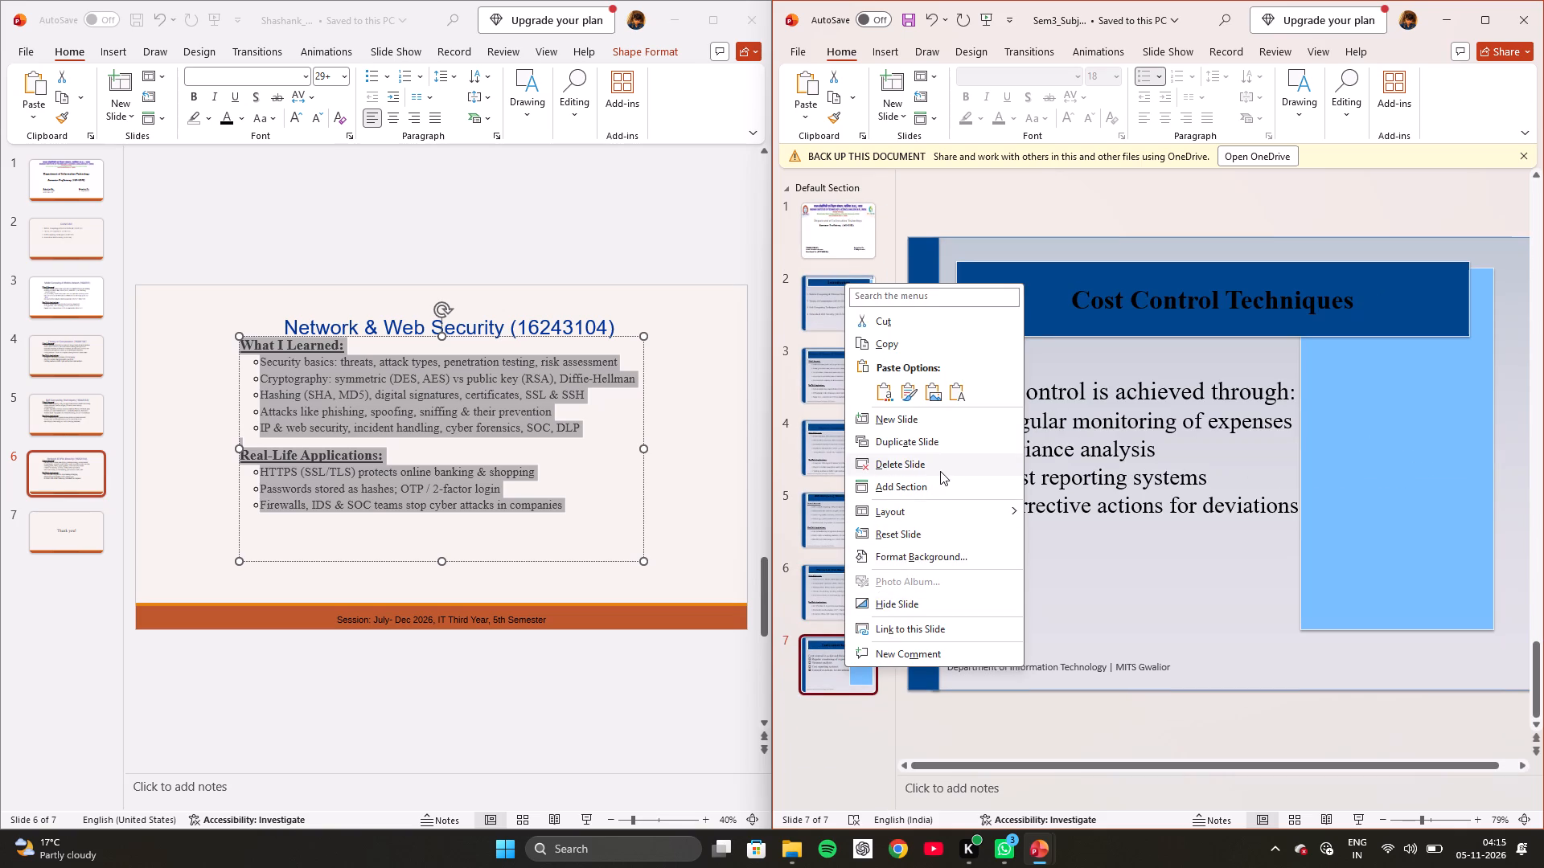
click(940, 471)
Delete the Department of Information Technology | MITS Gwalior footer text from slide 5, Soft Computing Techniques.
click(836, 531)
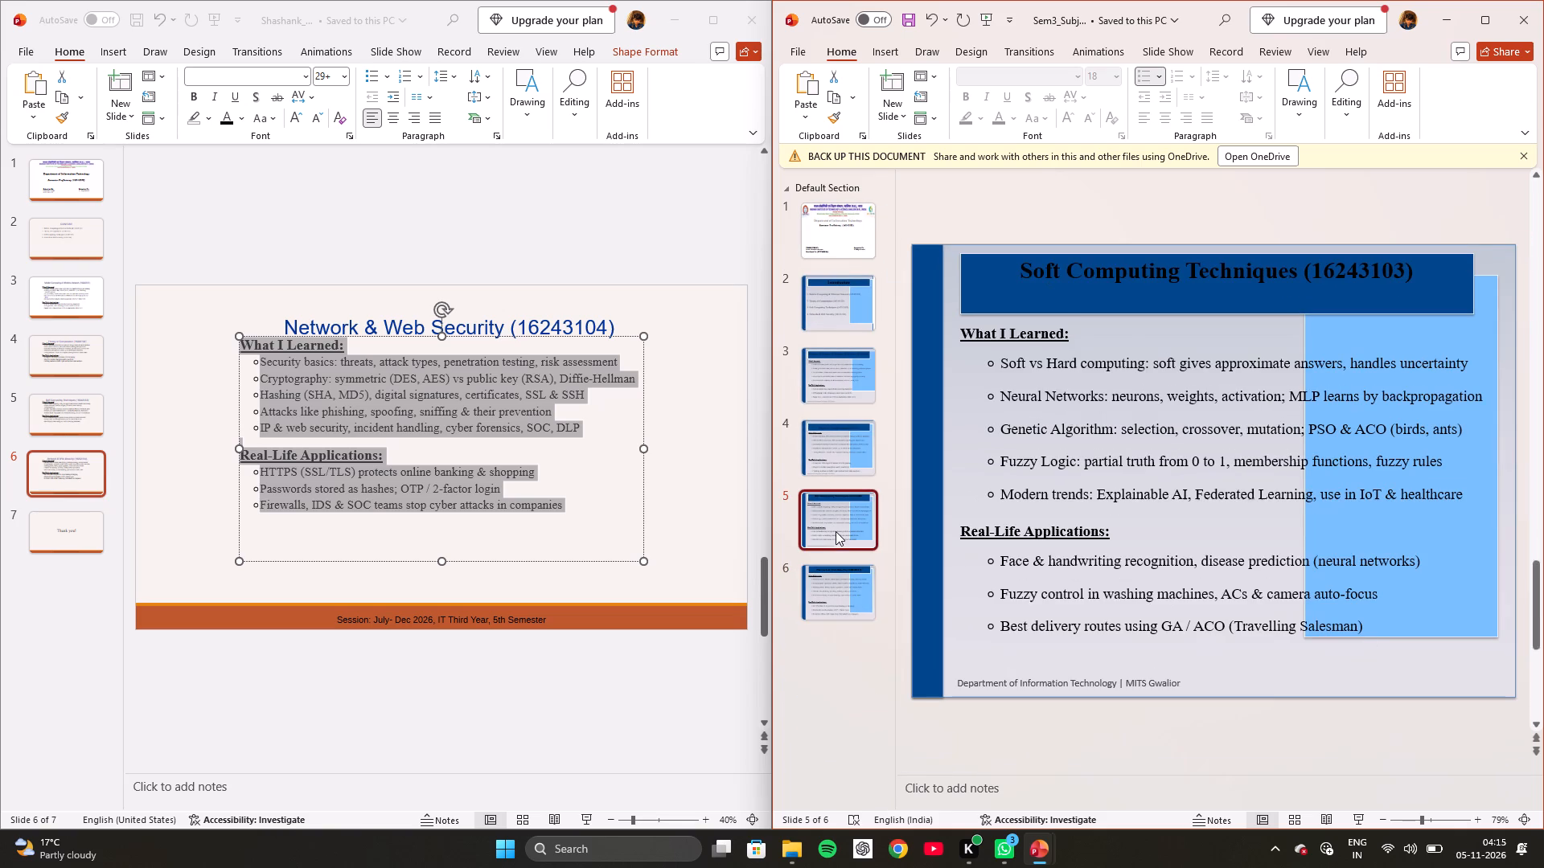
click(1038, 689)
click(1038, 683)
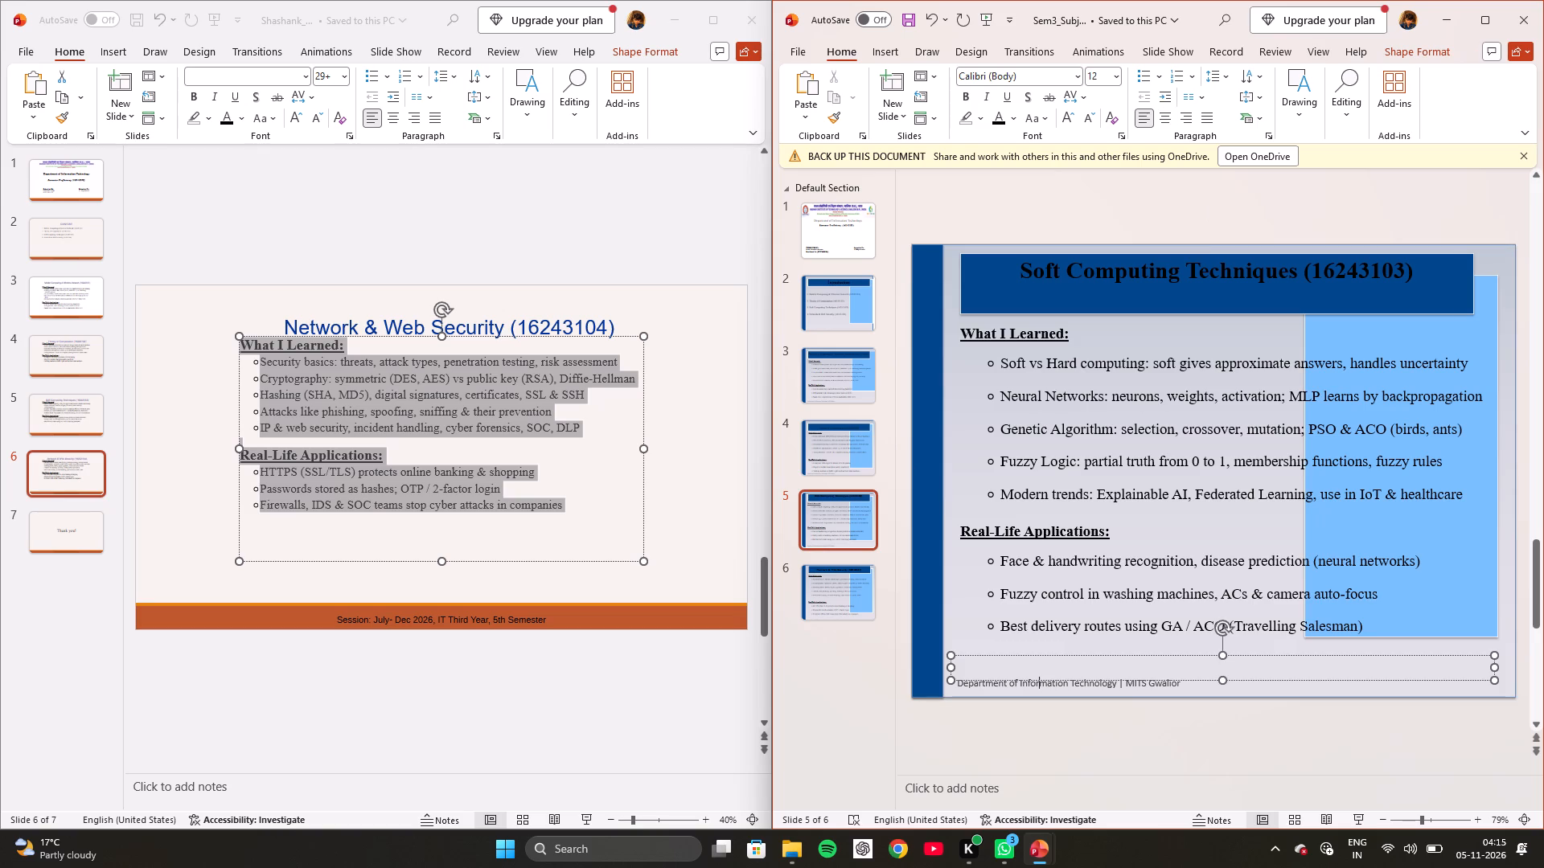
key(BackSpace)
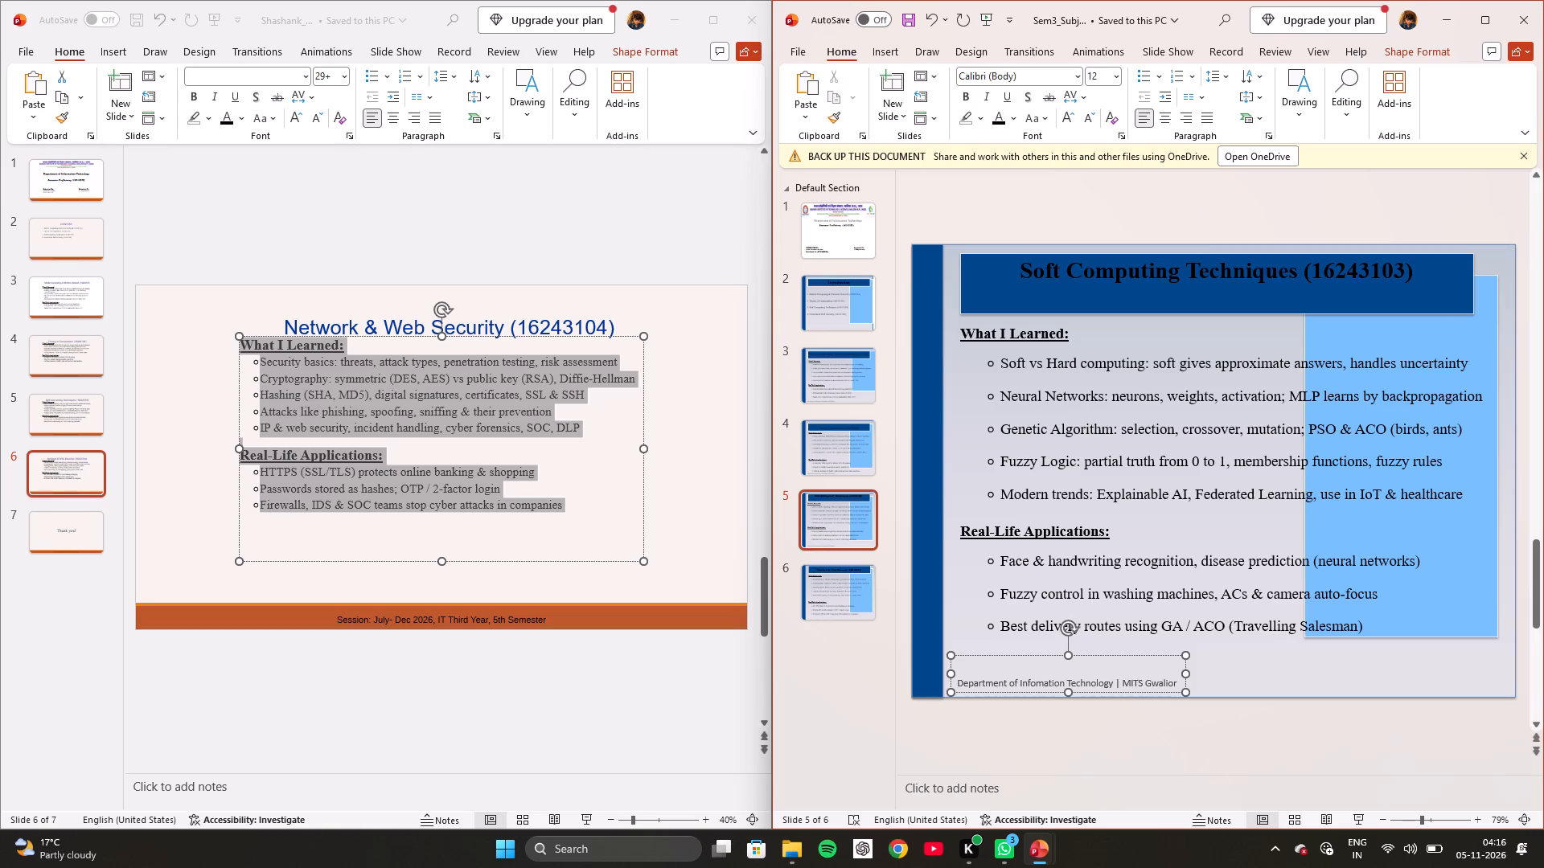
key(ctrl+a)
key(BackSpace)
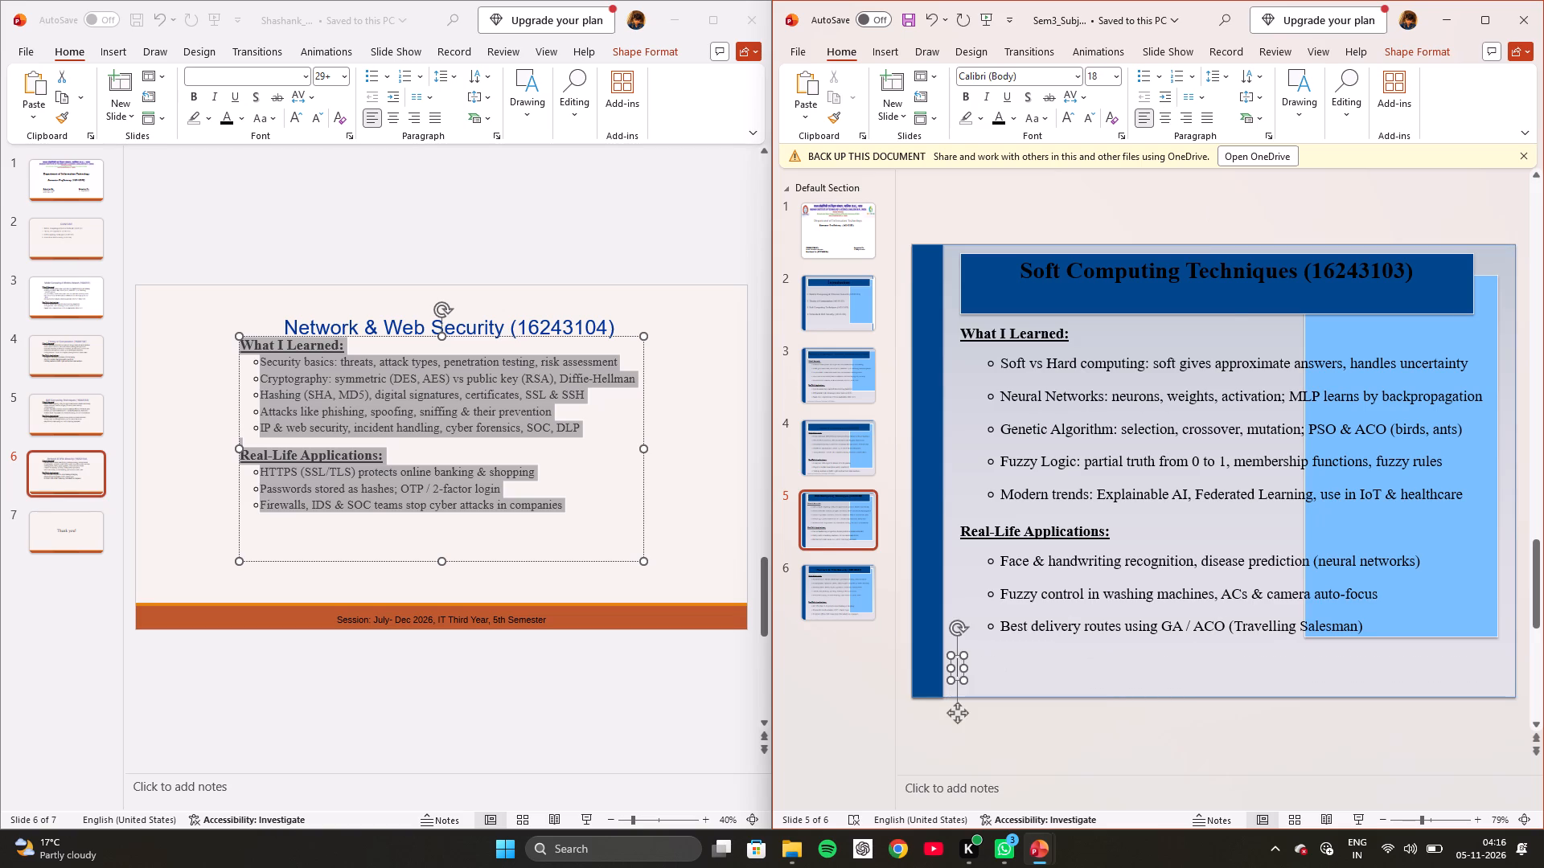
click(1170, 661)
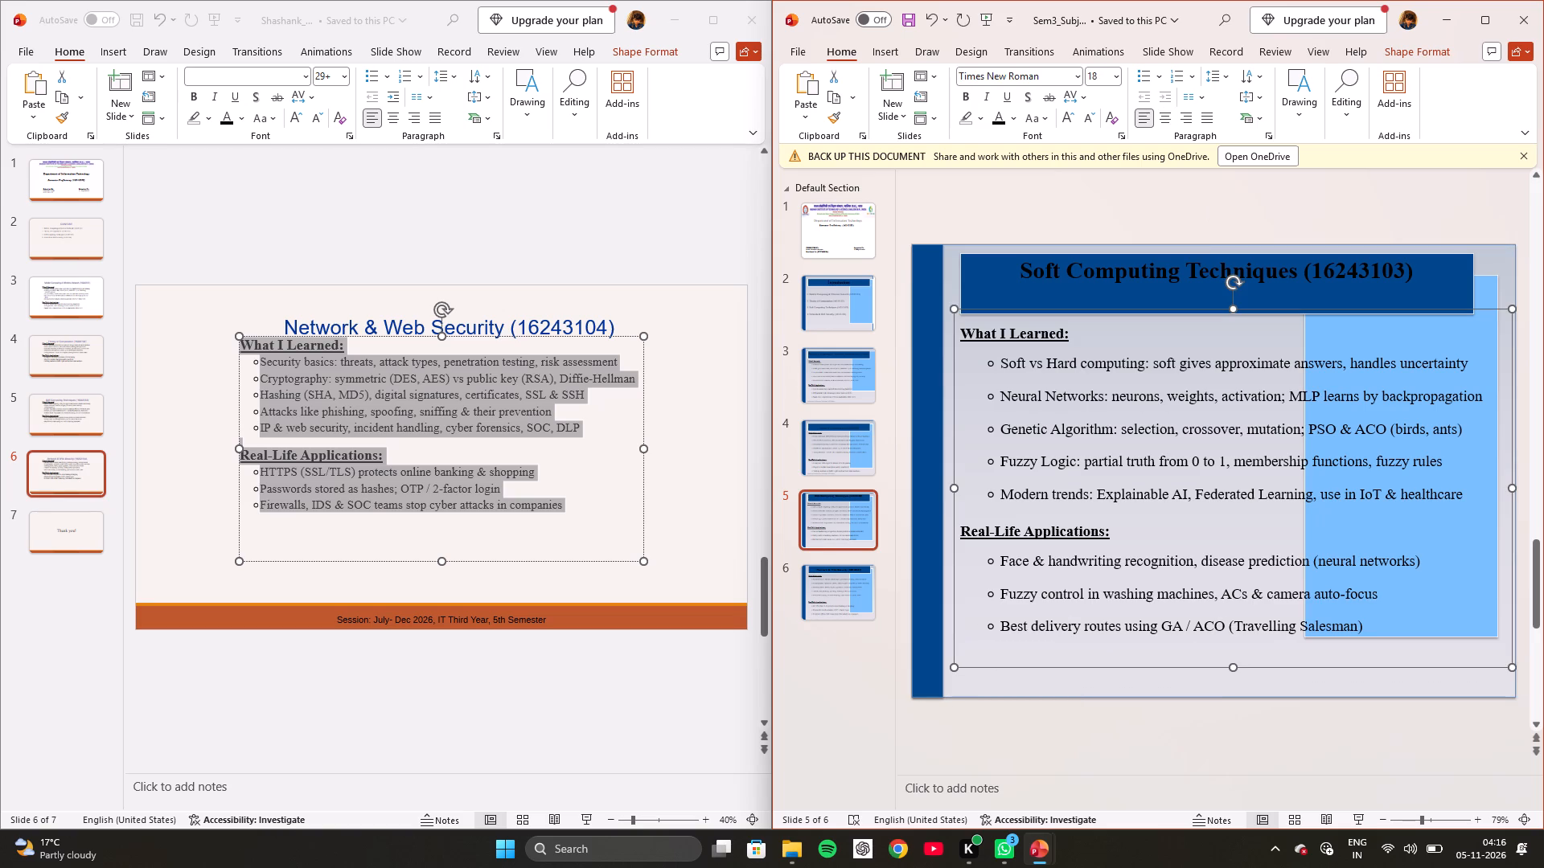
Make the slide 4 title Theory of Computation (16243102) bold.
click(850, 440)
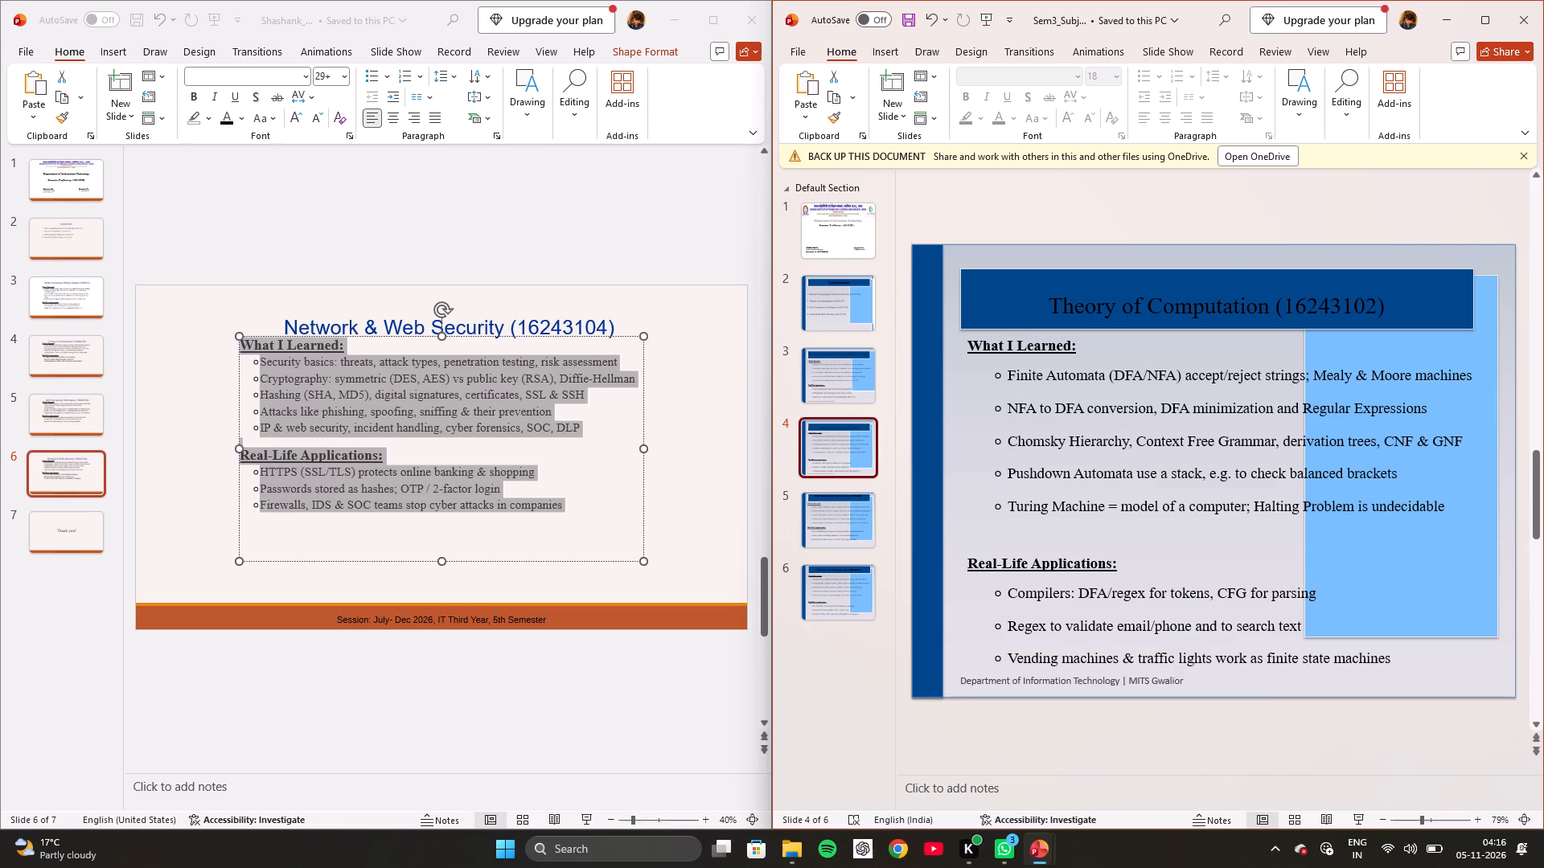
click(1198, 317)
click(1195, 305)
click(1183, 299)
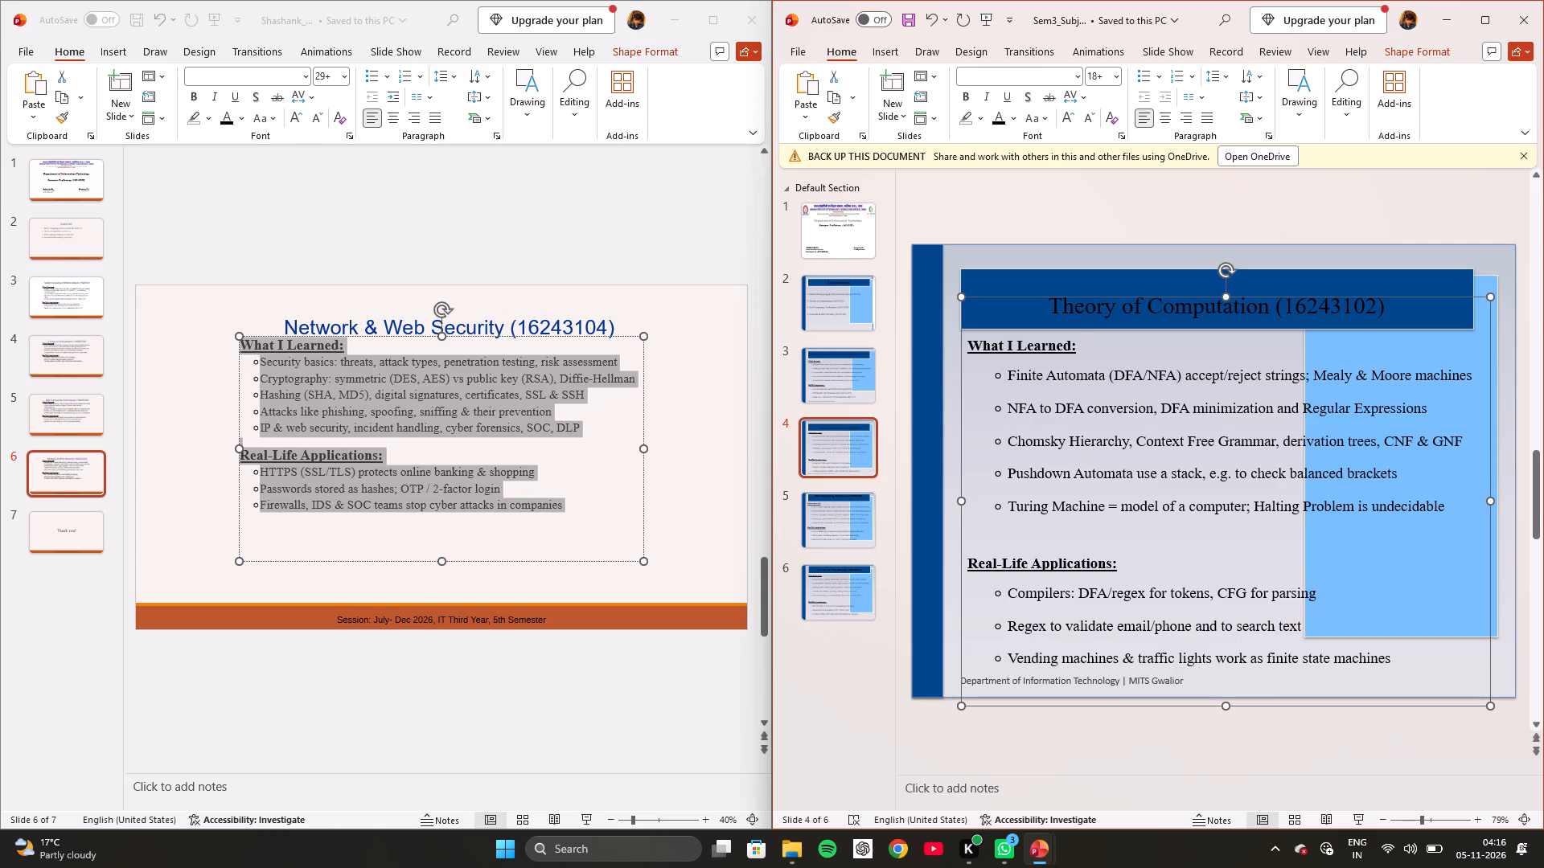
click(1184, 285)
key(ctrl+a)
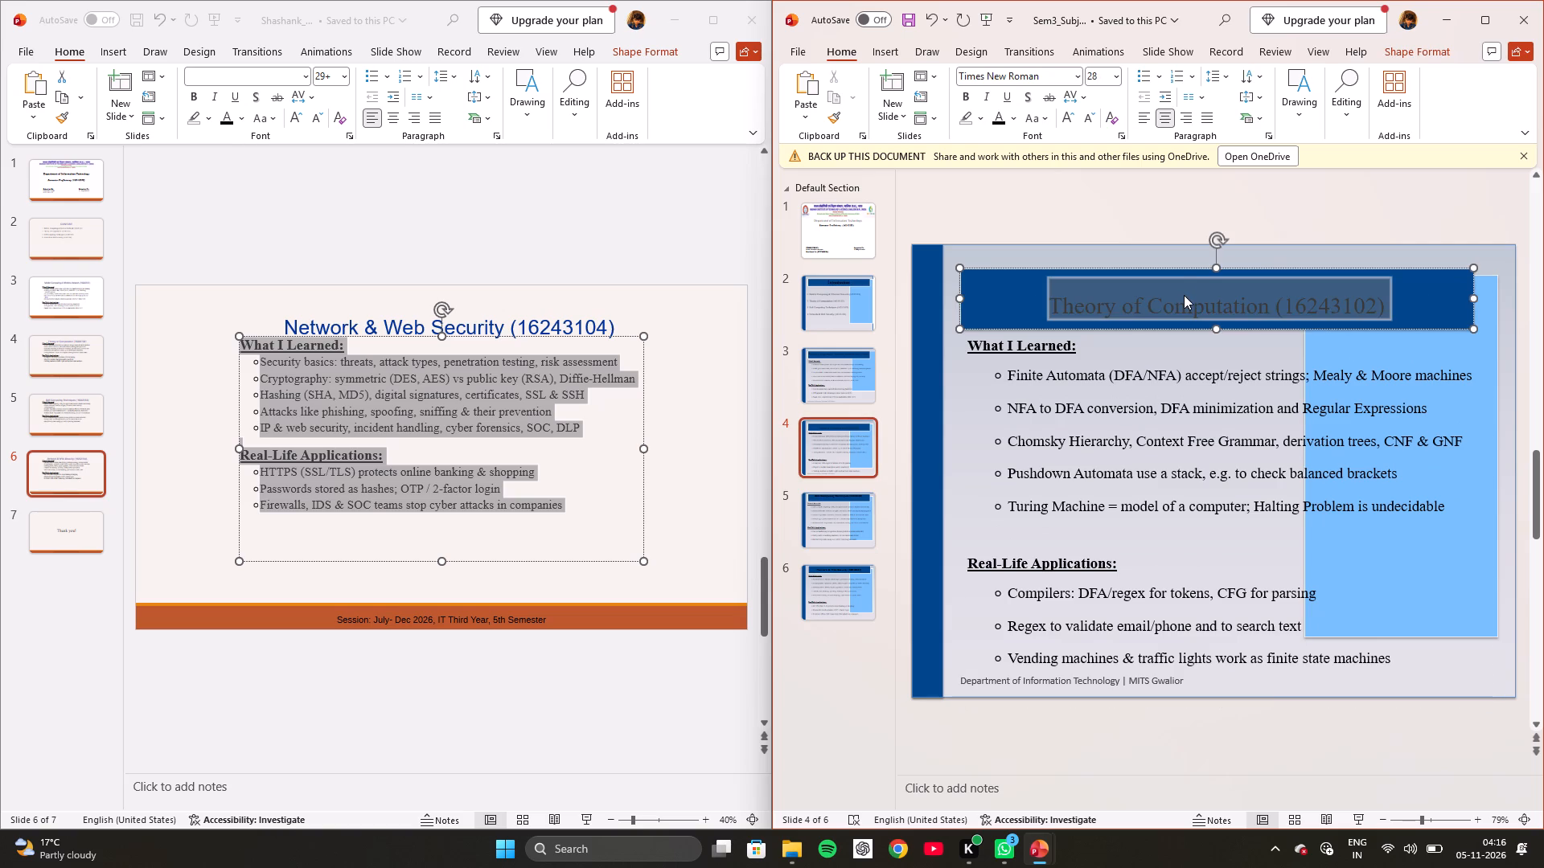
click(968, 89)
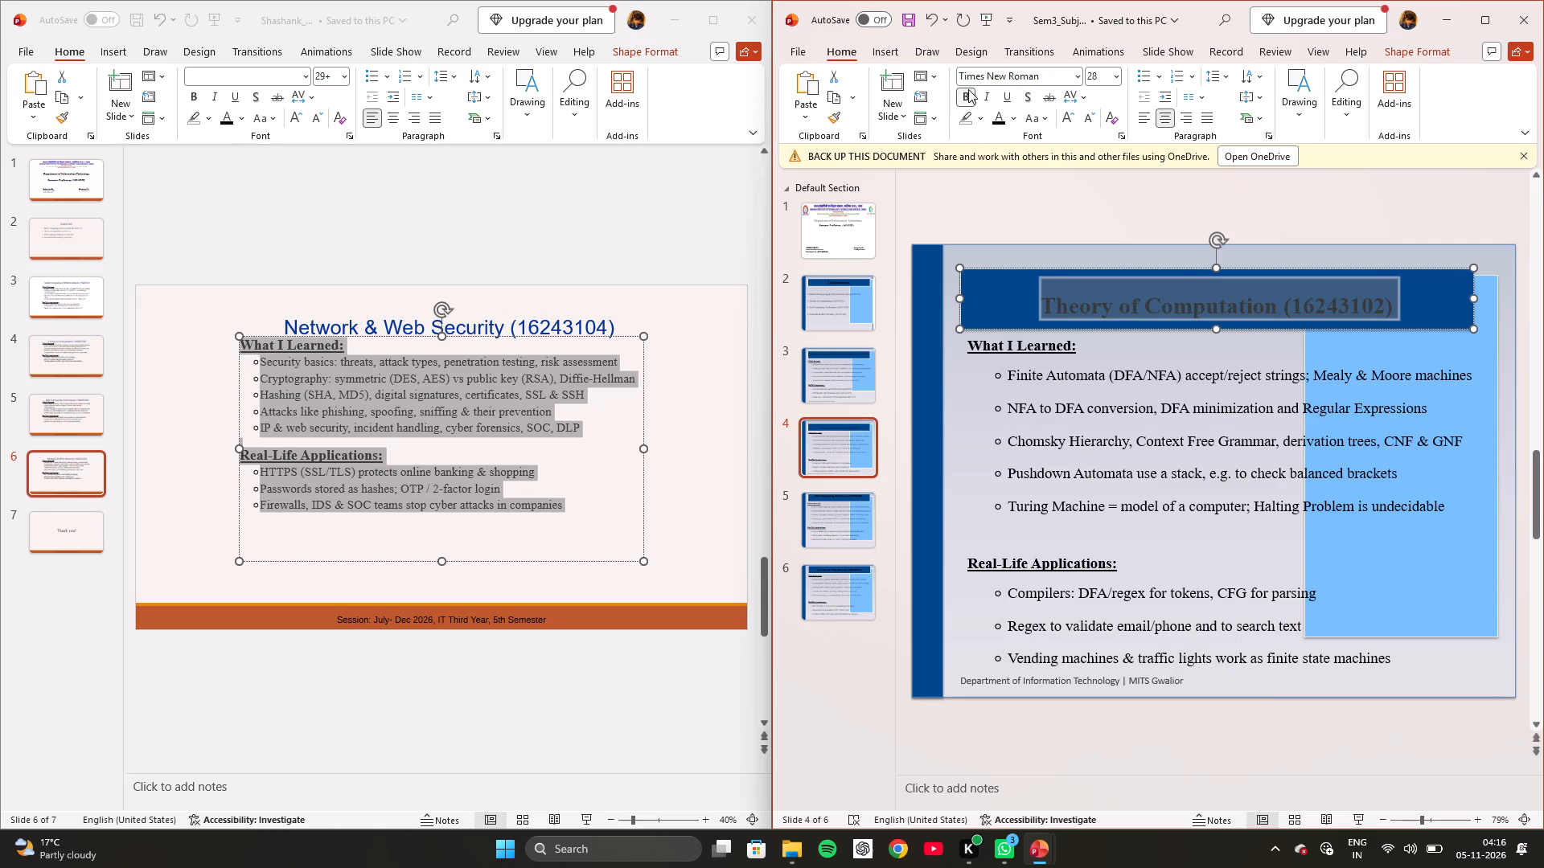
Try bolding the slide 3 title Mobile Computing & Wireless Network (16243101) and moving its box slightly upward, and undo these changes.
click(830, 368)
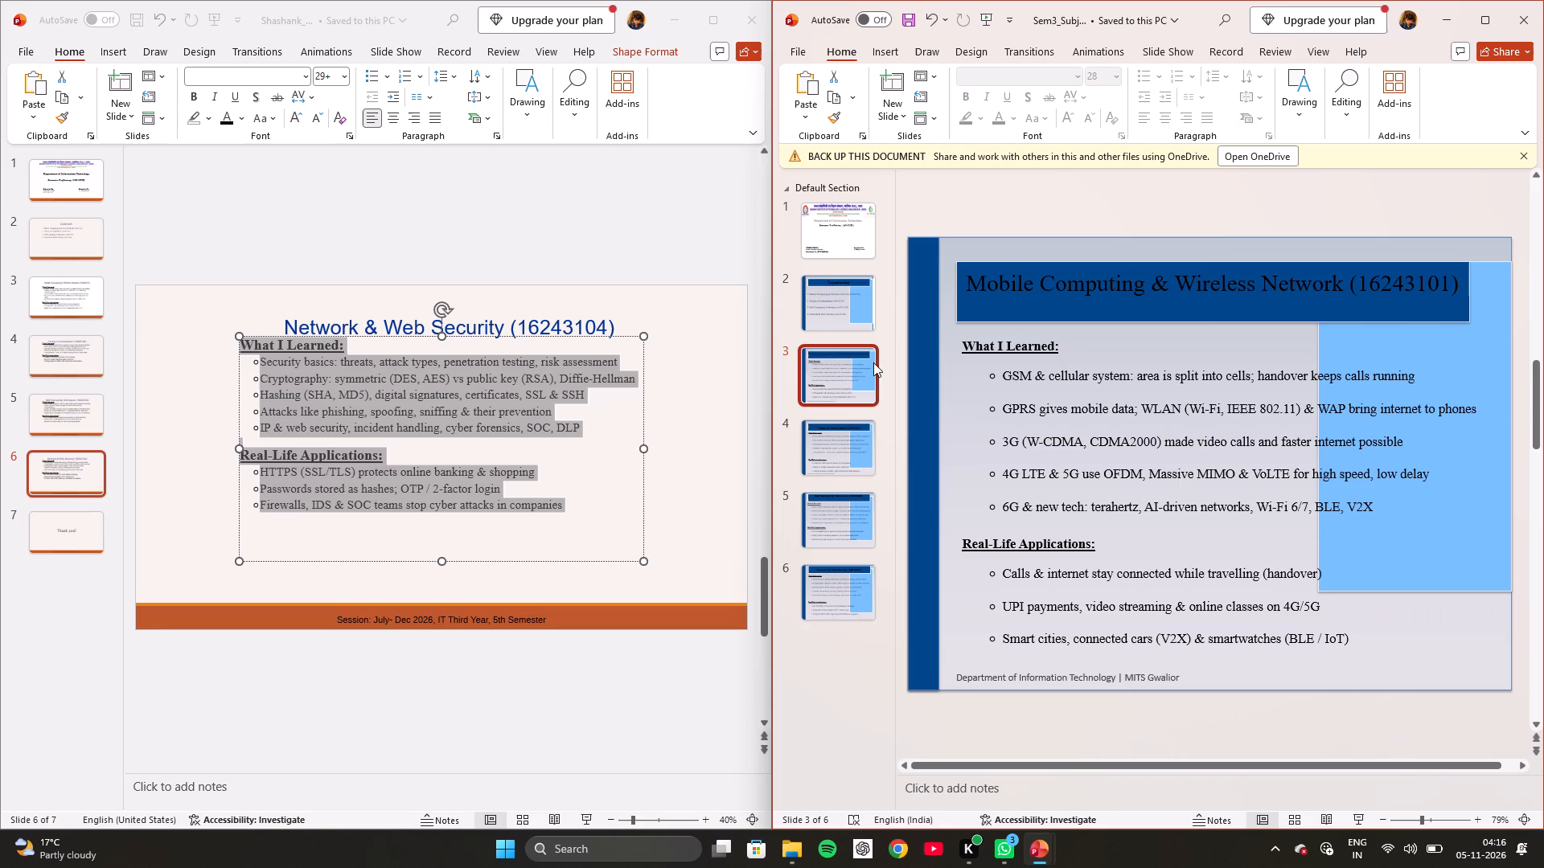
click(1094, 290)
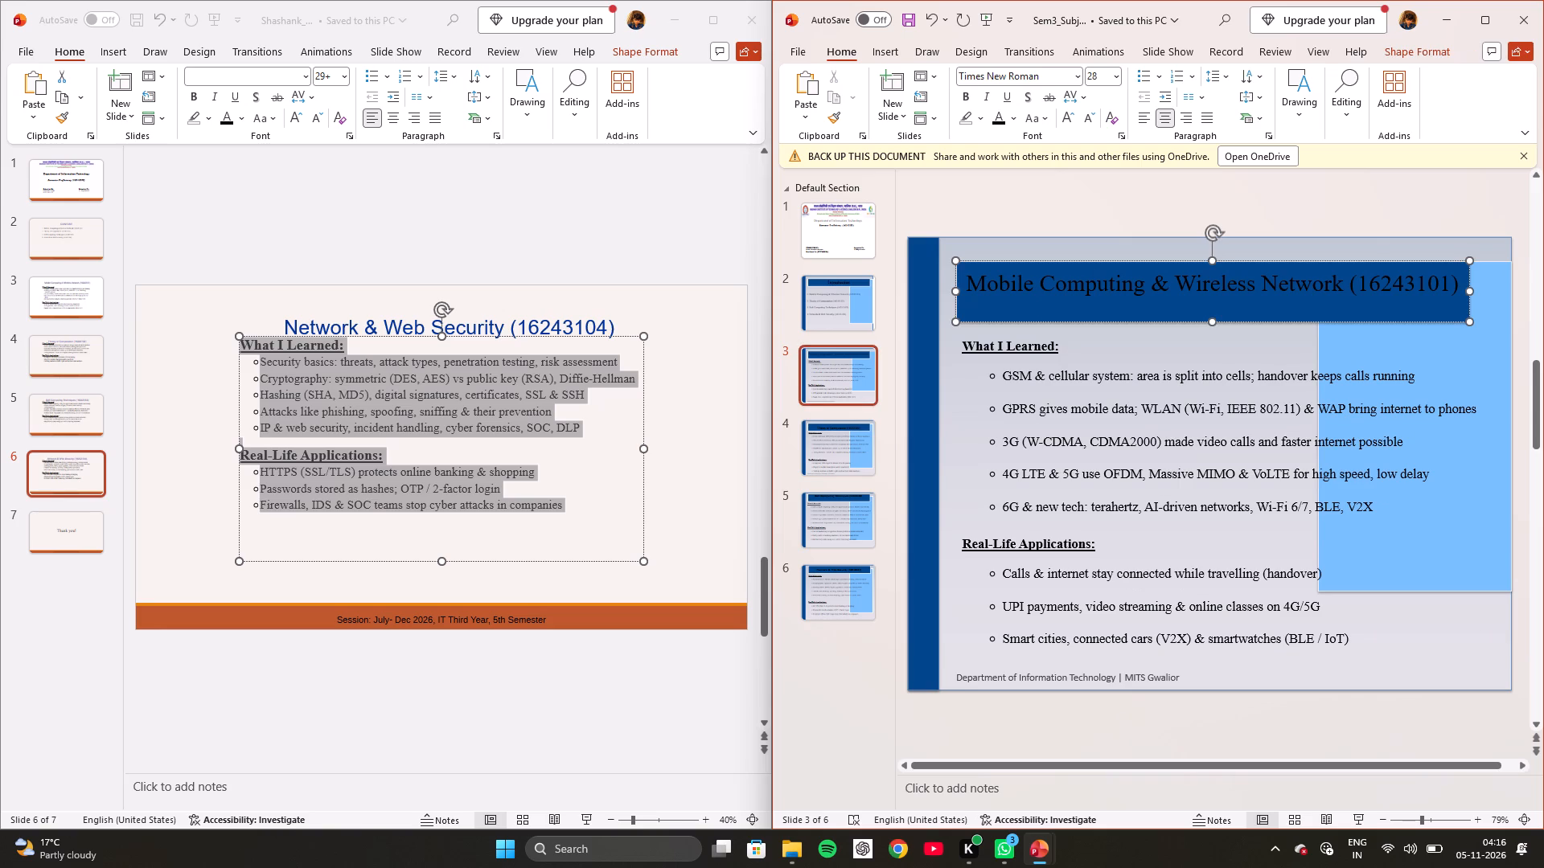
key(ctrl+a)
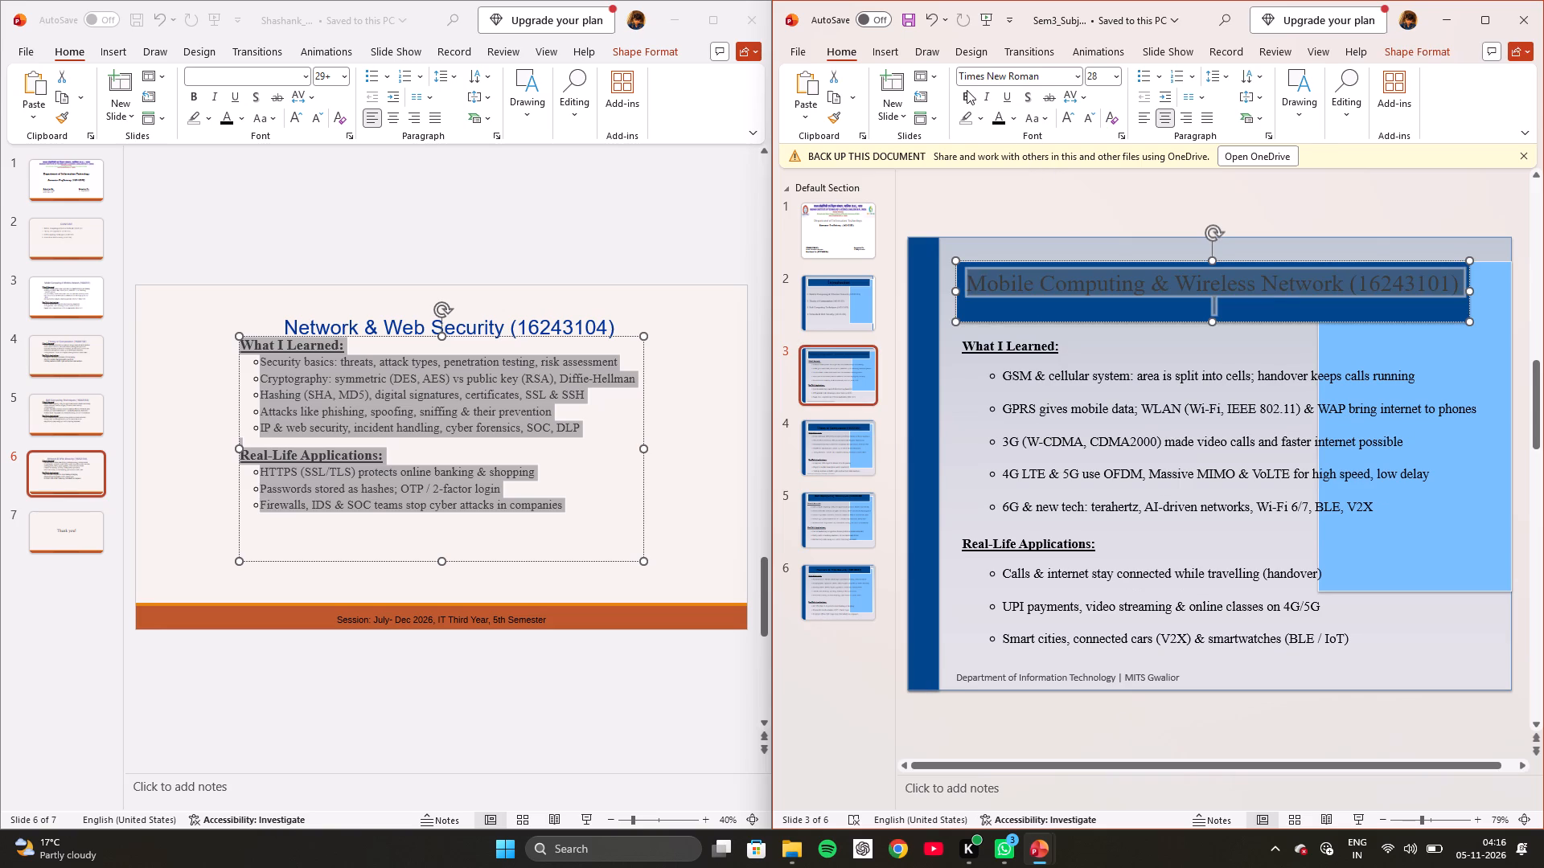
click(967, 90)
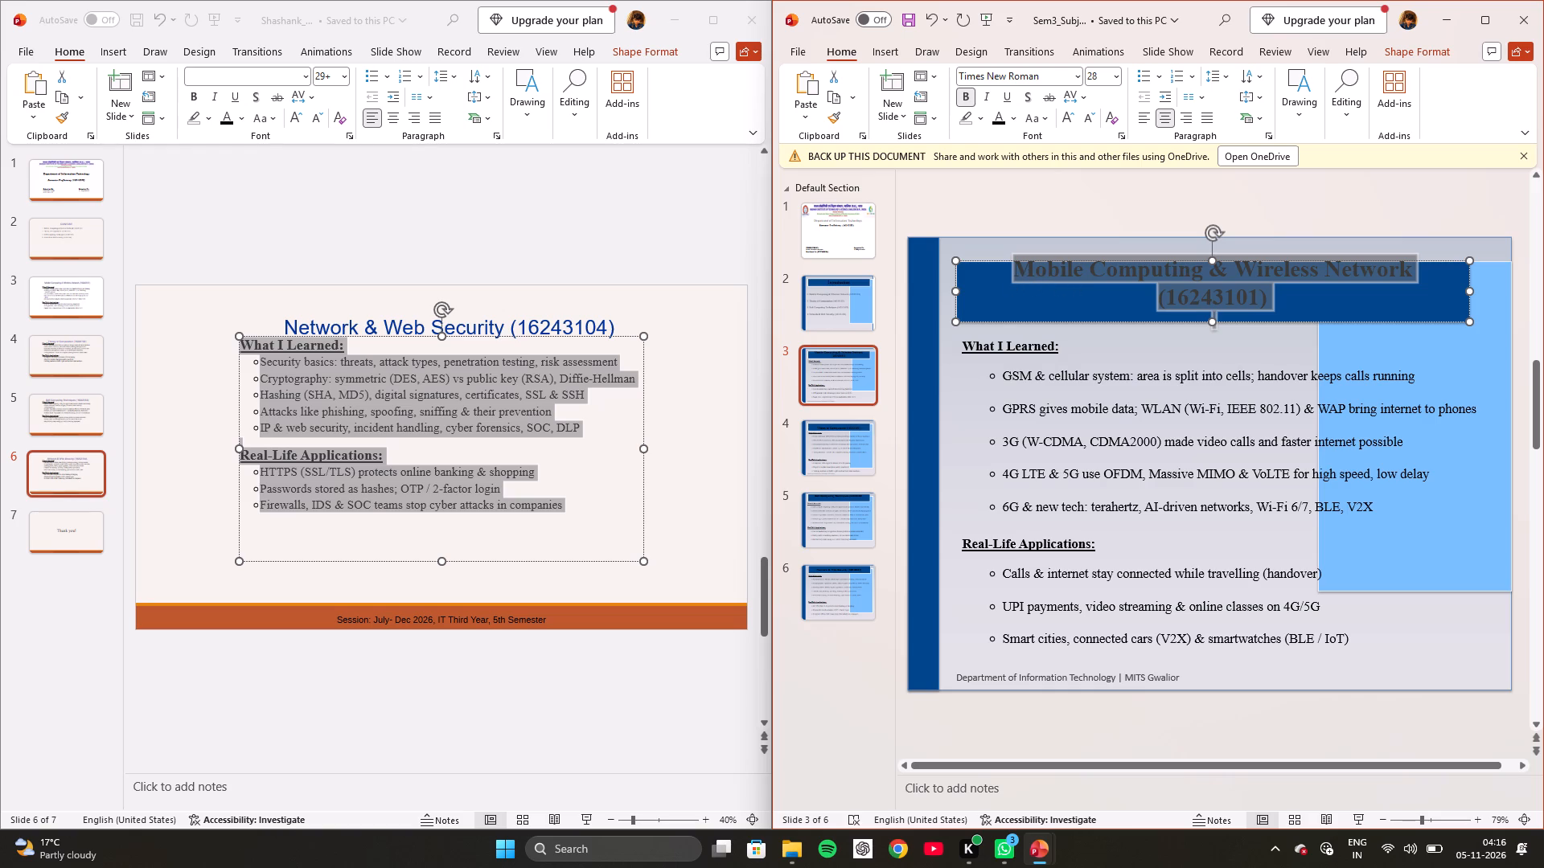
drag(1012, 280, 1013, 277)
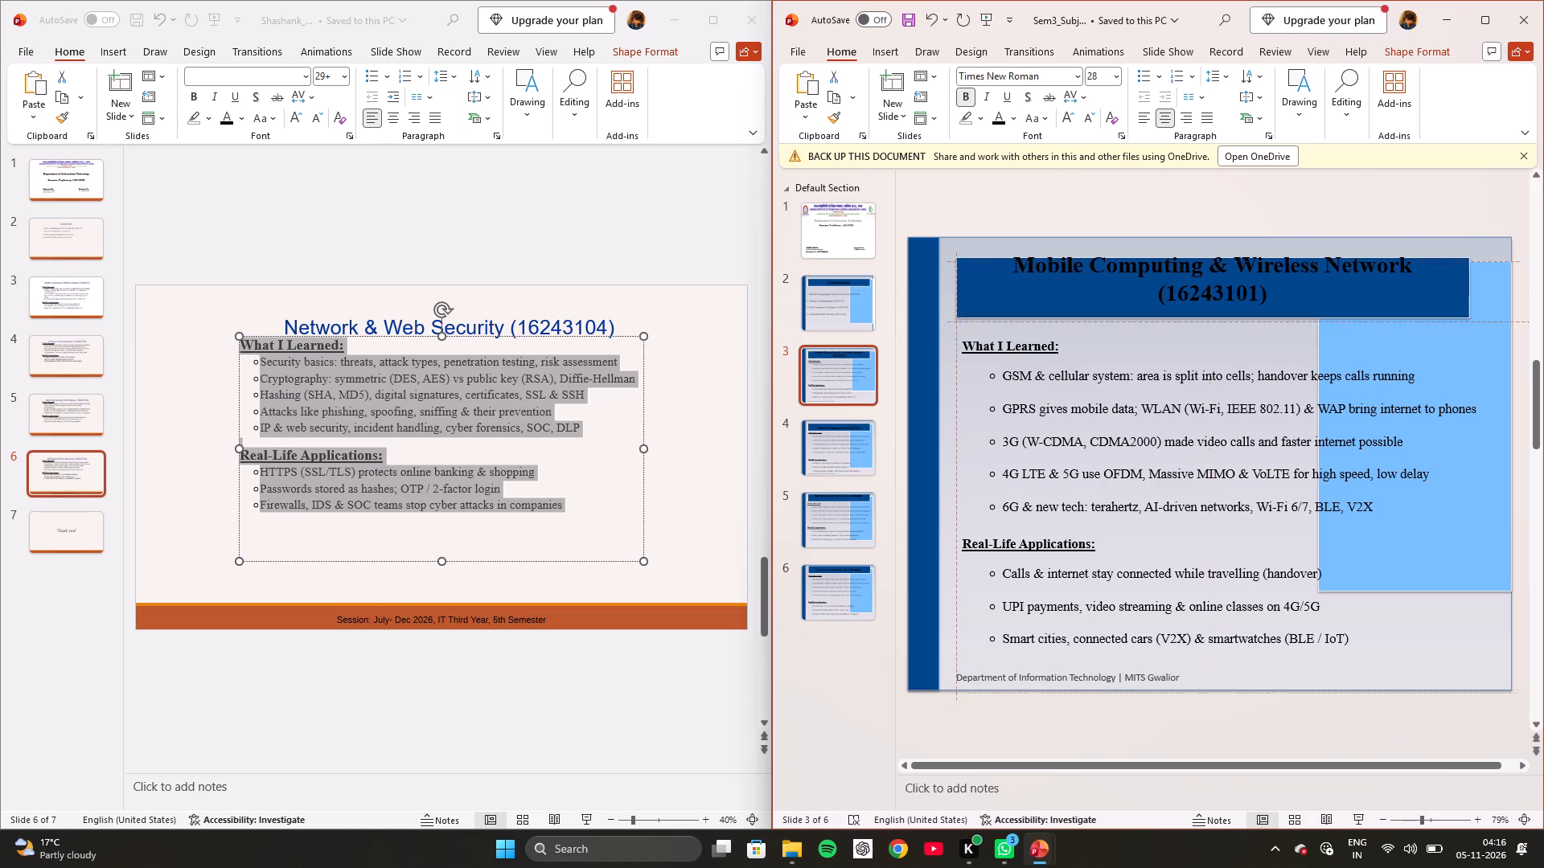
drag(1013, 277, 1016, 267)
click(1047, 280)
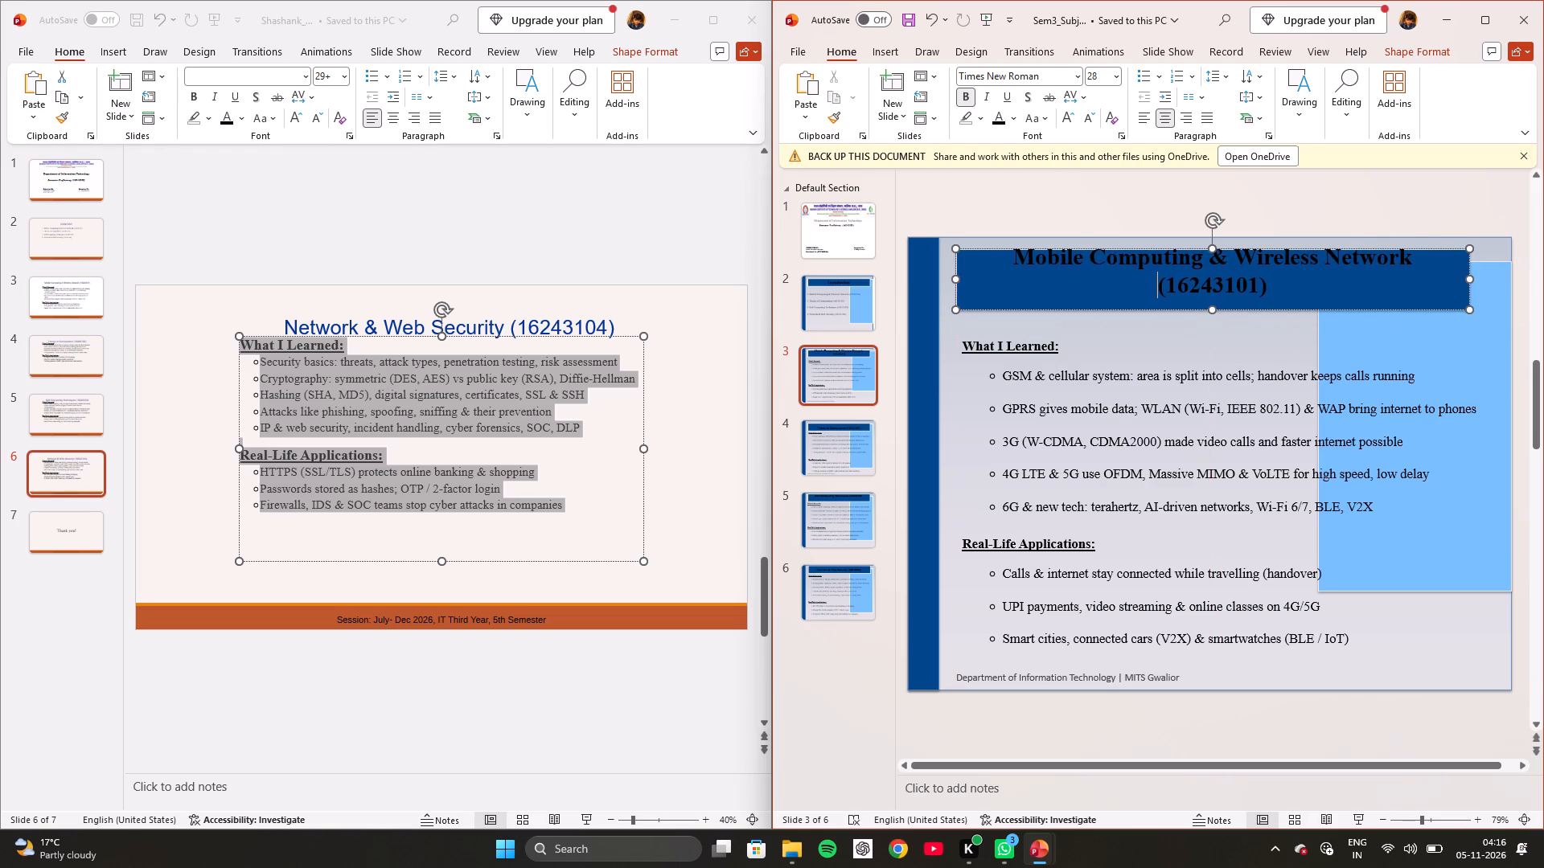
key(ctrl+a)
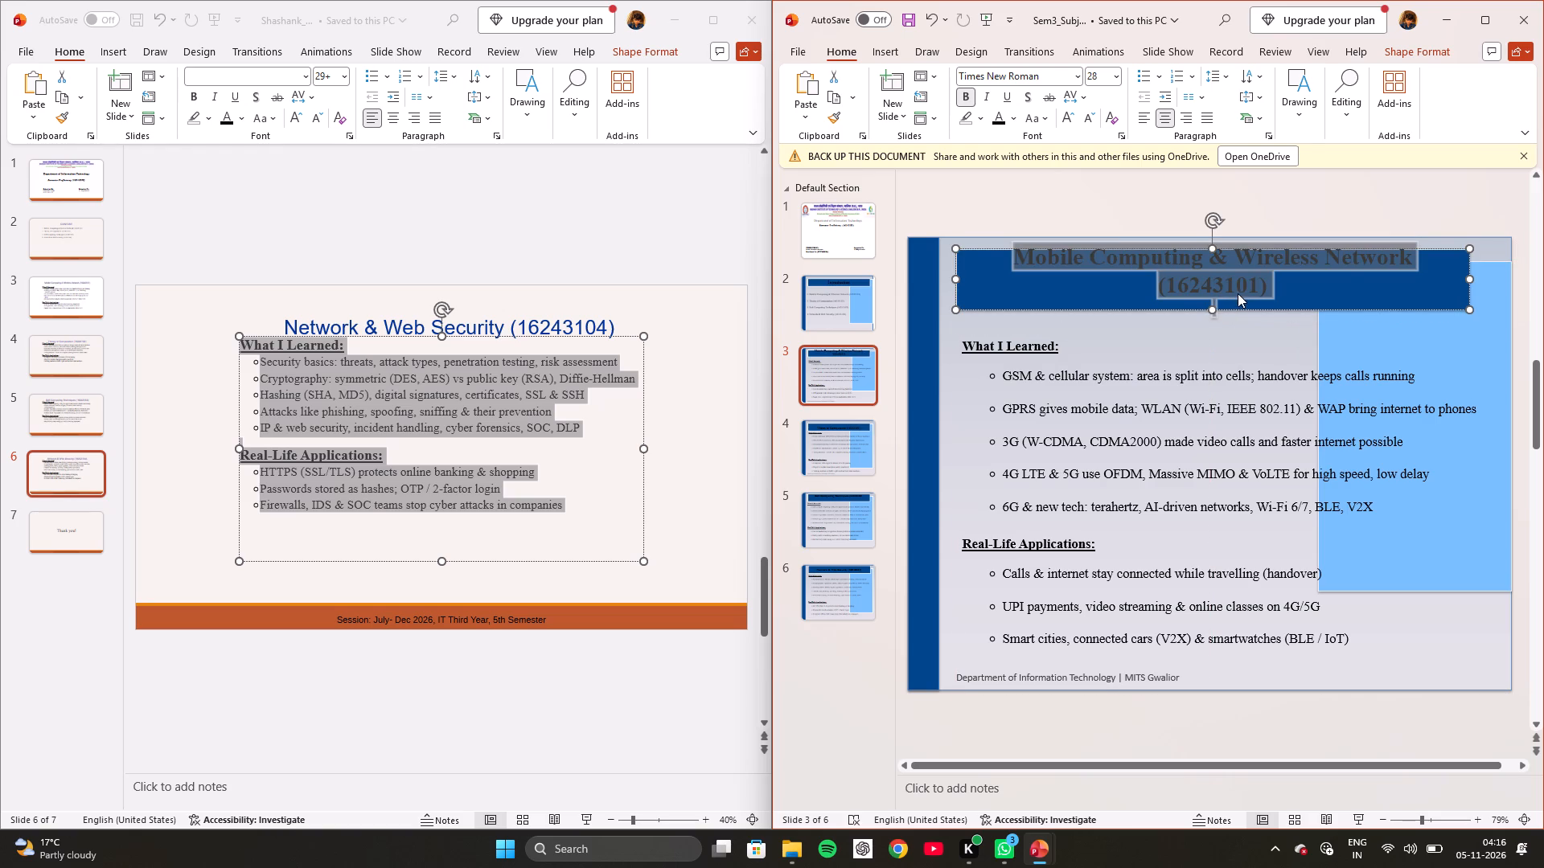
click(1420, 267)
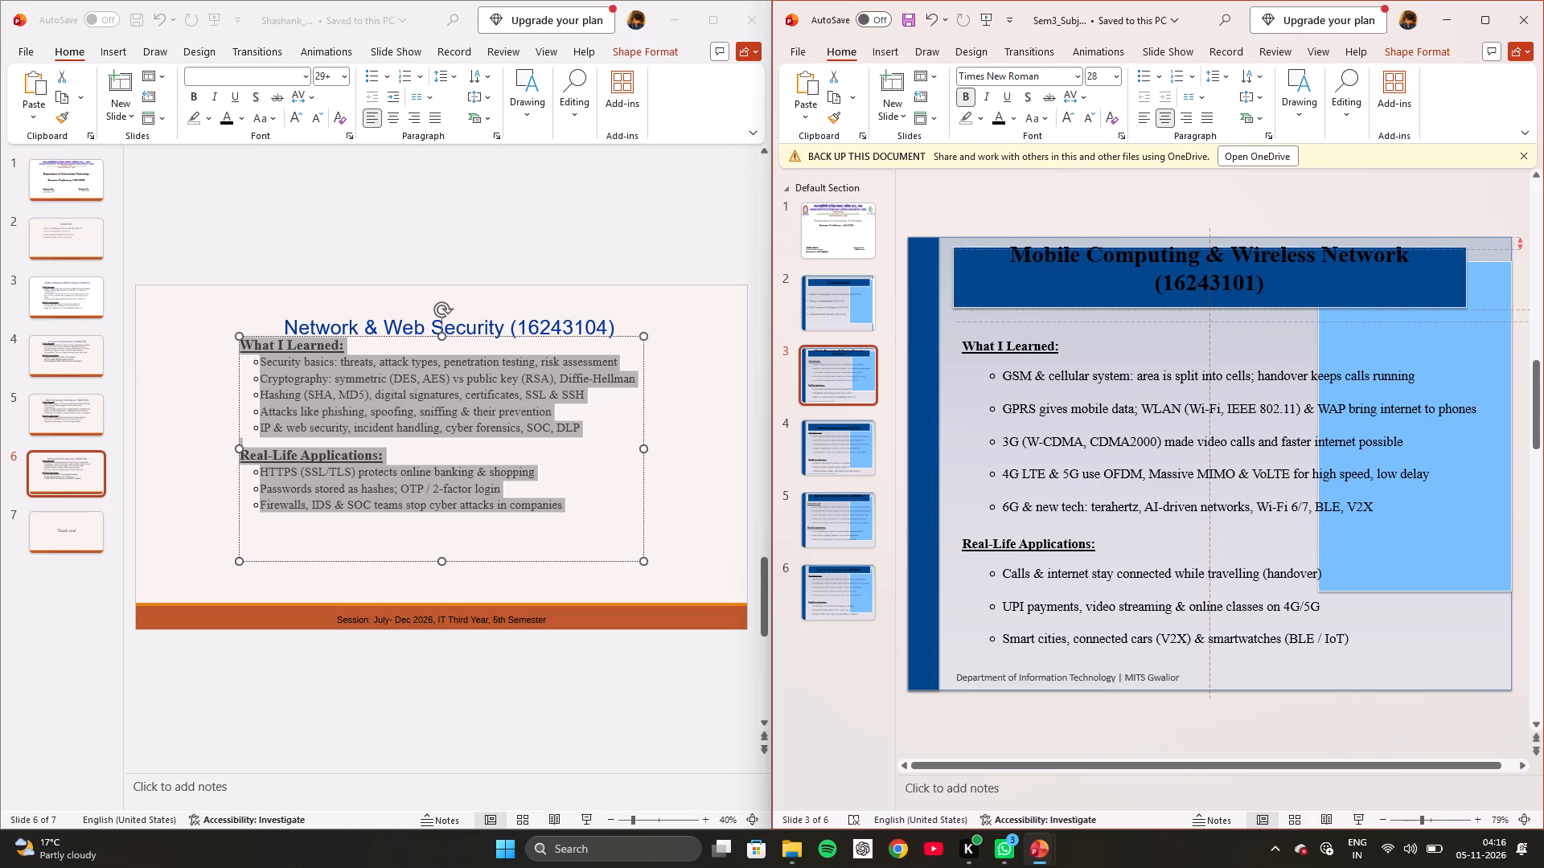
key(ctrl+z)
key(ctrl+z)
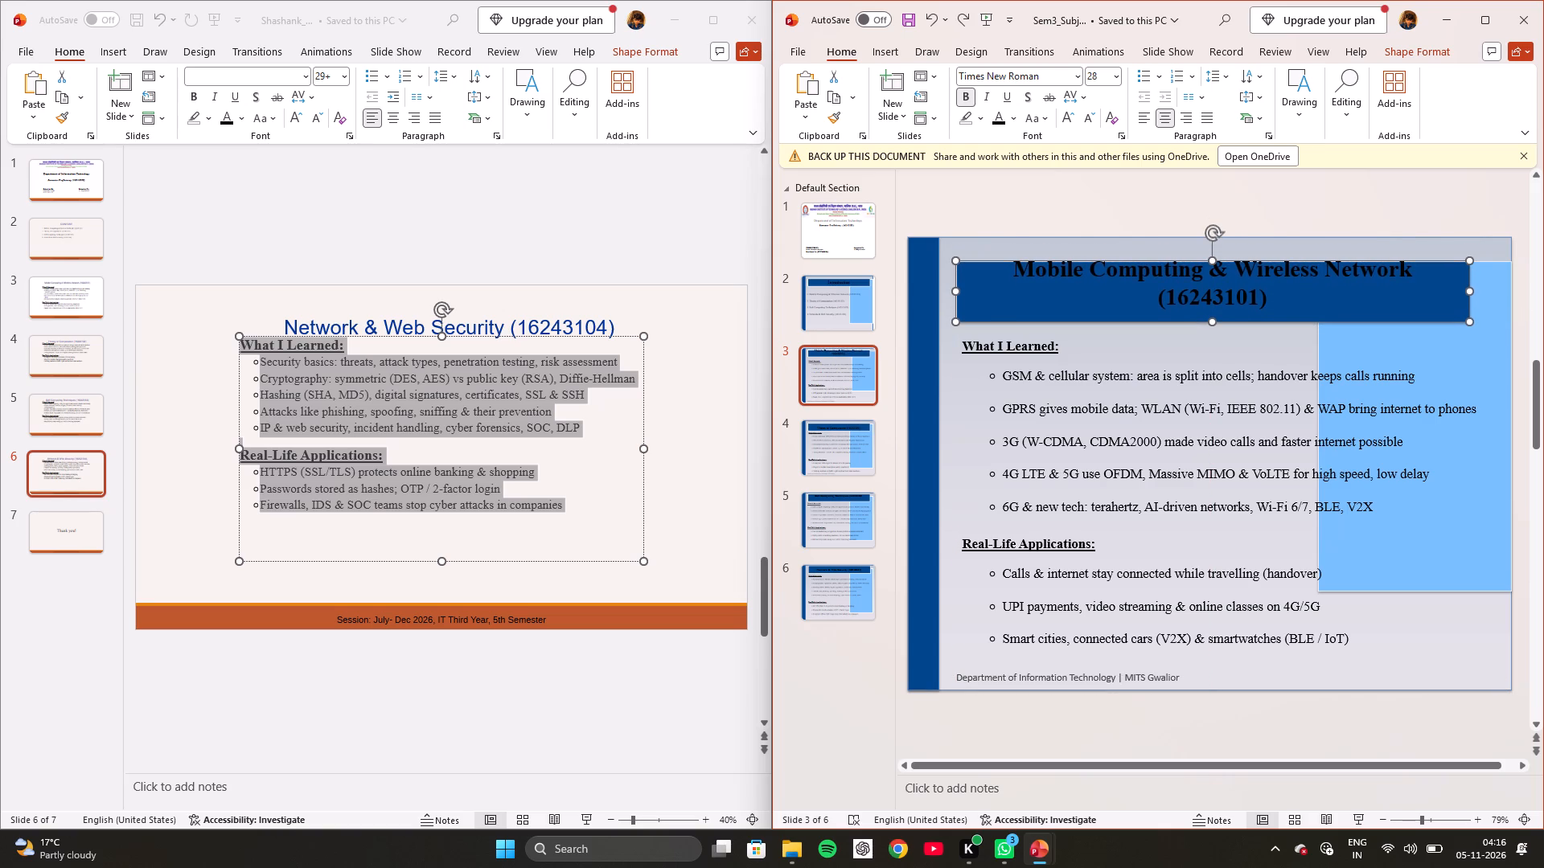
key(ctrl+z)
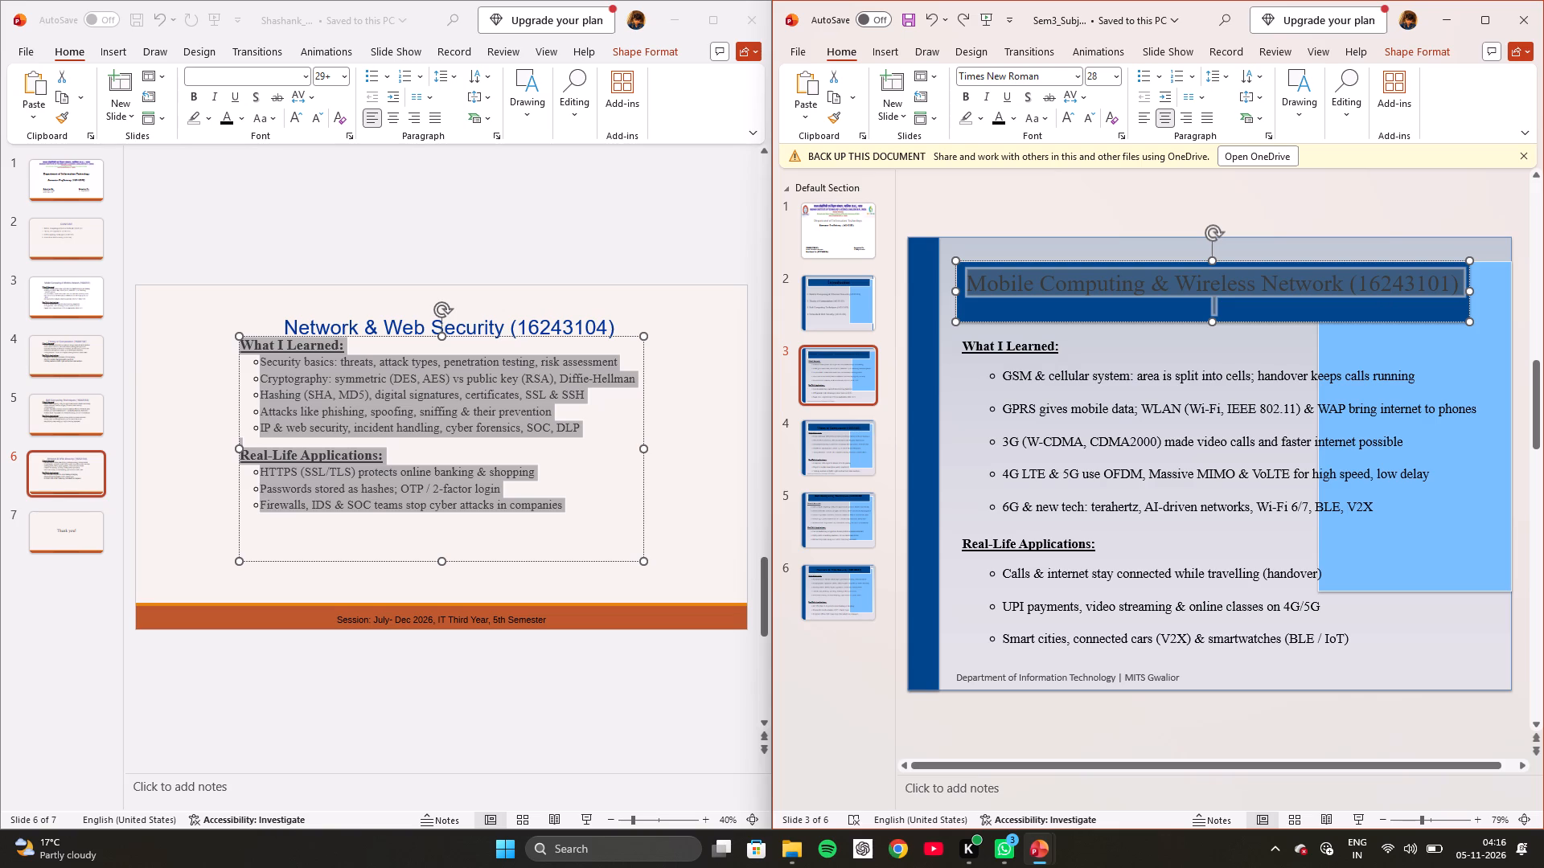
Remove the empty trailing line from the slide 3 title box.
click(1289, 309)
key(BackSpace)
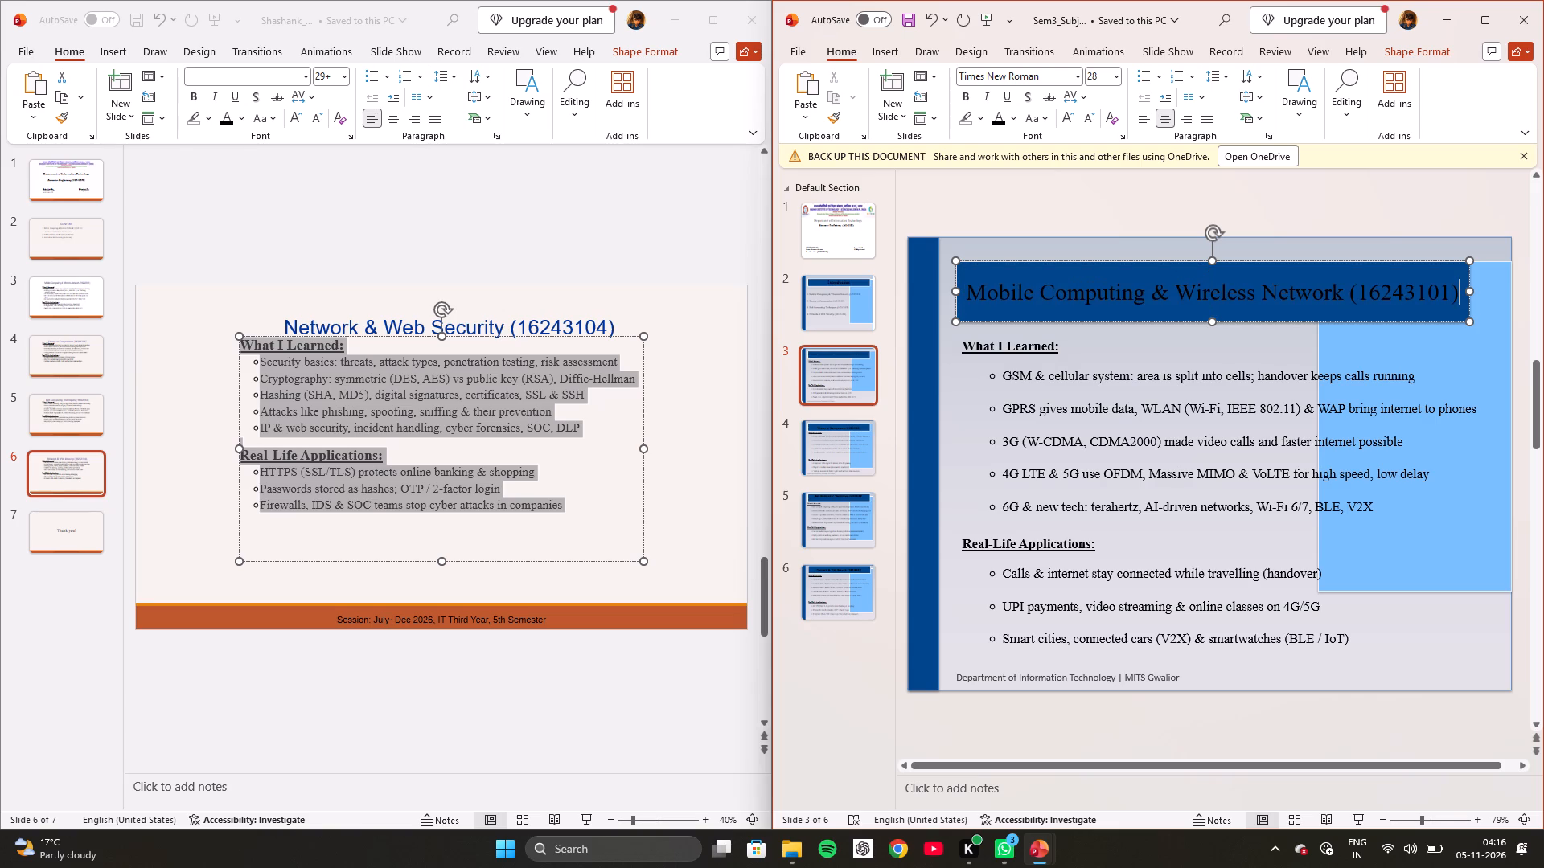
Make the slide 3 title Mobile Computing & Wireless Network (16243101) bold.
key(ctrl+a)
click(960, 95)
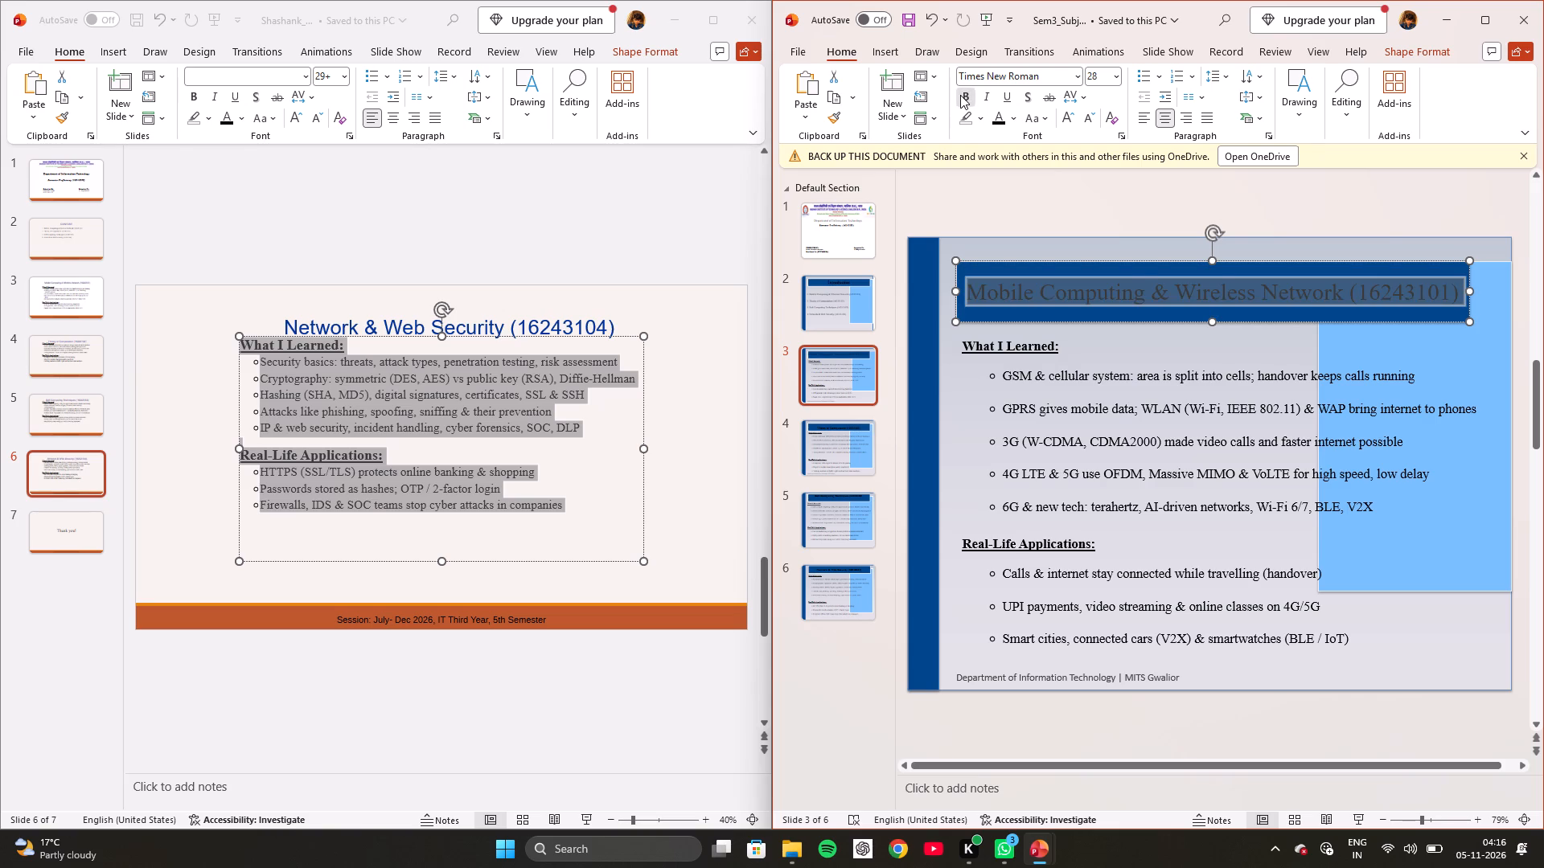
click(1090, 432)
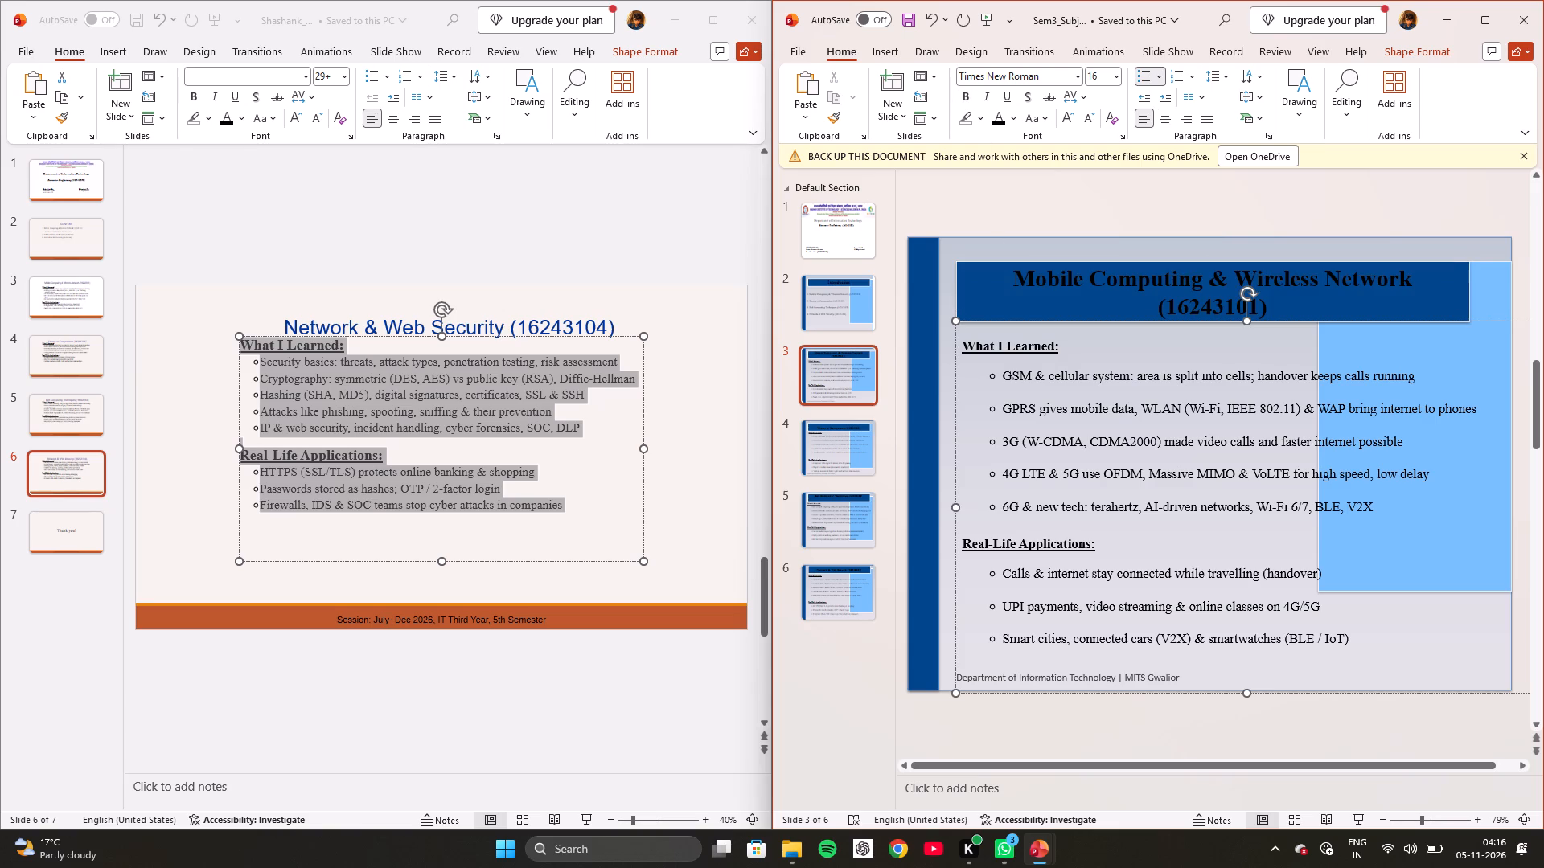
Review the Introduction and the four subject slides, 2 to 6, checking their titles, body text and footers.
click(844, 262)
click(844, 305)
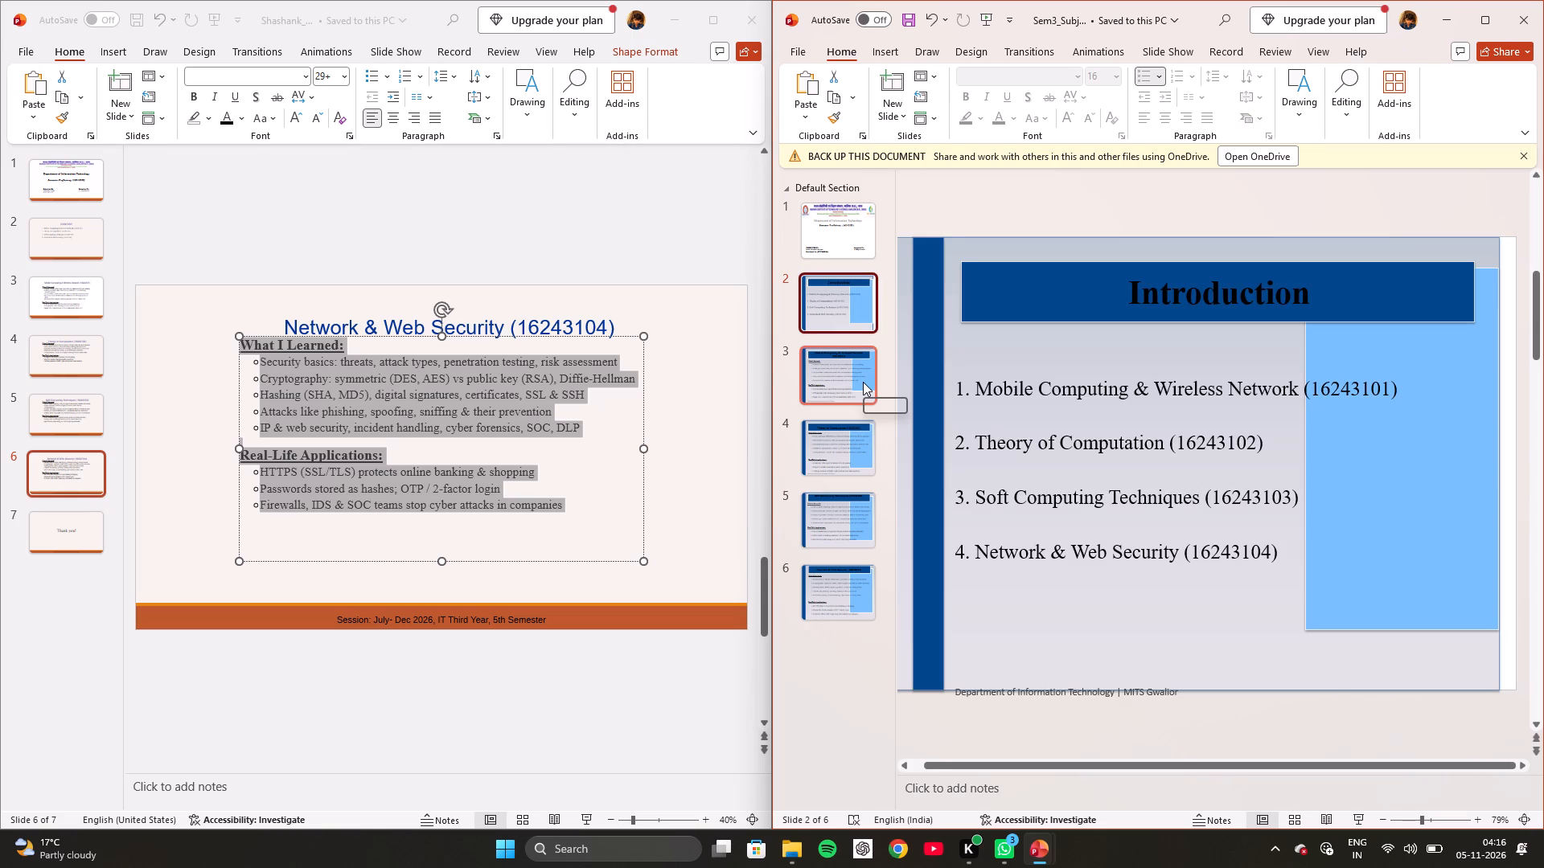
click(863, 382)
click(864, 301)
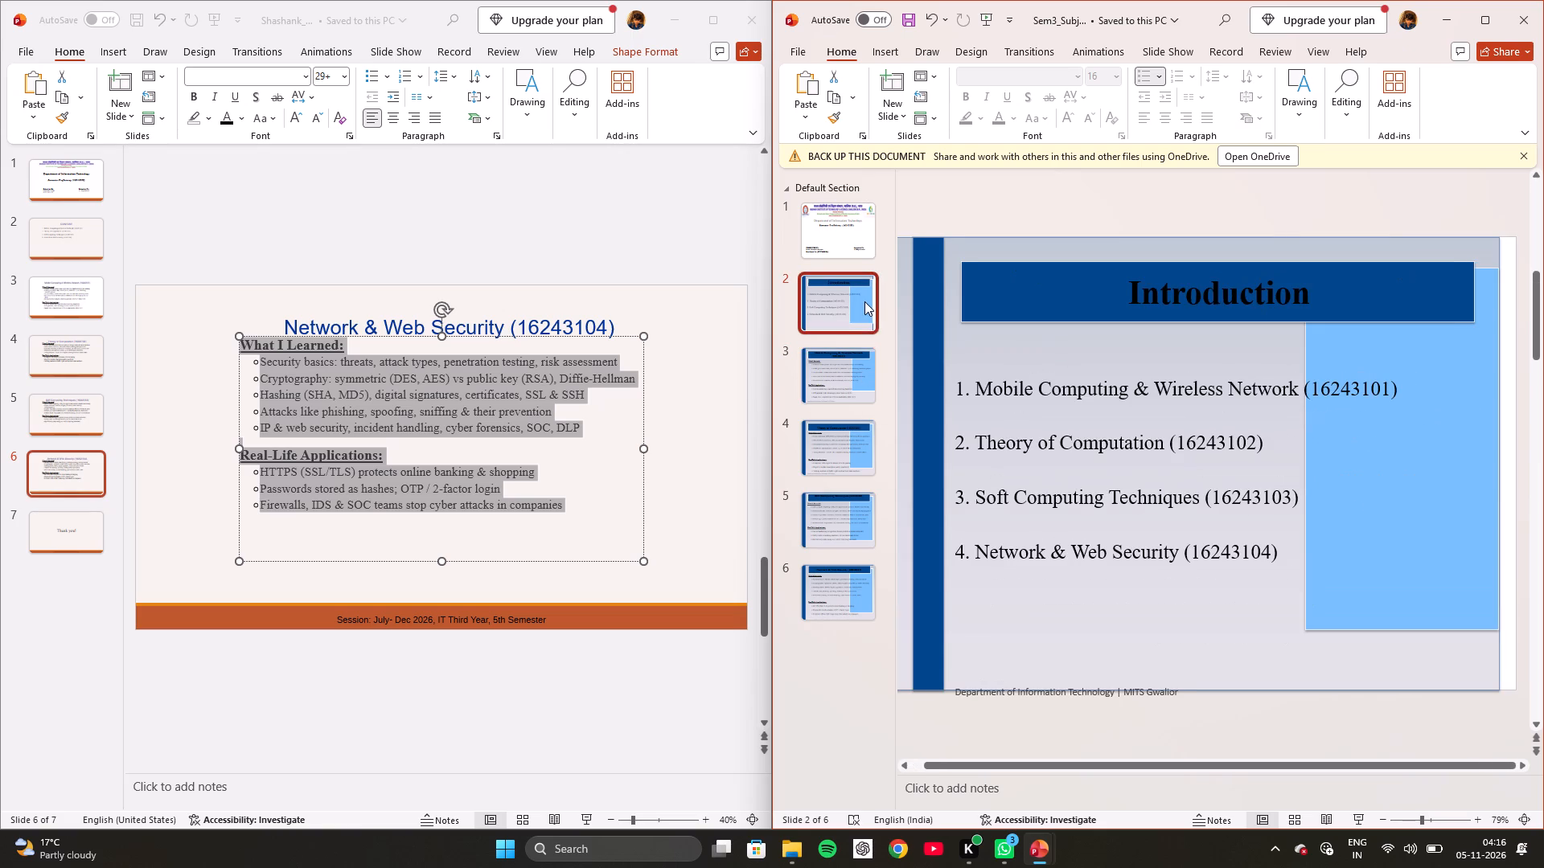
click(853, 381)
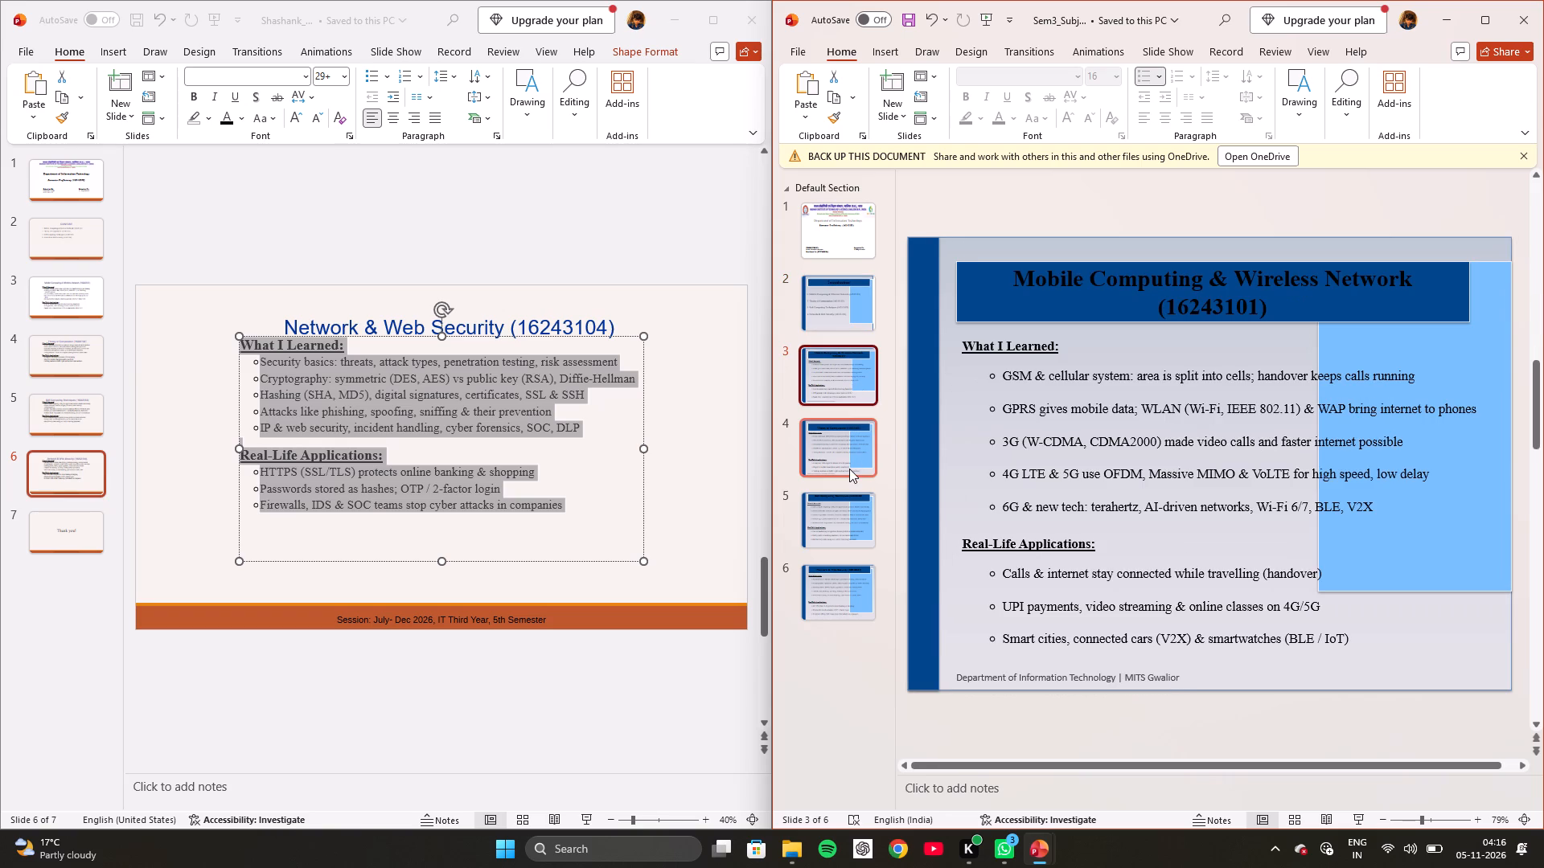
click(852, 465)
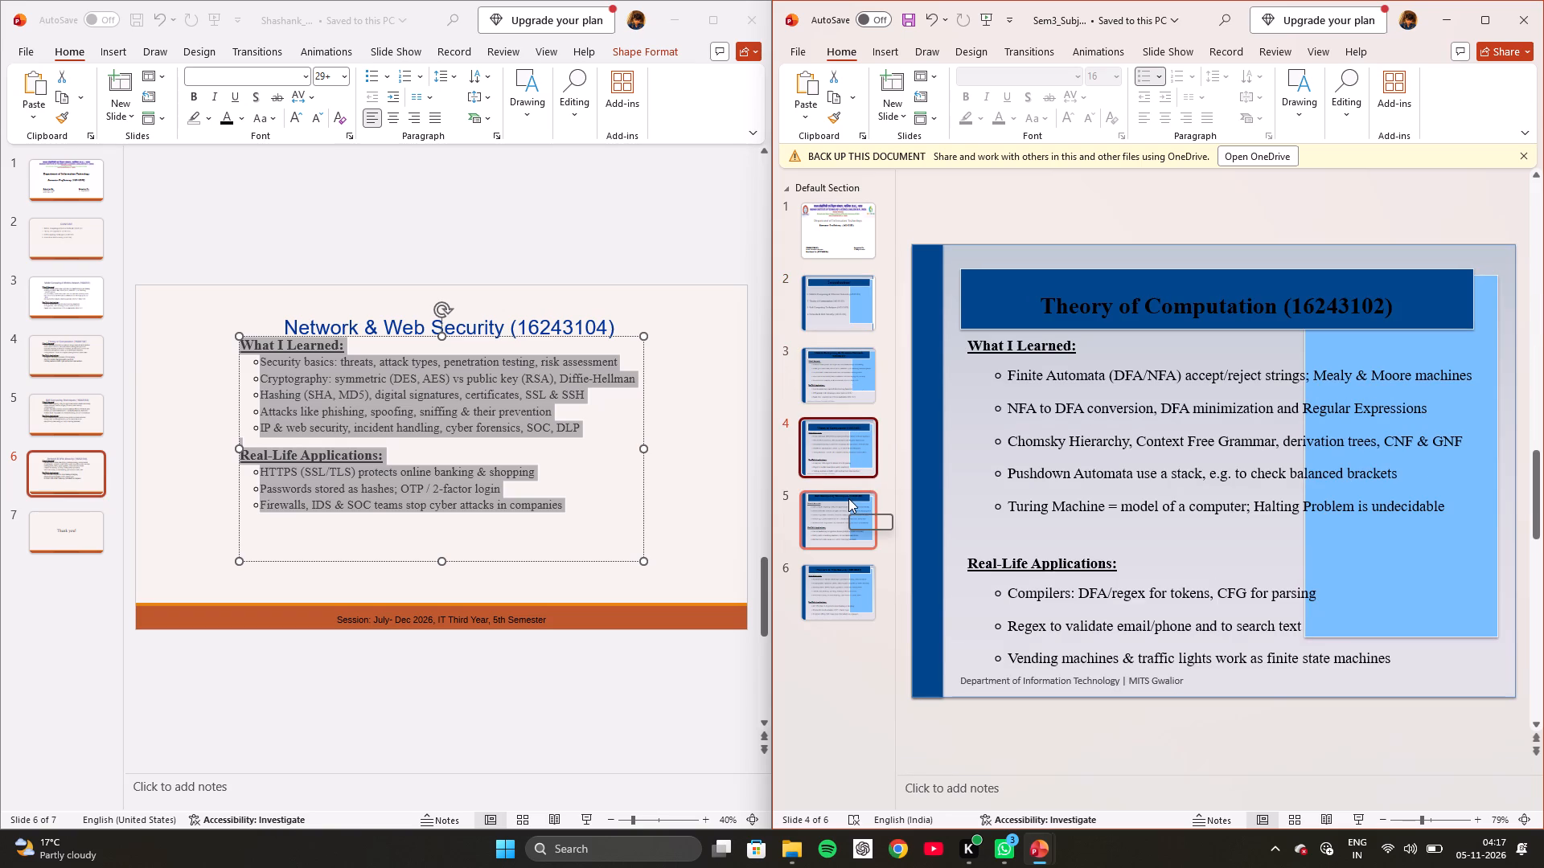
click(848, 498)
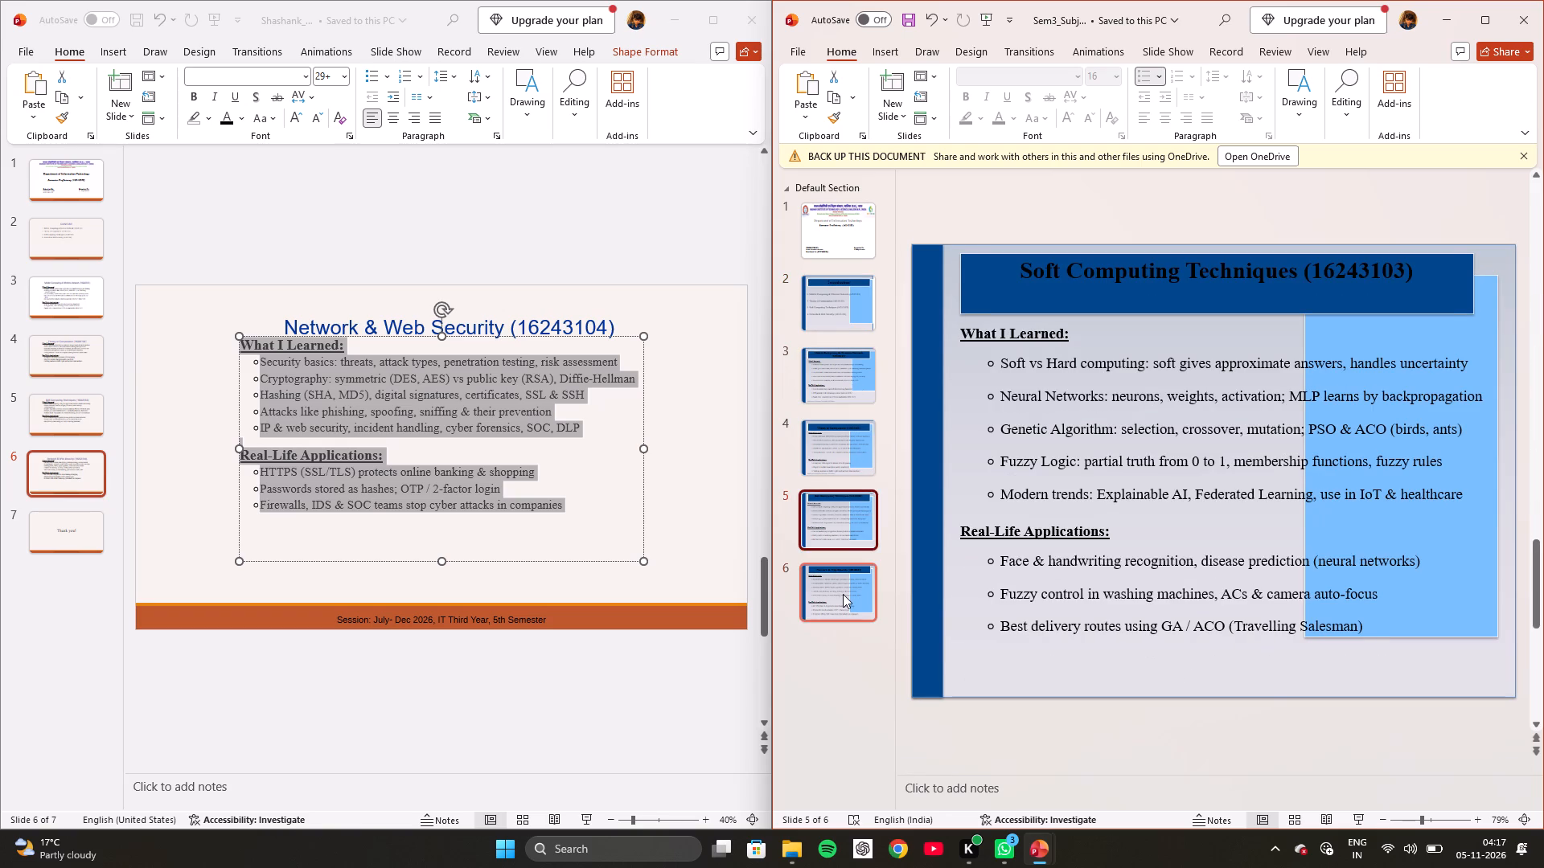
click(843, 594)
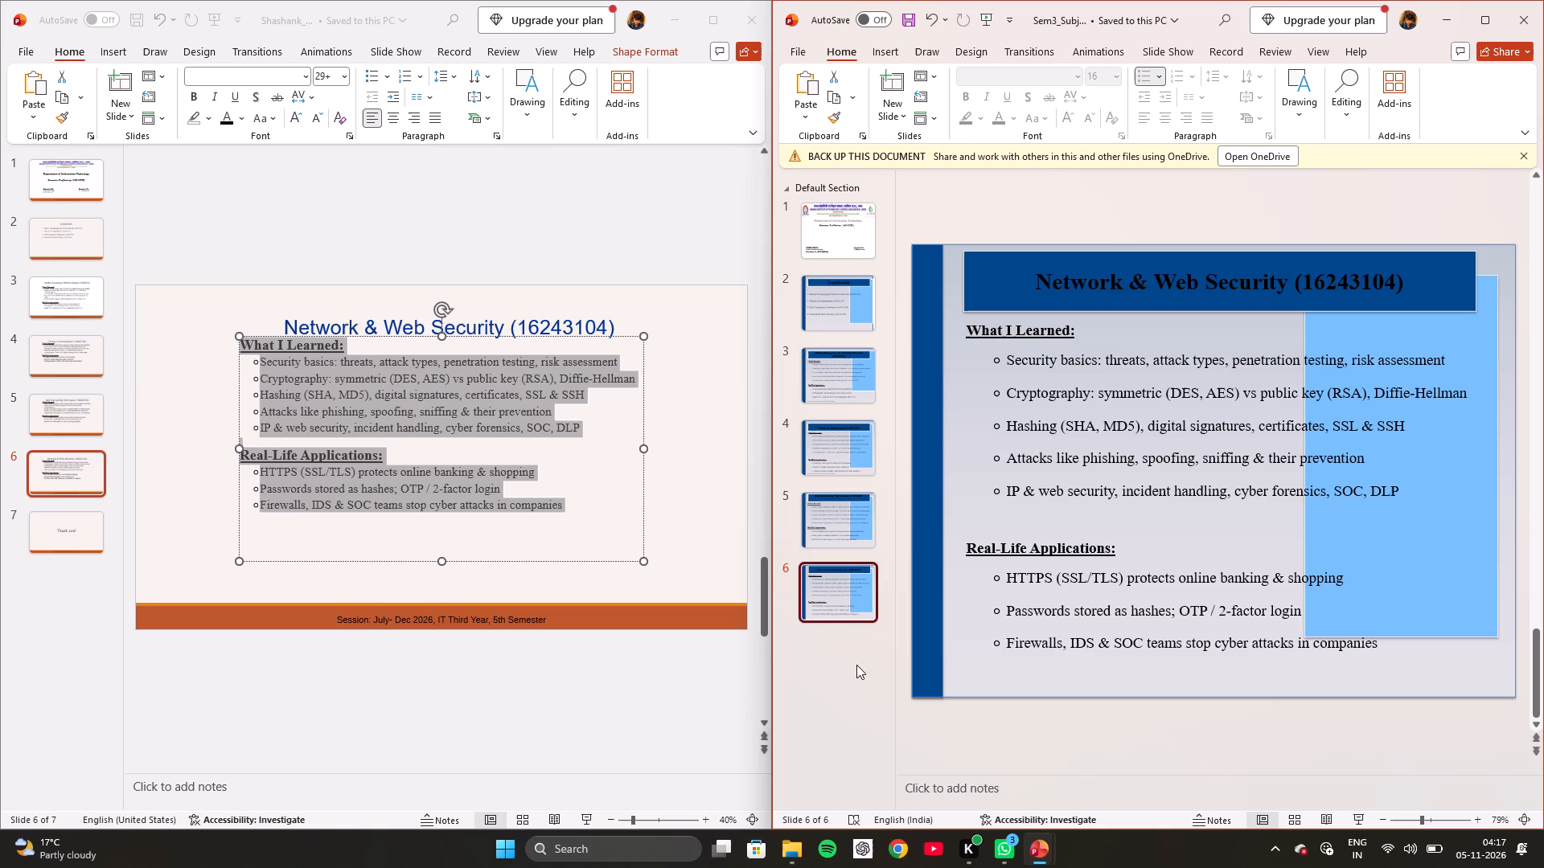
Add a new blank slide after slide 6, Network & Web Security.
right_click(828, 635)
click(856, 698)
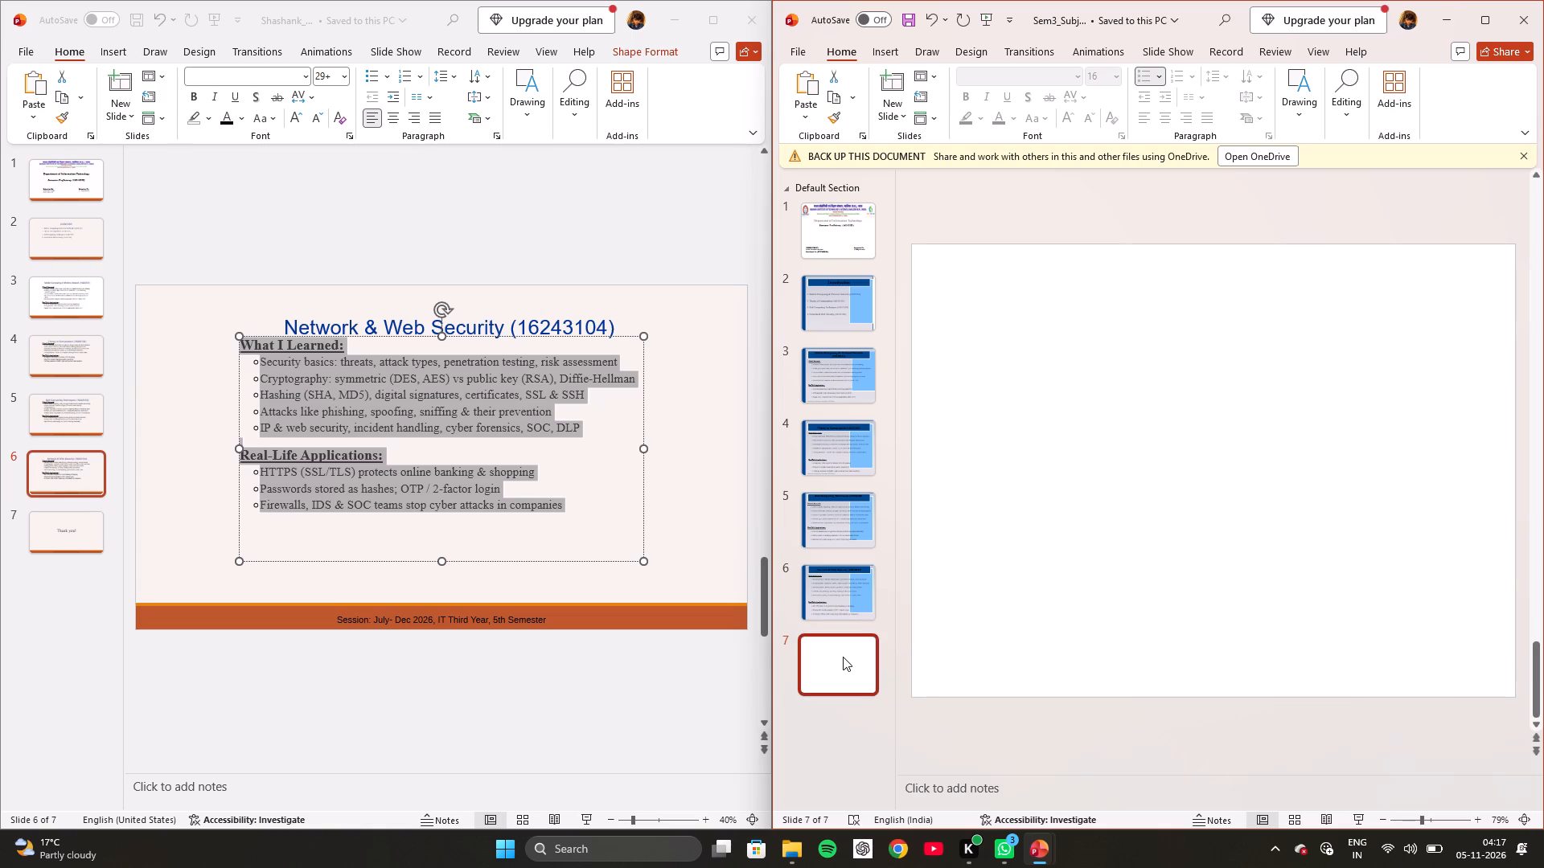
Replace the blank slide 7 with a duplicate of slide 6, Network & Web Security.
right_click(843, 649)
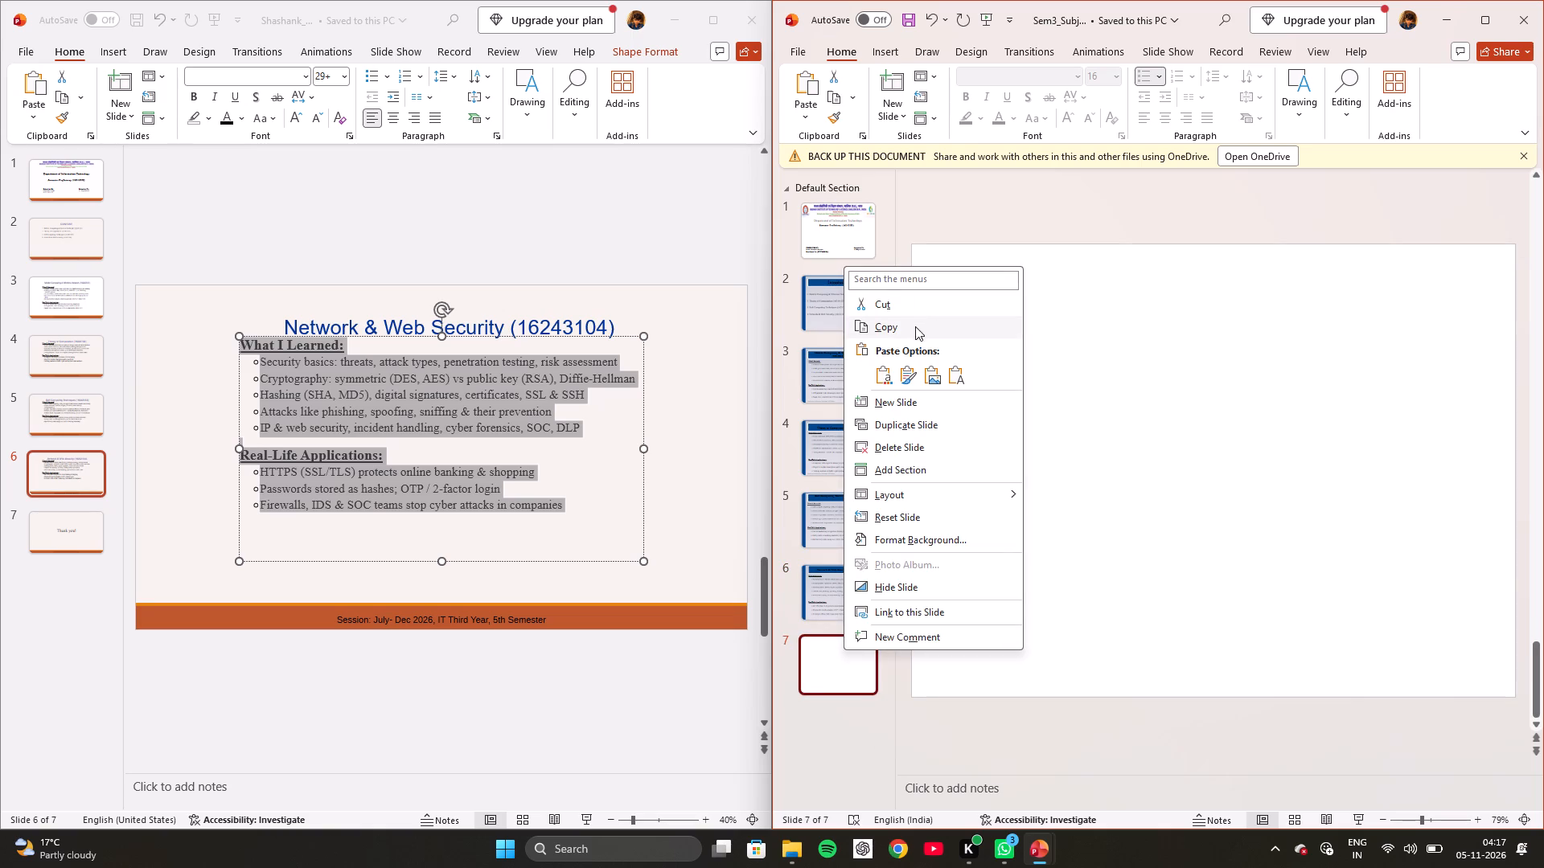
click(919, 452)
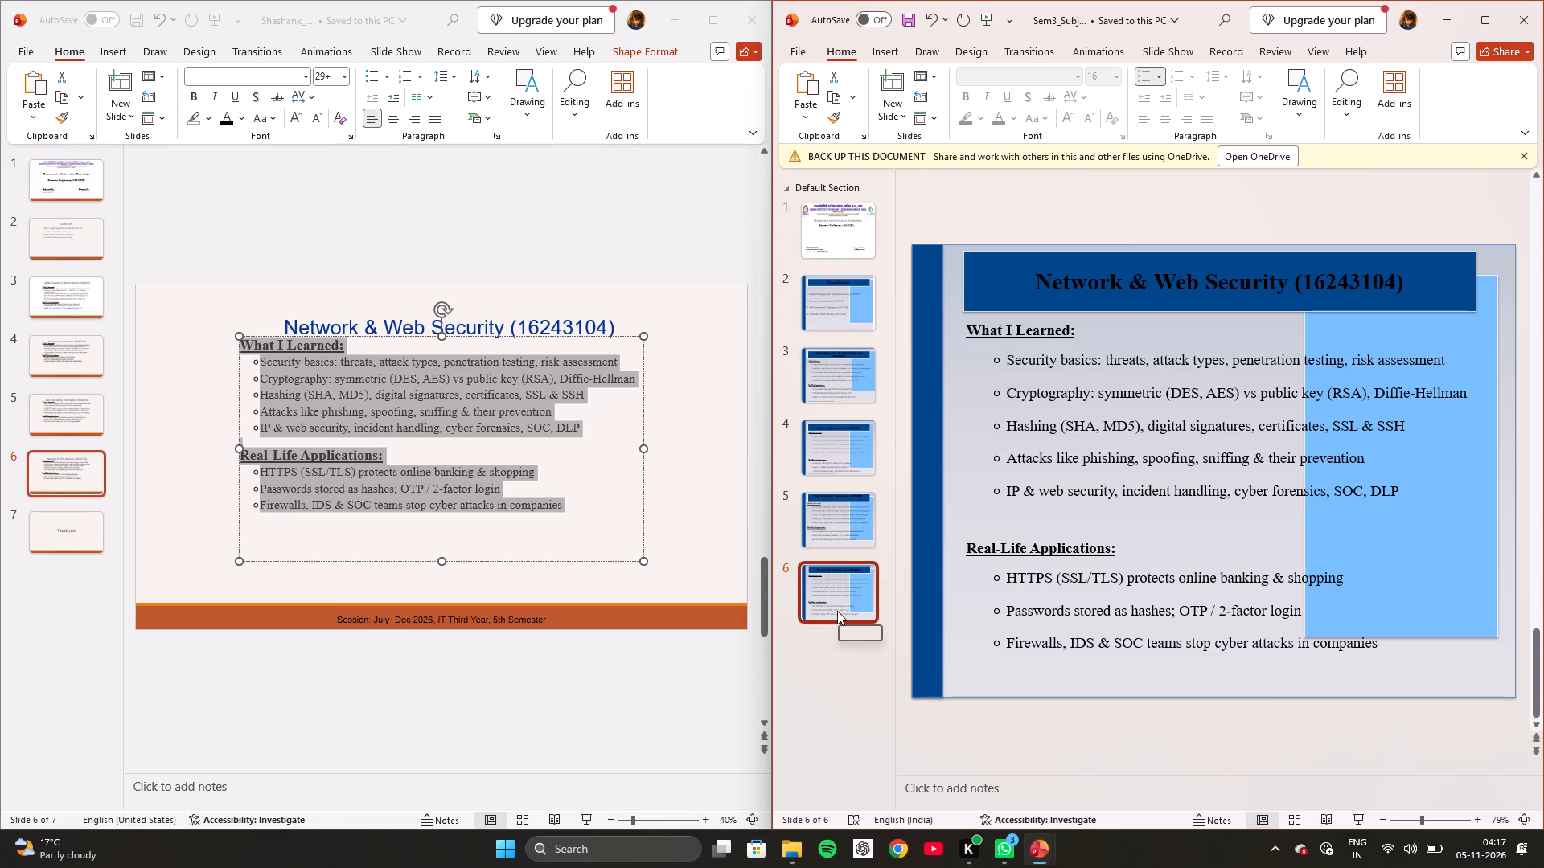
right_click(845, 612)
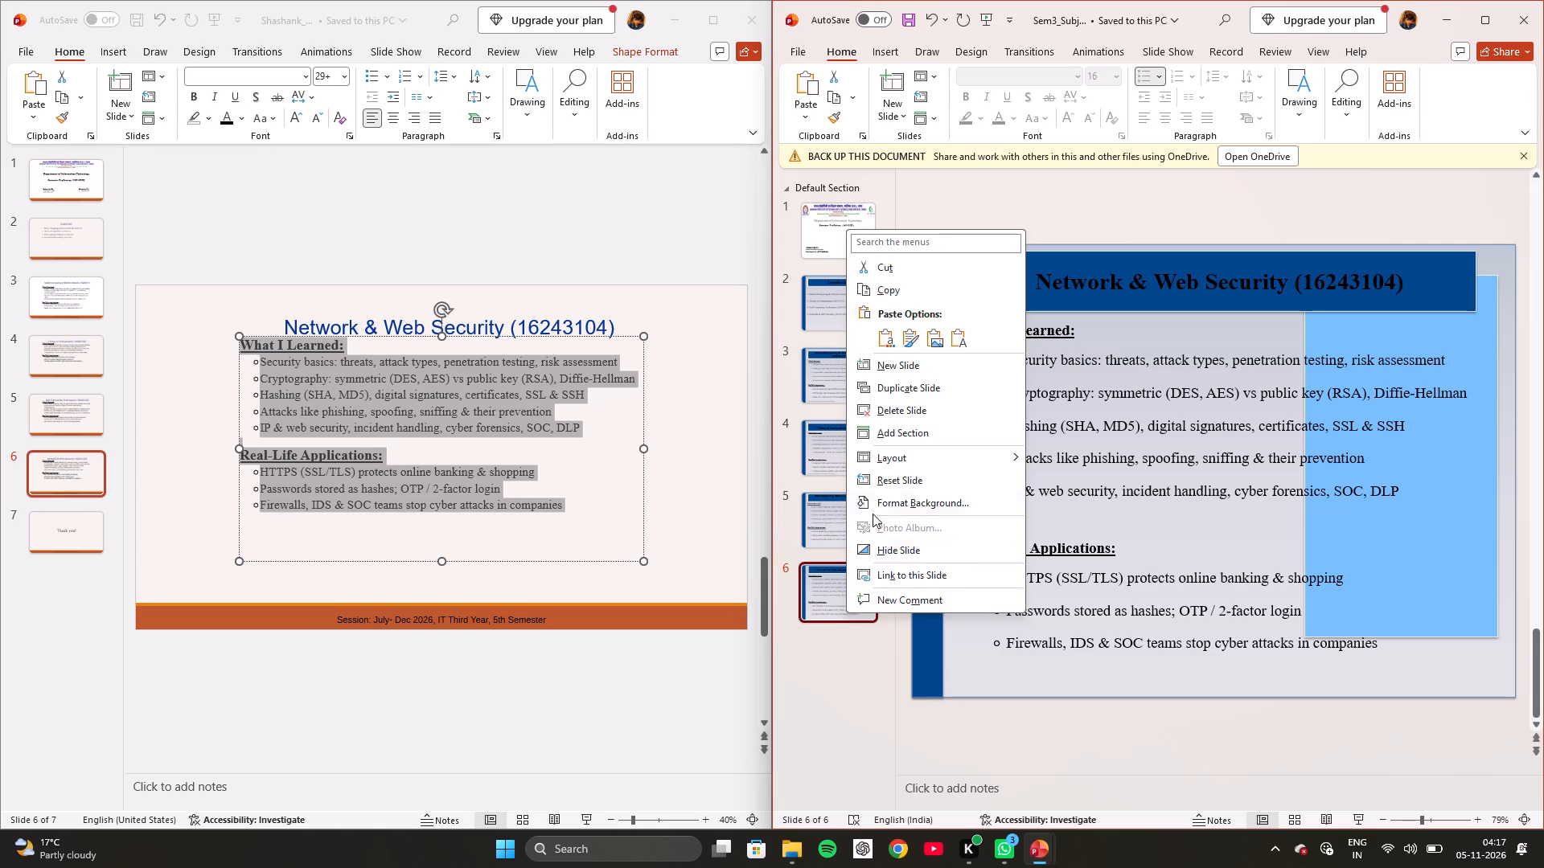
click(893, 398)
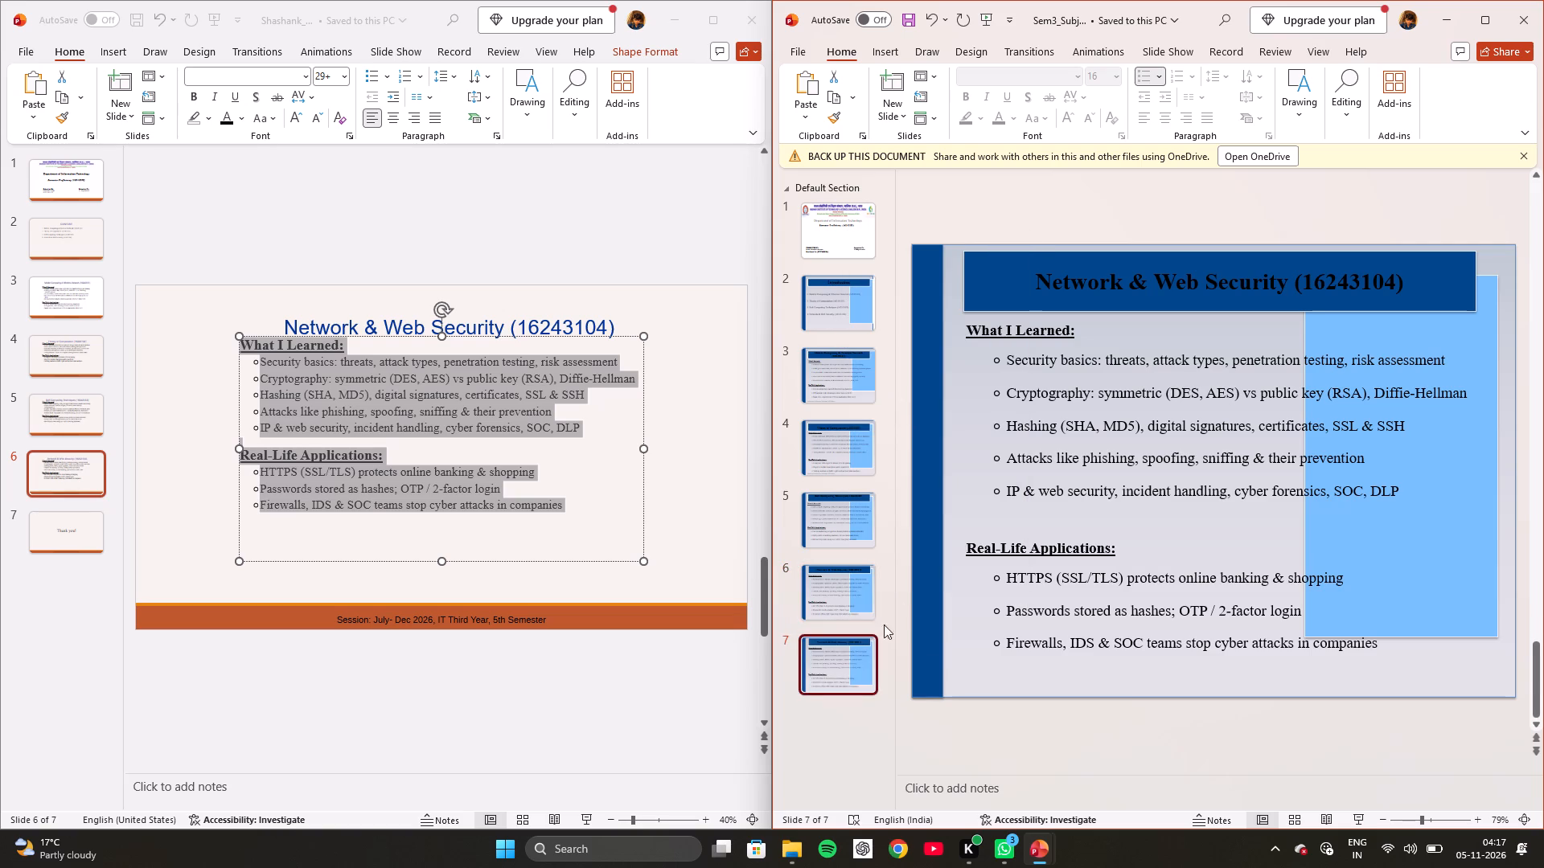
Clear the duplicated slide 7 of its body text, title box, light blue rectangle and dark blue strip, keeping only the gradient background shape.
click(853, 661)
click(1150, 419)
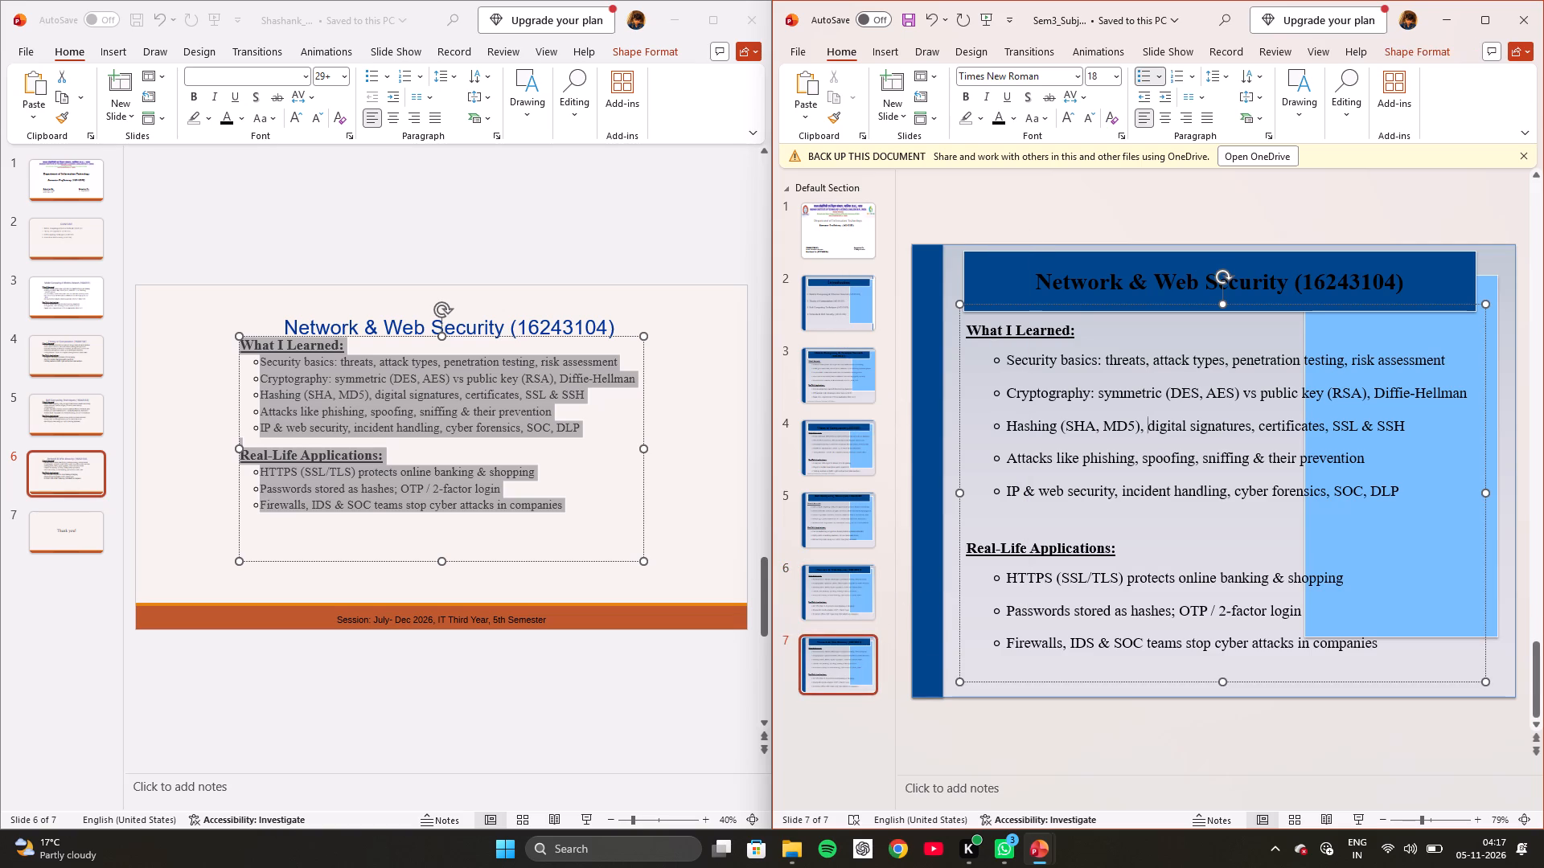
key(BackSpace)
key(ctrl+a)
key(BackSpace)
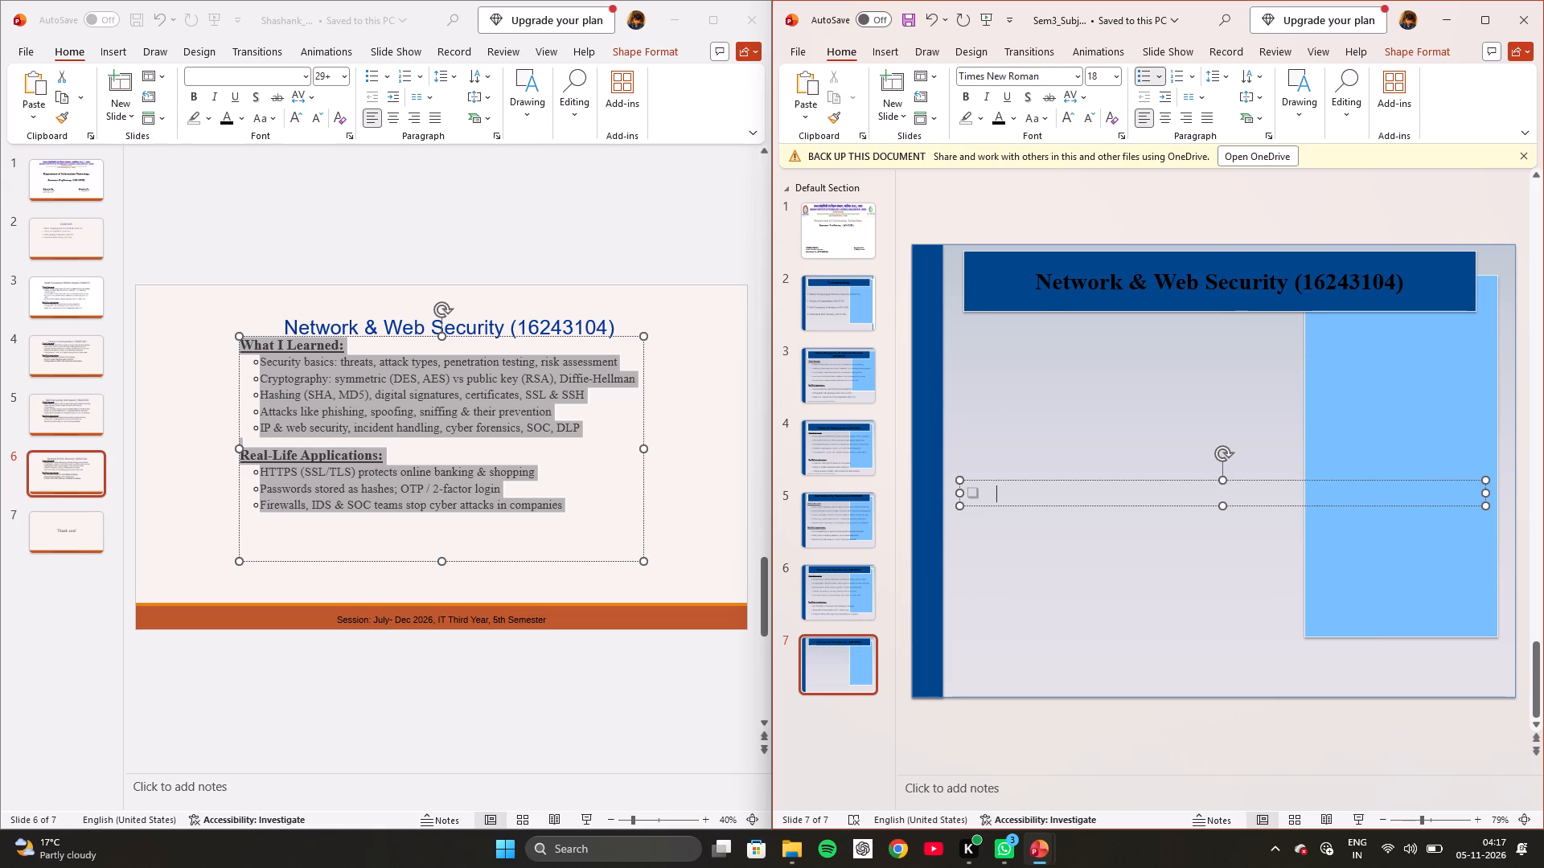
click(1206, 259)
click(1209, 299)
key(BackSpace)
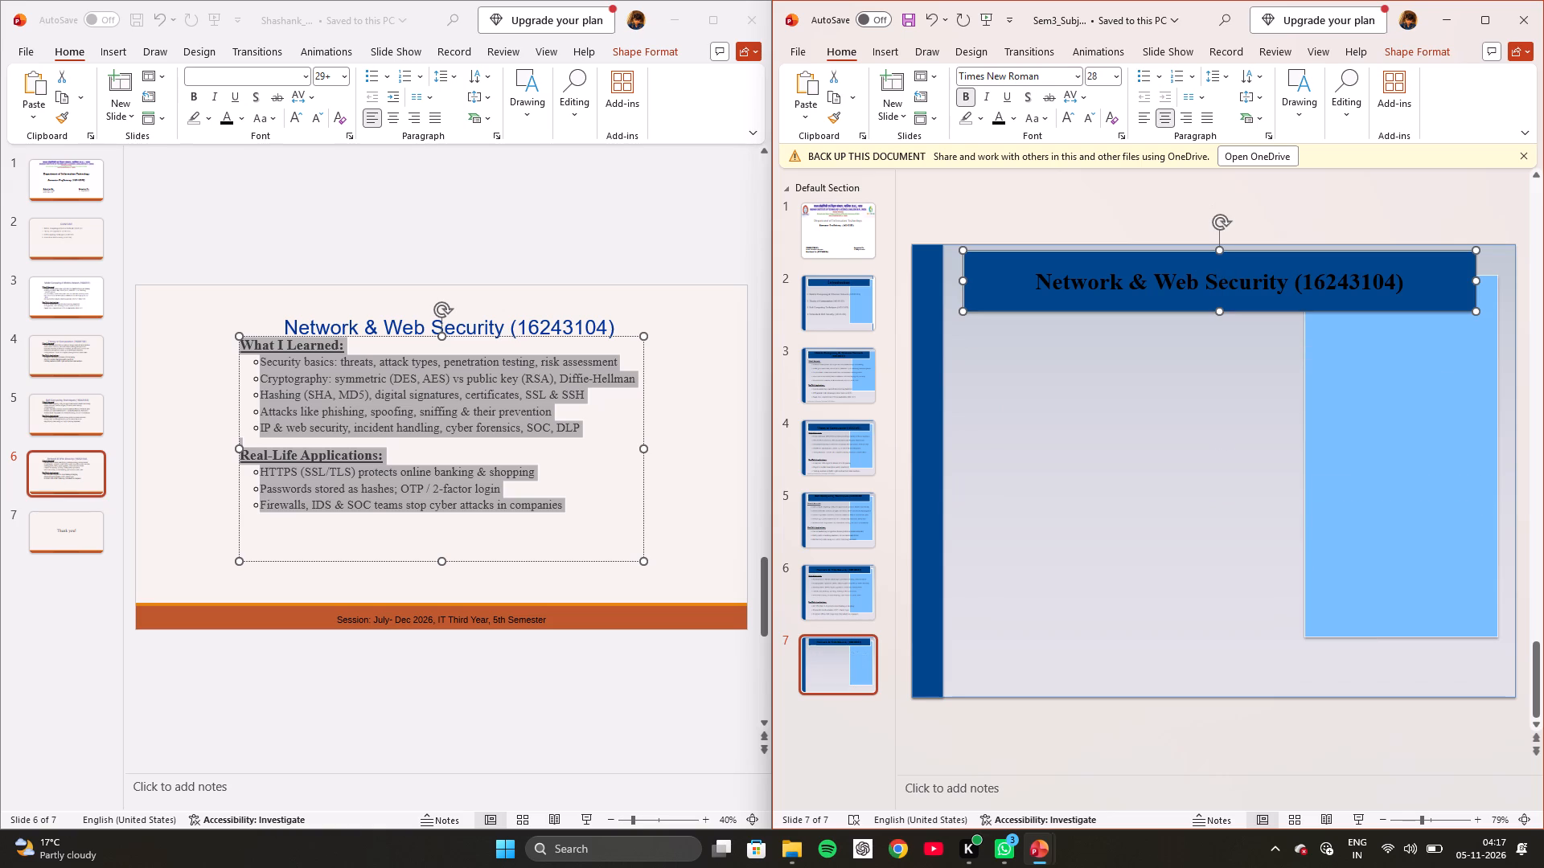
click(1349, 383)
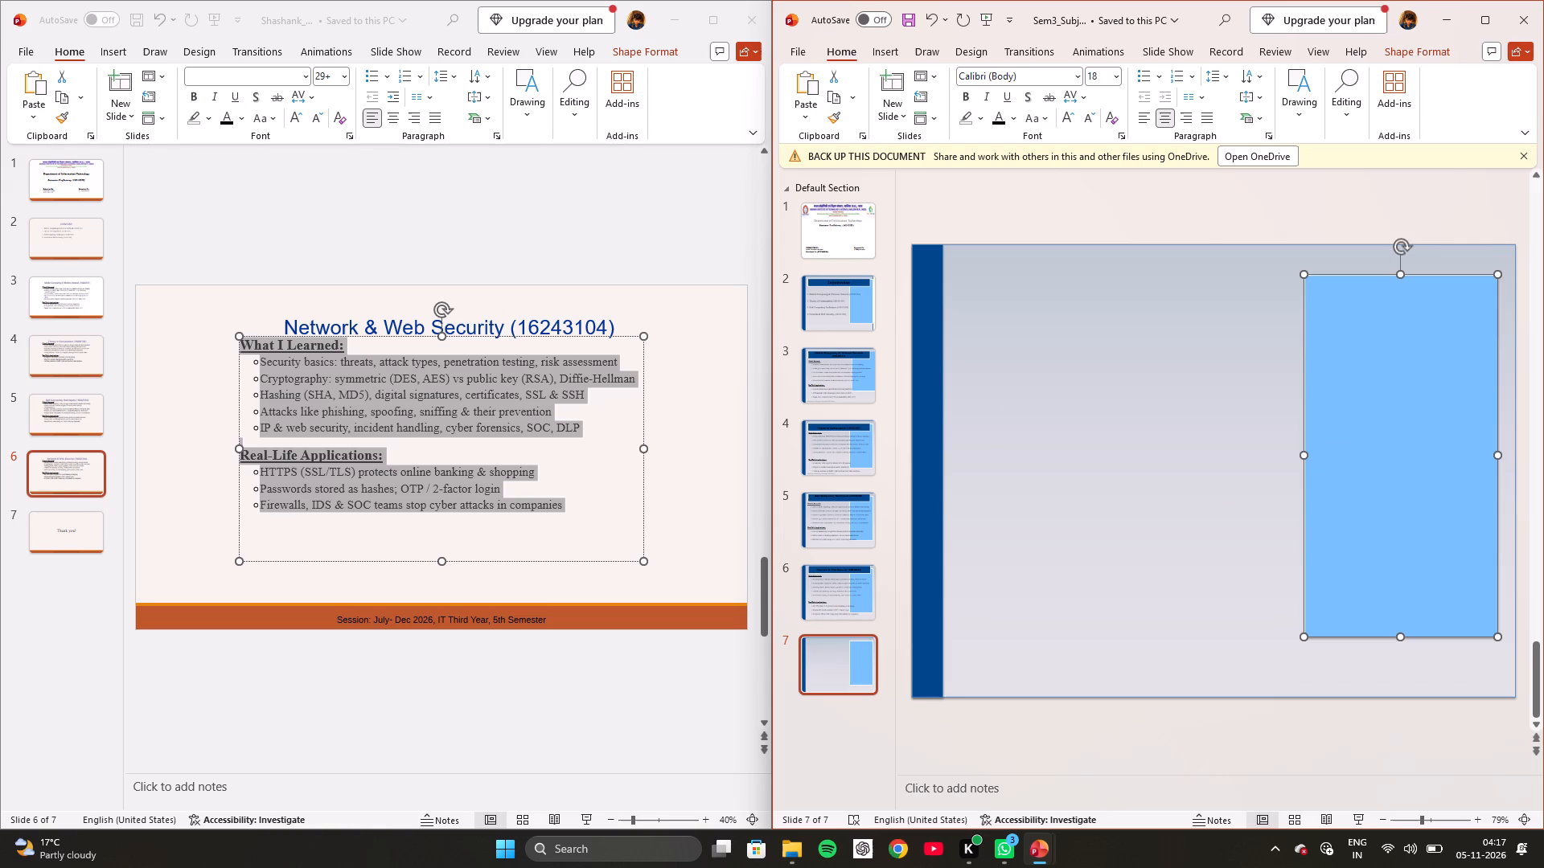
key(BackSpace)
click(938, 485)
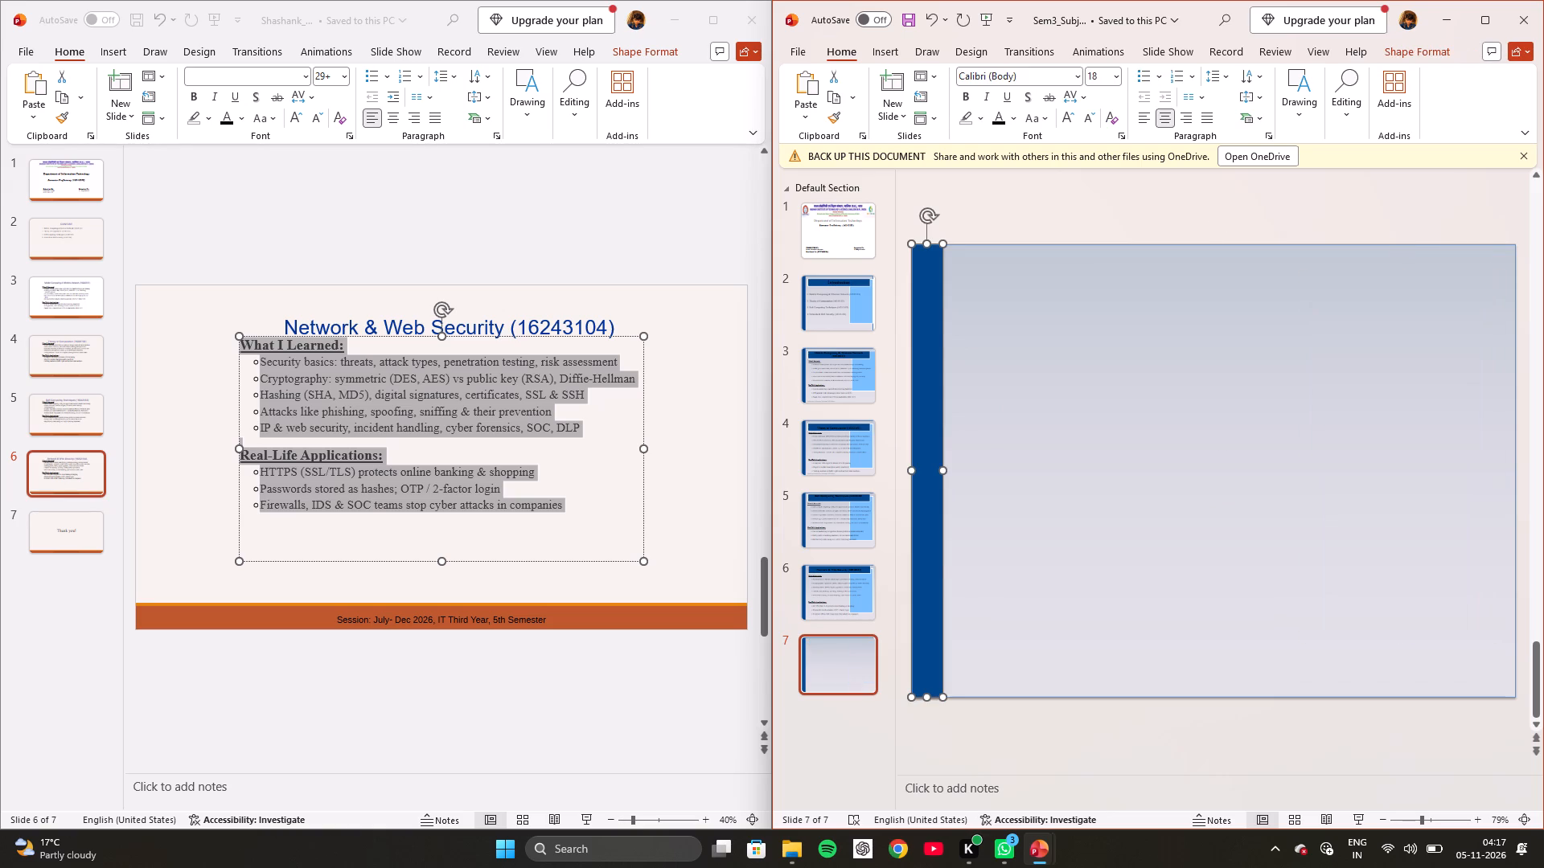
key(BackSpace)
click(1239, 460)
right_click(1114, 471)
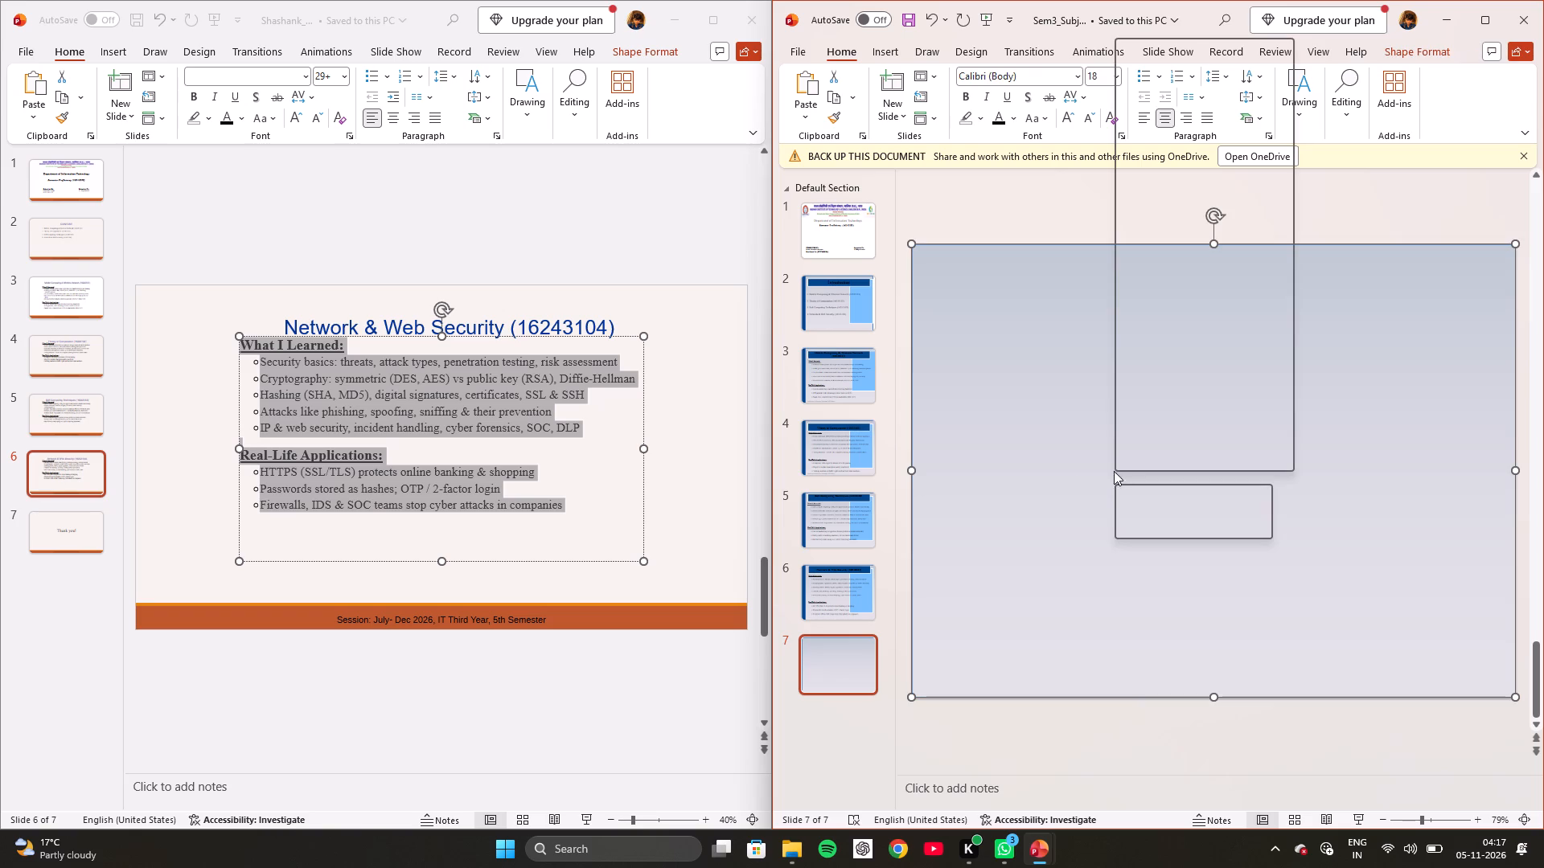
Copy the "Thank you!" text from slide 7 of the classmate's presentation.
click(79, 535)
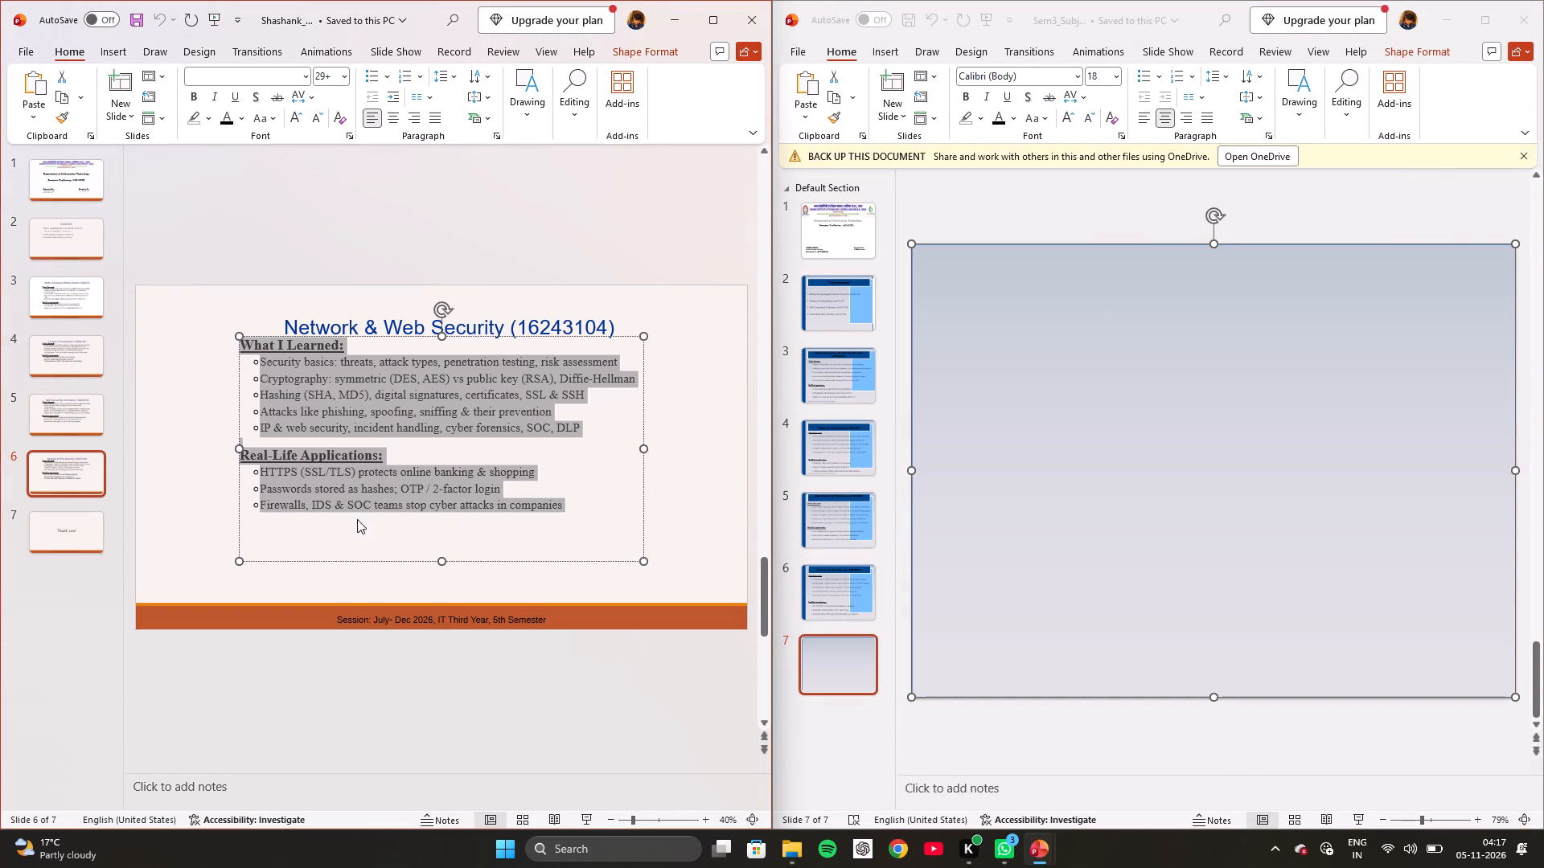
click(20, 529)
click(495, 452)
click(527, 439)
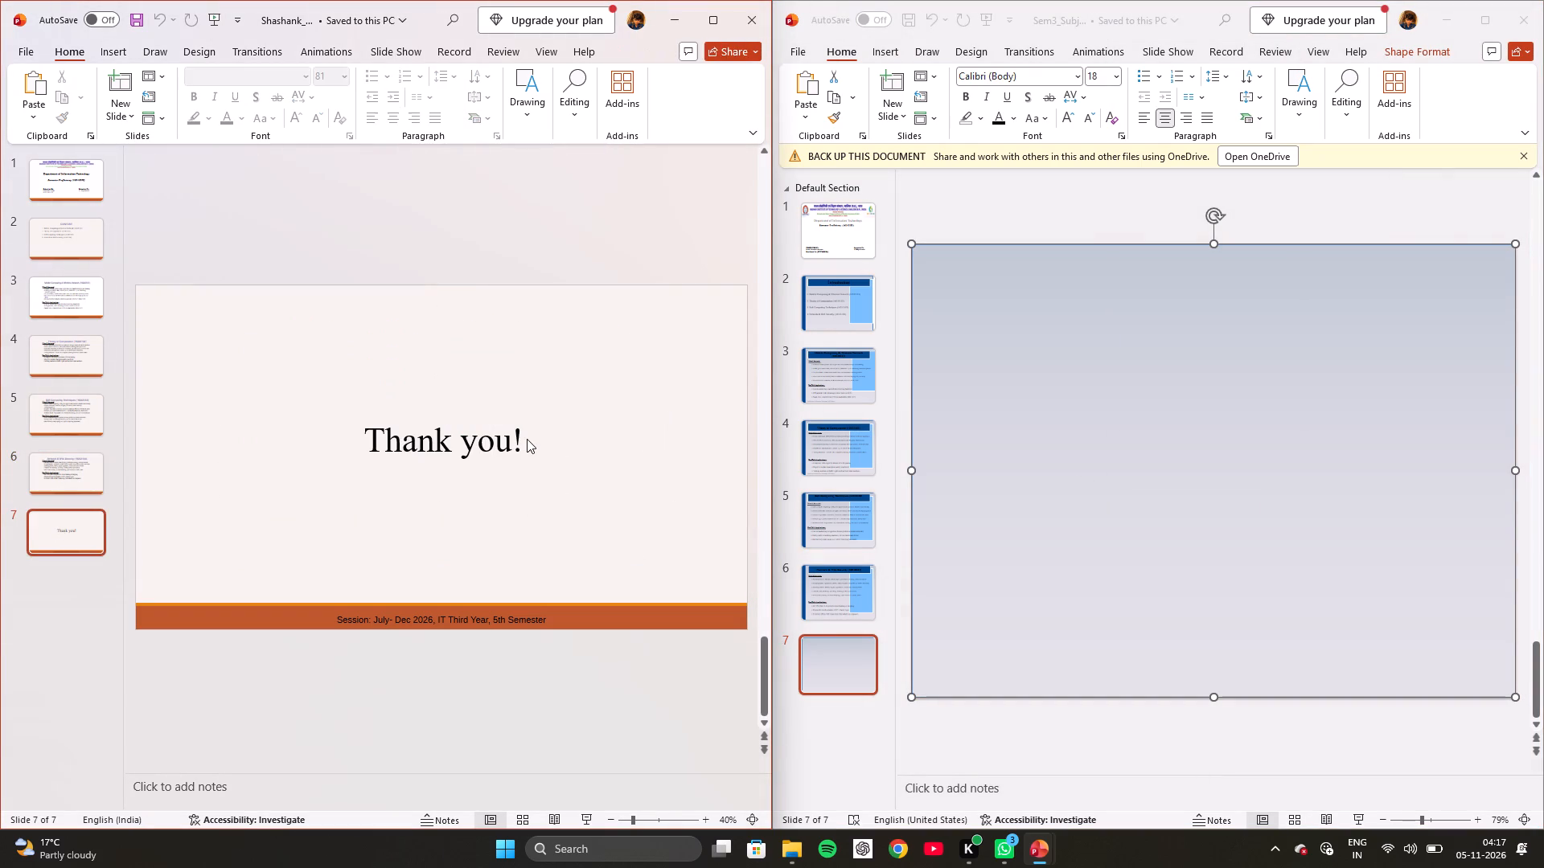
click(528, 439)
key(ctrl+a)
click(511, 444)
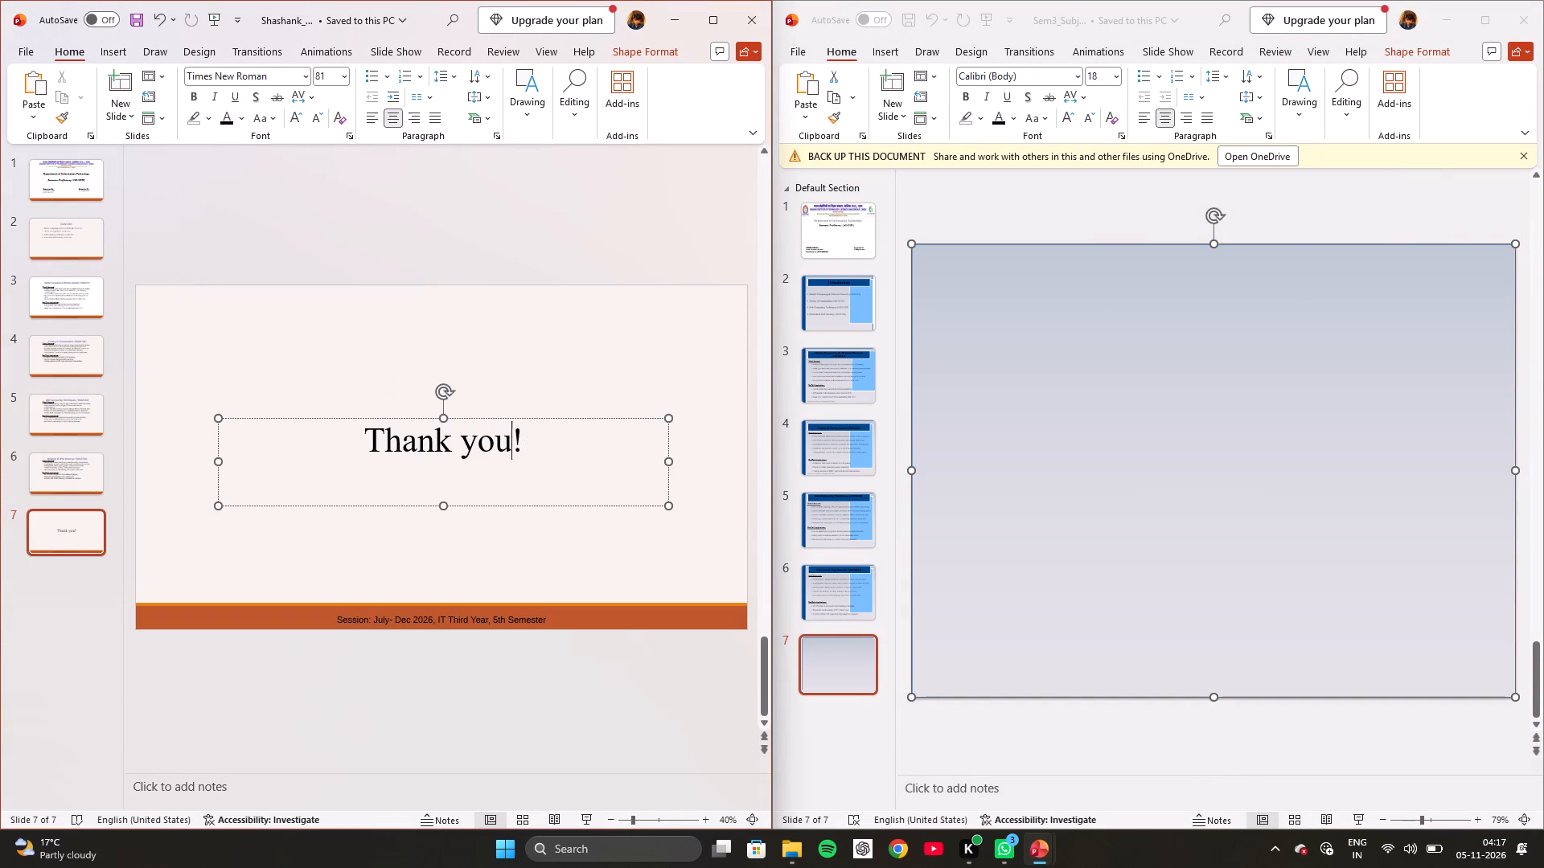
key(ctrl+a)
key(ctrl+c)
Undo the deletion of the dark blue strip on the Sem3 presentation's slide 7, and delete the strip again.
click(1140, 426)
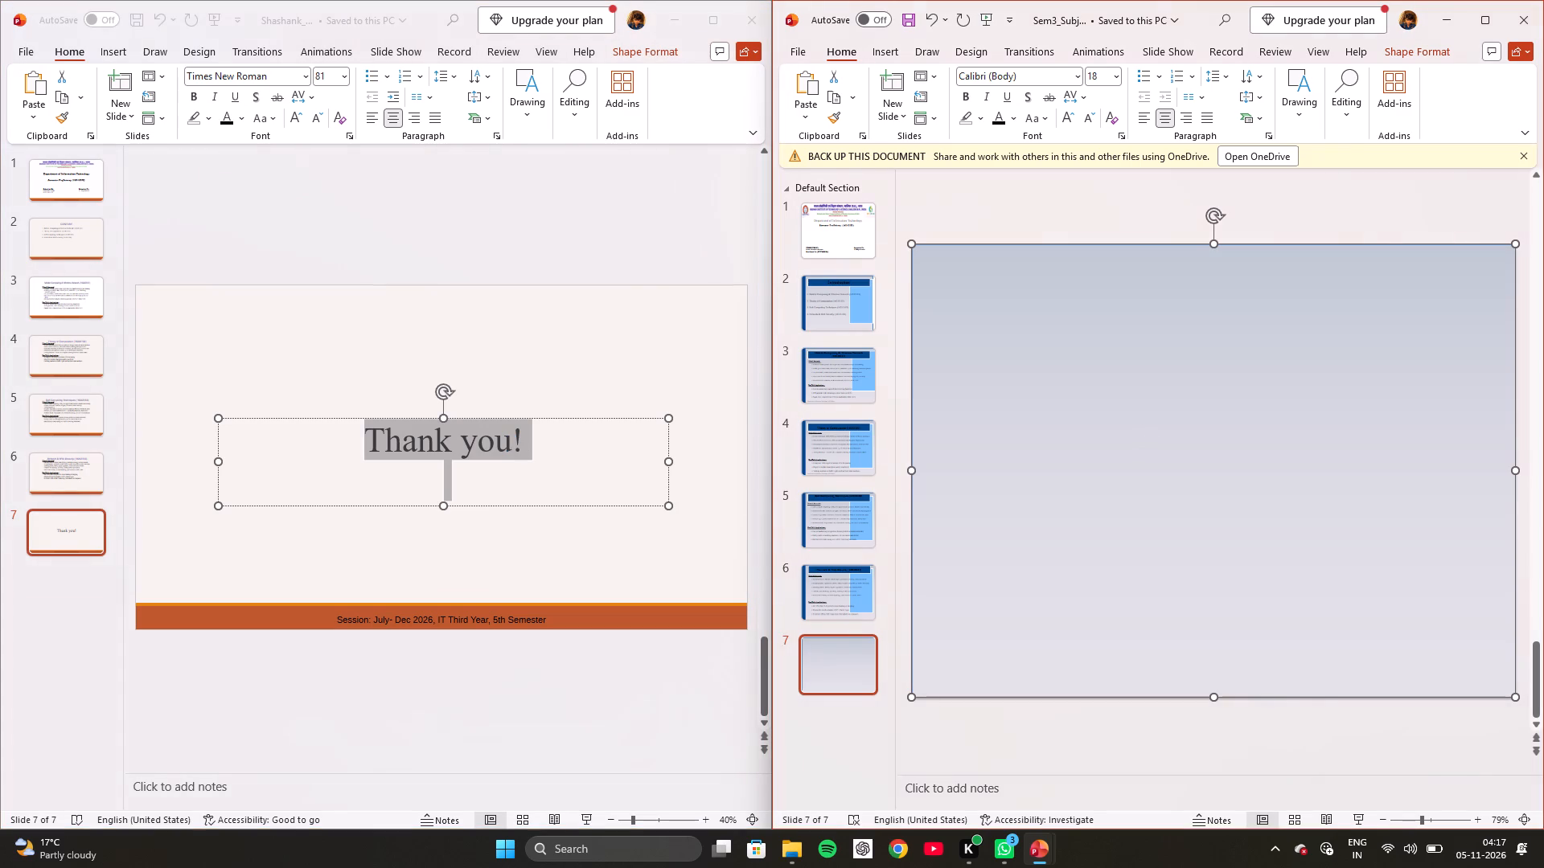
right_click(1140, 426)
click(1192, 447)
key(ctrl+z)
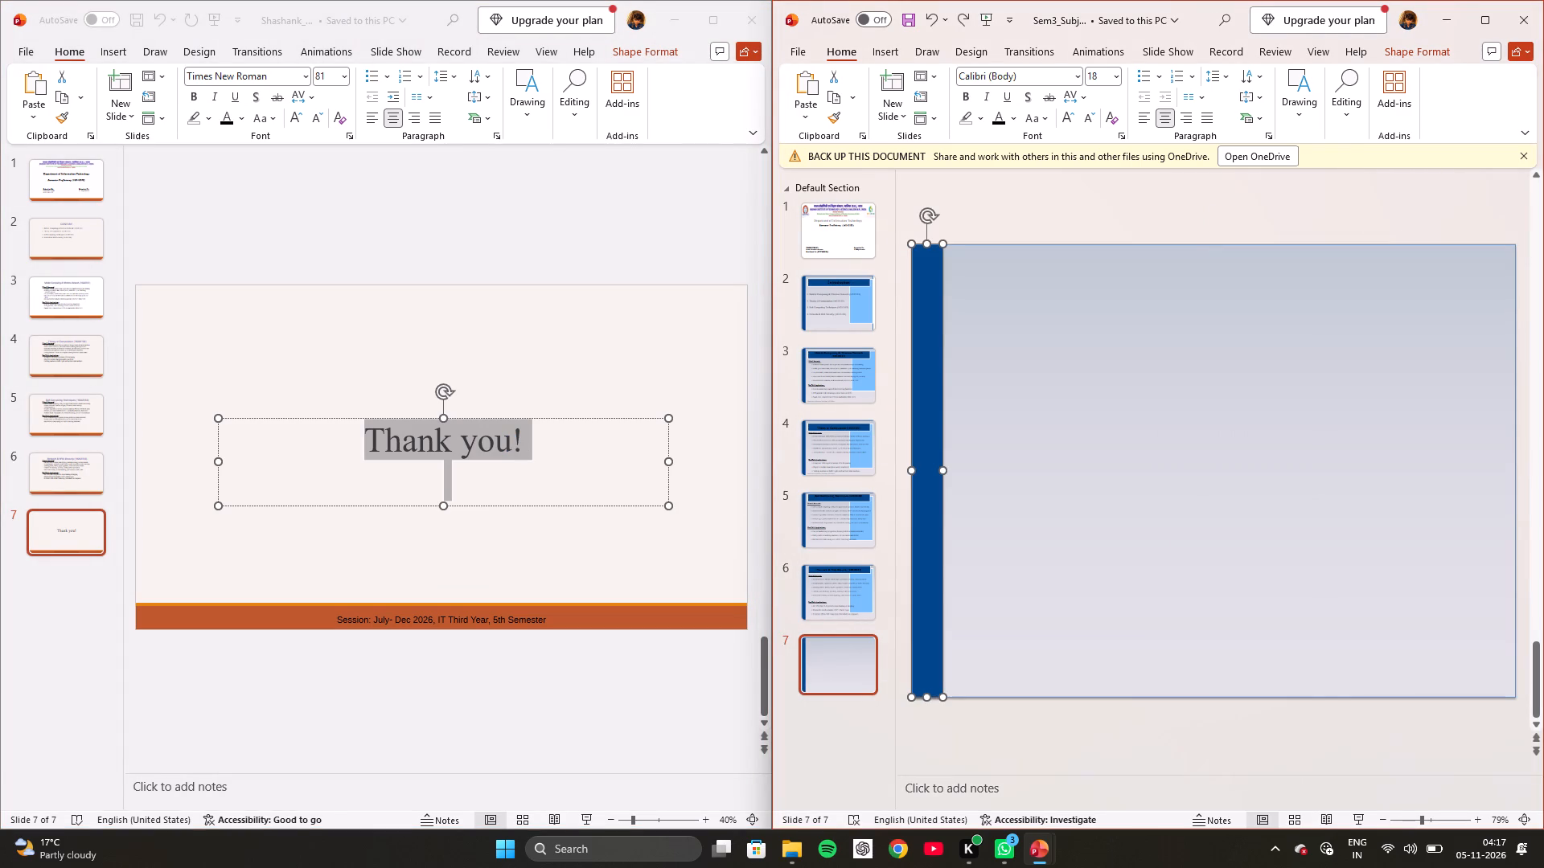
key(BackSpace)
Copy the classmate's "Thank you!" text again and paste it inside the gradient background shape on the Sem3 presentation's slide 7.
right_click(441, 448)
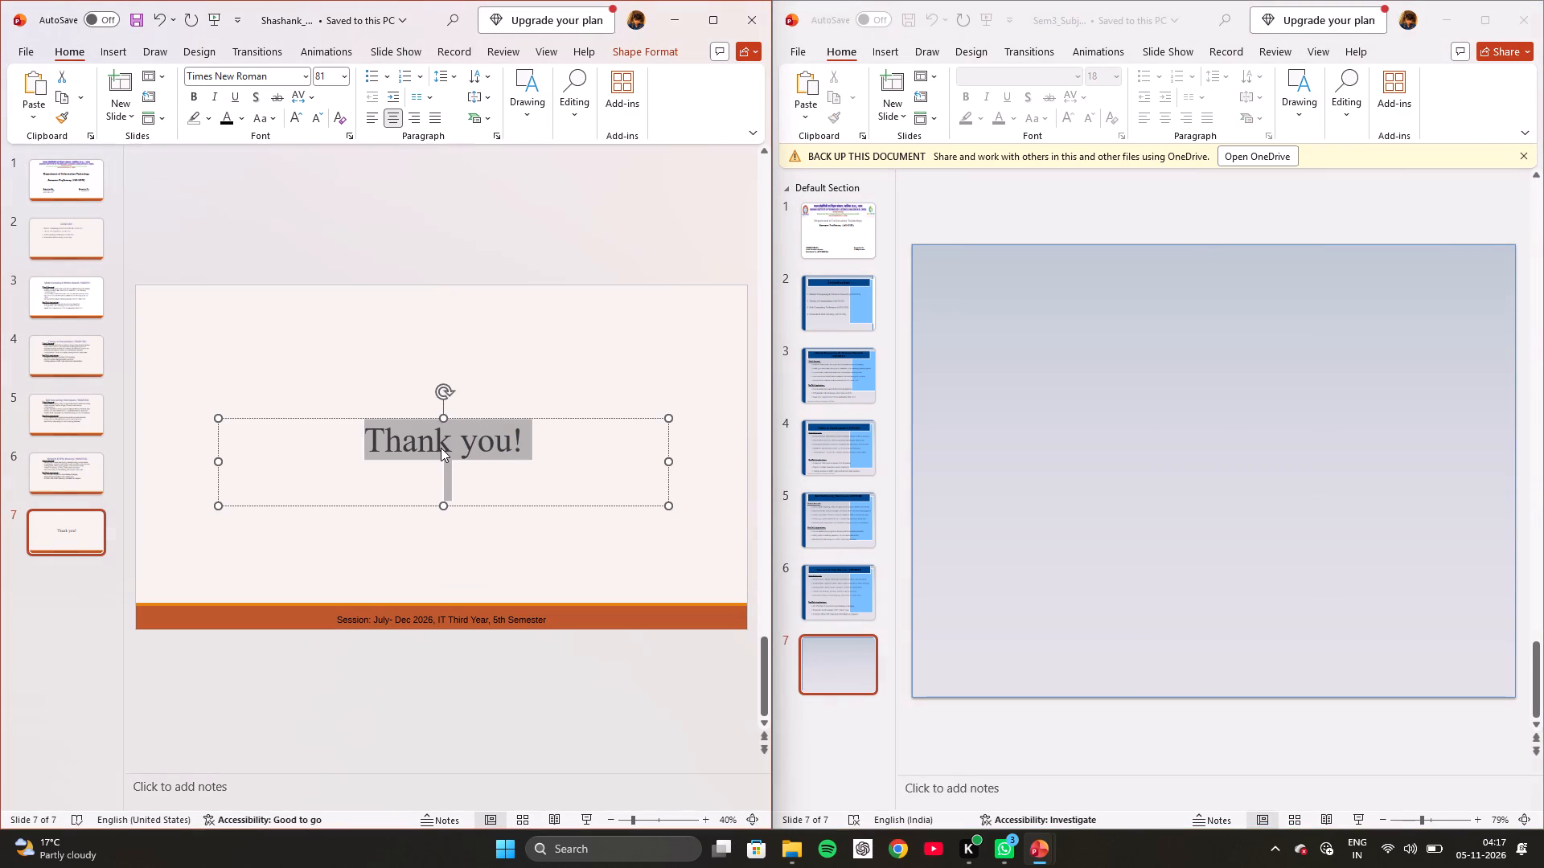
key(ctrl+c)
click(1201, 438)
right_click(1201, 438)
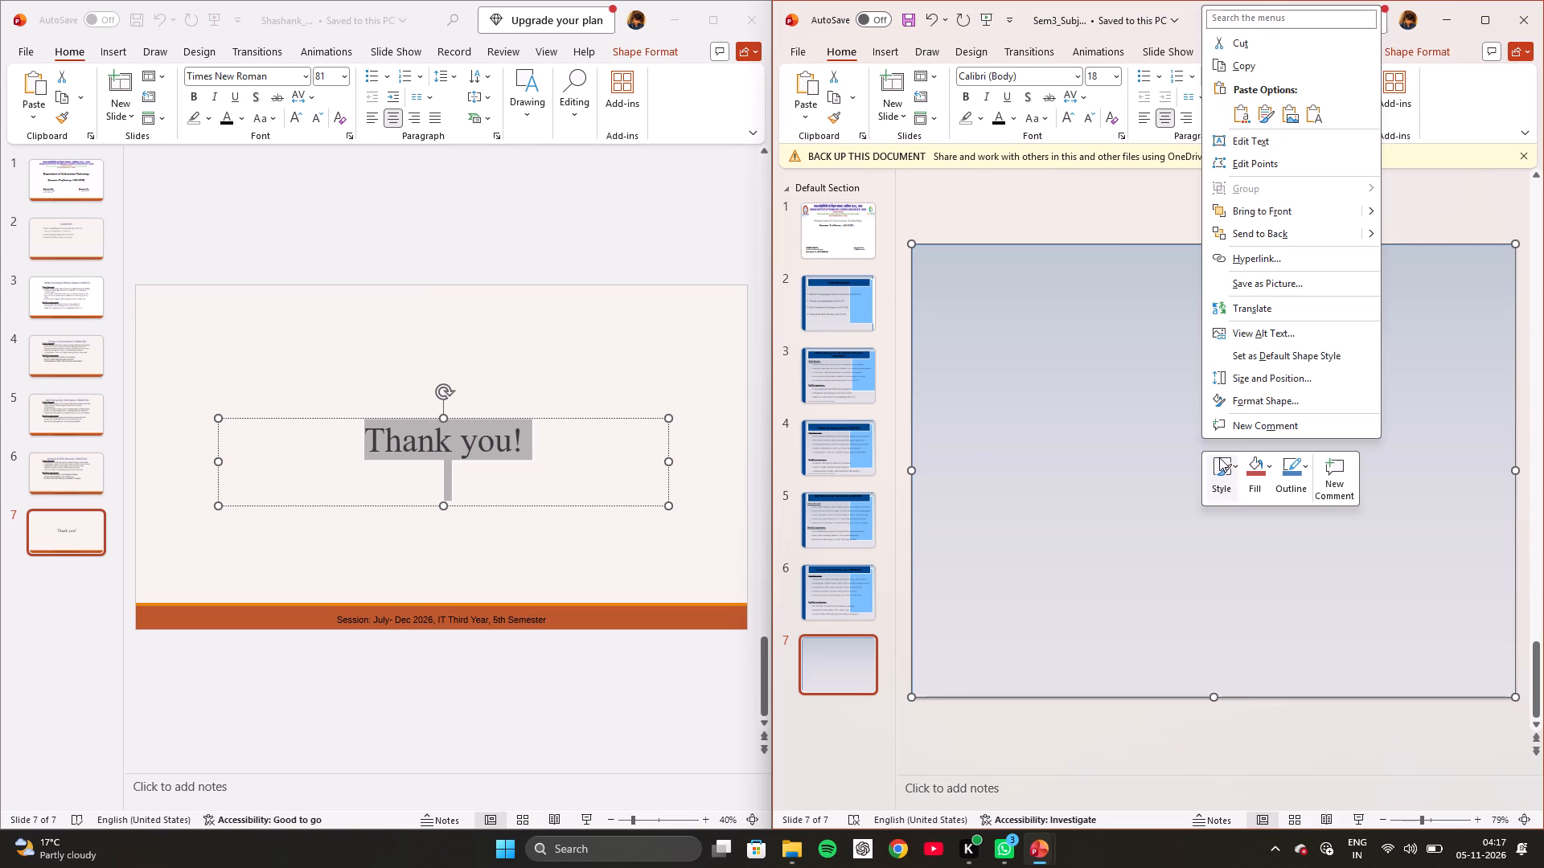
click(1279, 145)
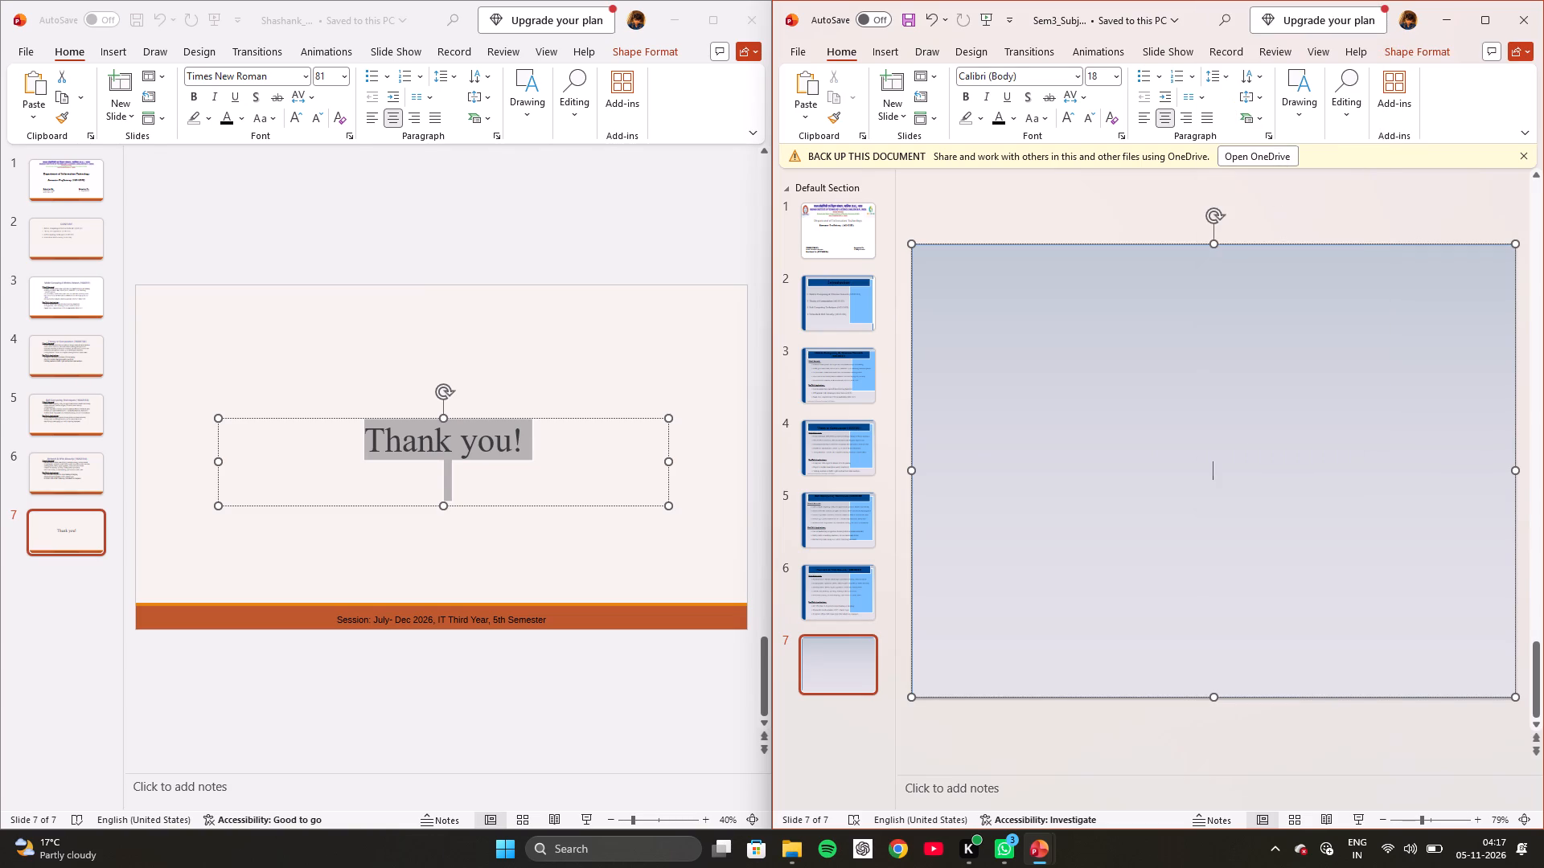
key(ctrl+v)
click(1276, 449)
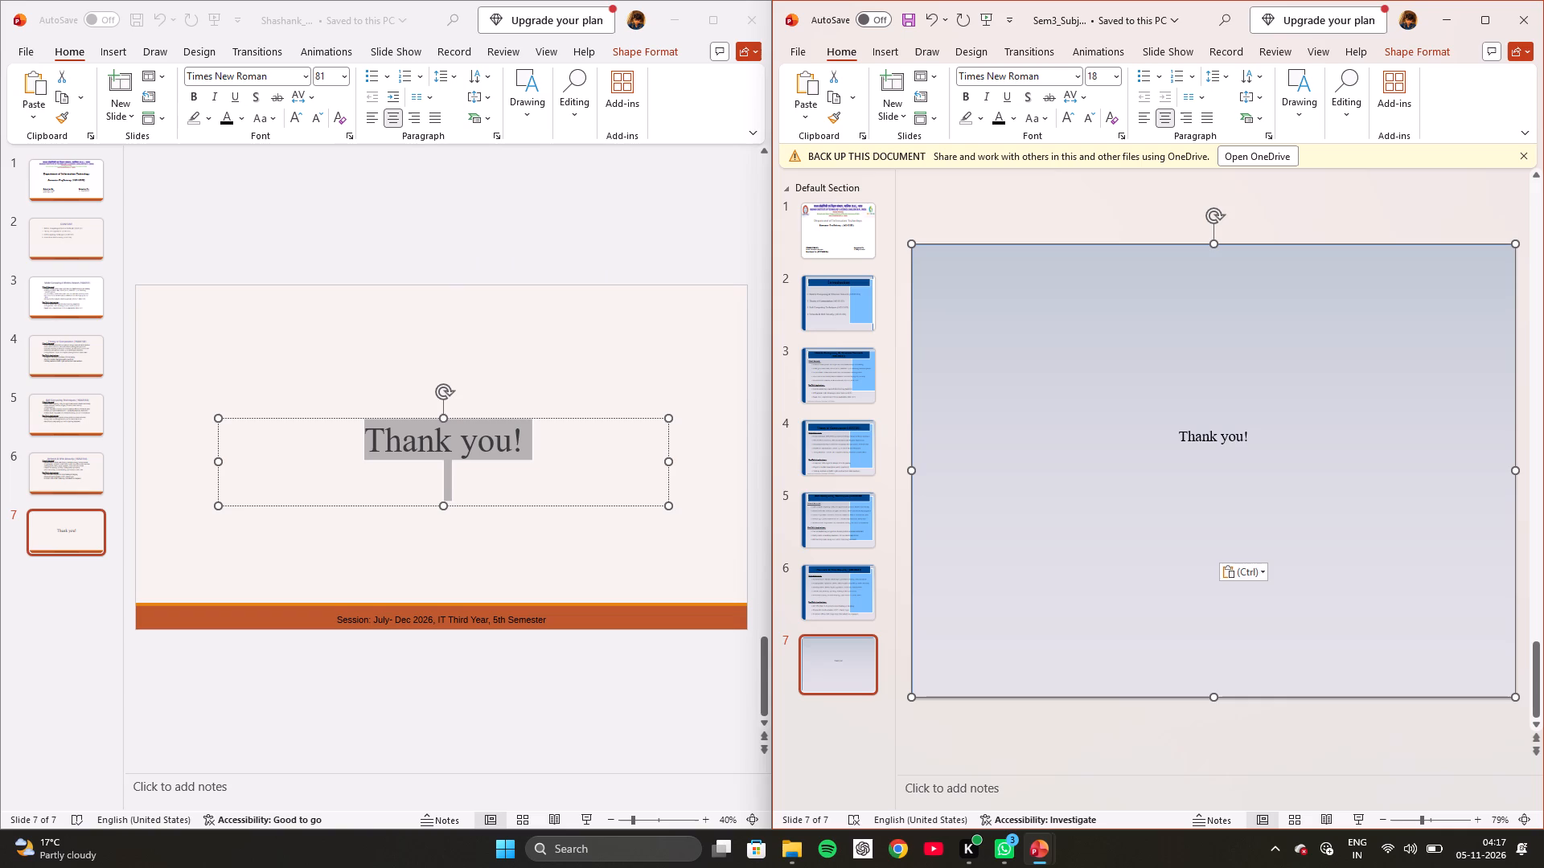
Set the "Thank you!" text on slide 7 to font size 80.
drag(1184, 439, 1306, 431)
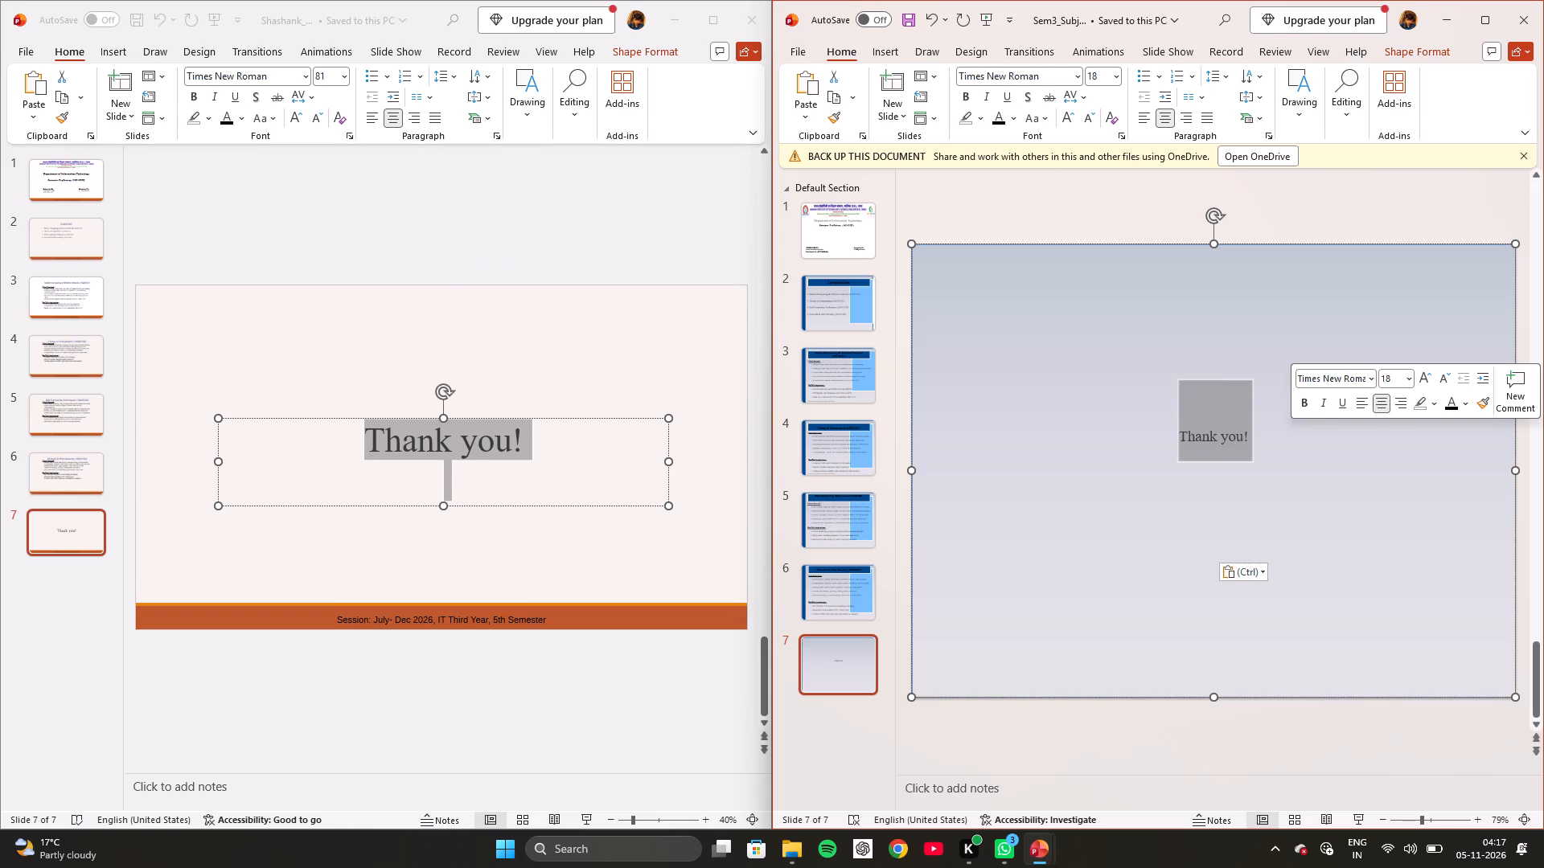
click(1406, 385)
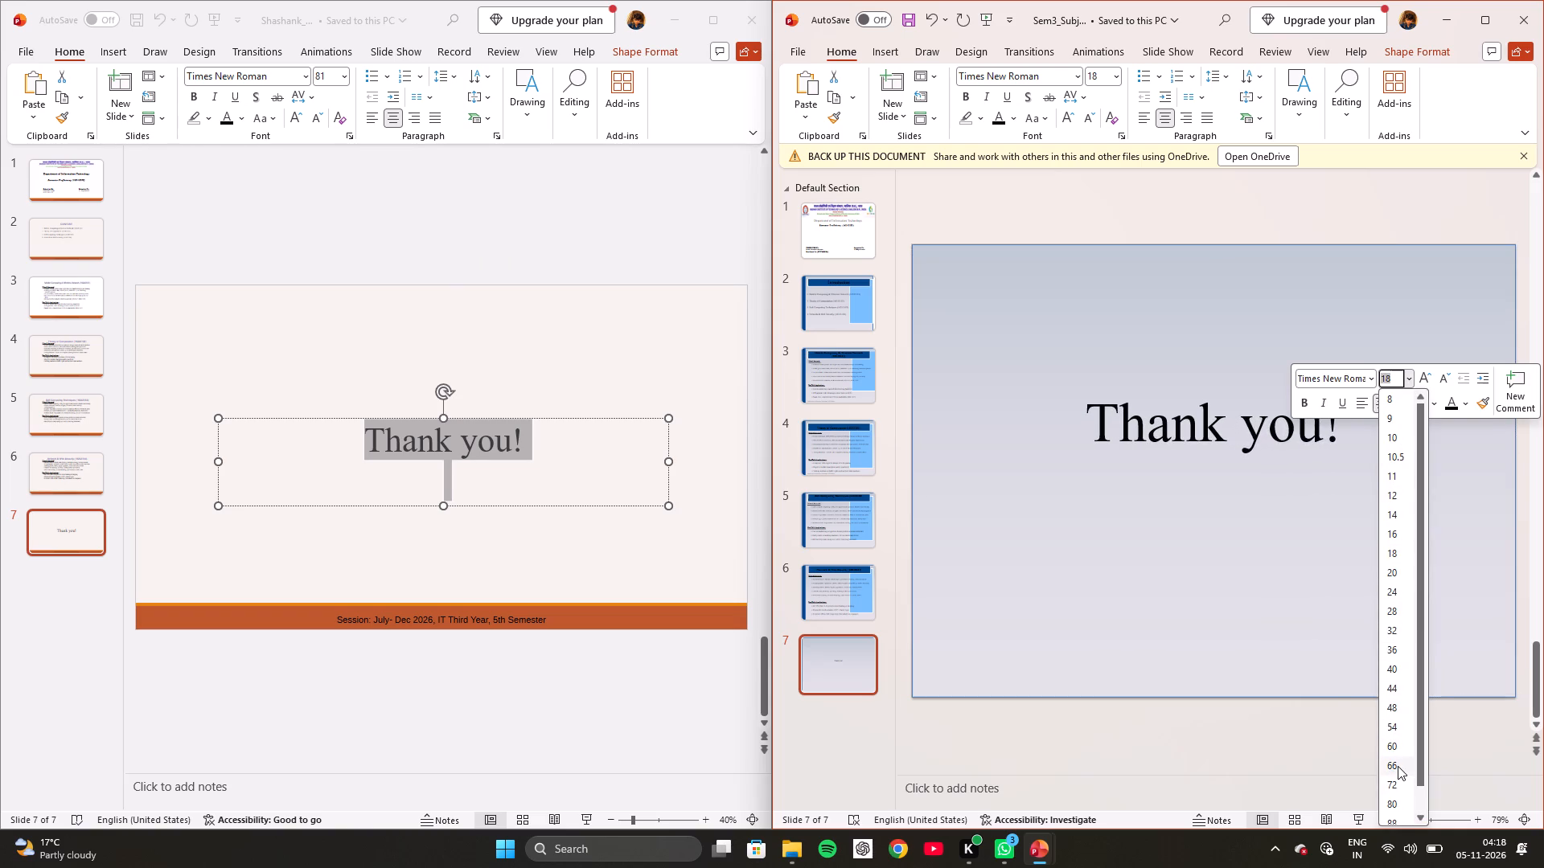
click(1402, 797)
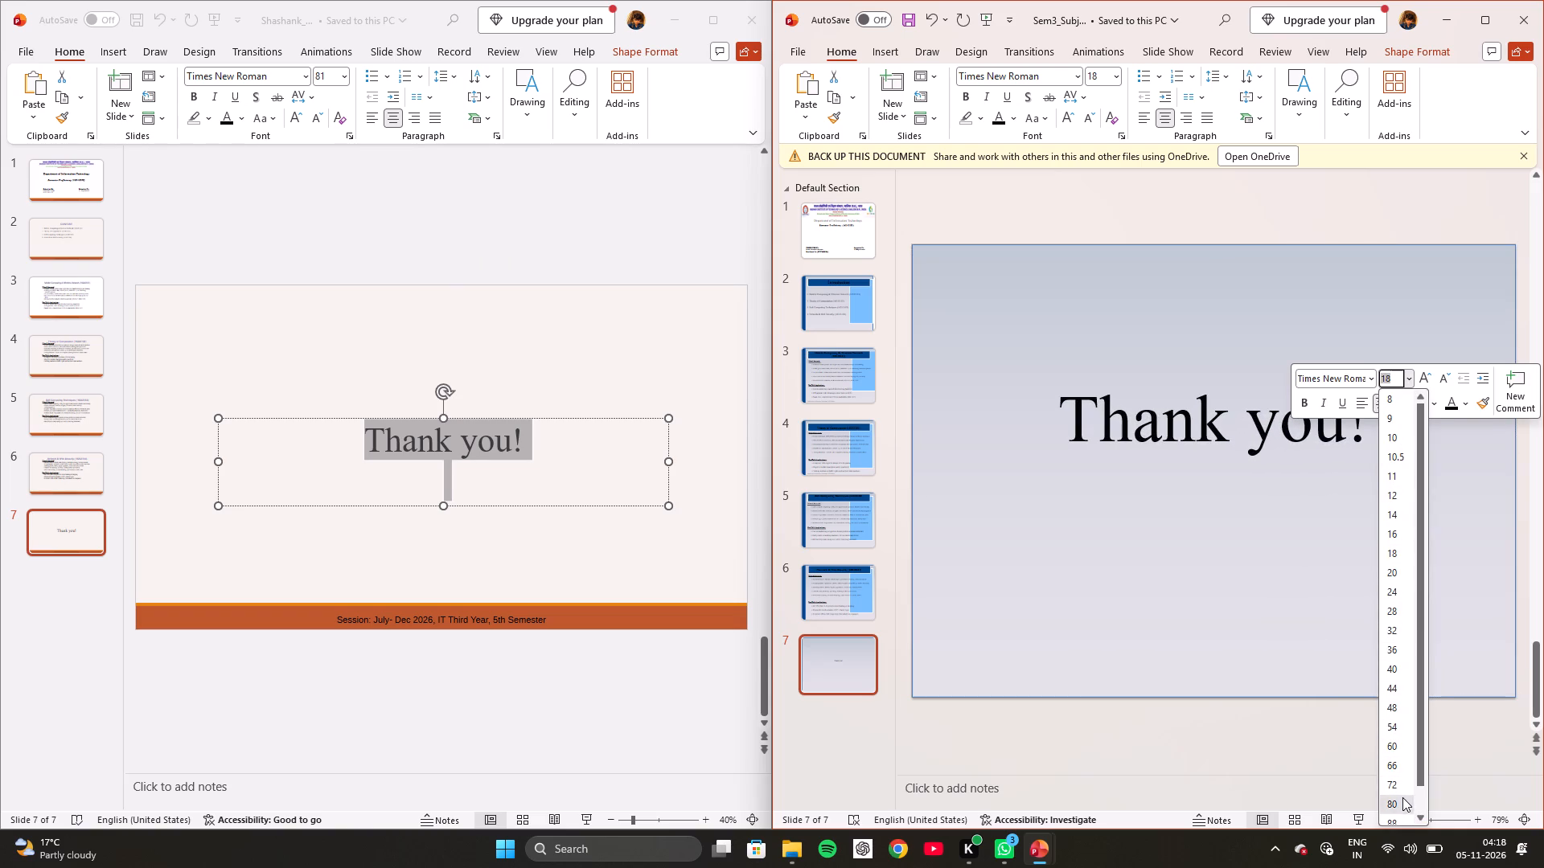
click(1224, 461)
click(1227, 426)
click(1170, 427)
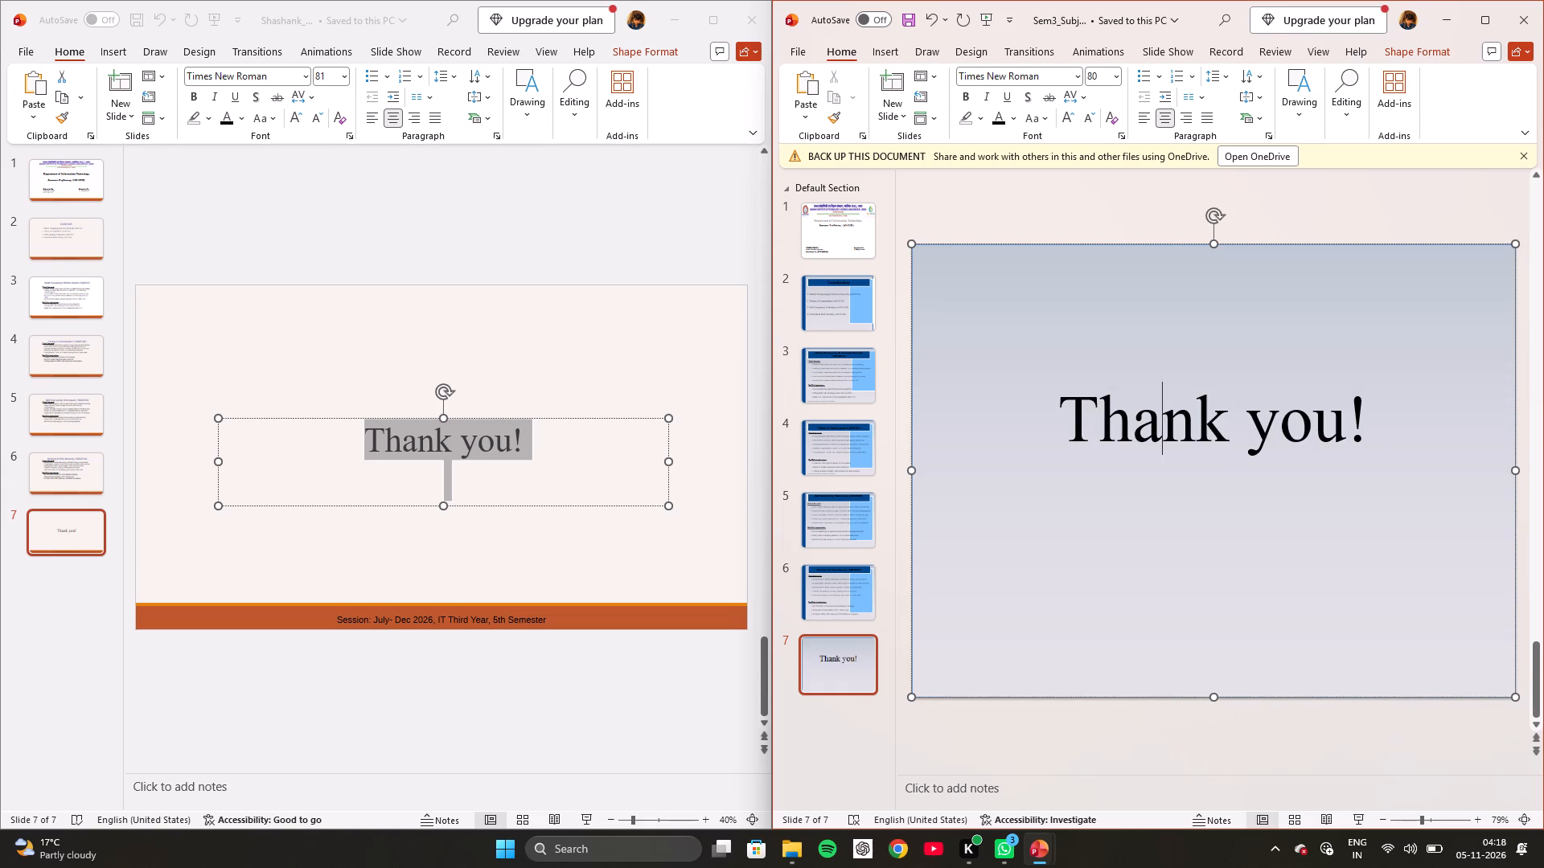
click(1245, 444)
click(1165, 309)
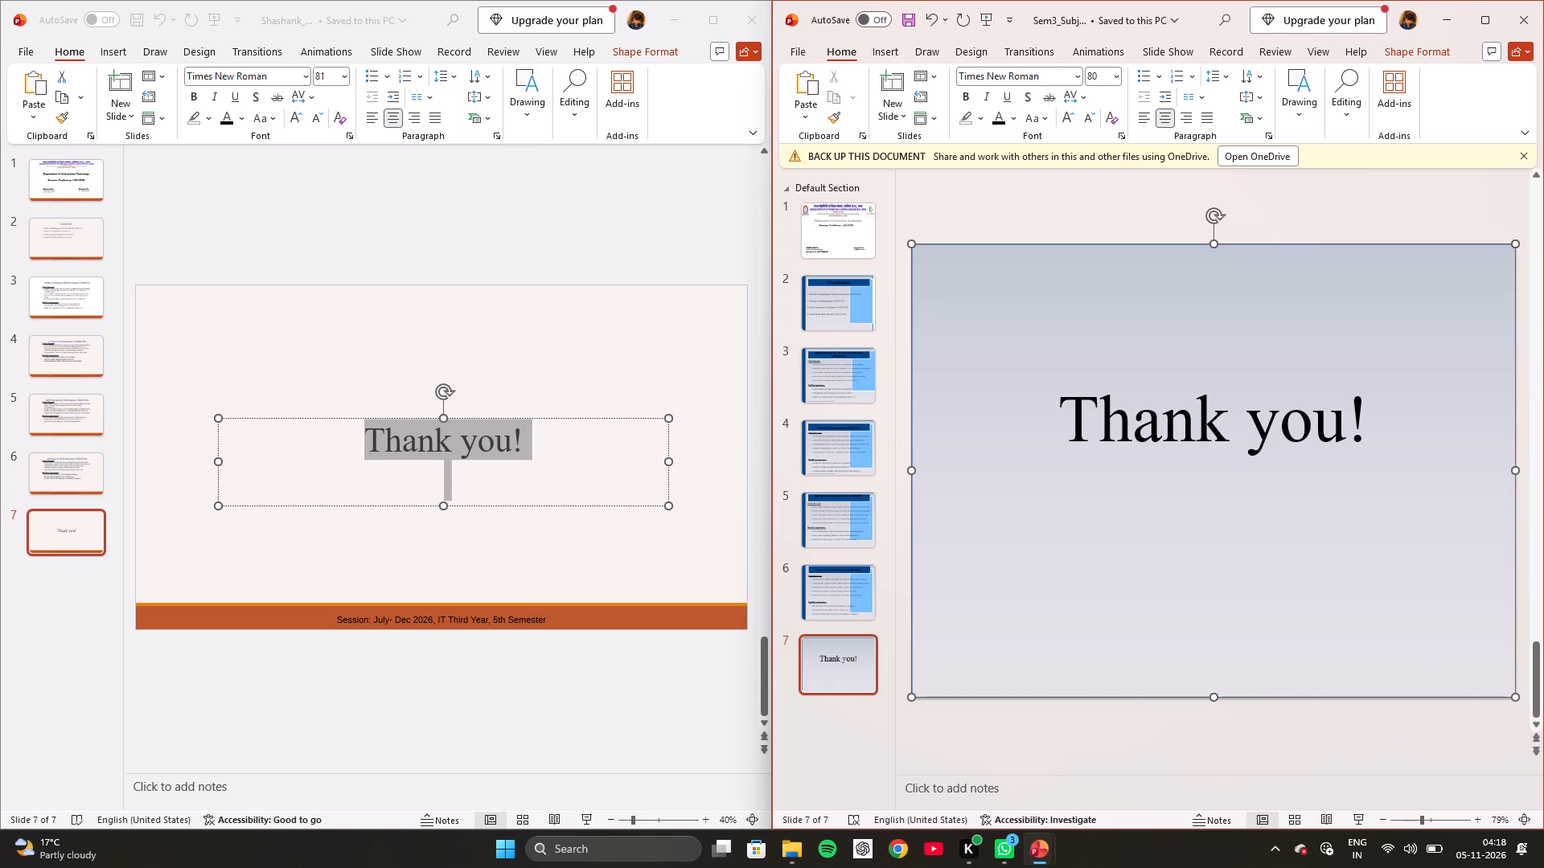
Review the layout of the Sem3 presentation's content slides, the "Thank you!" slide and the title slide.
click(850, 584)
click(848, 524)
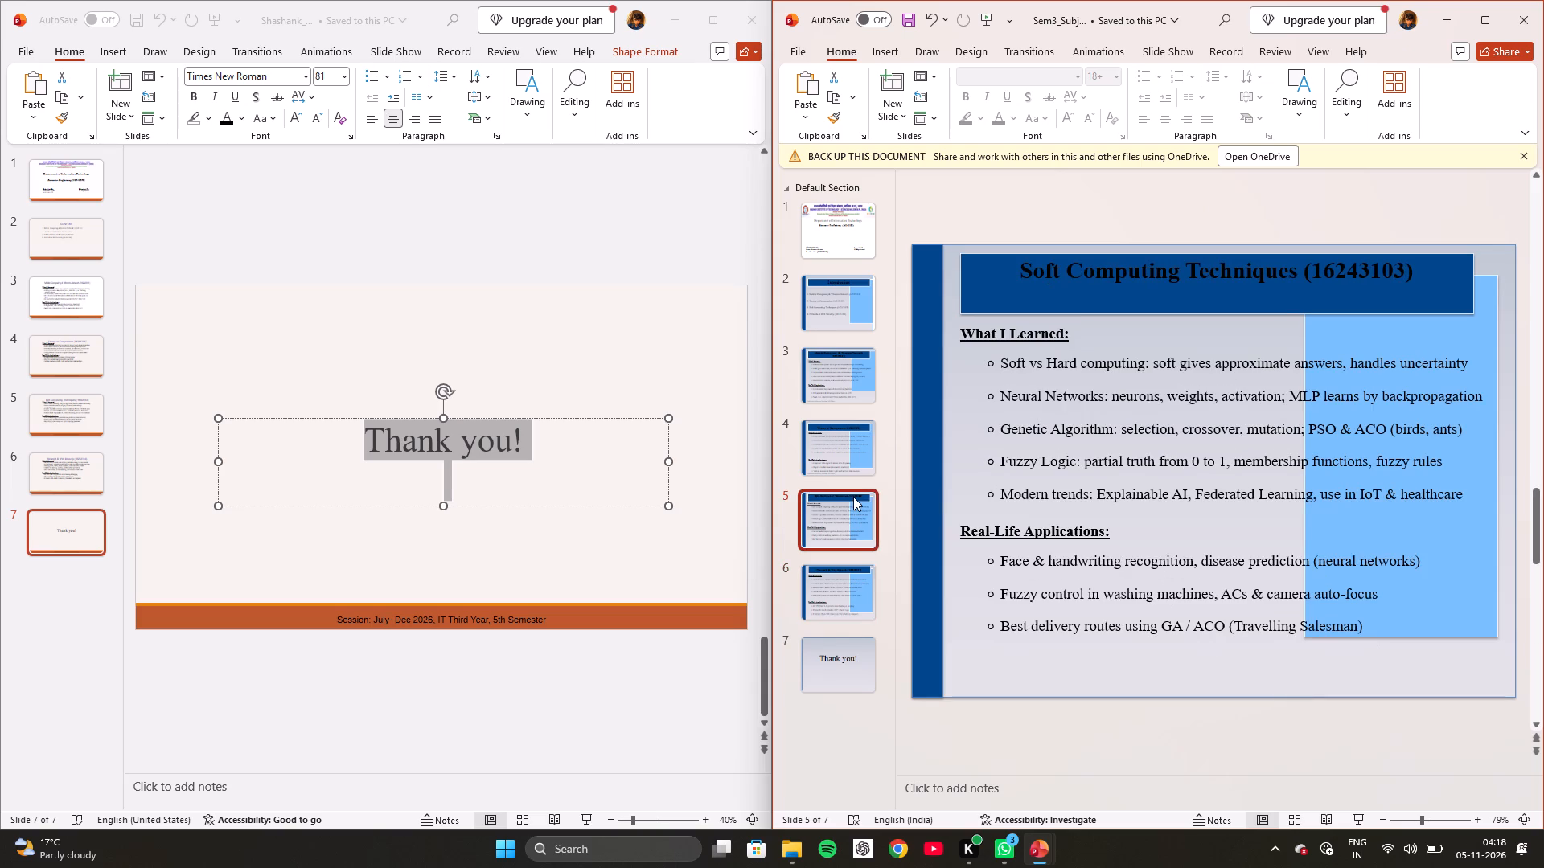
click(845, 455)
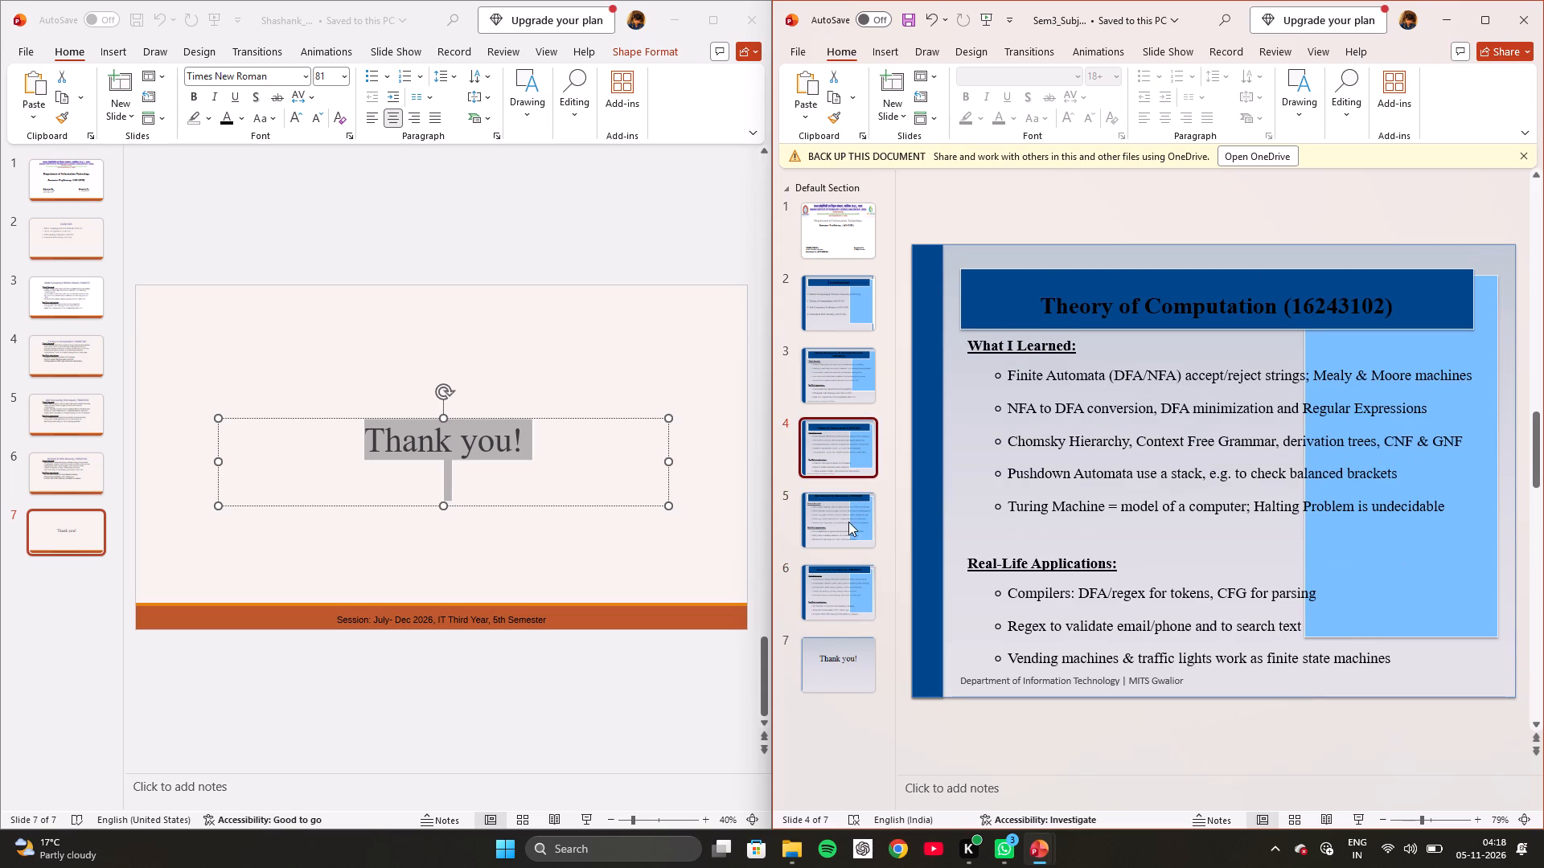
click(860, 650)
right_click(1270, 476)
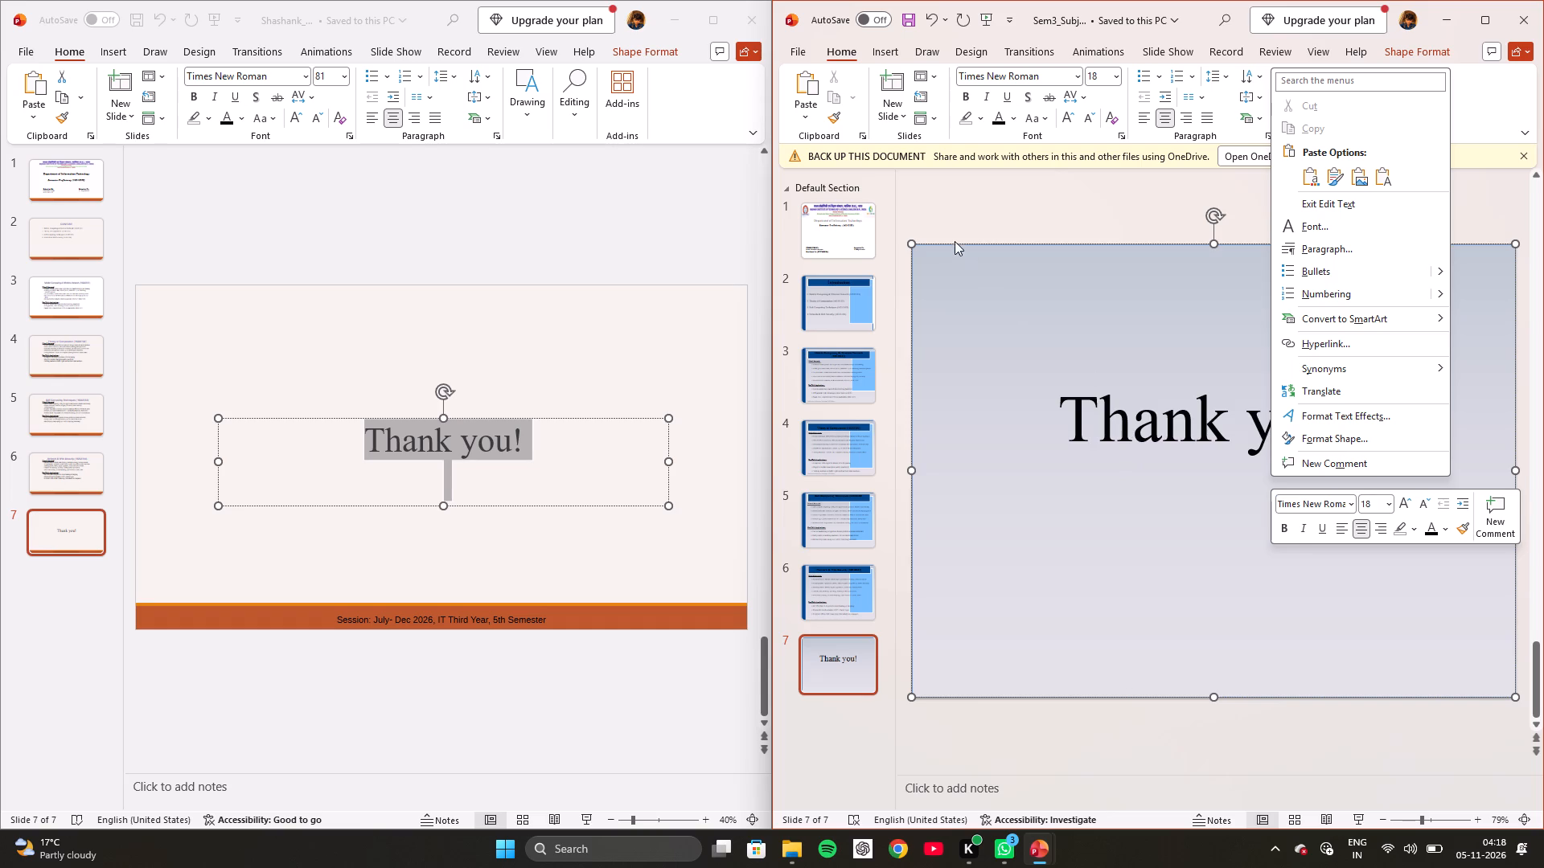
click(839, 225)
click(844, 266)
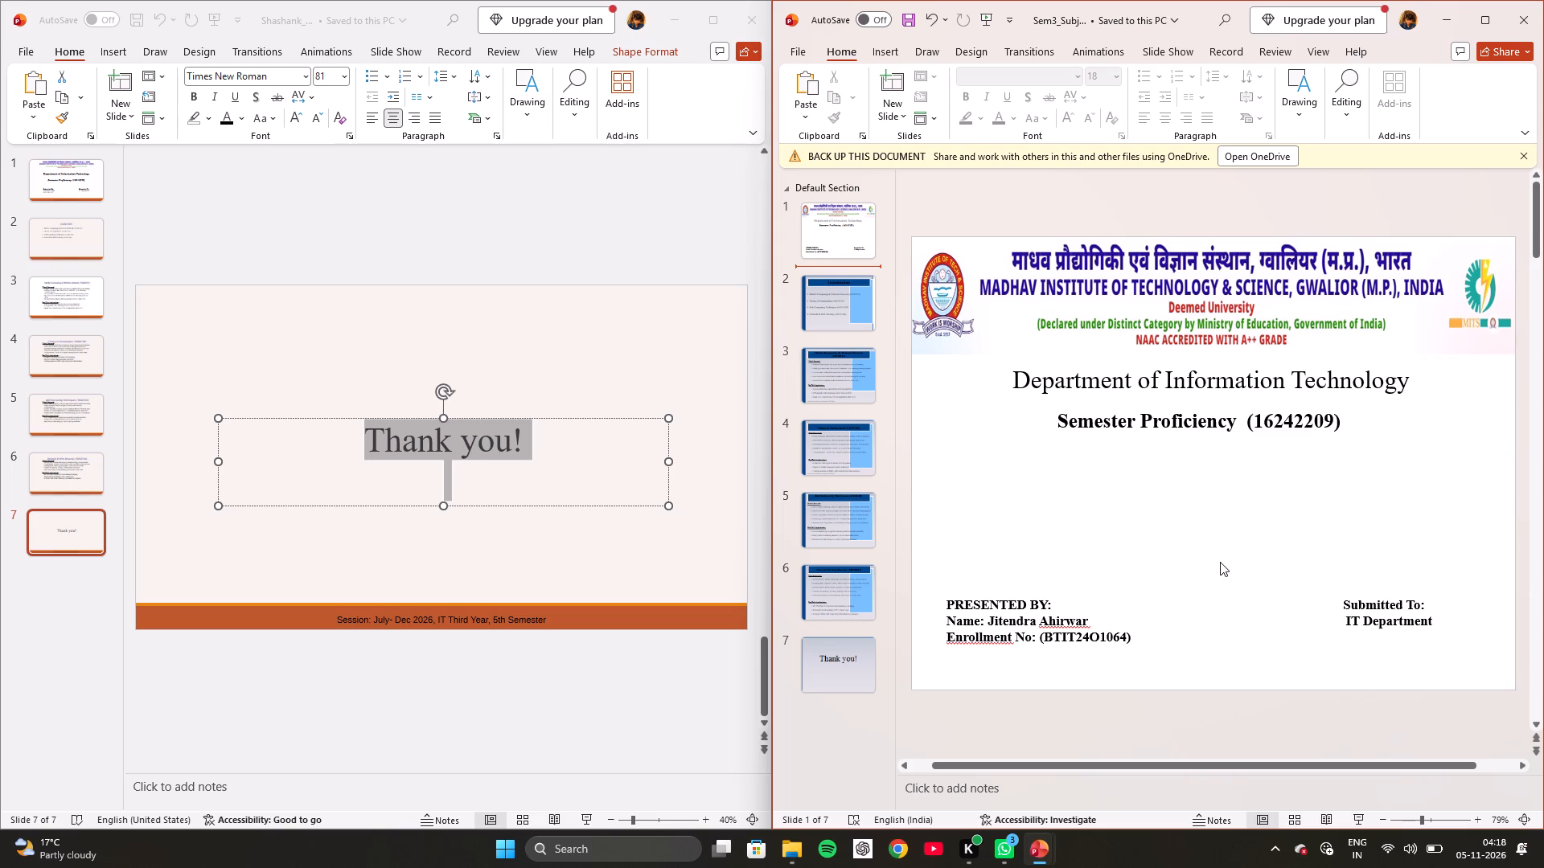
Check the font and size of the body text on slides 2 to 6 of the Sem3 presentation, plus slide 3's title.
click(804, 297)
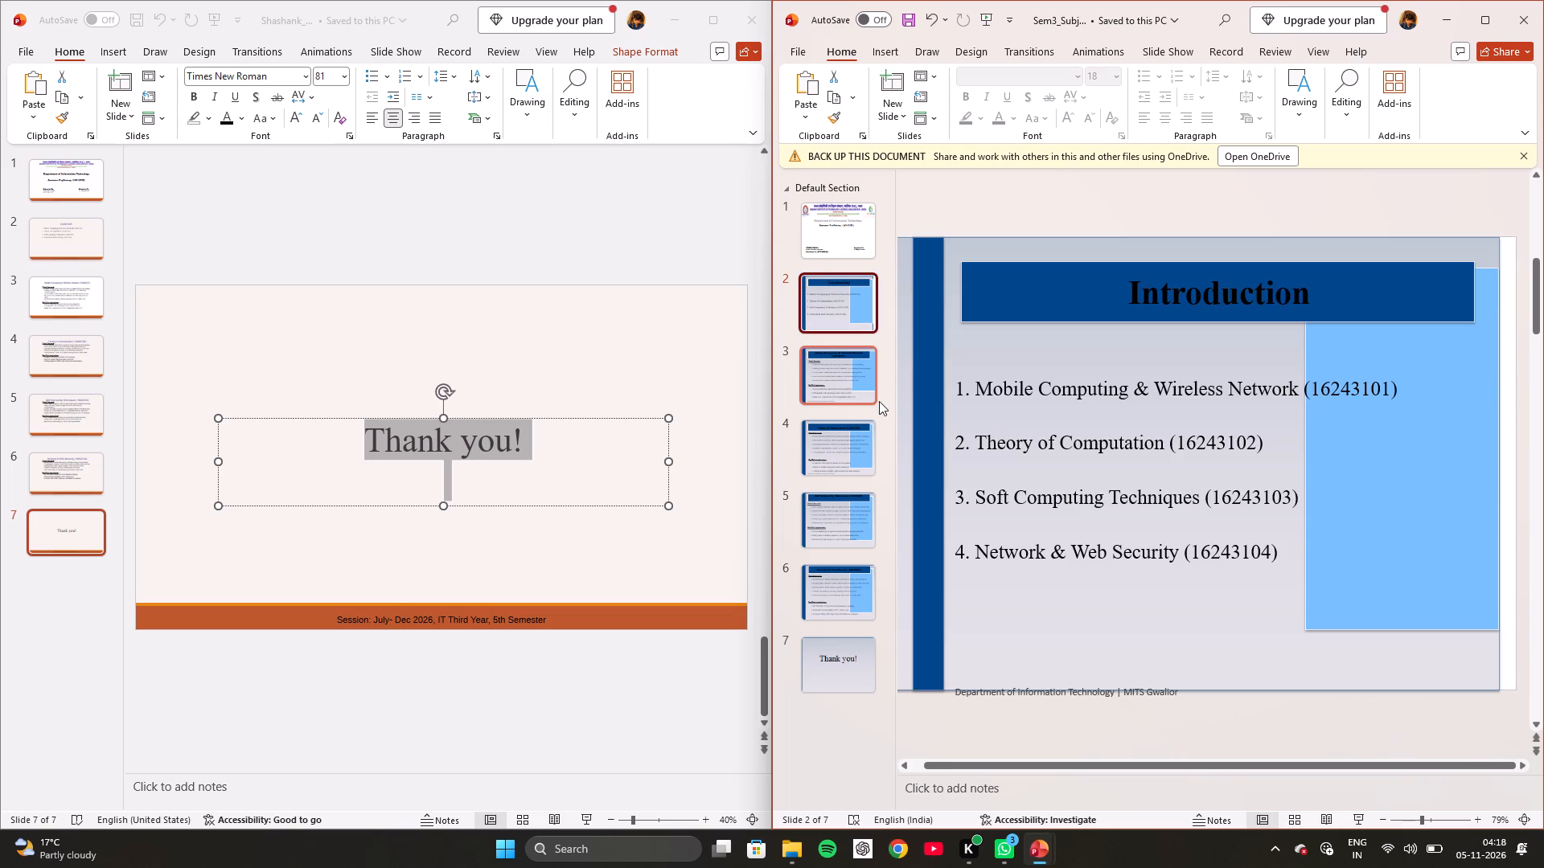
click(1021, 431)
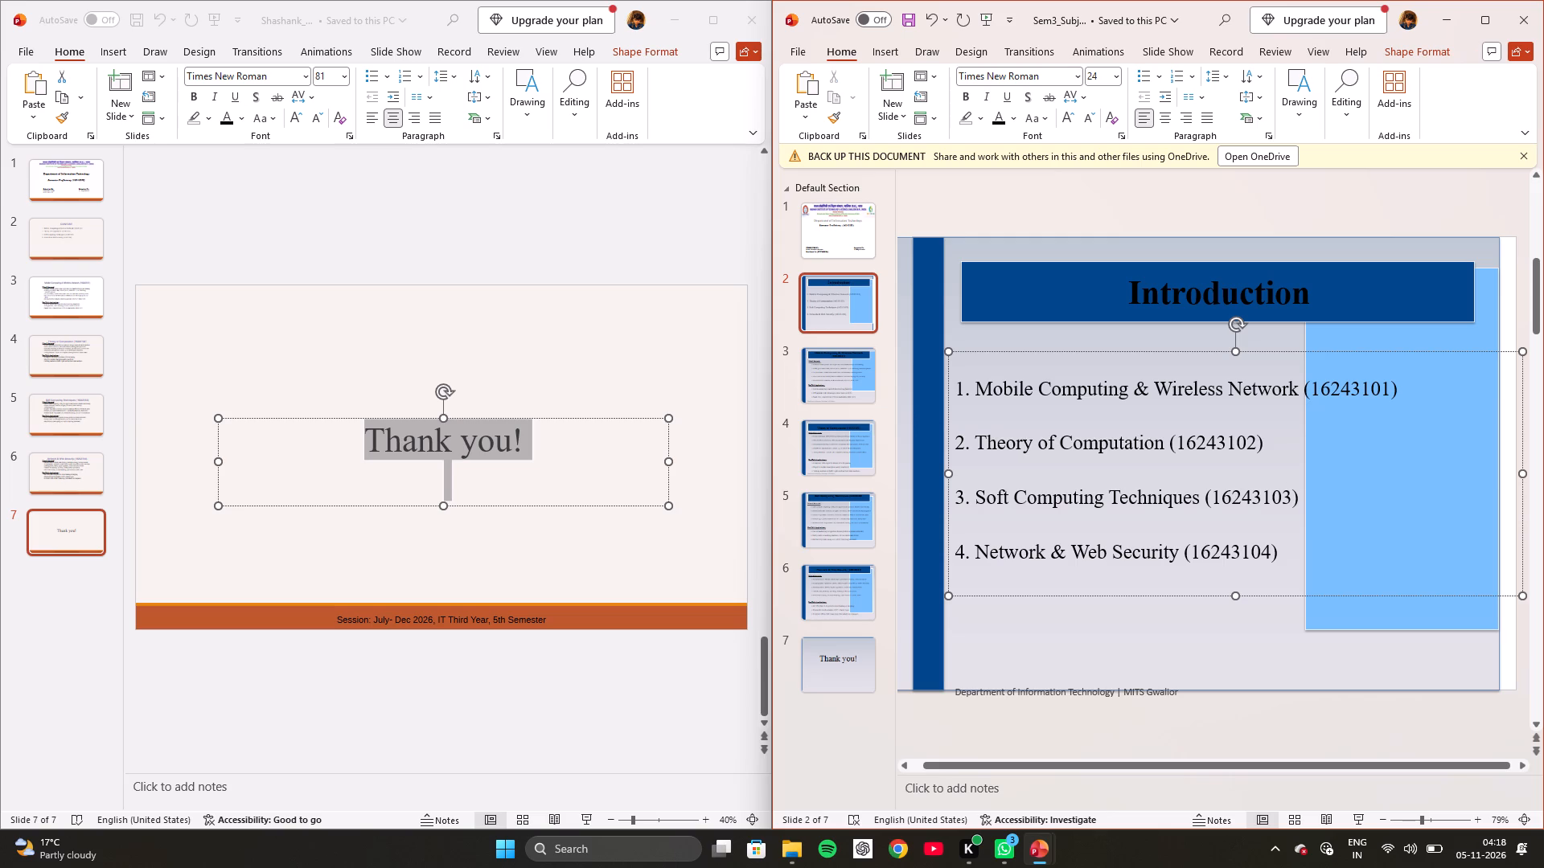
key(ctrl+a)
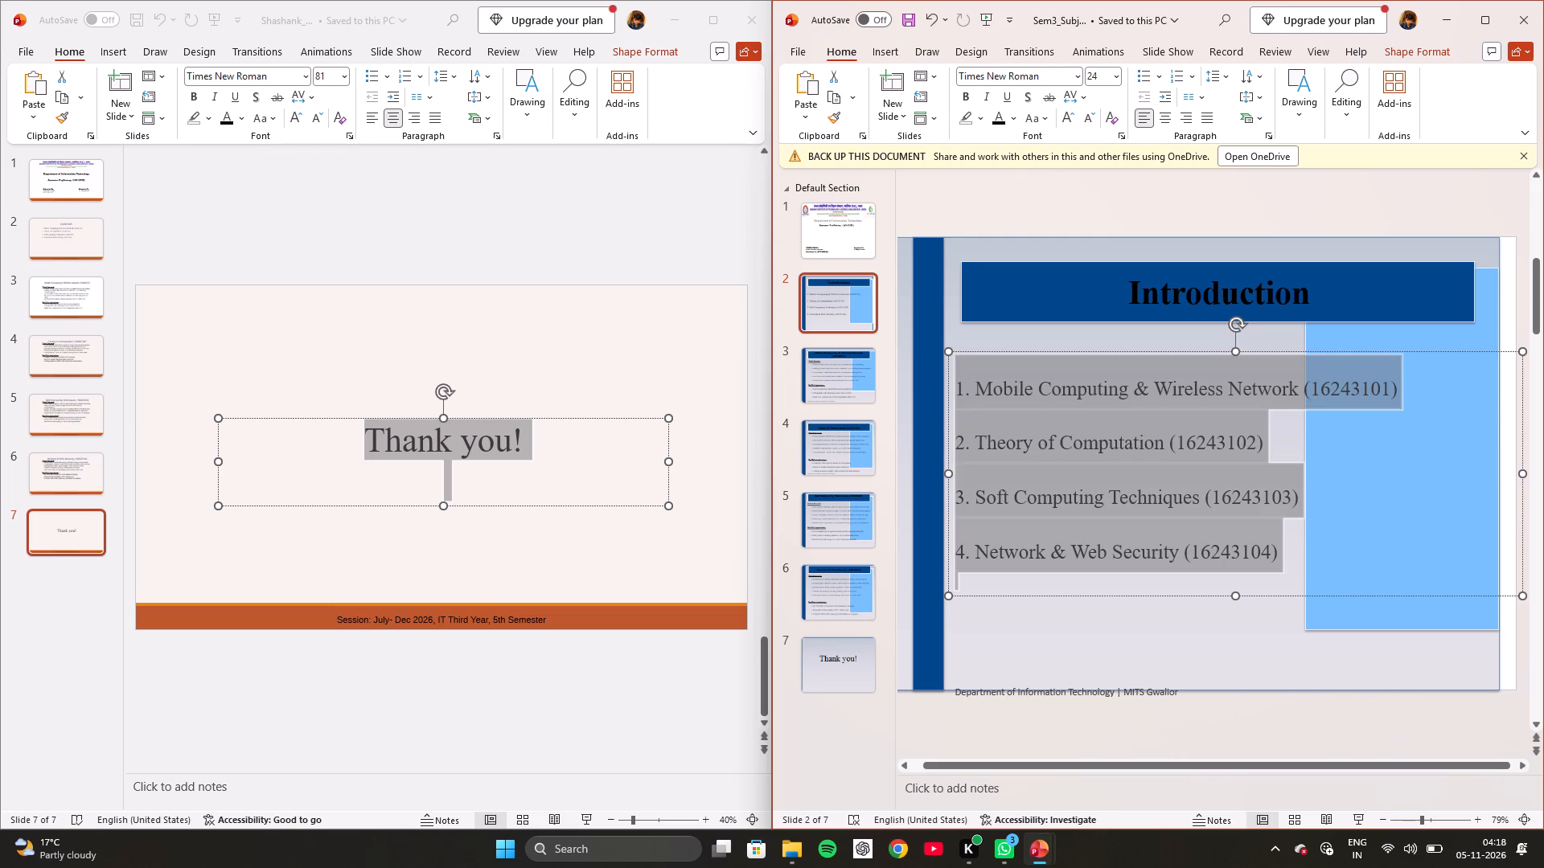
click(867, 367)
click(1073, 457)
key(ctrl+a)
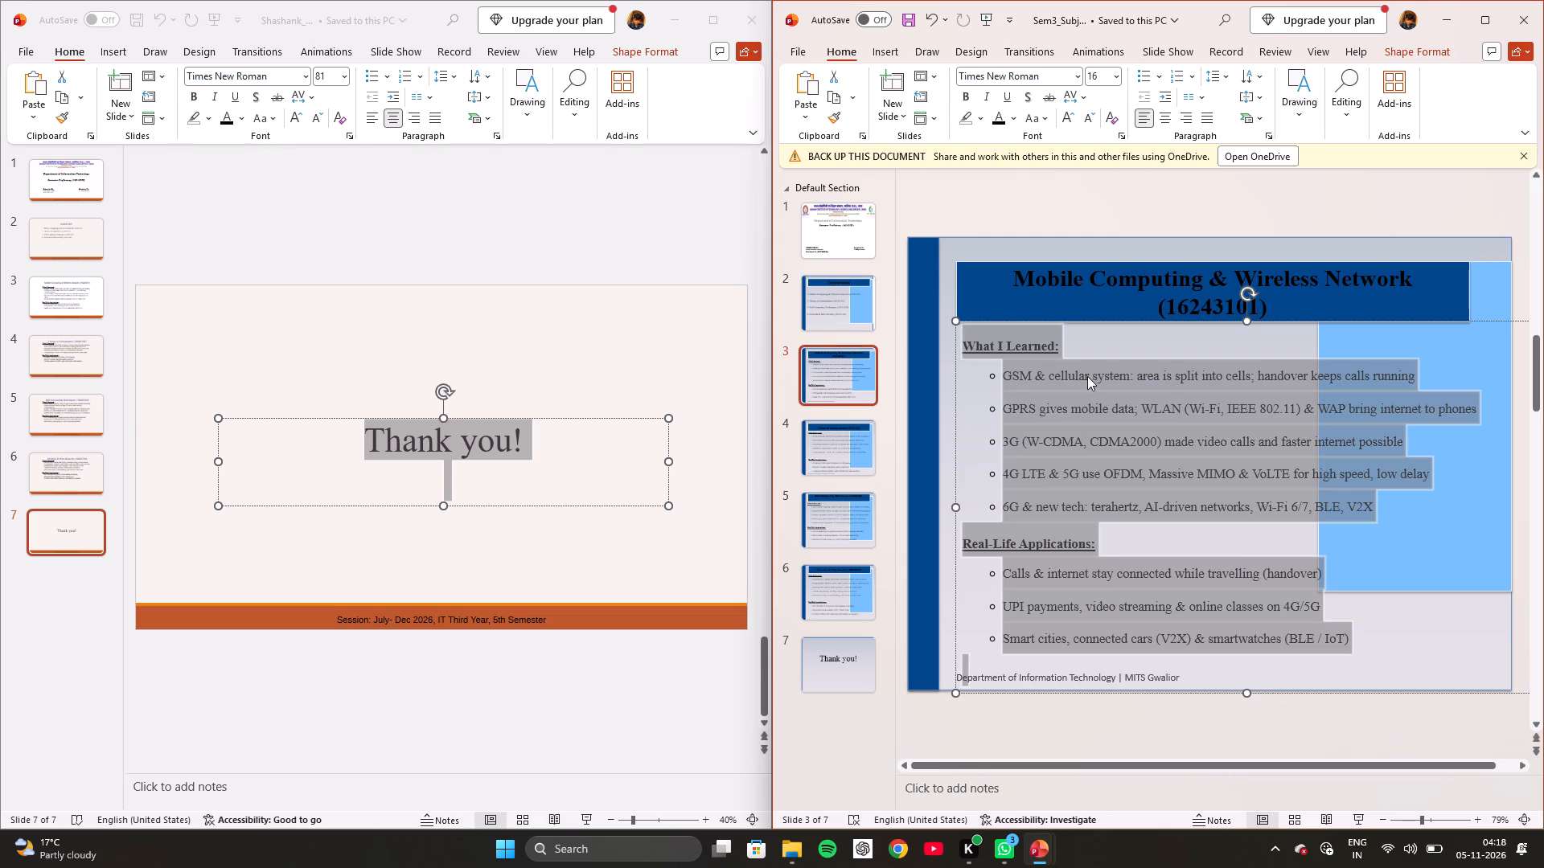
click(1107, 293)
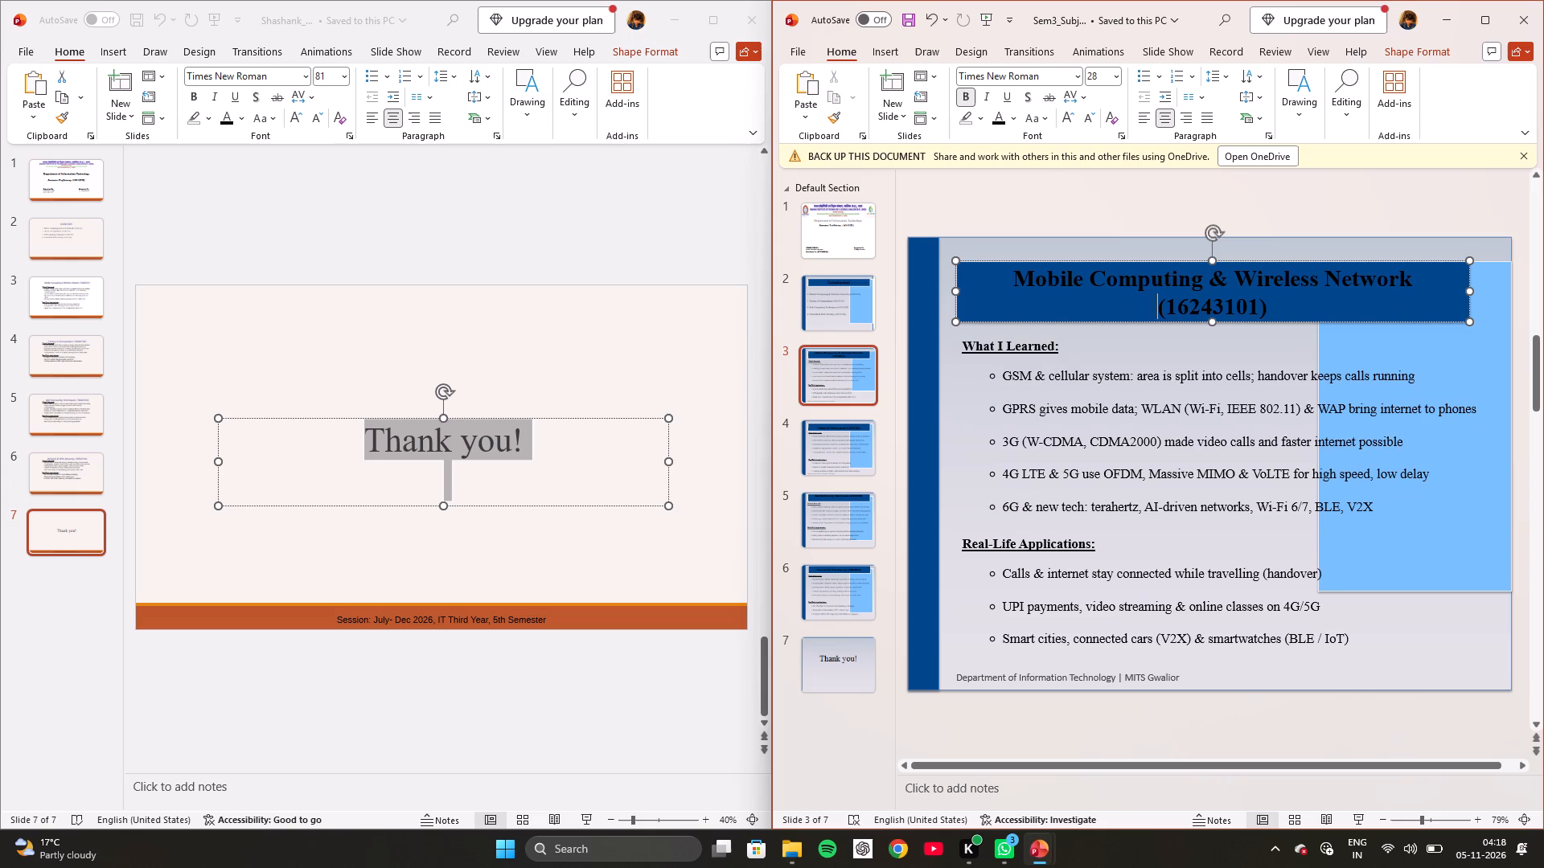
click(860, 440)
click(1212, 505)
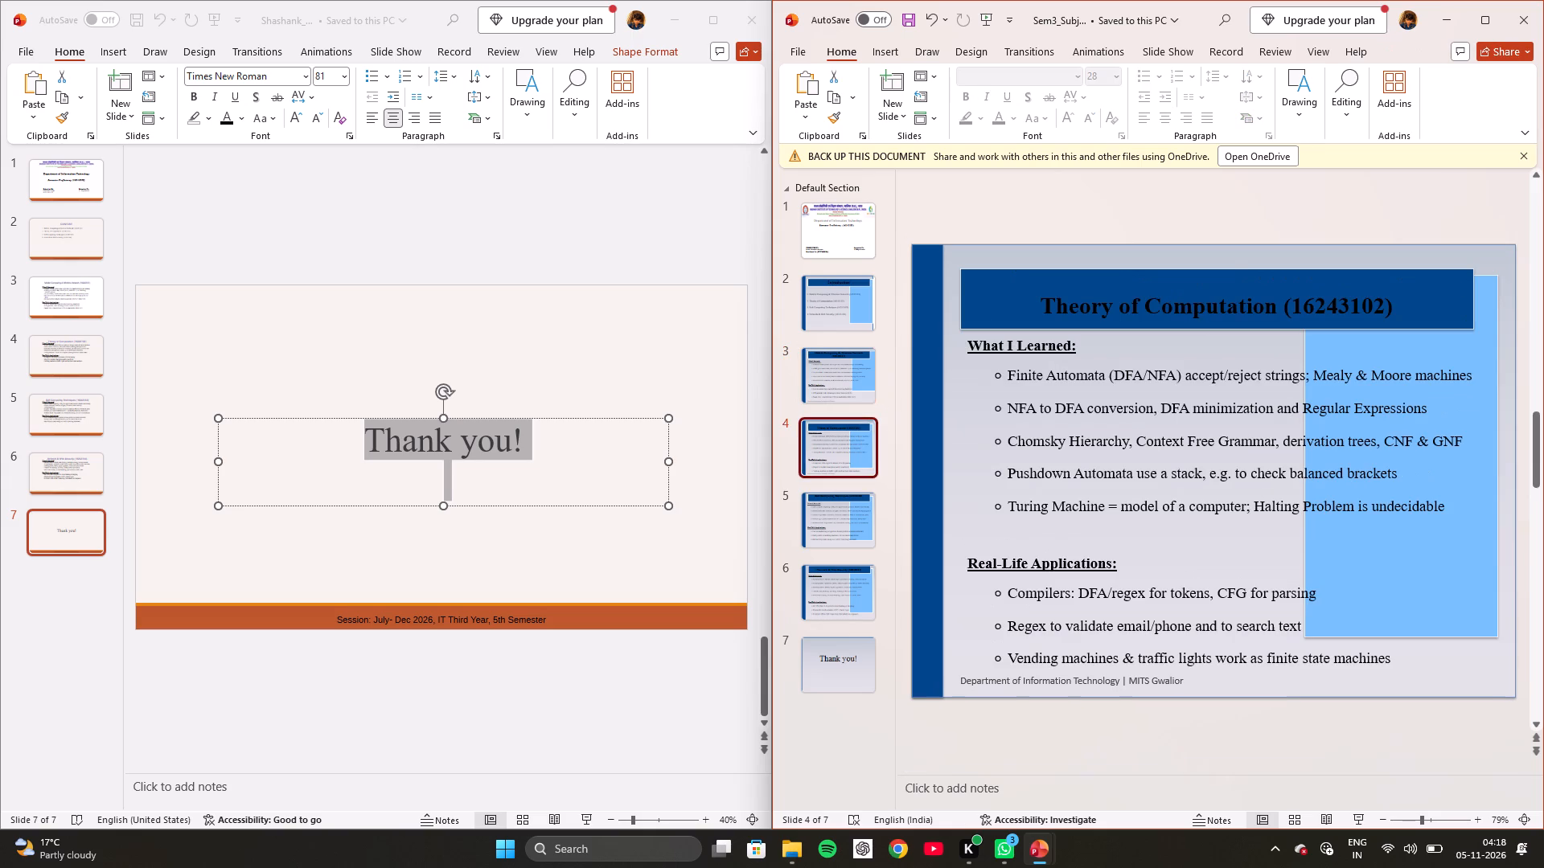
key(ctrl+a)
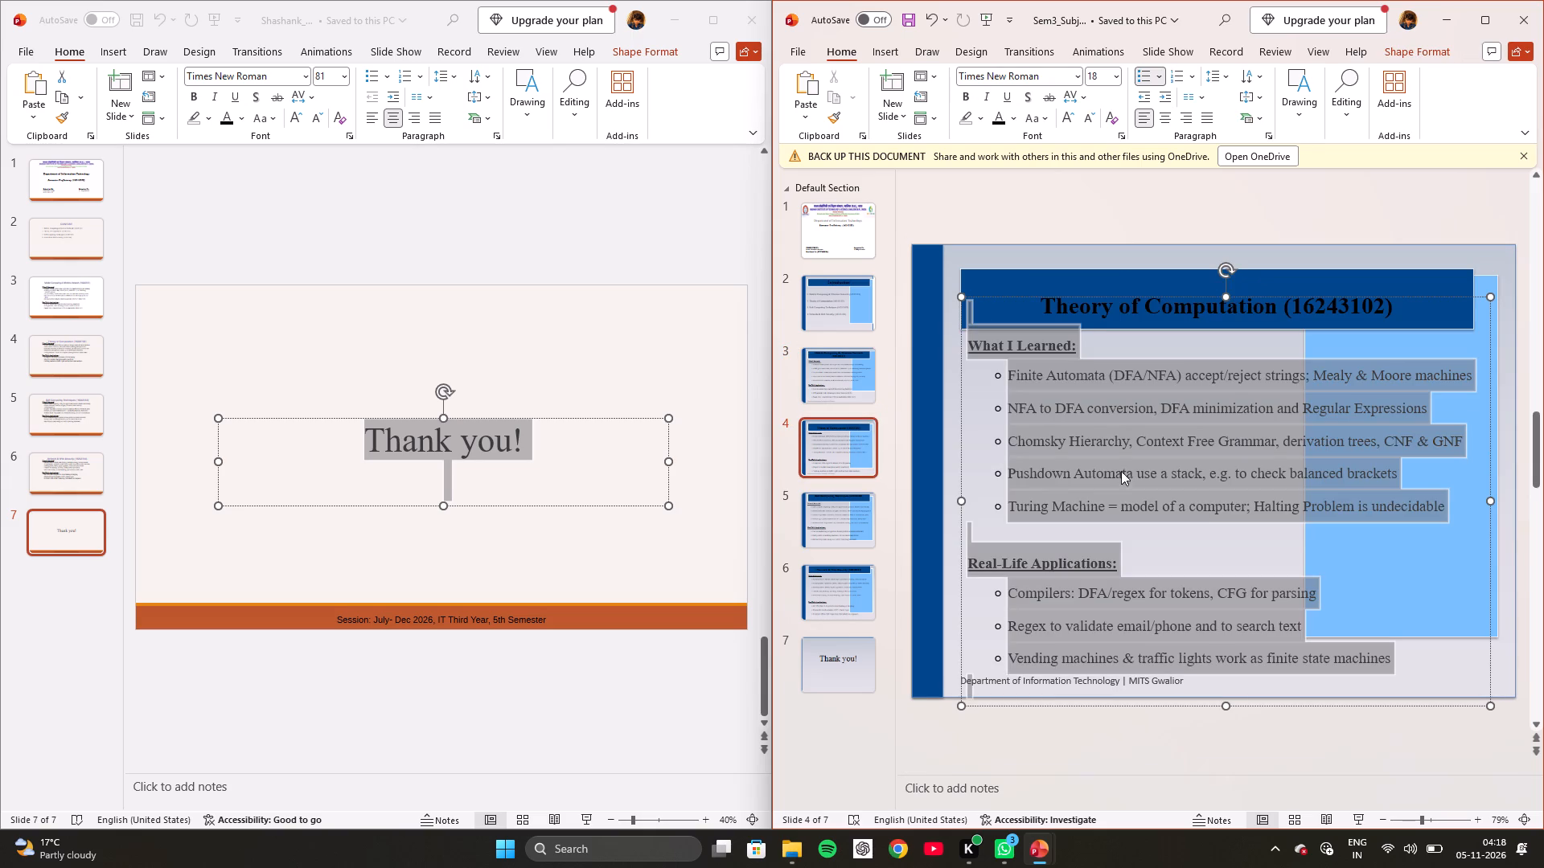
click(842, 514)
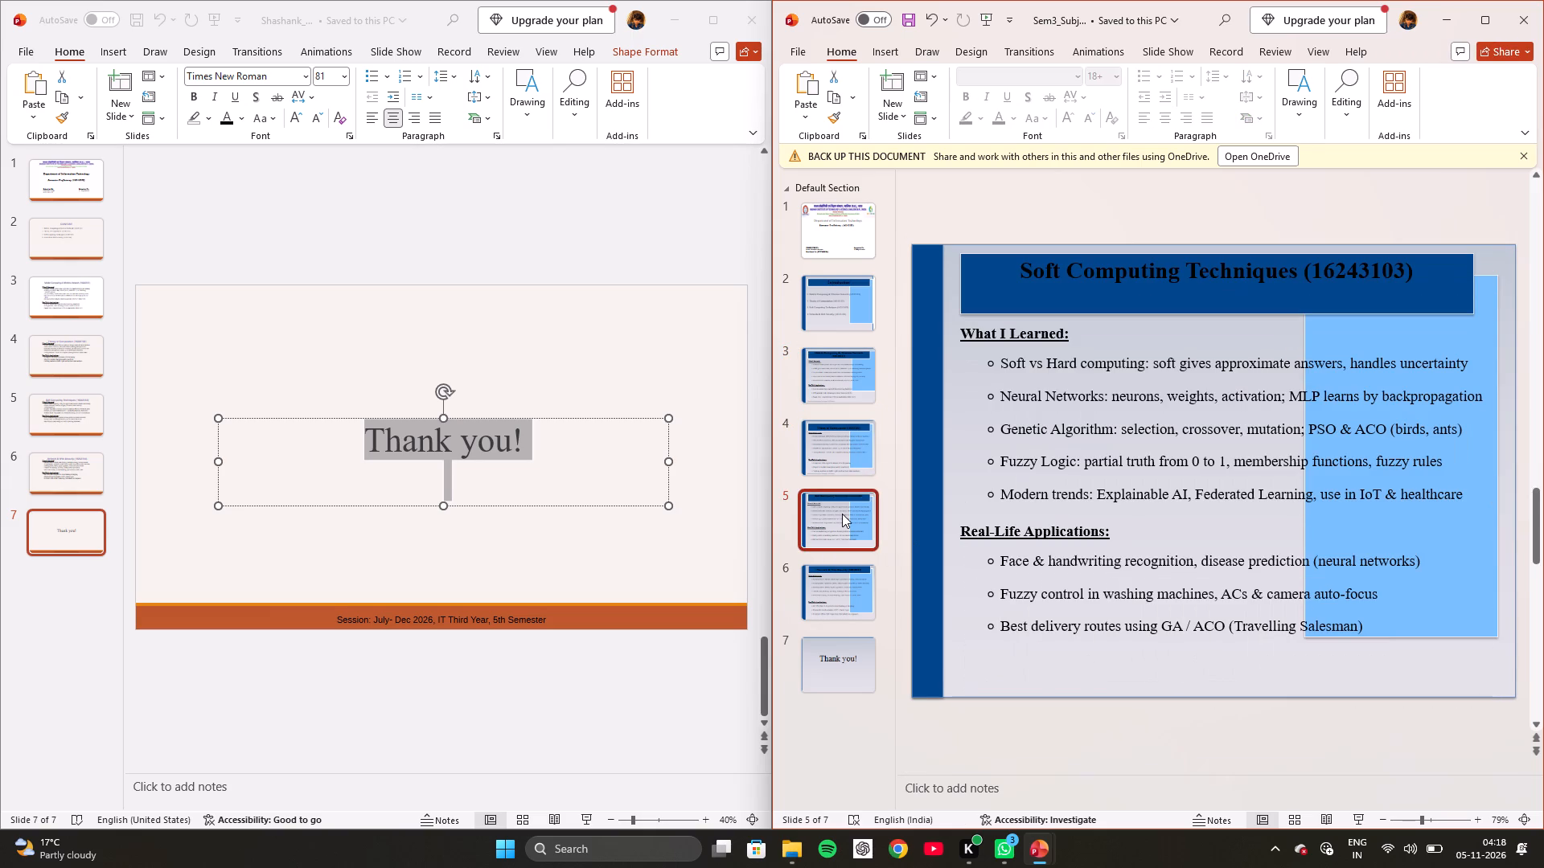
click(1133, 528)
key(ctrl+a)
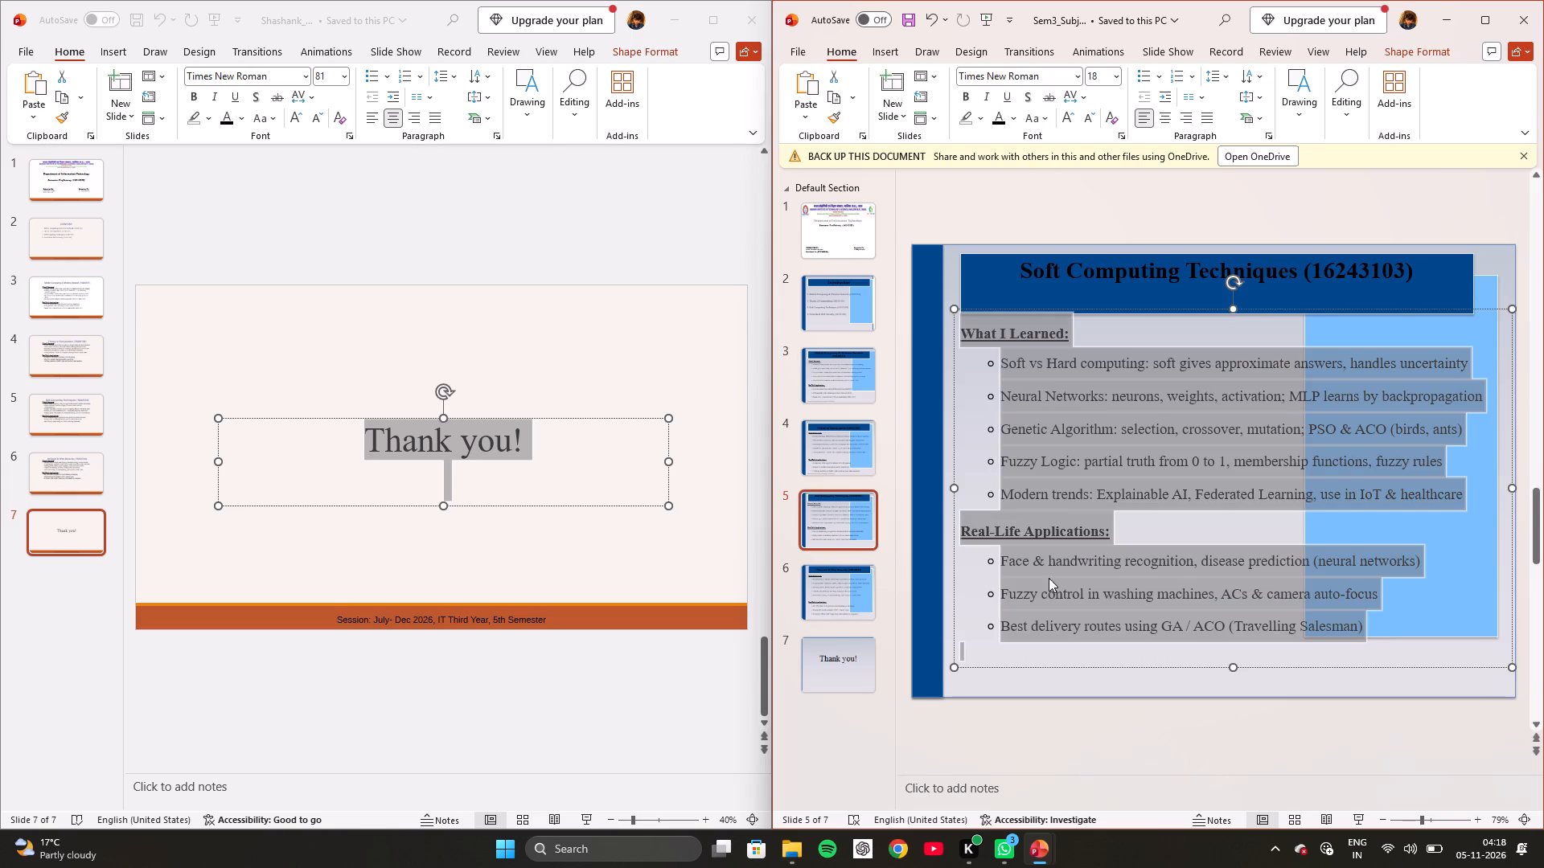
click(836, 613)
click(1174, 496)
key(ctrl+a)
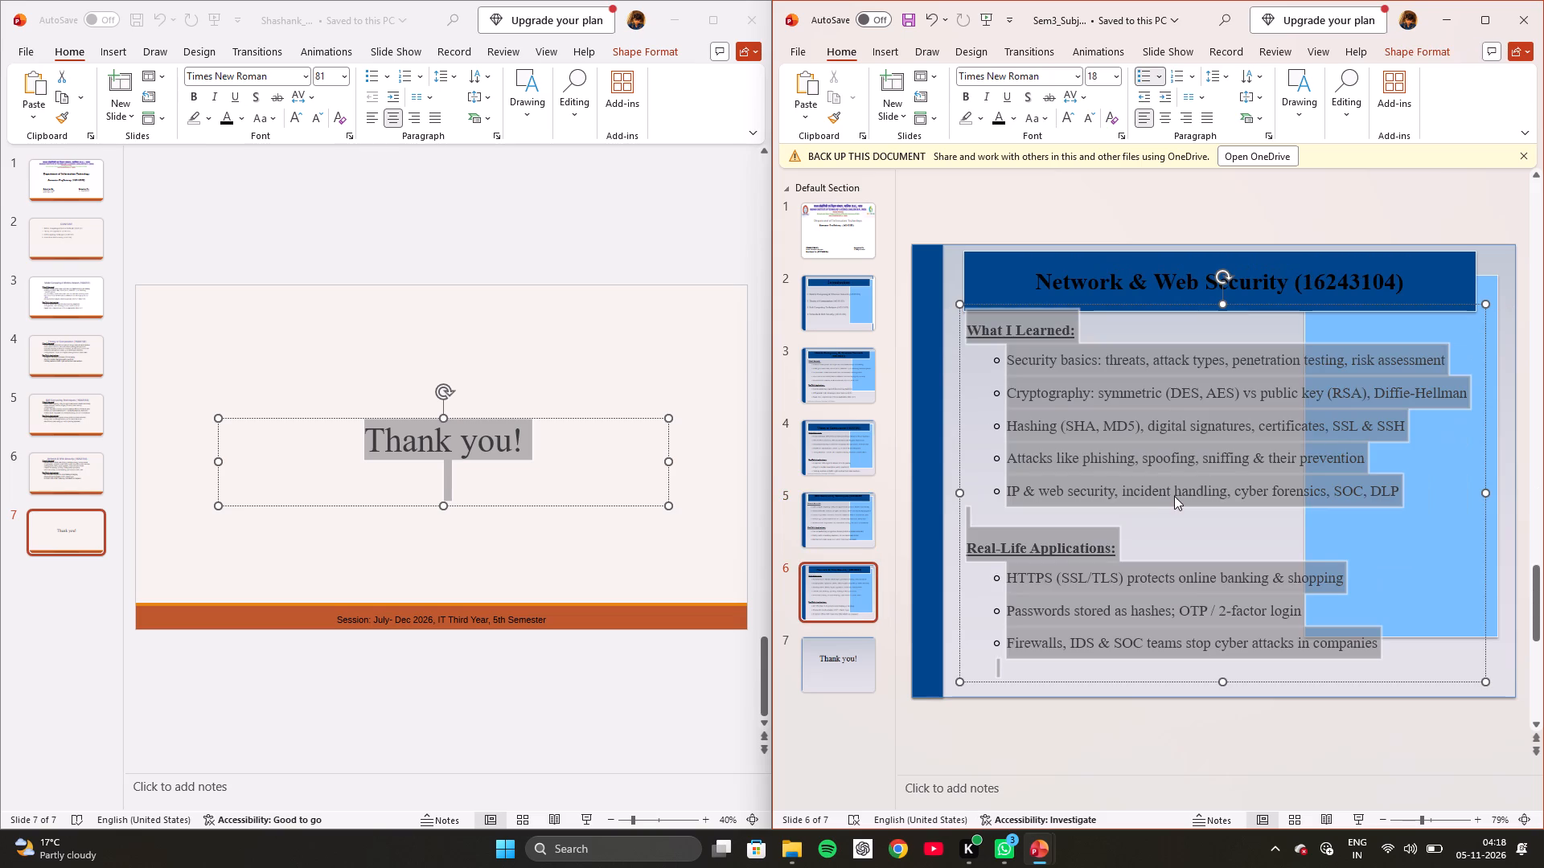
click(1266, 405)
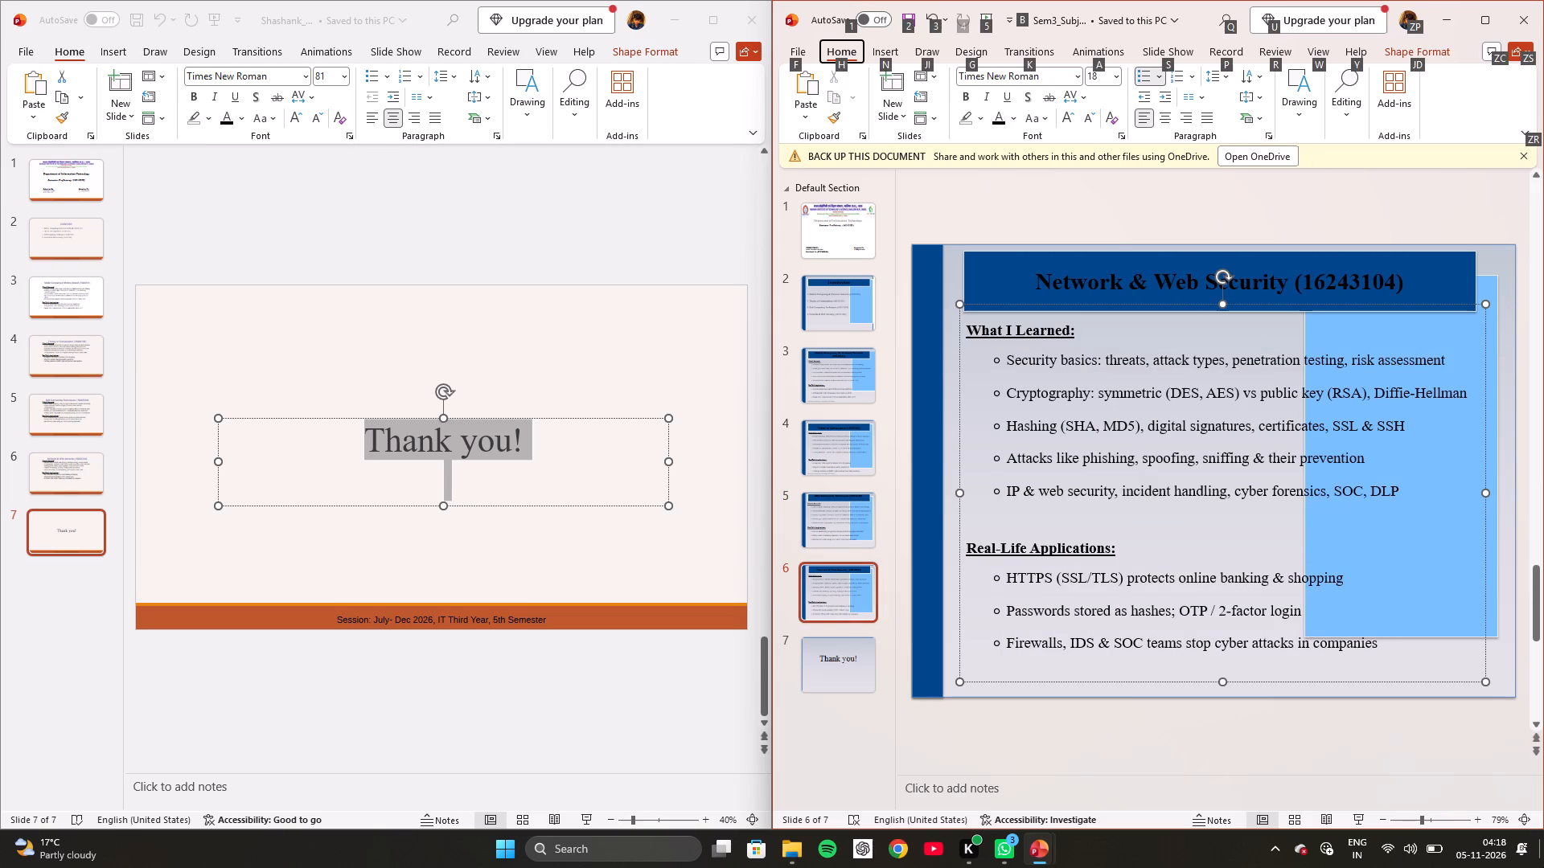
Print all slides of the Sem3 presentation to PDF, saving the file in Downloads as "sem prof 2026".
key(ctrl+p)
click(1299, 748)
key(ctrl+p)
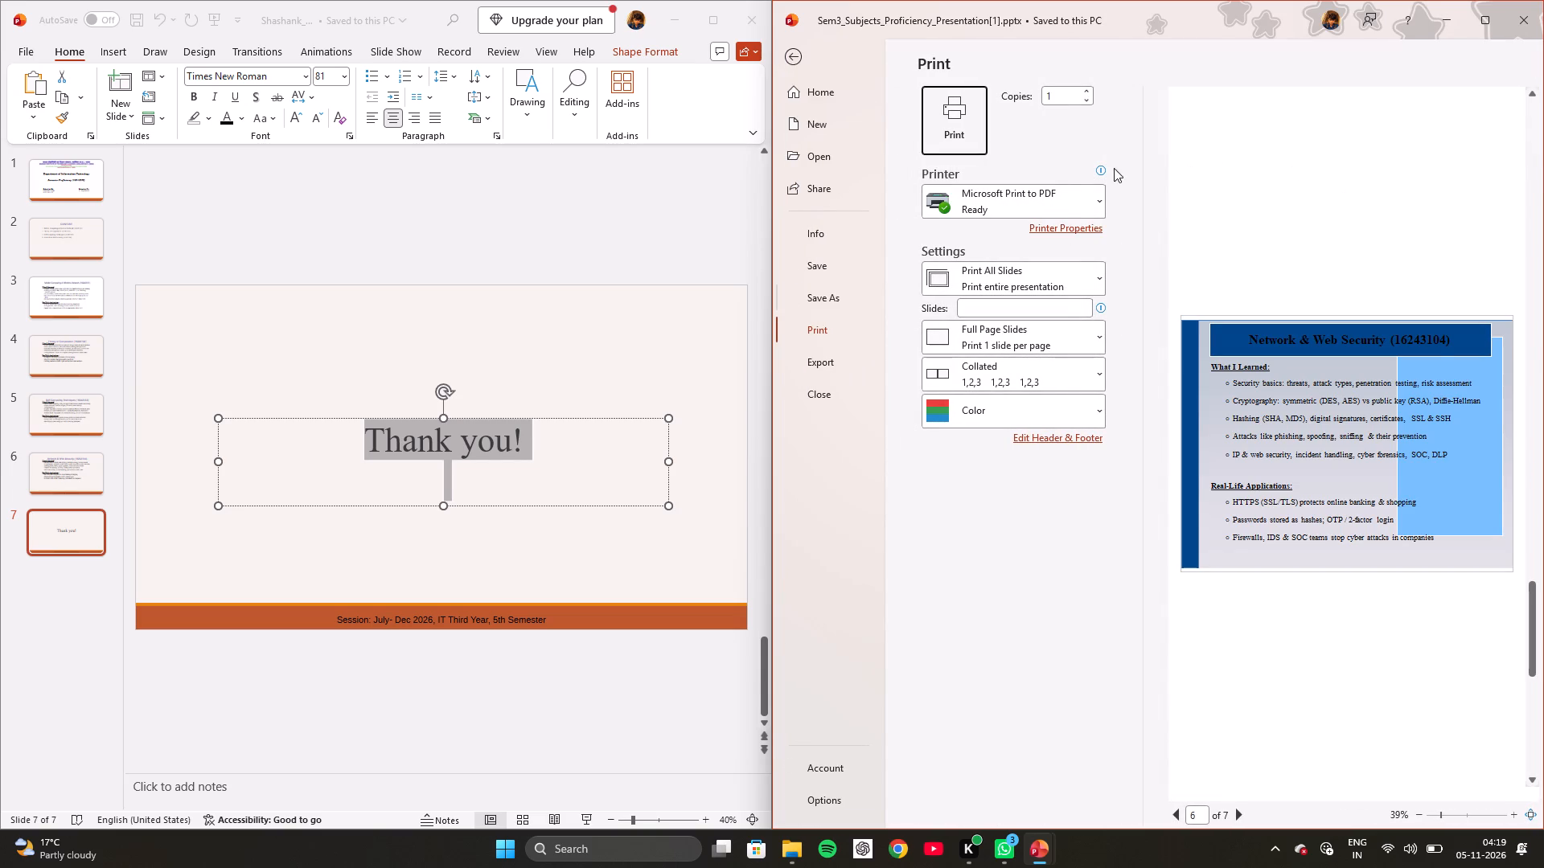
click(975, 139)
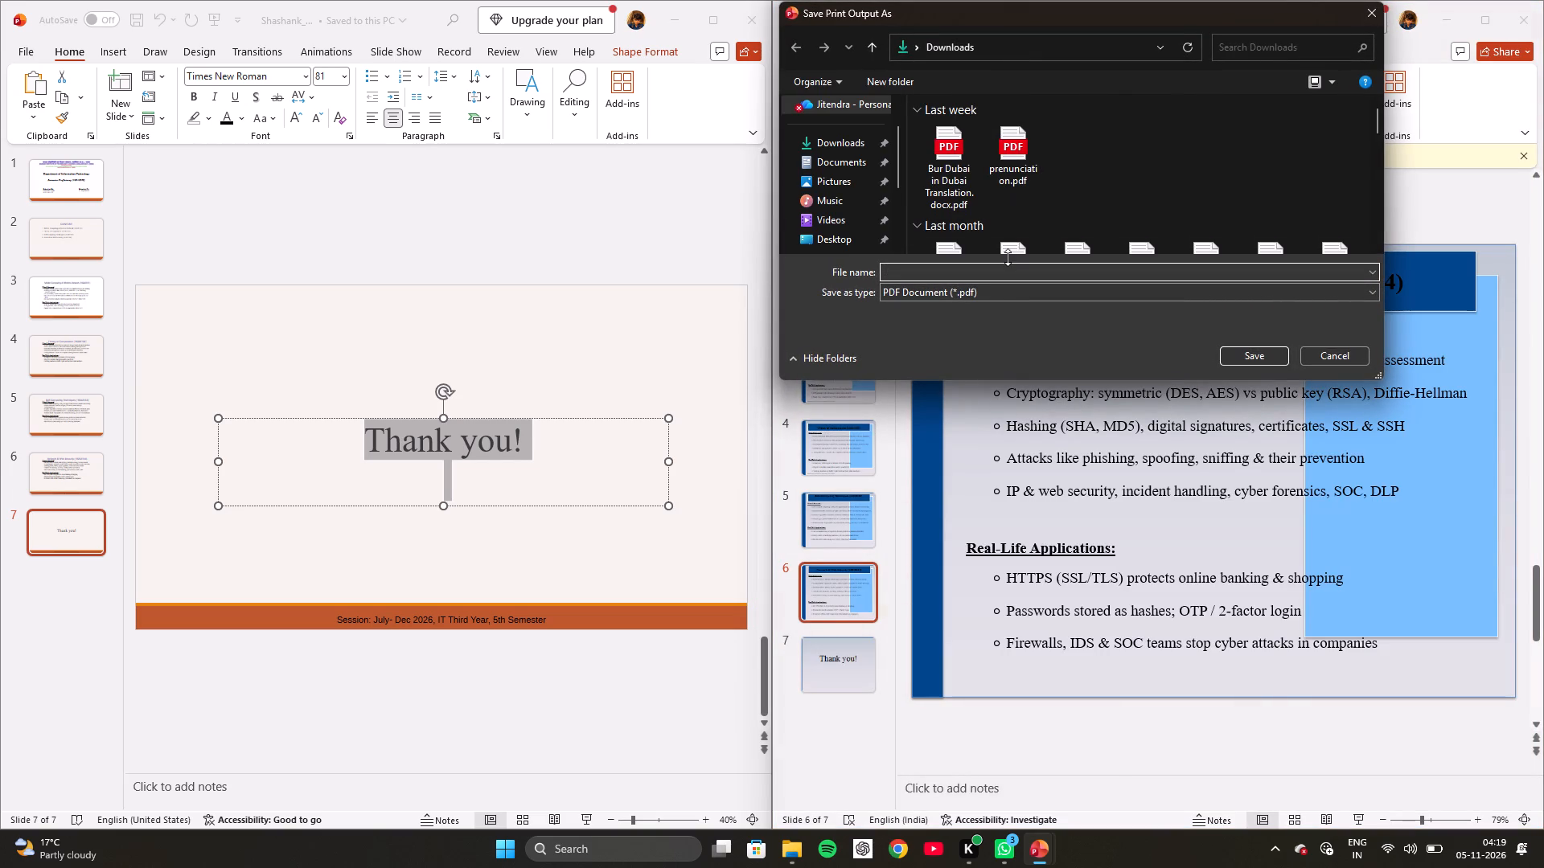
text(sa)
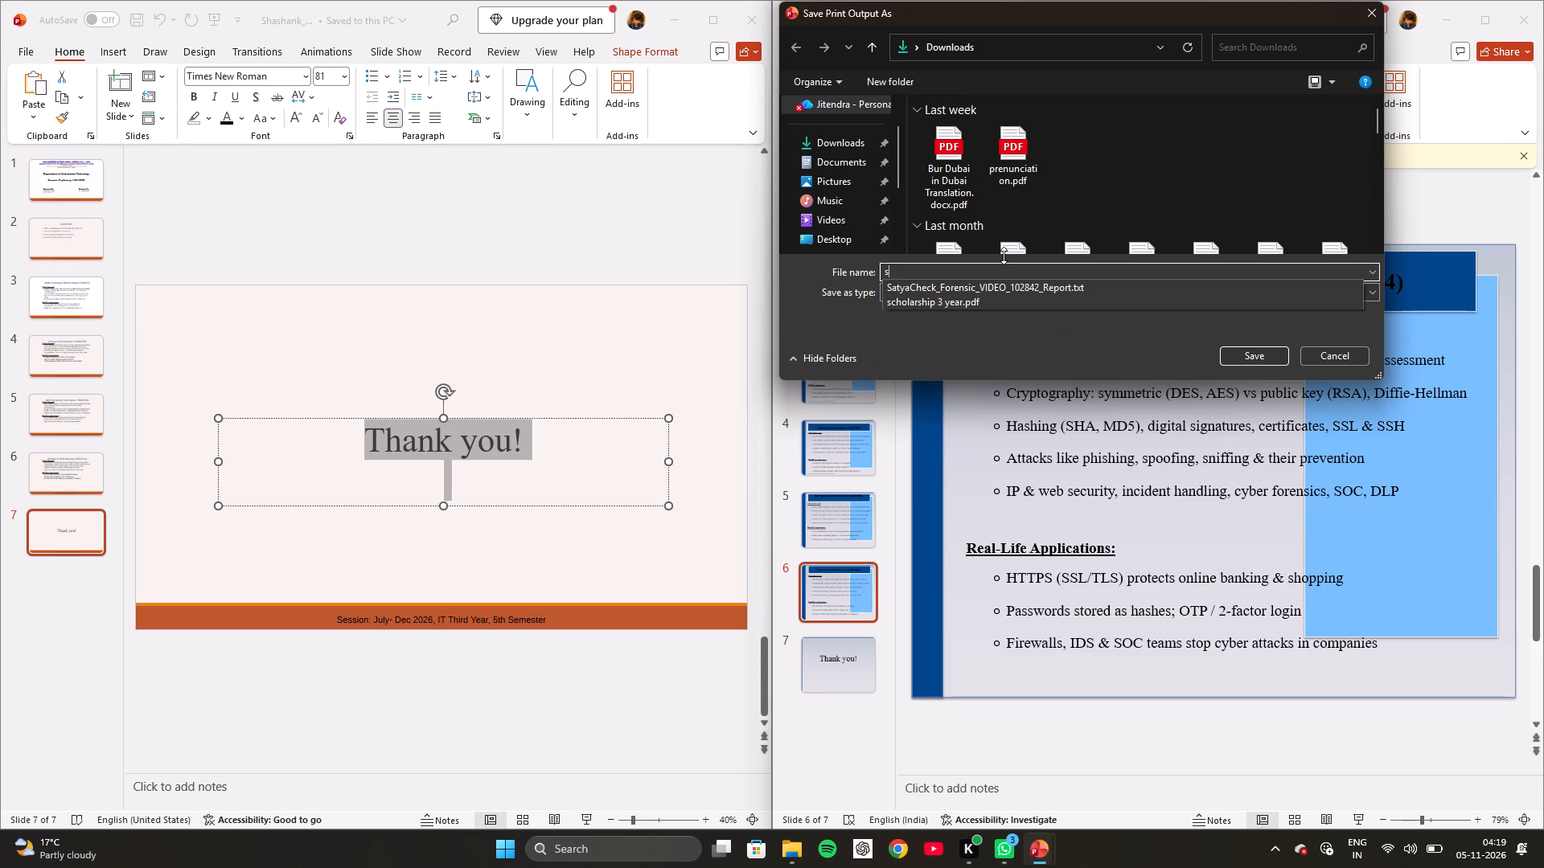
key(e)
key(BackSpace)
key(BackSpace)
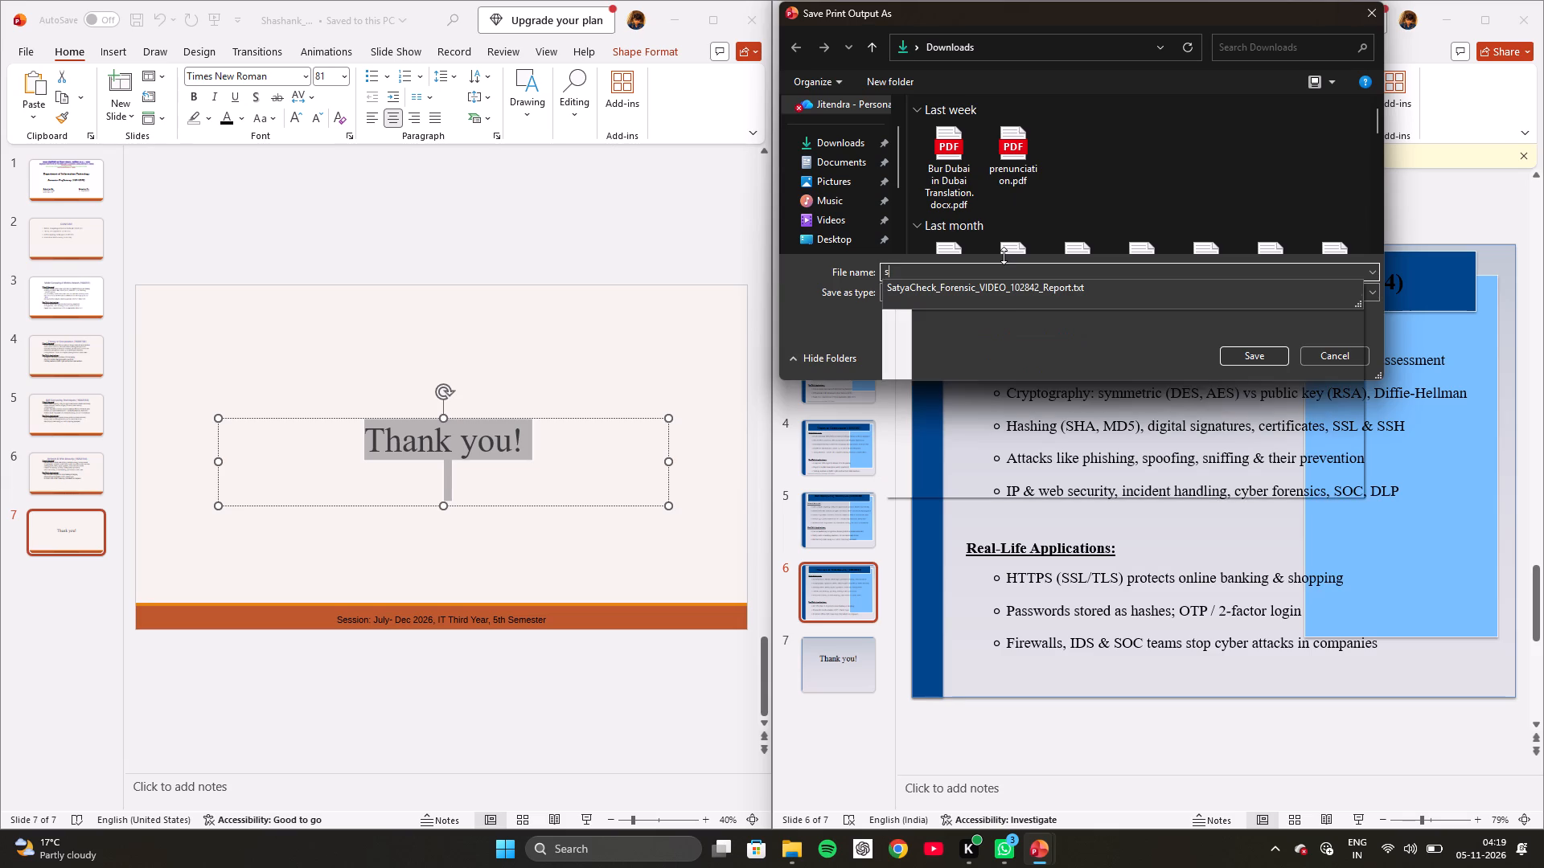
text(em prof)
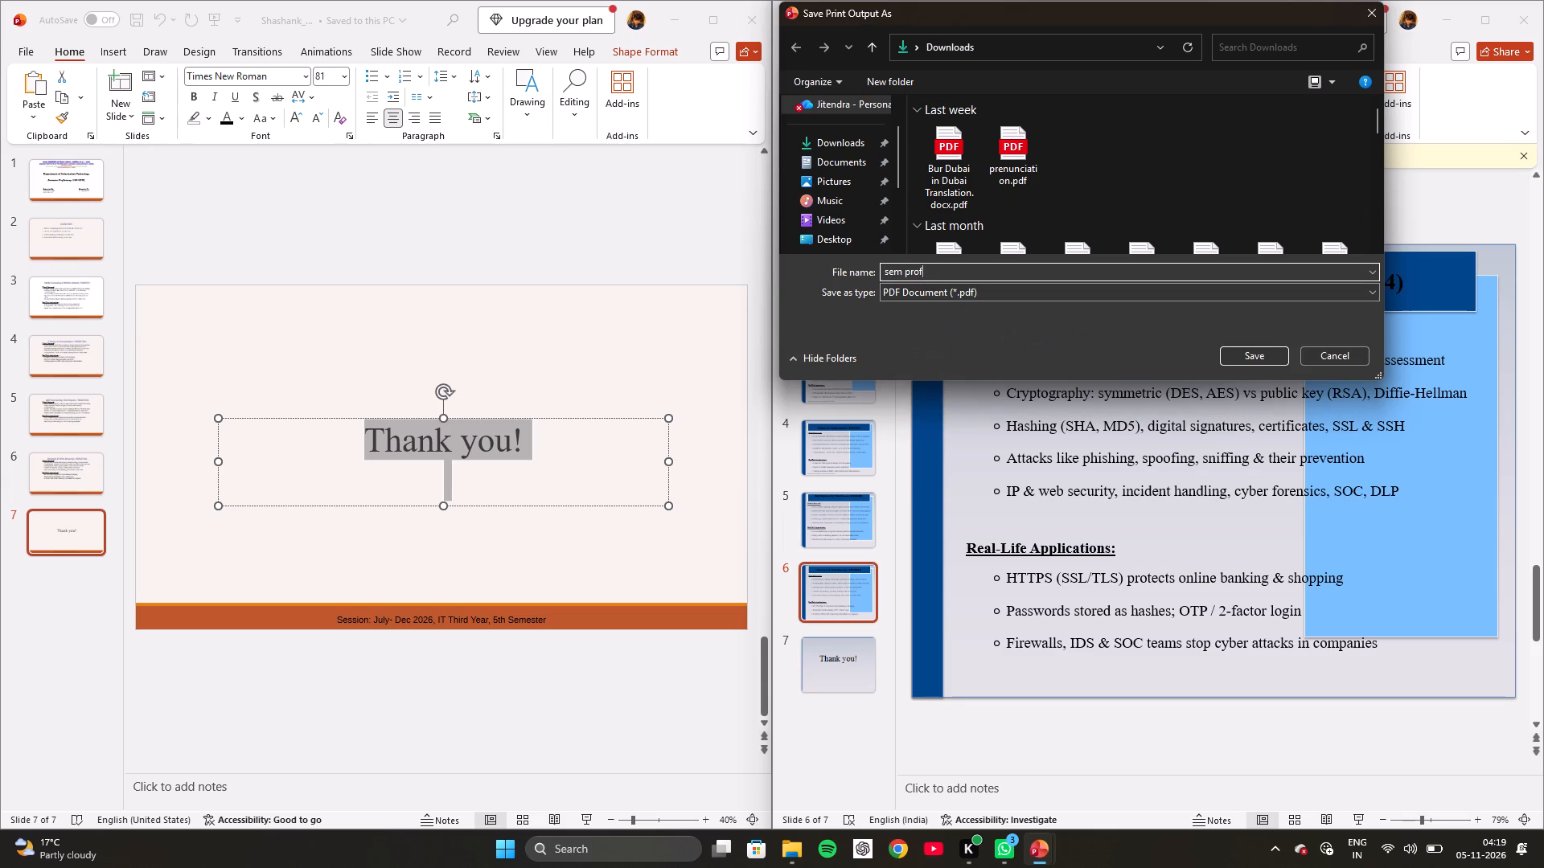
key(space)
text(202)
key(6)
click(1272, 356)
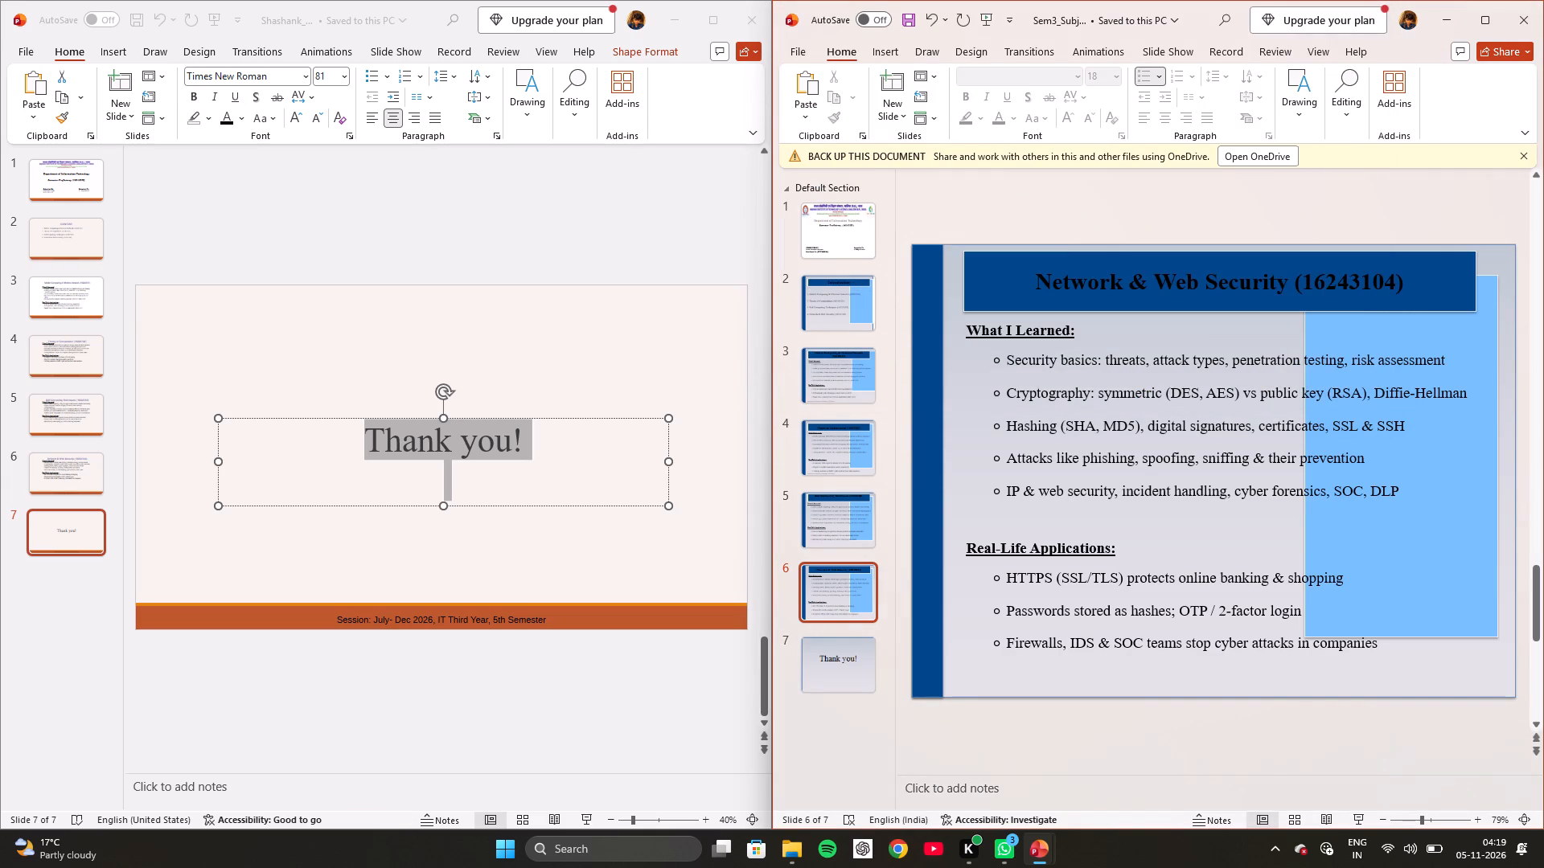
Save the Sem3 presentation and close it.
click(901, 18)
click(901, 18)
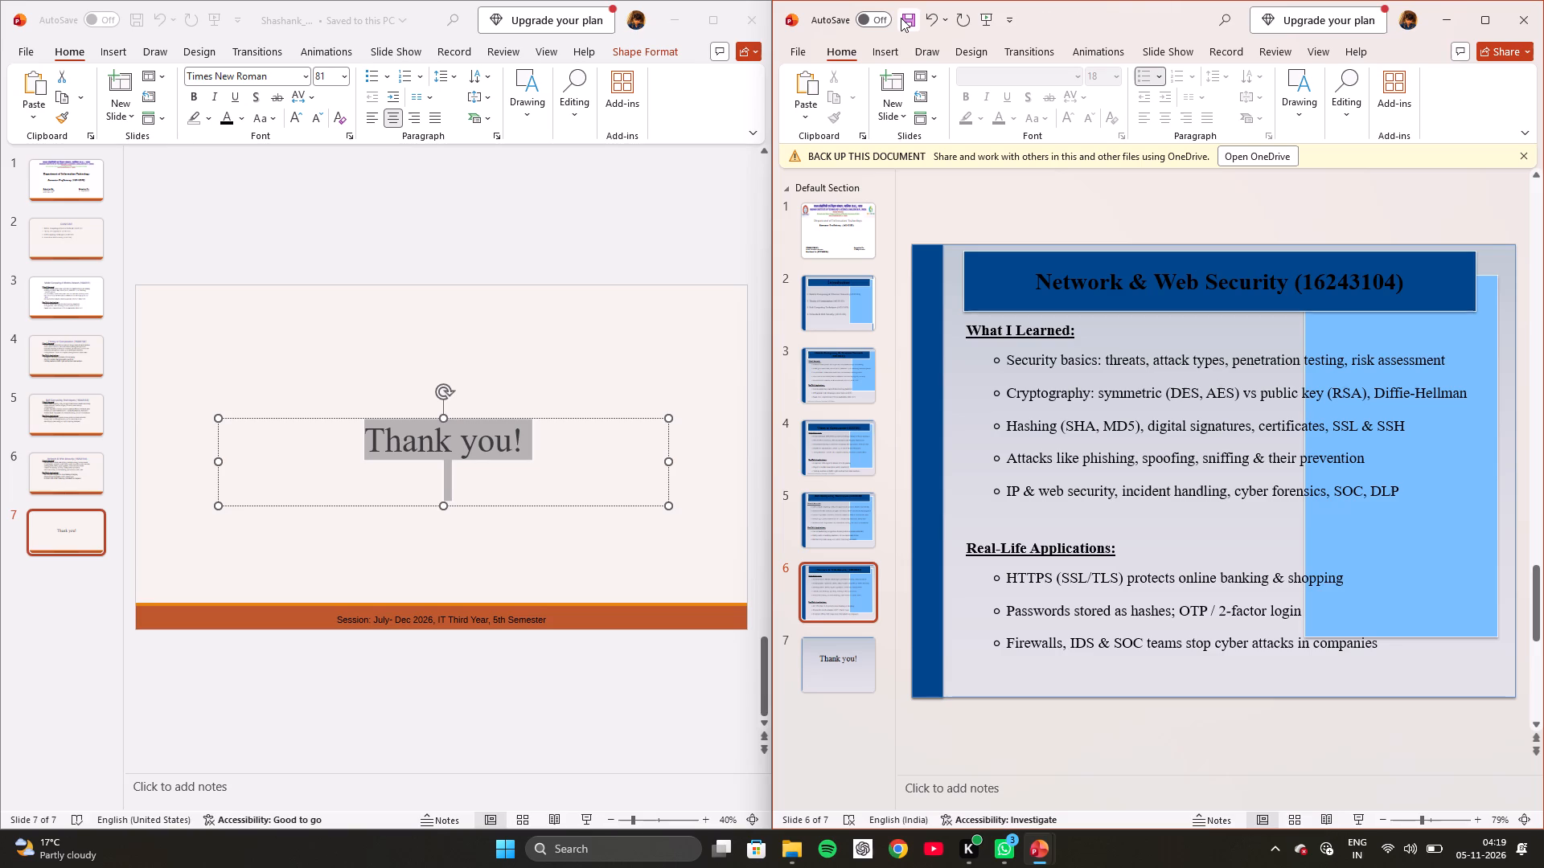
click(1533, 15)
Close the classmate's presentation without saving its changes.
click(743, 28)
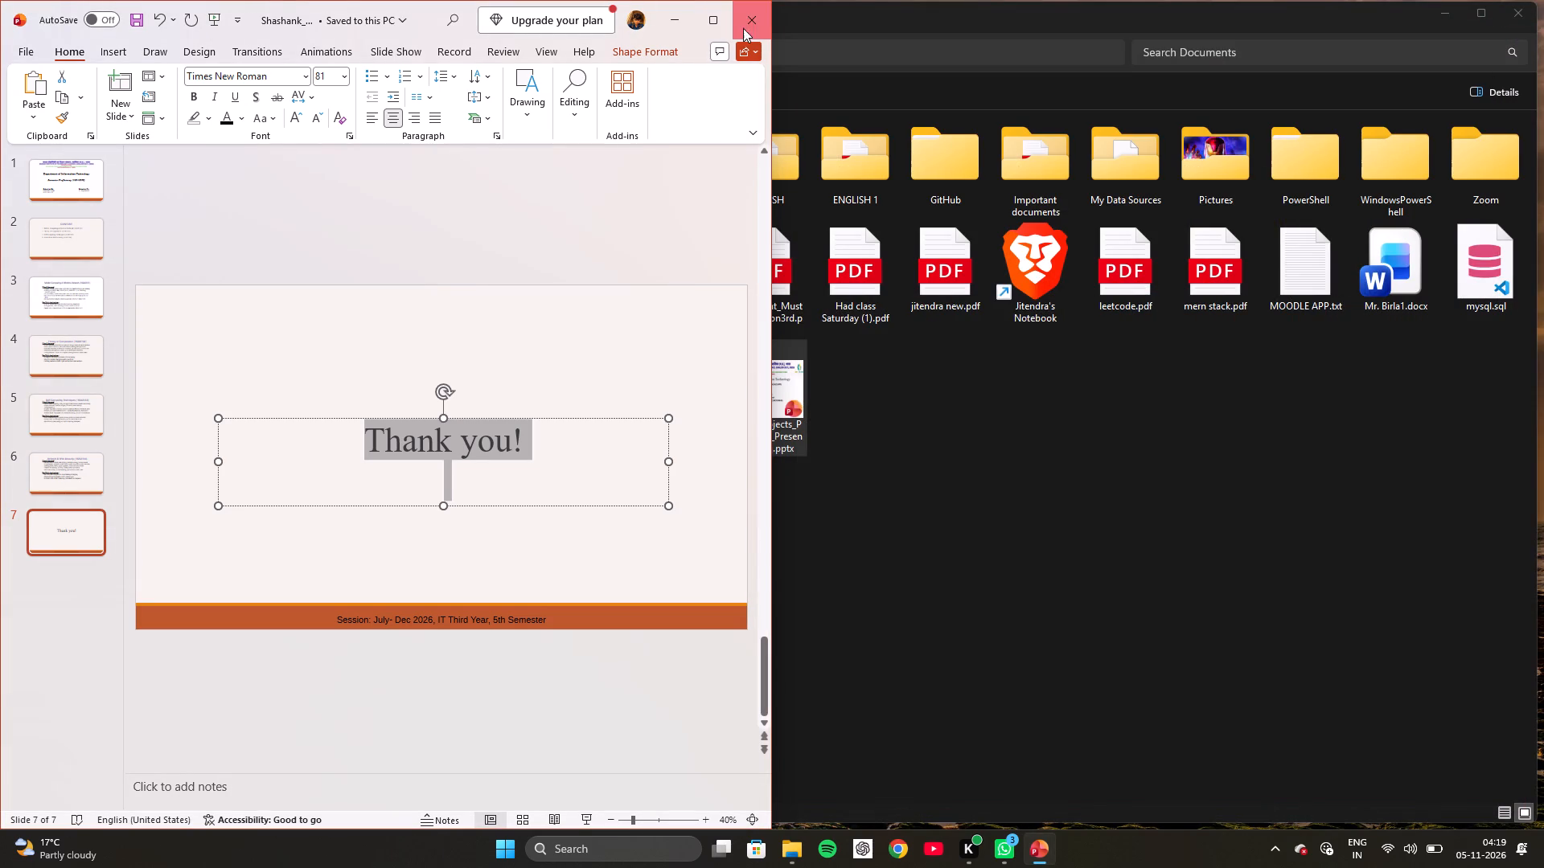
click(686, 530)
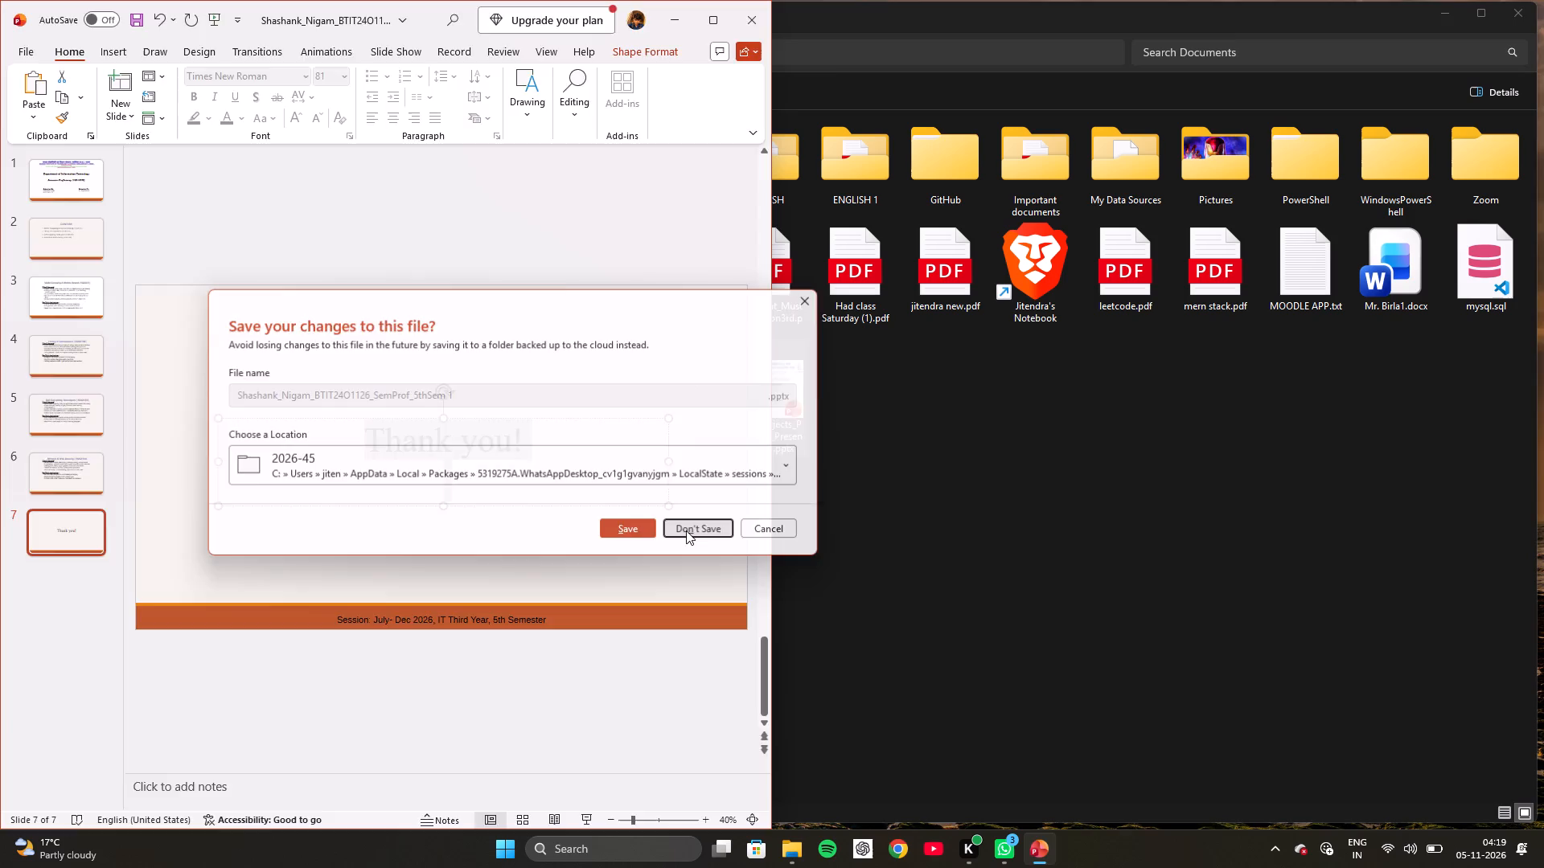
Open "sem prof 2026.pdf" from the Downloads folder, check its pages from the title slide through the closing slide, and close it.
click(140, 200)
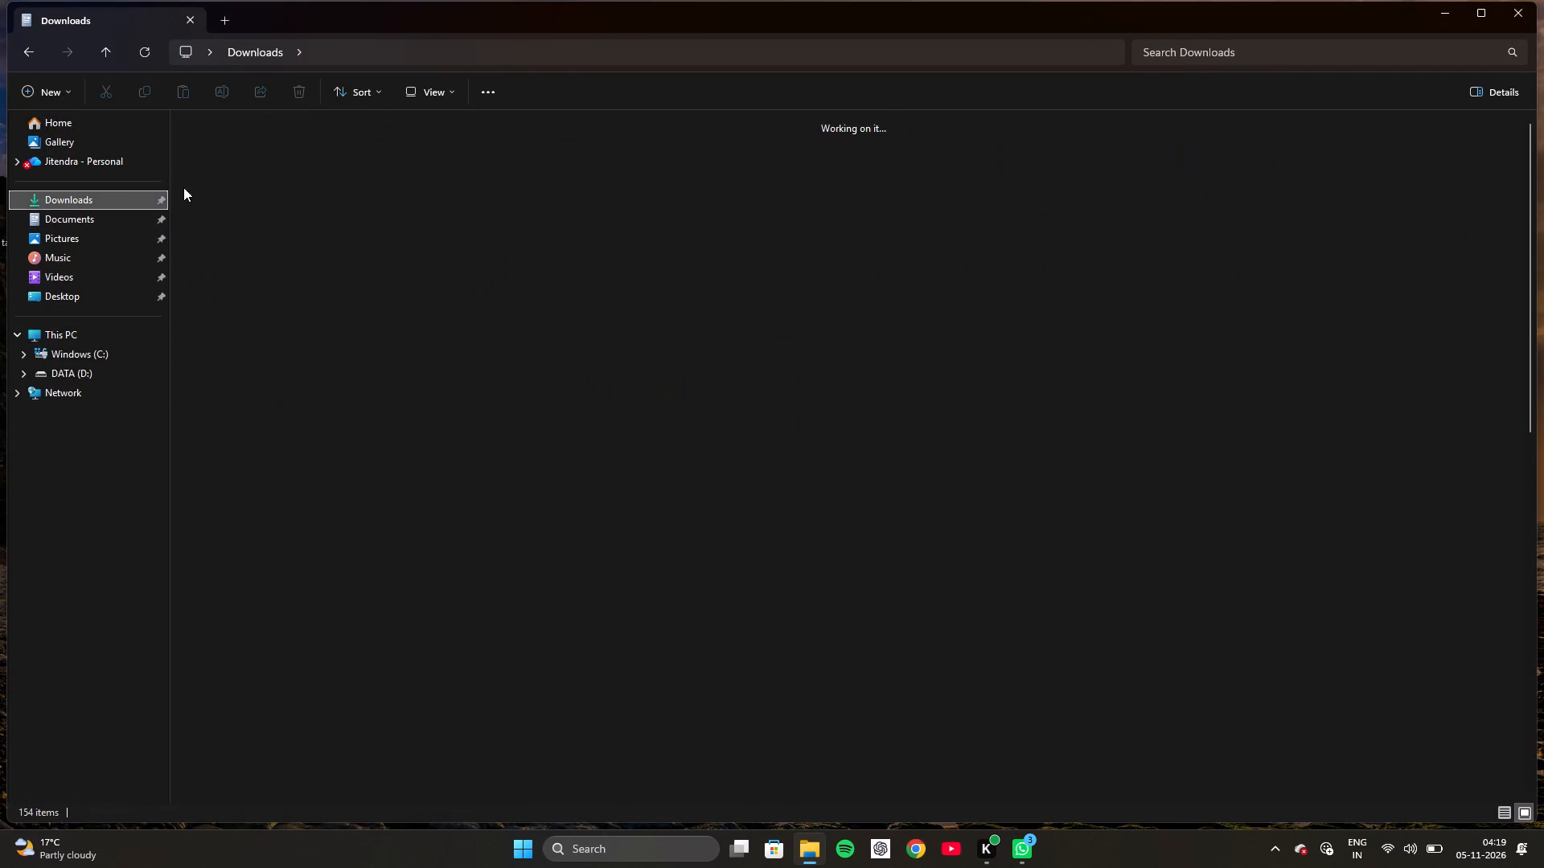
double_click(240, 205)
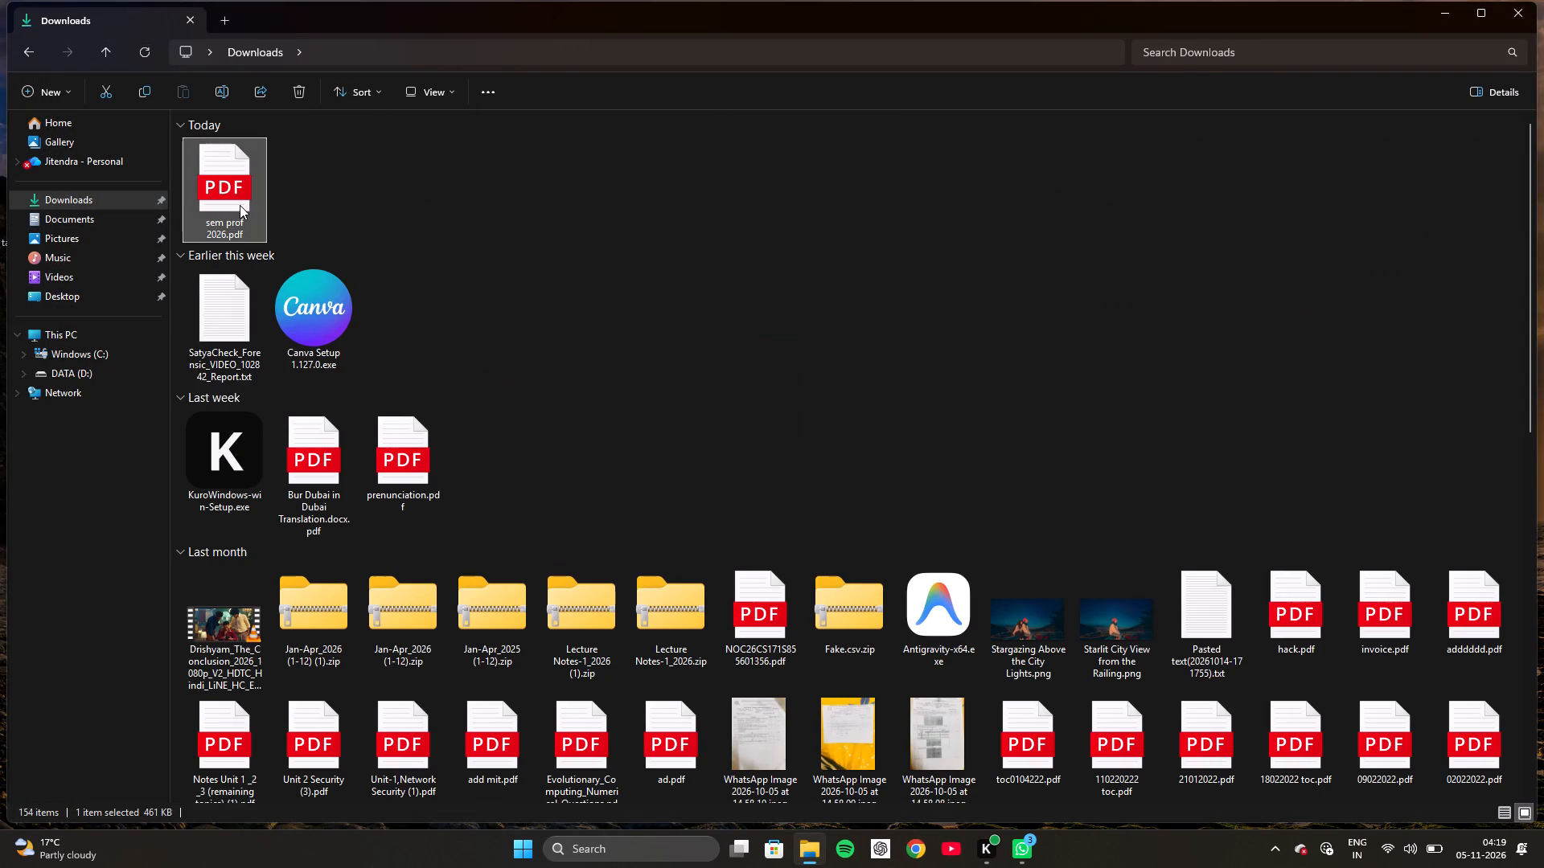
scroll(863, 204, down, 3)
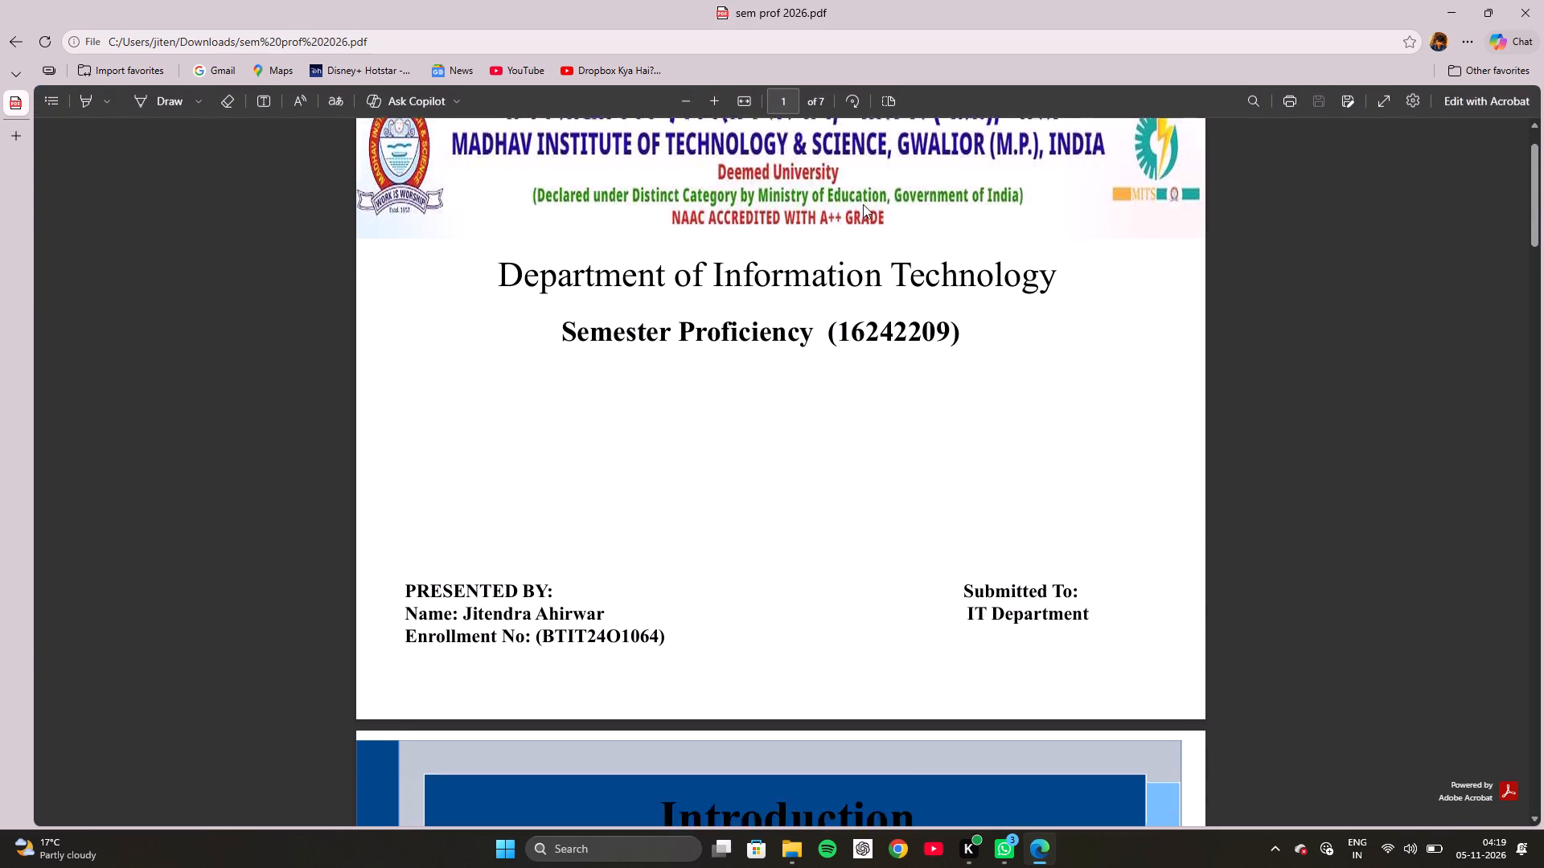
scroll(863, 204, down, 14)
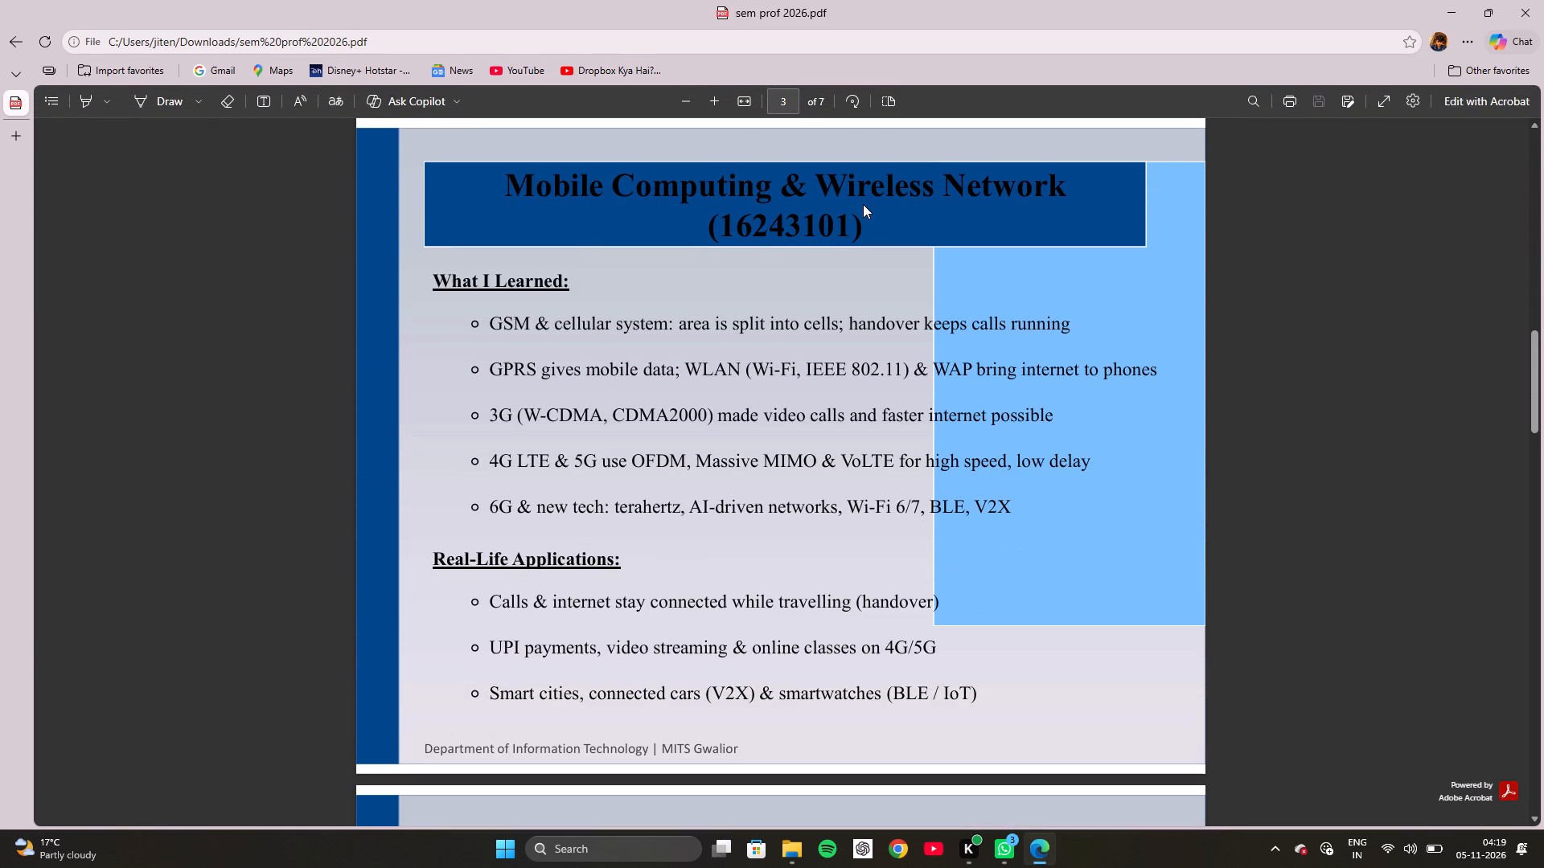
scroll(863, 204, down, 16)
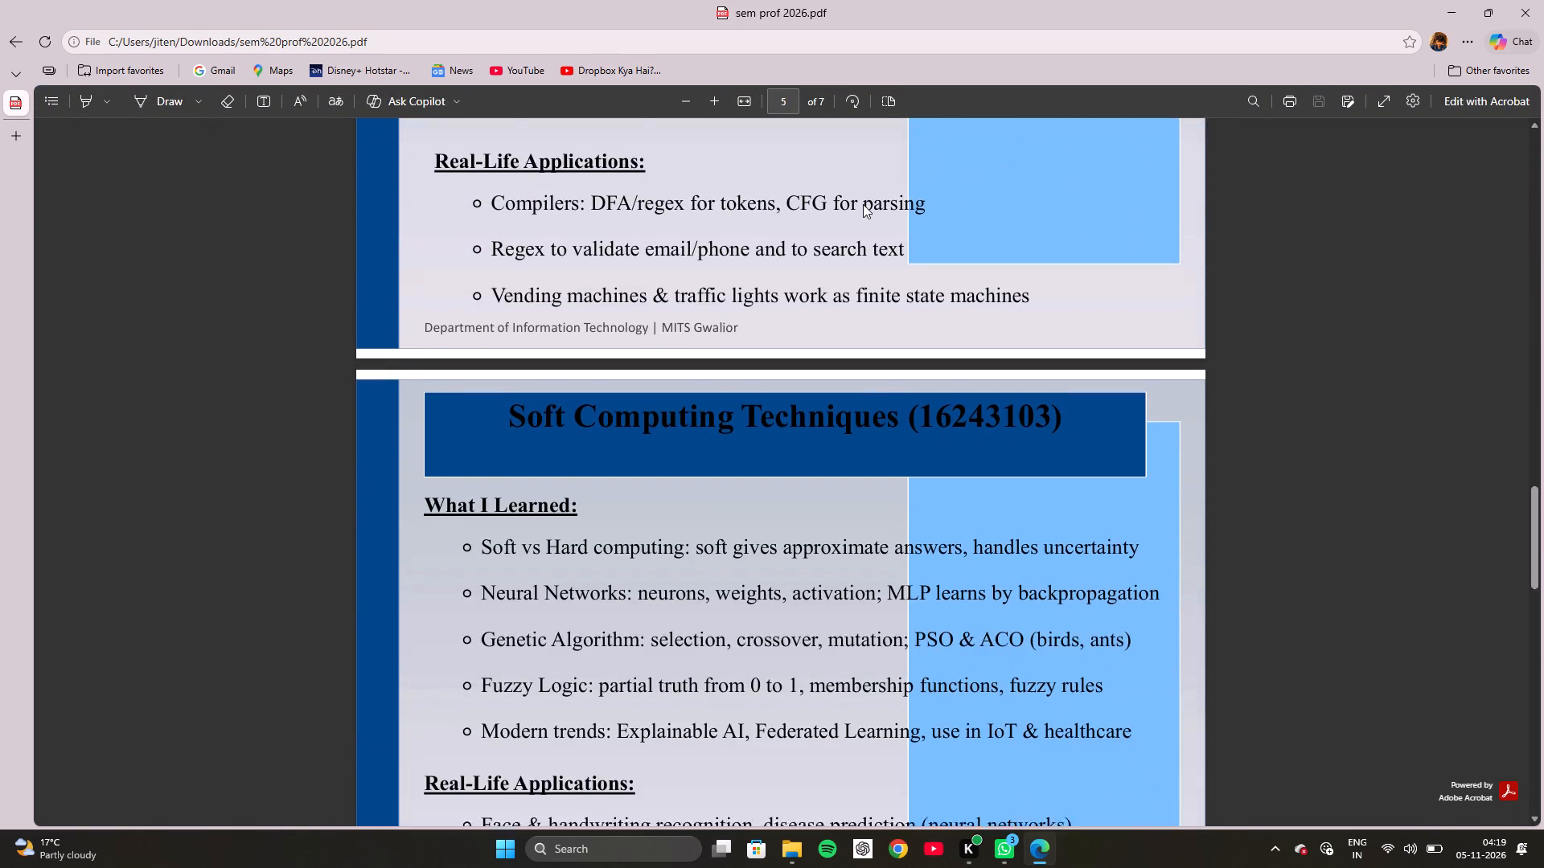
scroll(863, 204, down, 12)
scroll(863, 204, down, 12)
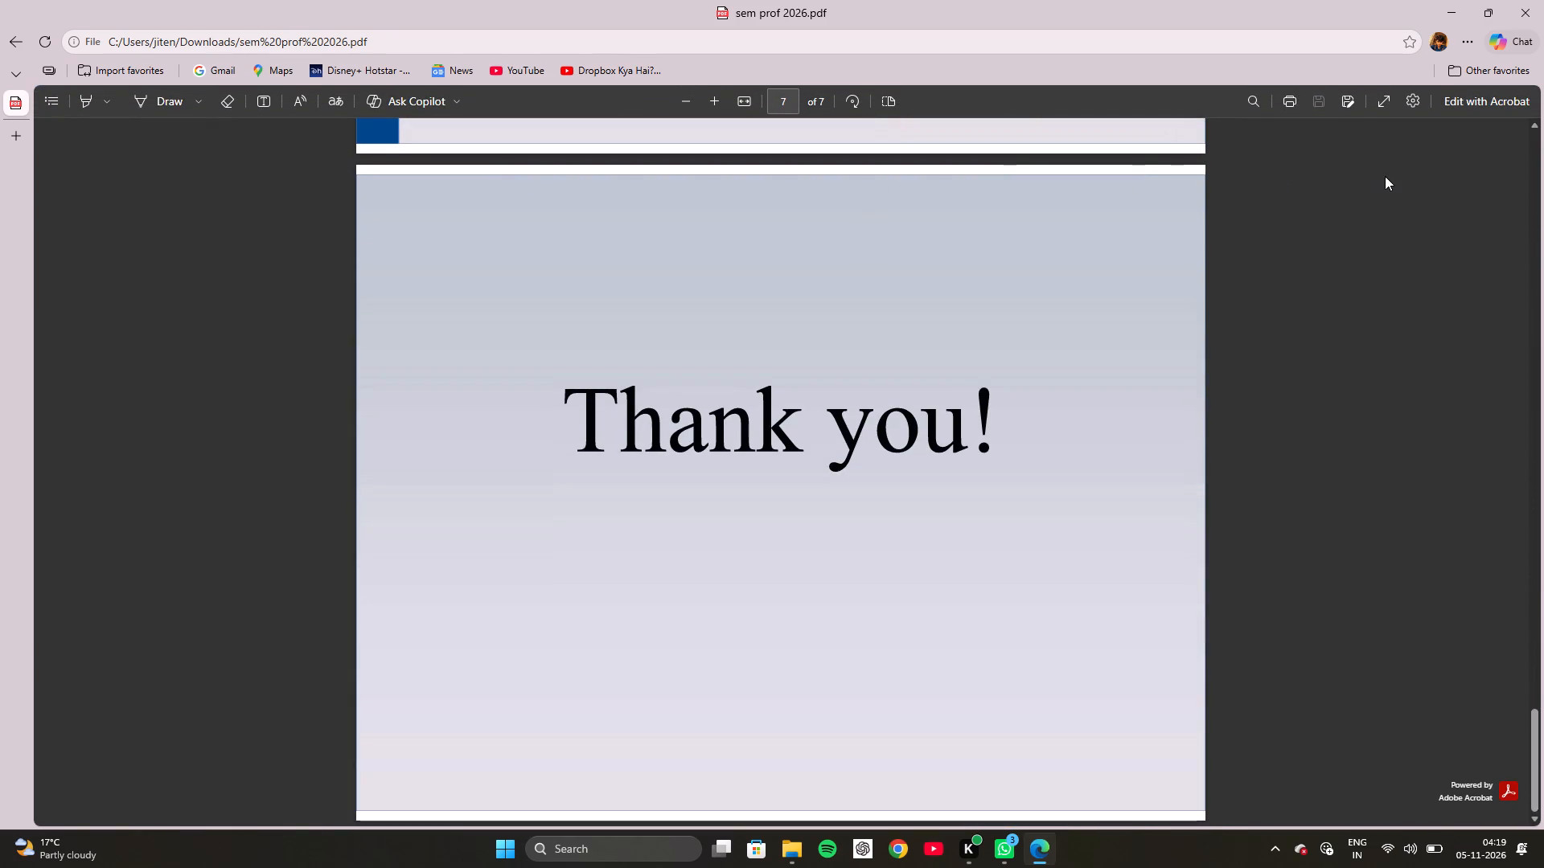
click(1385, 176)
click(1543, 0)
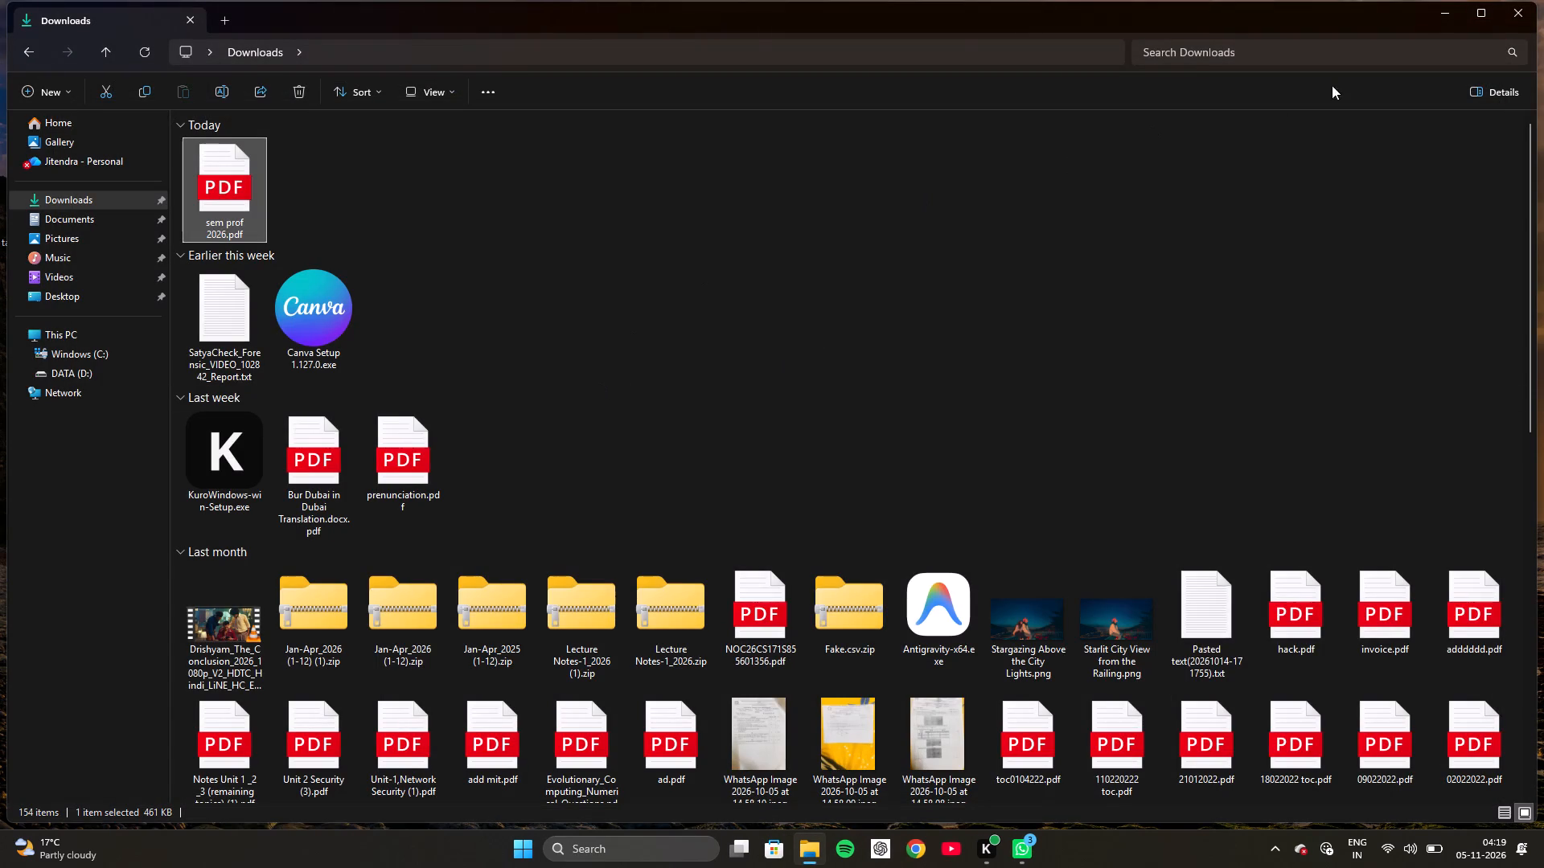
click(1543, 0)
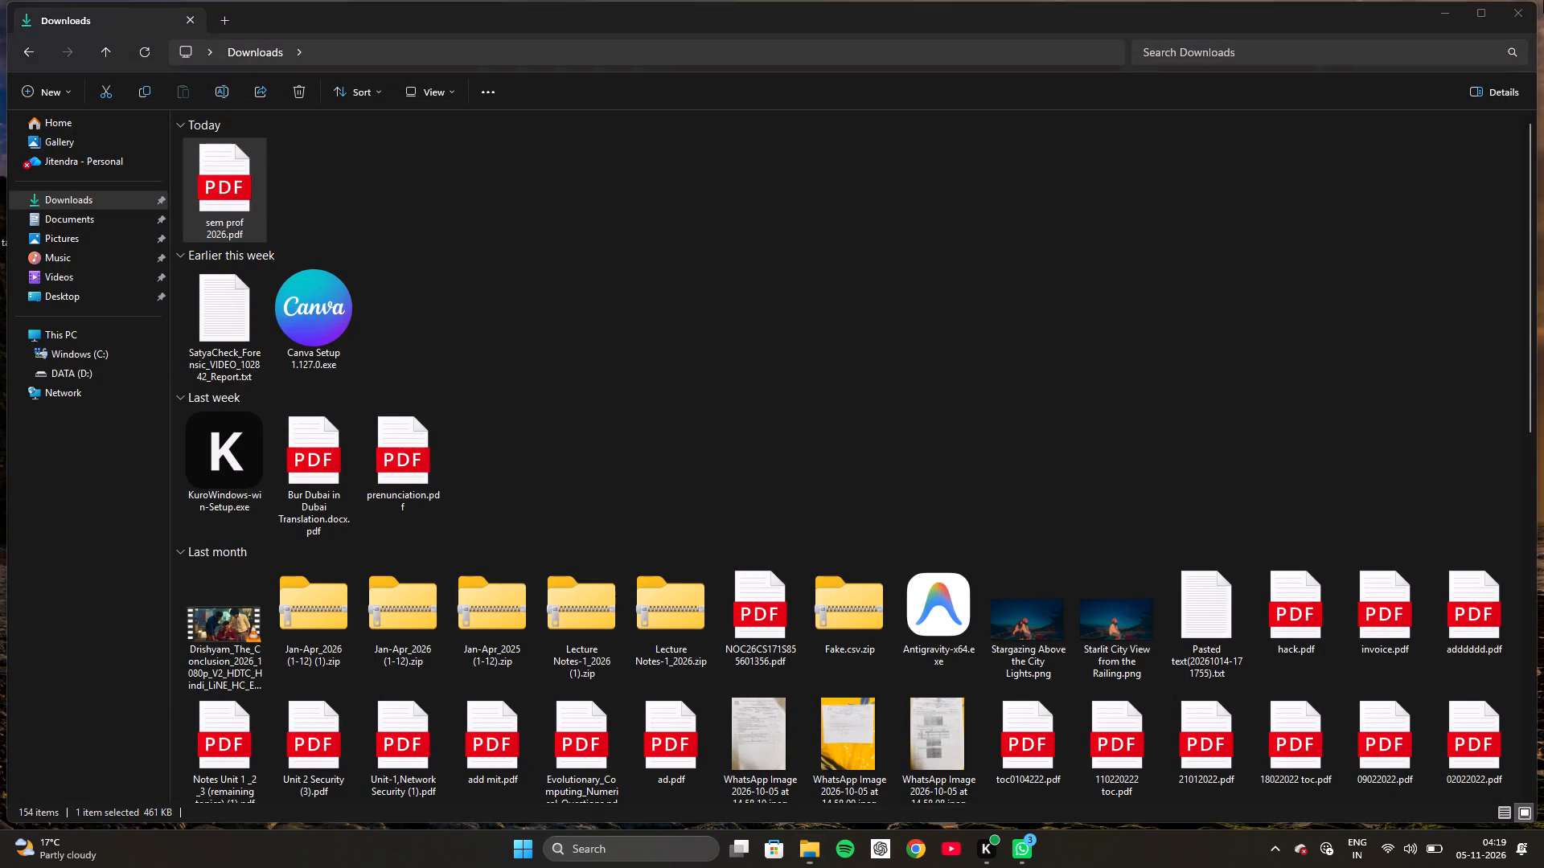